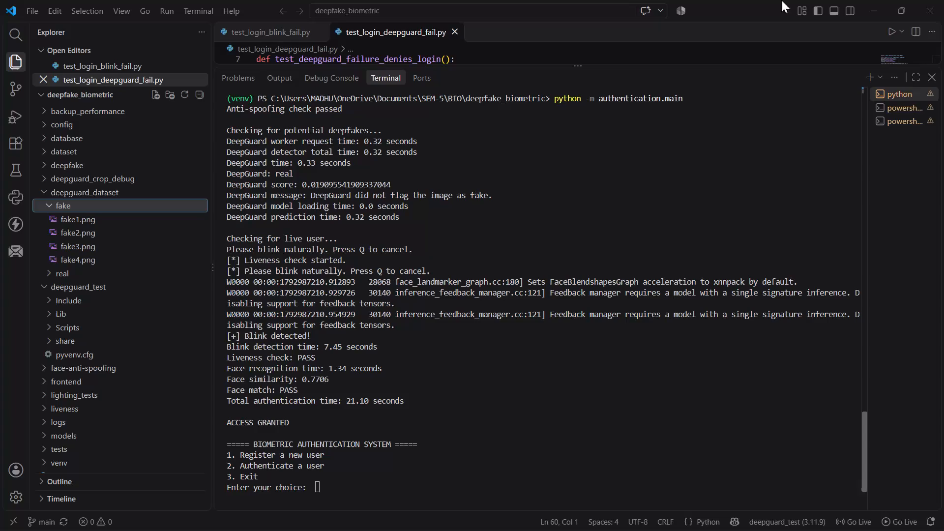
Minimize the code editor and the PDF report, and close DB Browser for SQLite, discarding the SQL tab changes.
left_click(884, 3)
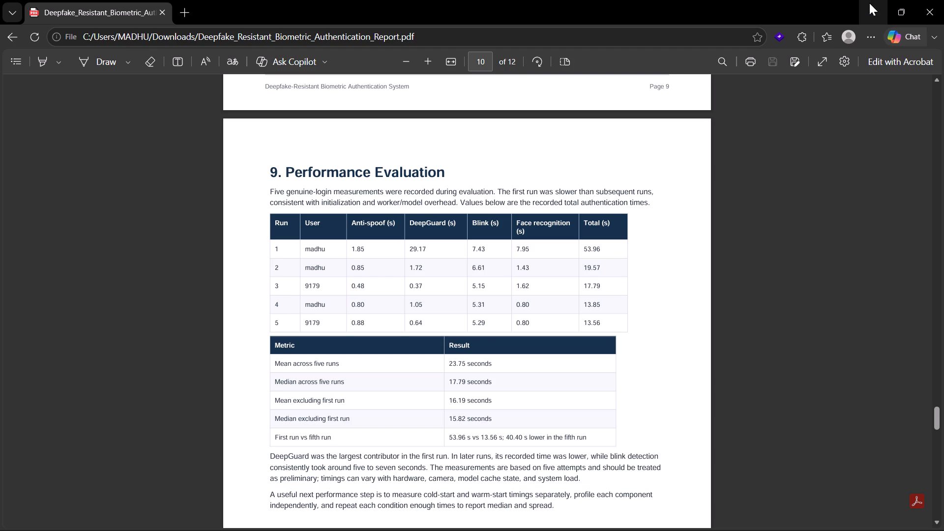
left_click(868, 5)
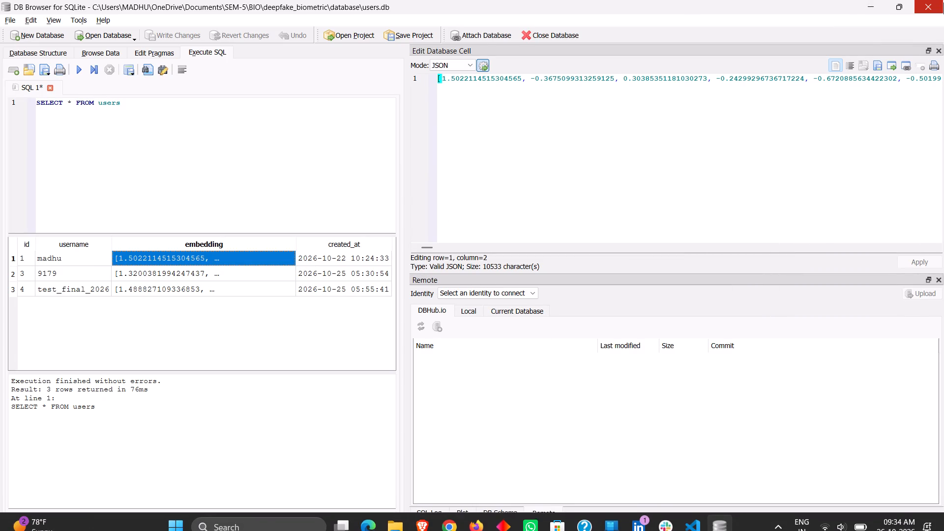
left_click(943, 0)
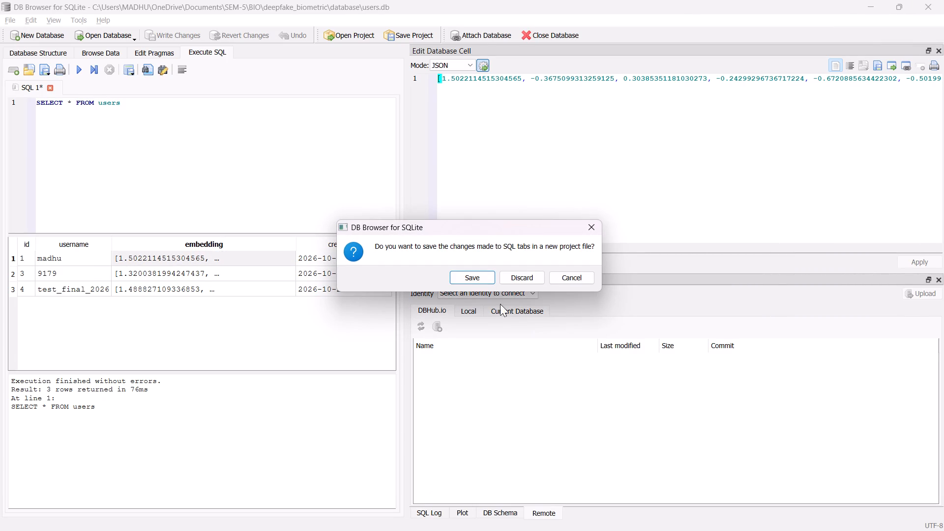
left_click(528, 276)
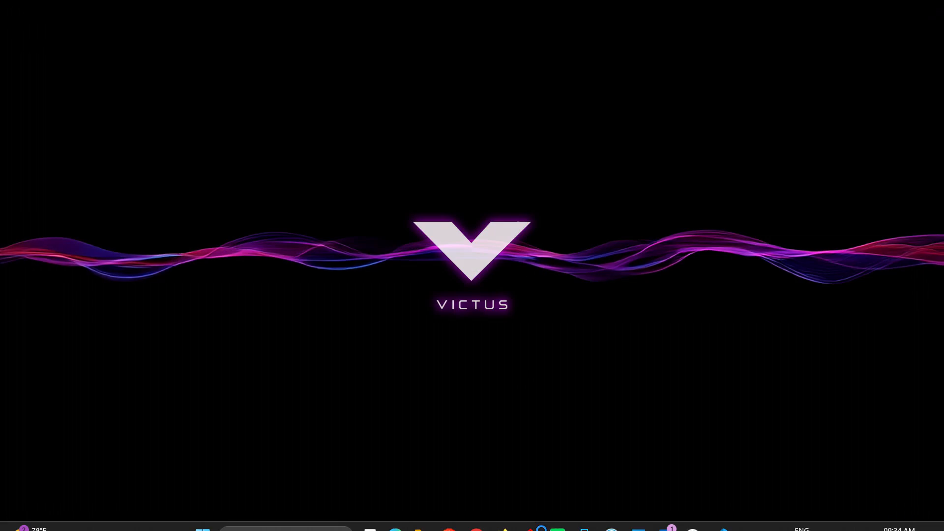
Return to Visual Studio Code, exit the biometric authentication program with choice 3, and close the editor.
left_click(729, 530)
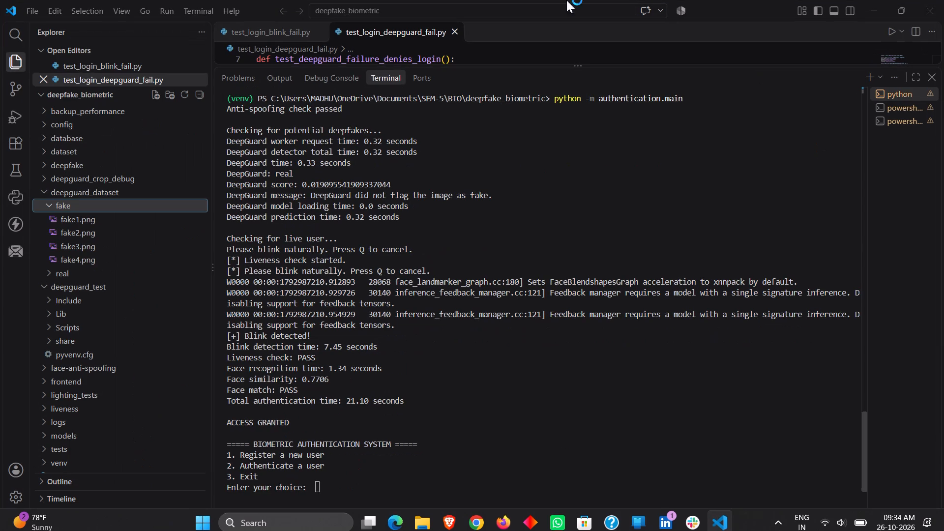
left_click(671, 389)
key("3")
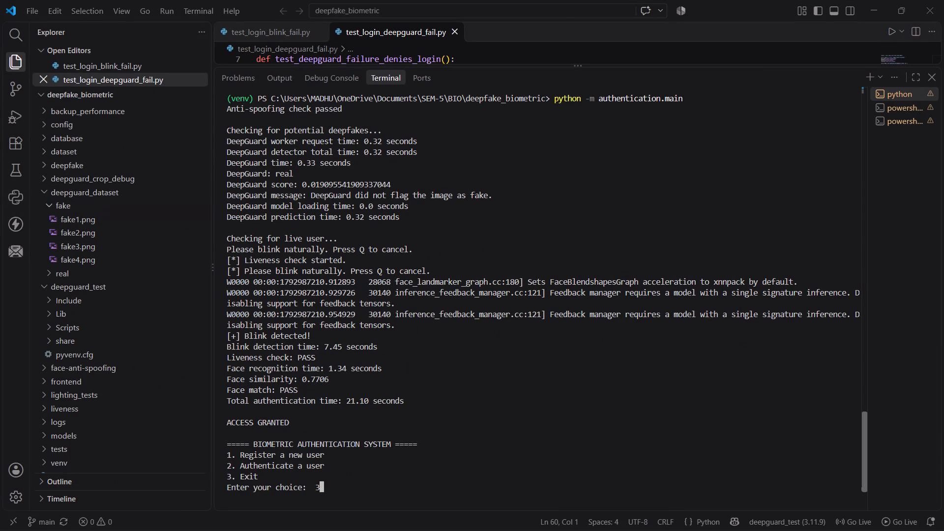
key("Return")
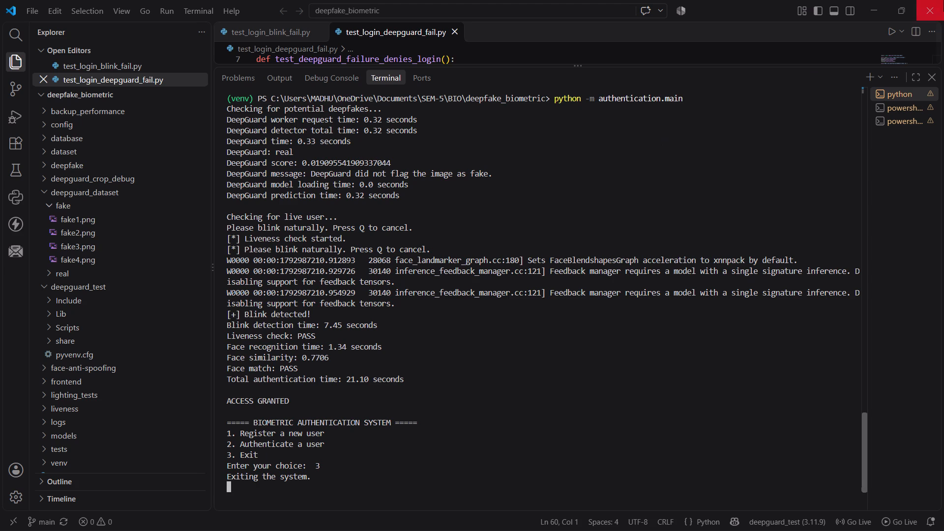
left_click(939, 3)
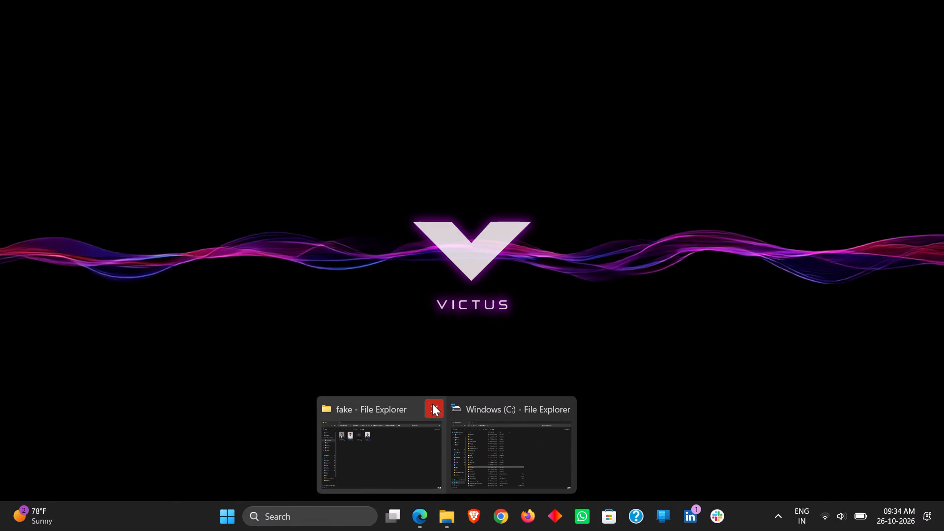
Close the two open File Explorer windows, fake and Windows (C:).
left_click(432, 404)
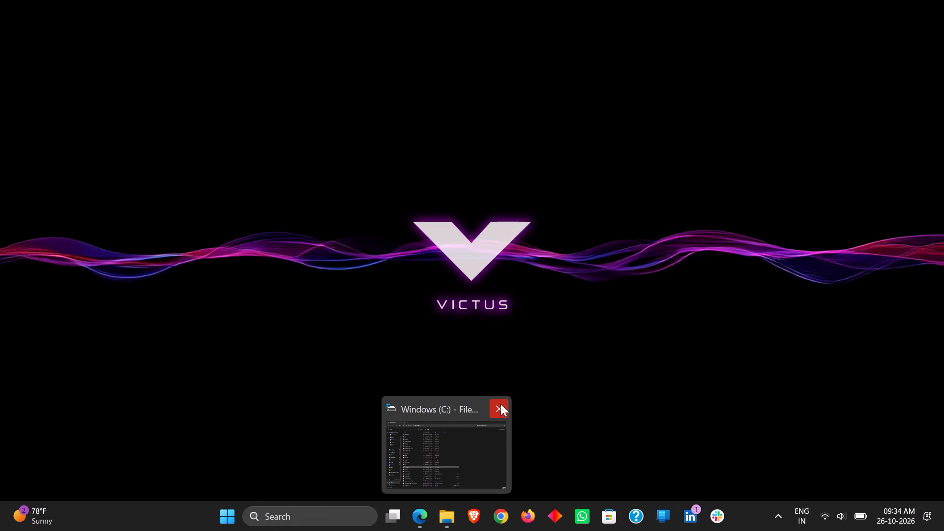
left_click(500, 401)
In a new File Explorer window, open the BIO folder inside SEM-5 in Documents.
left_click(443, 523)
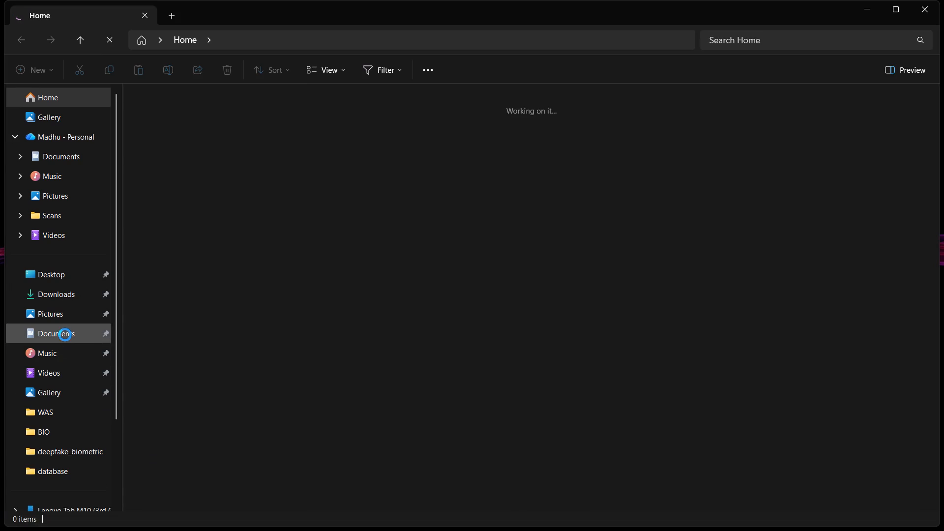
left_click(65, 334)
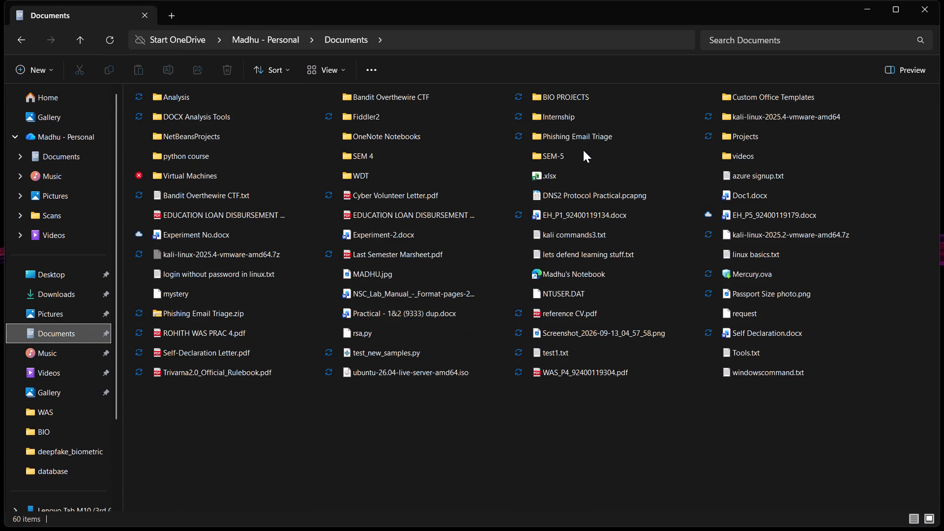
double_click(583, 151)
double_click(213, 132)
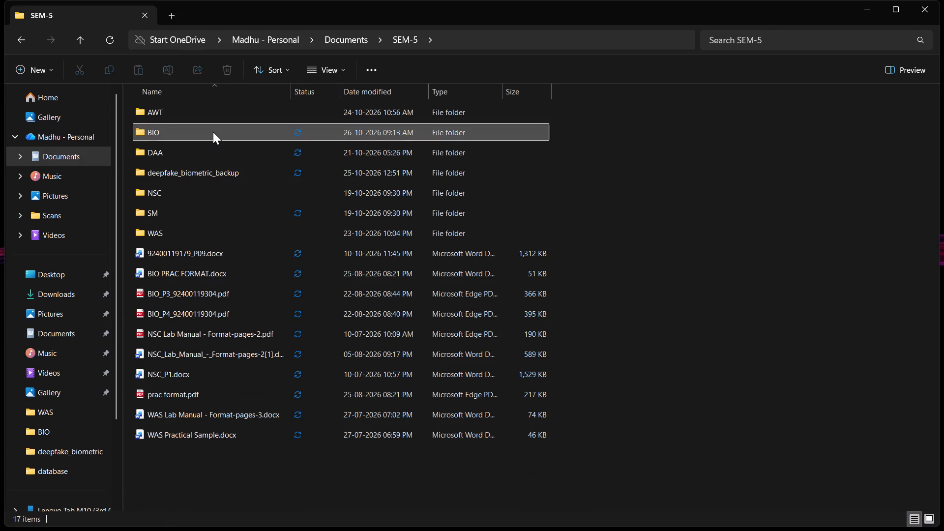
Copy the P10 PDF from the p10 folder into the parent BIO folder.
scroll(327, 361, "down", 3)
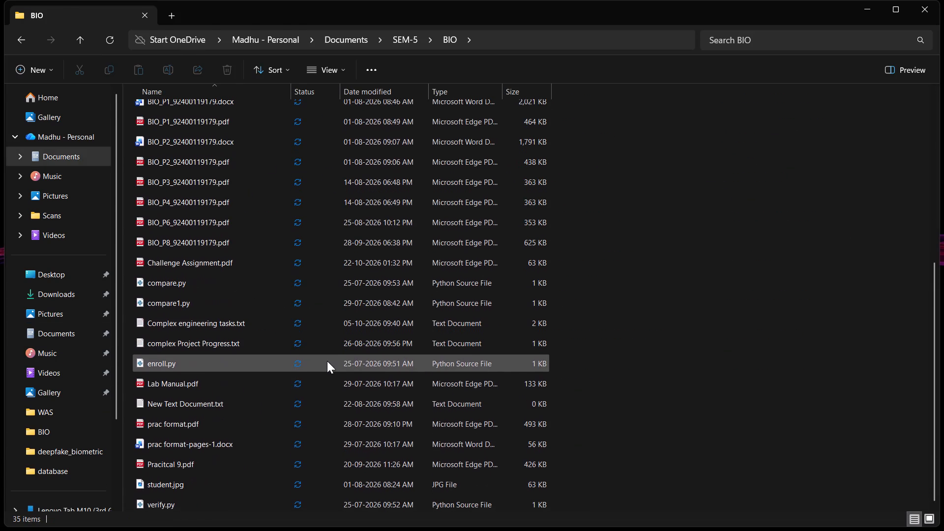
scroll(327, 361, "down", 1)
scroll(220, 458, "up", 3)
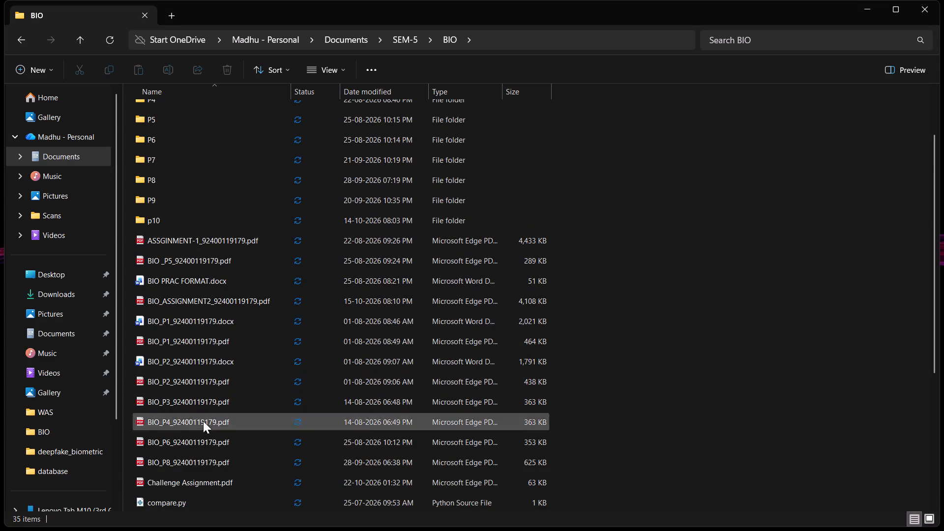
scroll(244, 396, "up", 1)
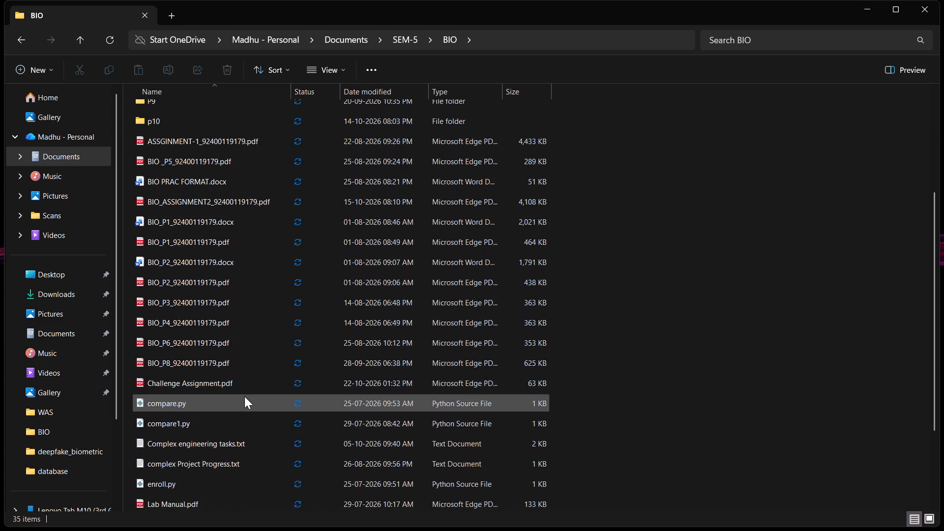
scroll(244, 396, "up", 1)
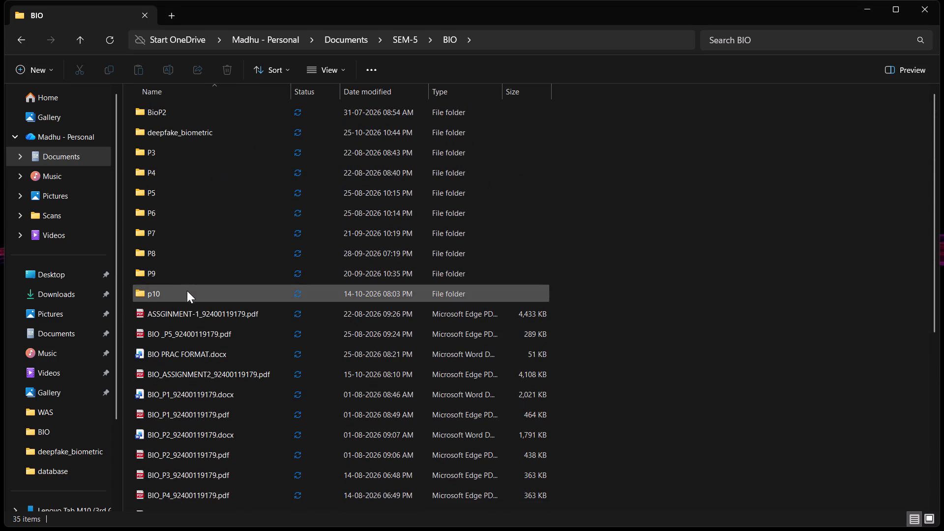
double_click(188, 293)
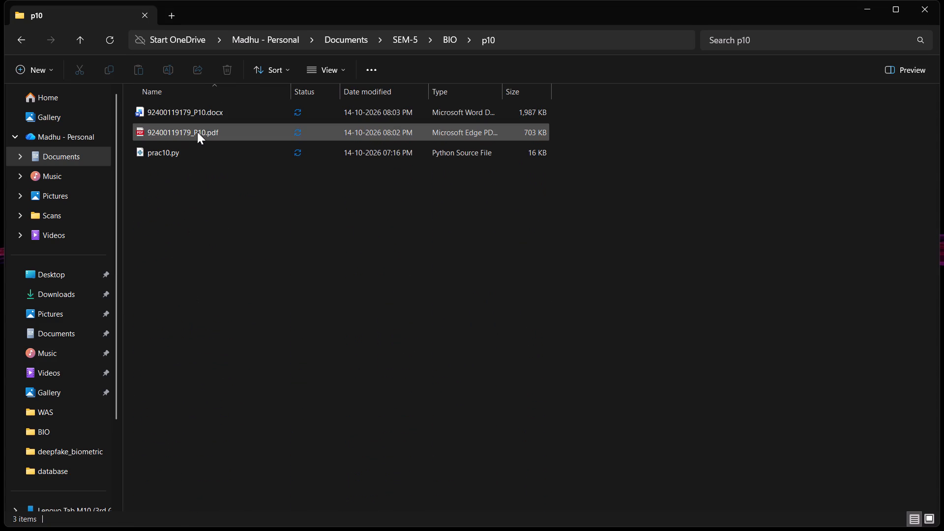
left_click(197, 132)
key("ctrl+c")
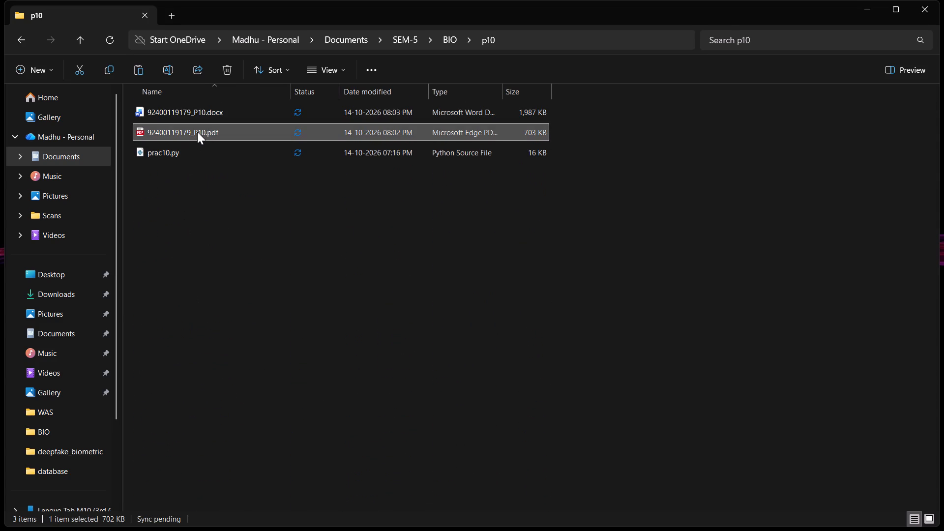
key("BackSpace")
key("ctrl+v")
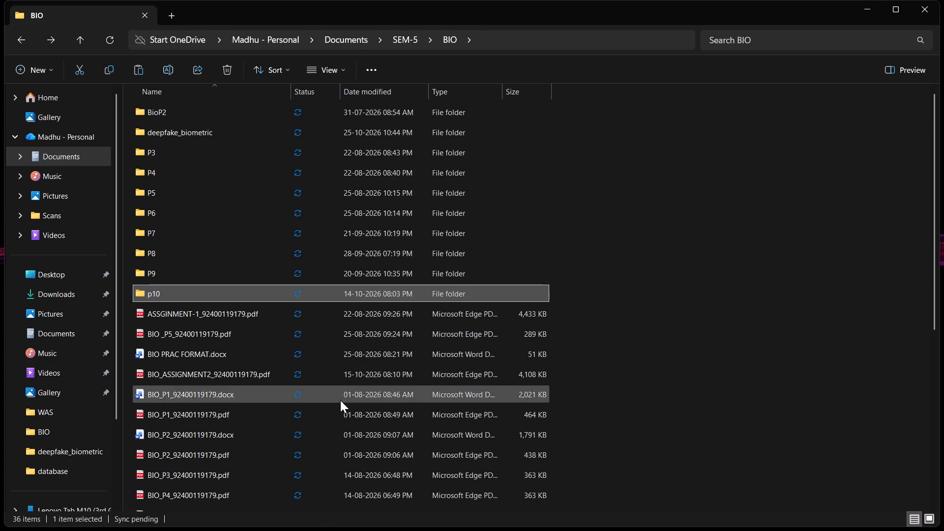
Open the copied P10 PDF from the BIO folder, examine its first pages, and return to File Explorer.
scroll(340, 400, "down", 1)
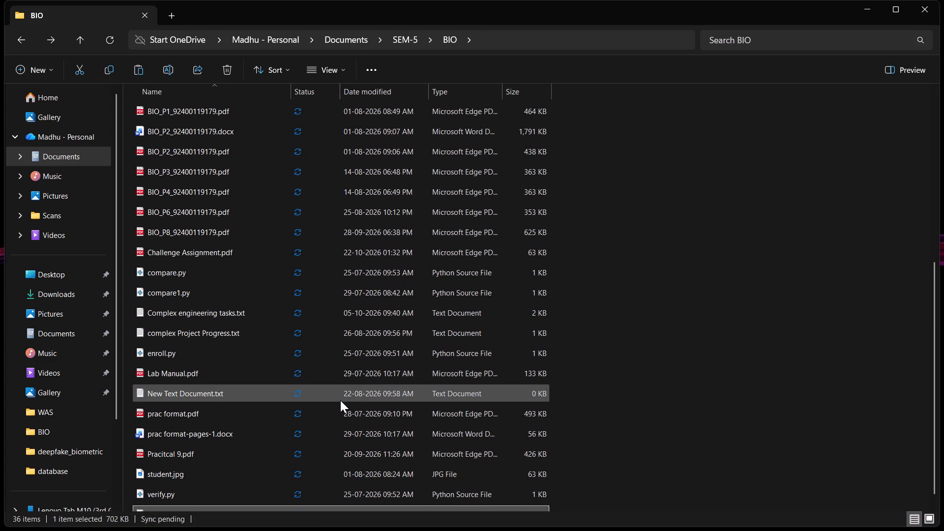
scroll(340, 400, "down", 2)
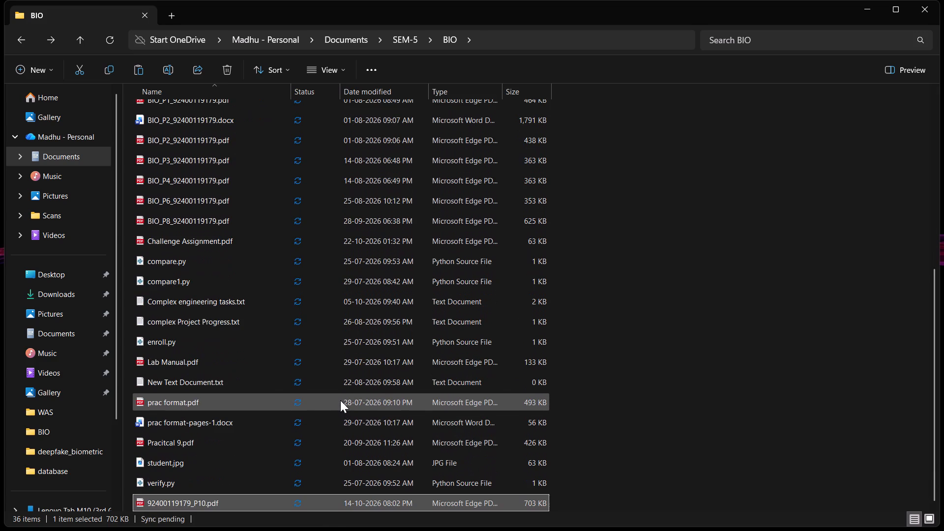
scroll(340, 400, "down", 1)
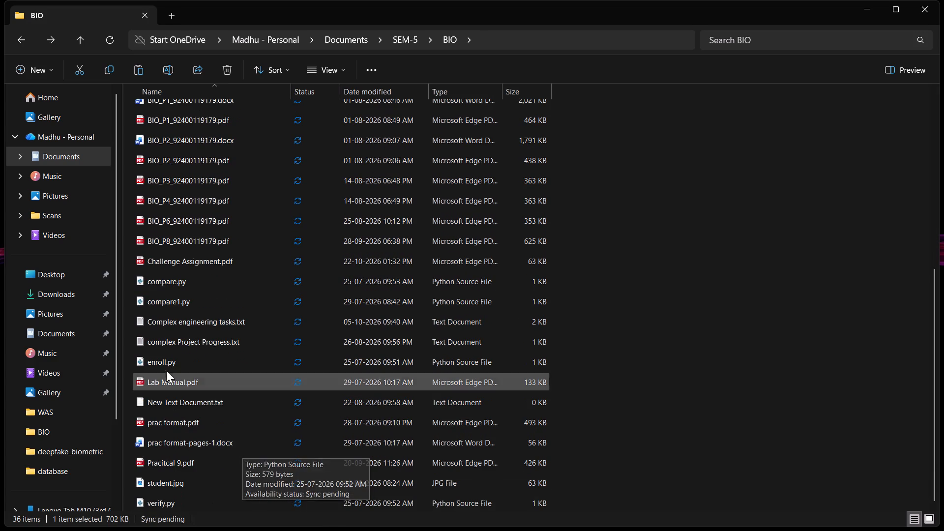
scroll(183, 327, "up", 3)
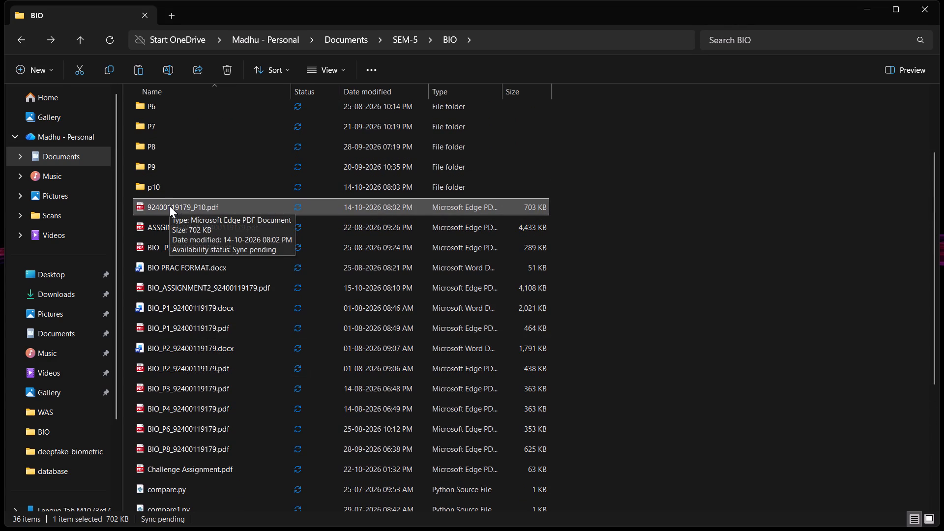
double_click(187, 205)
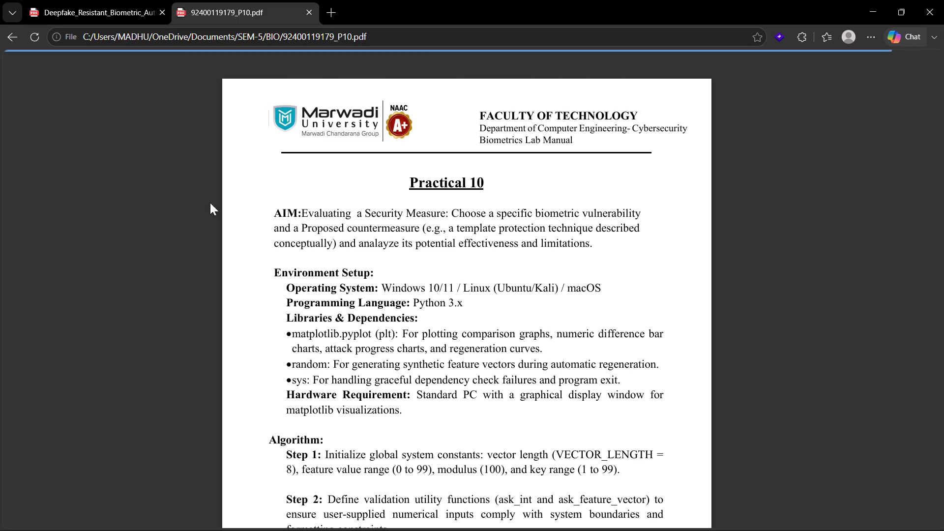
scroll(395, 263, "down", 9)
scroll(395, 263, "up", 1)
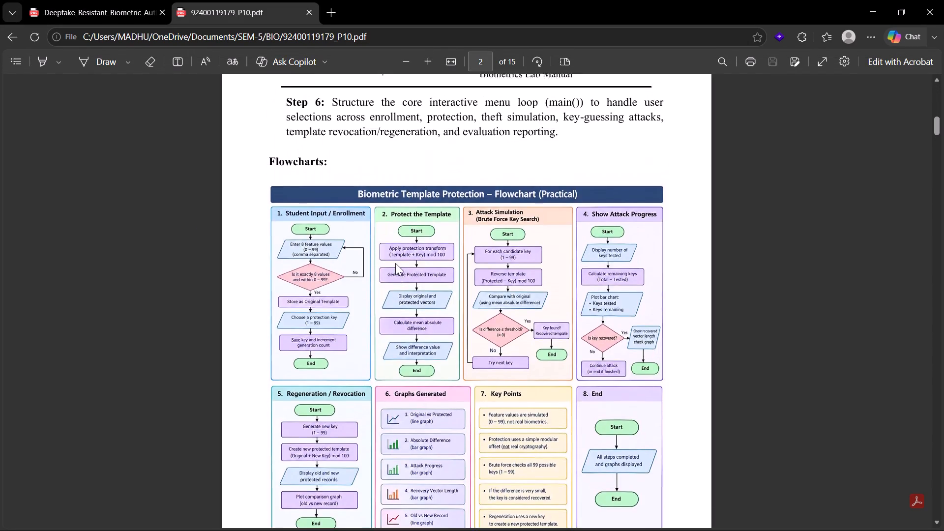
scroll(395, 263, "up", 3)
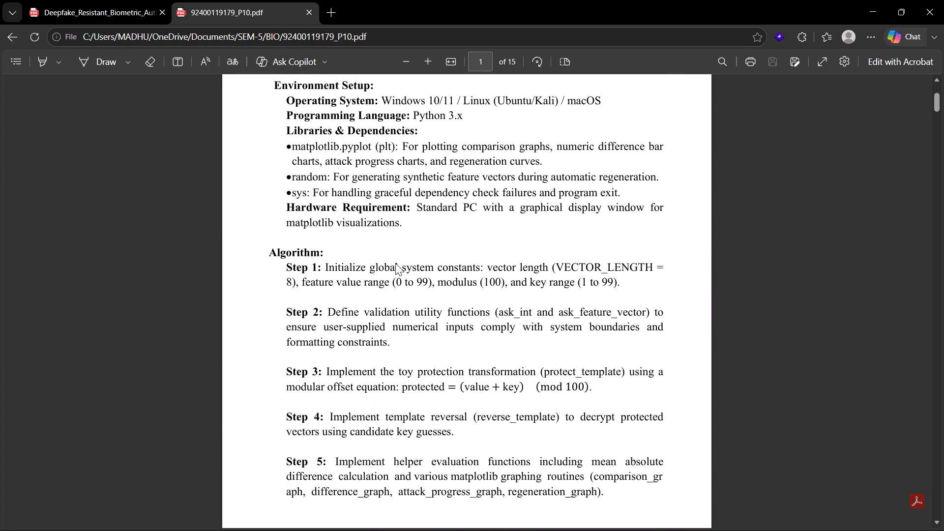
scroll(395, 263, "down", 1)
left_click(877, 8)
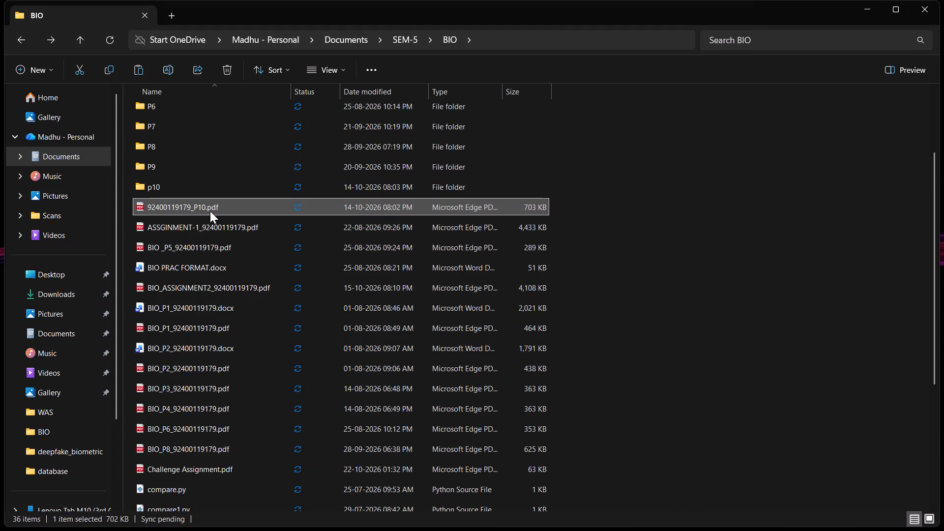
Rename the copied P10 PDF in the BIO folder so its name is BIO_P10_ followed by the student enrollment number.
left_click(204, 205)
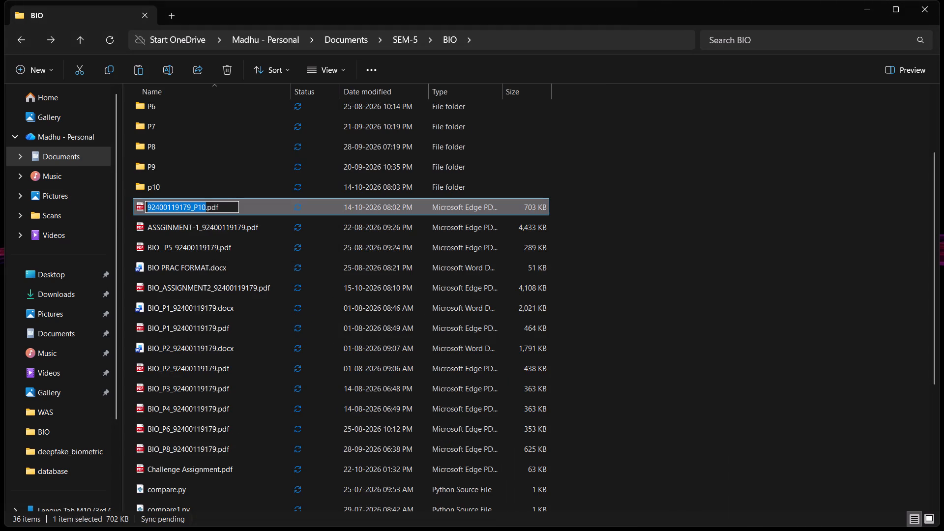
key("Right")
key("ctrl+Left")
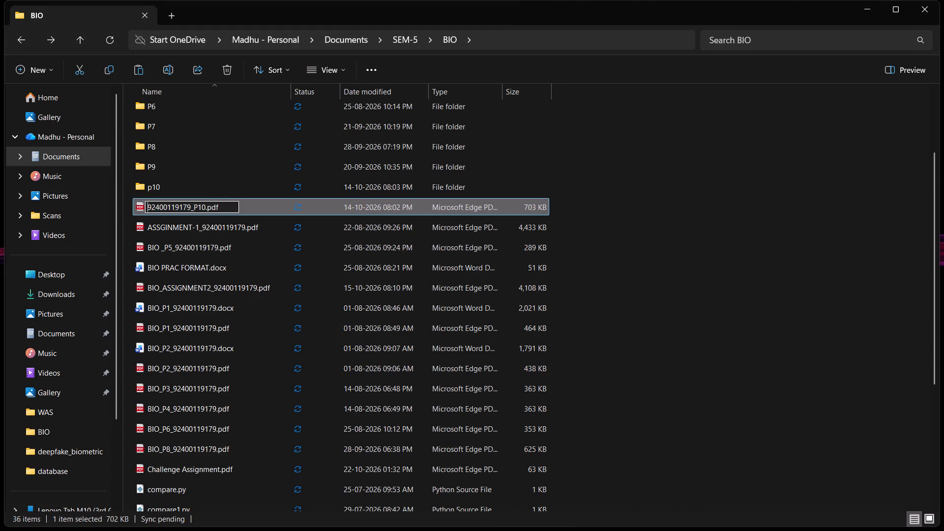
key("ctrl+Right")
key("ctrl+Left")
key("ctrl+Right")
key("Left")
key("Left")
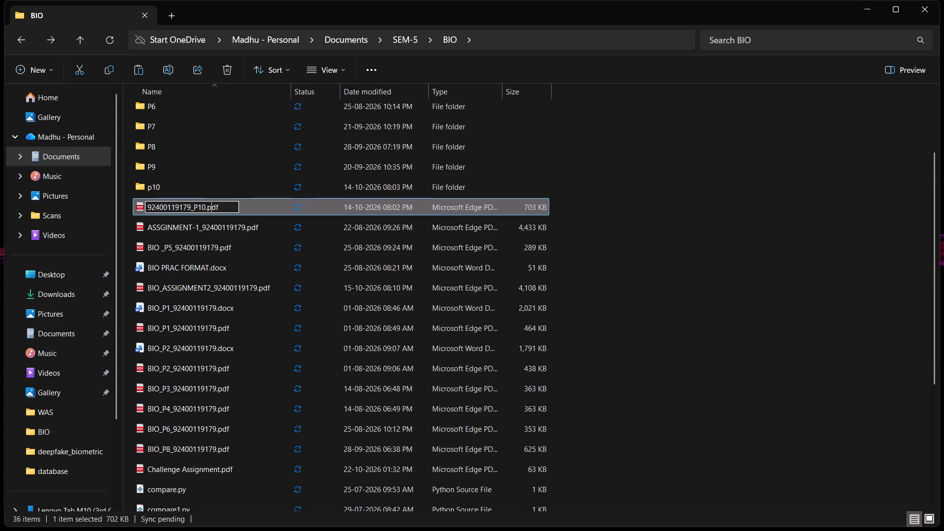
key("Left")
key("Left")
key("shift+Left")
key("shift+Left")
key("shift+Left")
key("shift+Left")
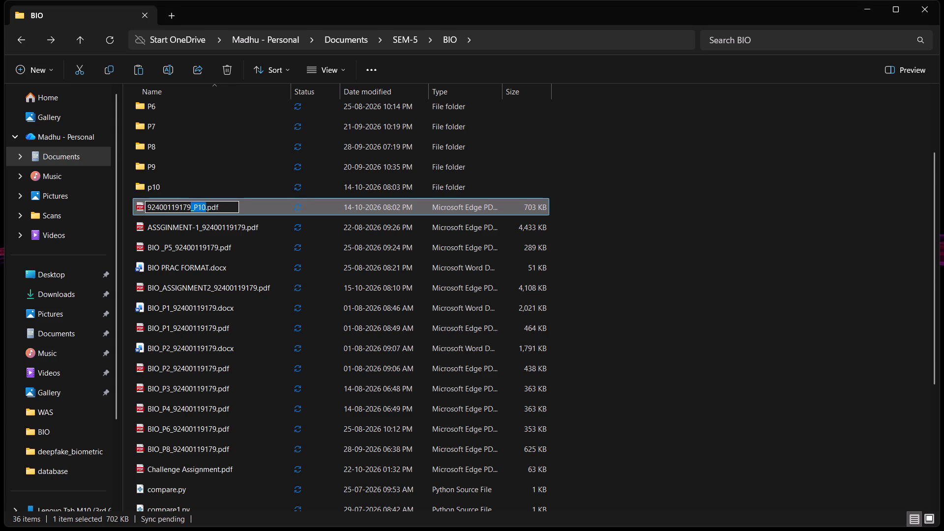
key("ctrl+c")
key("BackSpace")
key("ctrl+Left")
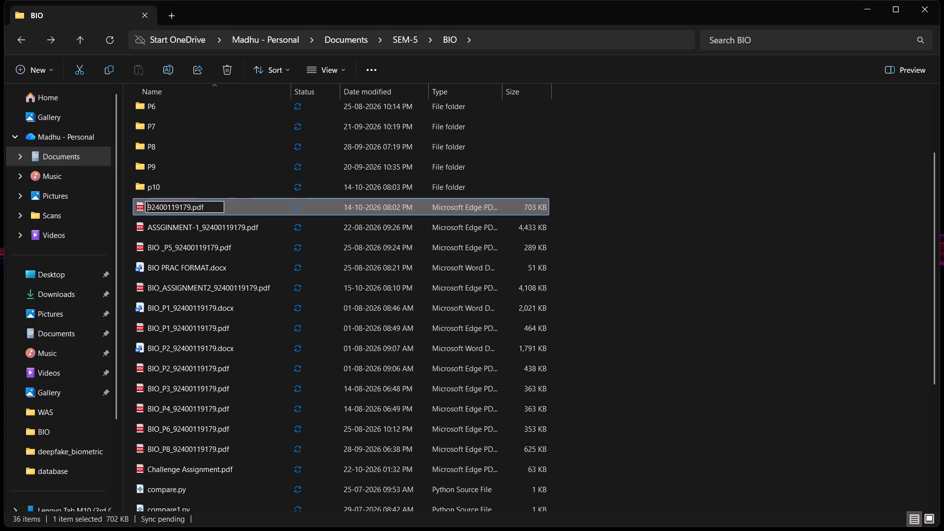
key("ctrl+v")
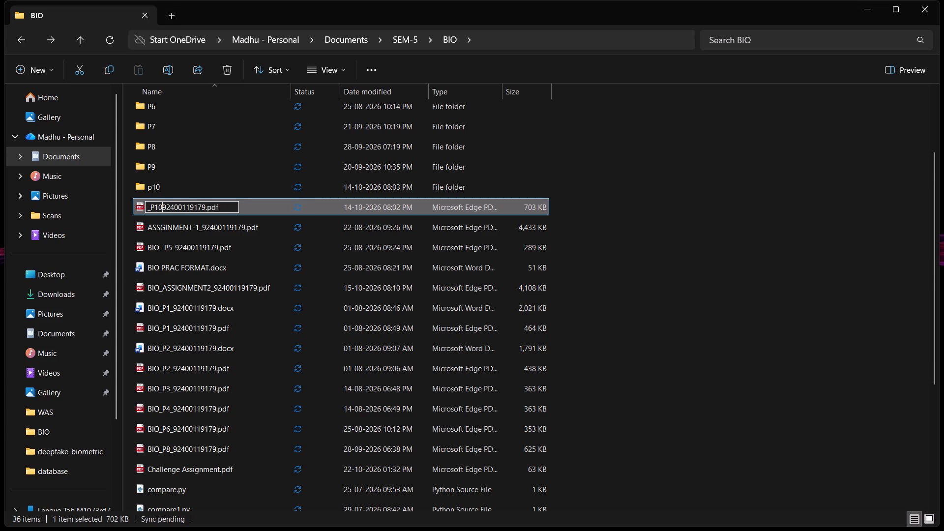
key("shift+underscore")
key("ctrl+Left")
type("BIO")
key("Return")
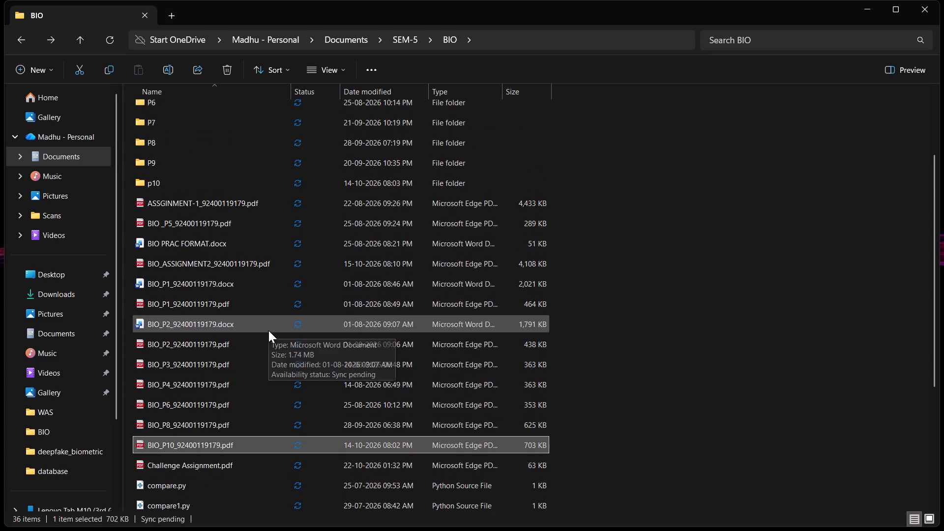
Copy the P9 PDF bearing the student's own enrollment number from the P9 folder into the parent BIO folder.
double_click(168, 168)
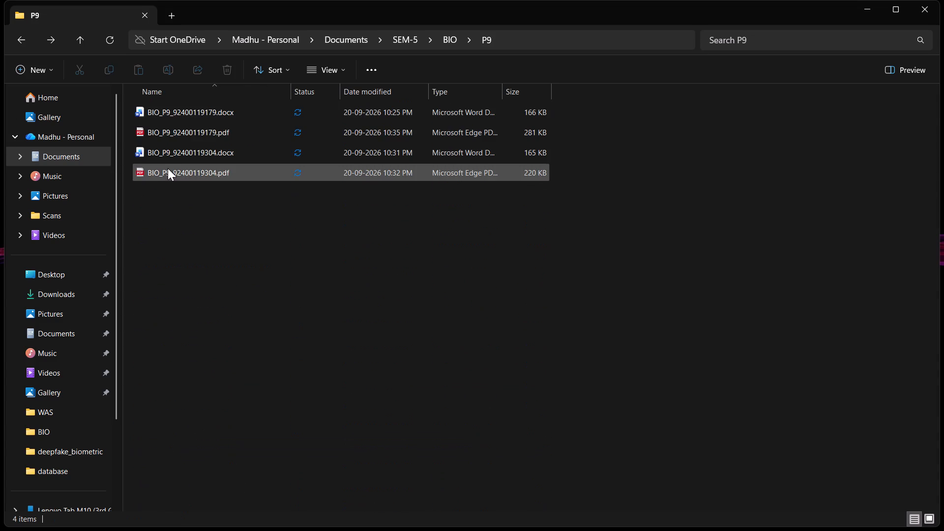
left_click(189, 139)
key("ctrl+c")
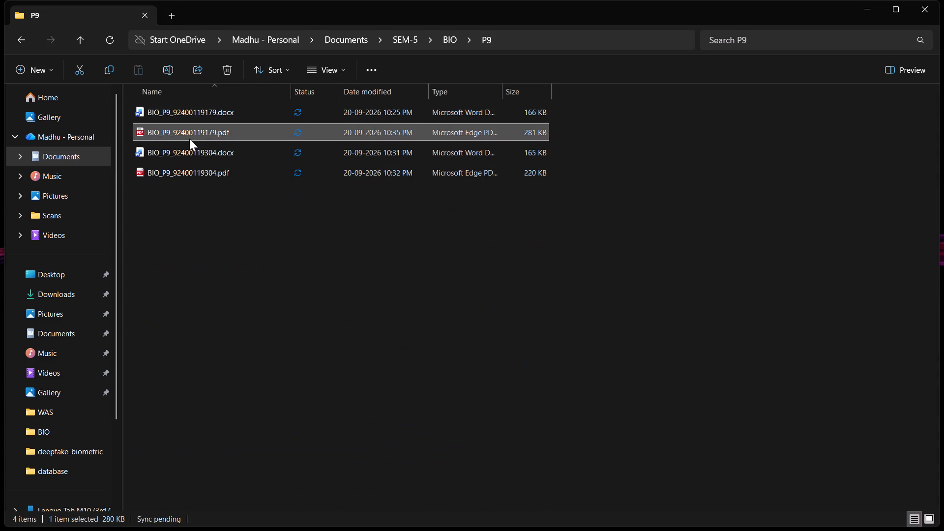
key("alt+Tab")
key("alt+Tab")
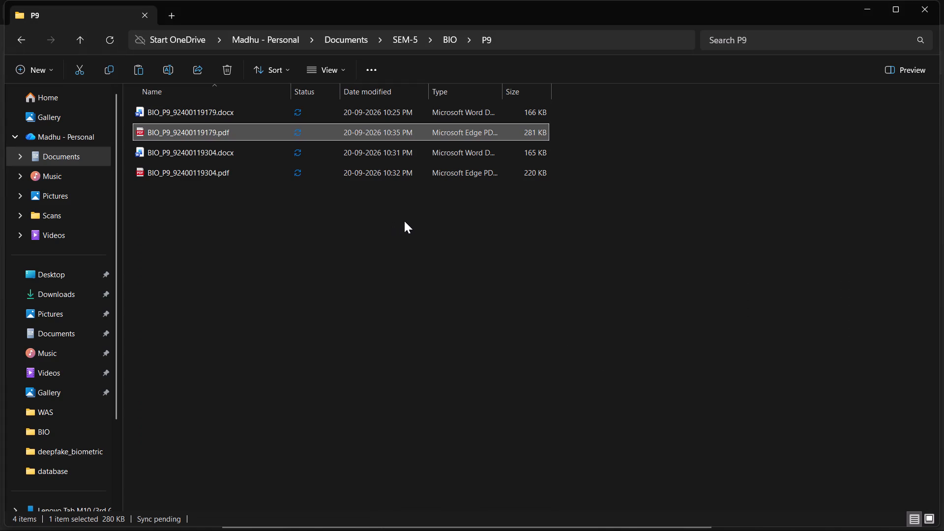
key("BackSpace")
key("ctrl+v")
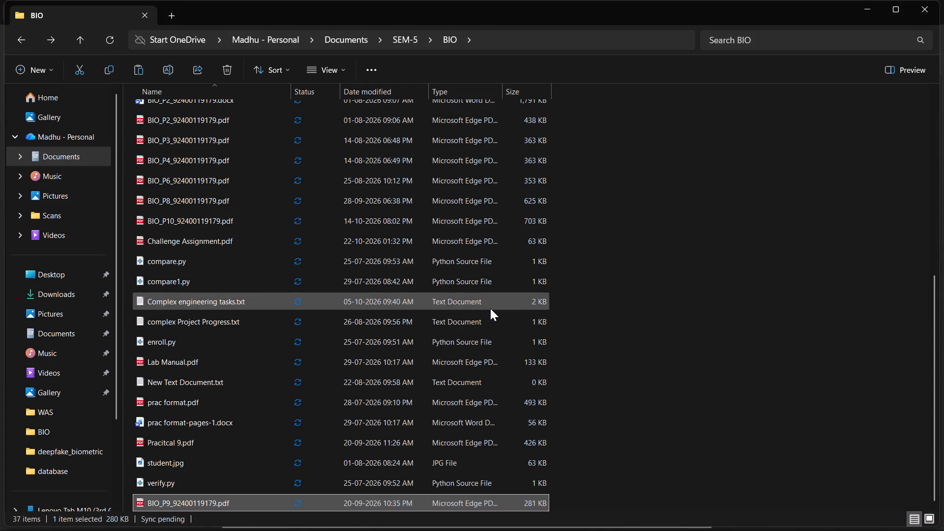
Rename the P5 PDF in the BIO folder, removing the space after BIO so the name starts with BIO_P5_.
scroll(382, 346, "up", 2)
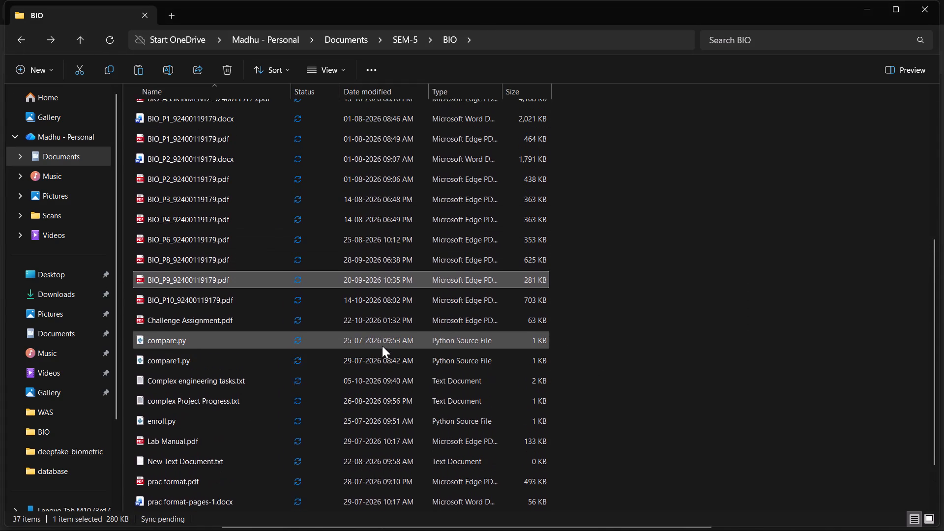
scroll(382, 346, "up", 2)
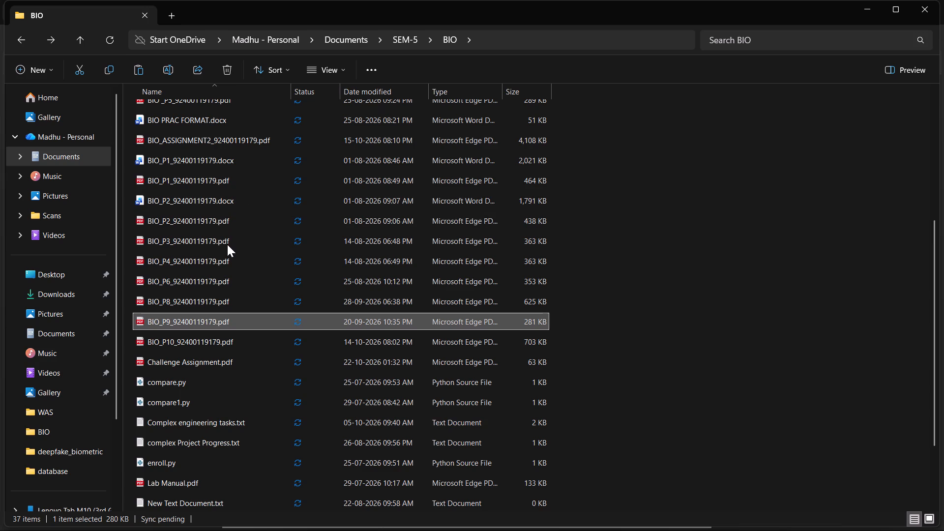
scroll(253, 189, "up", 1)
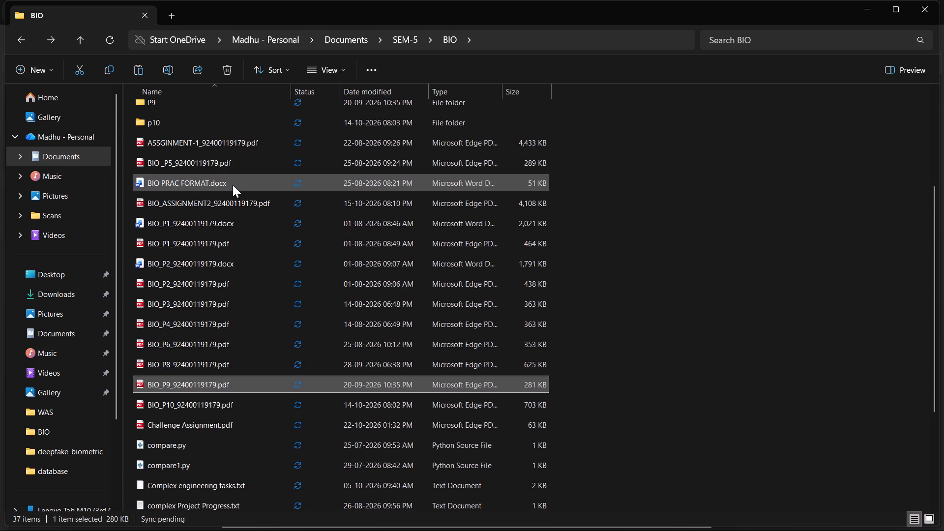
left_click(208, 165)
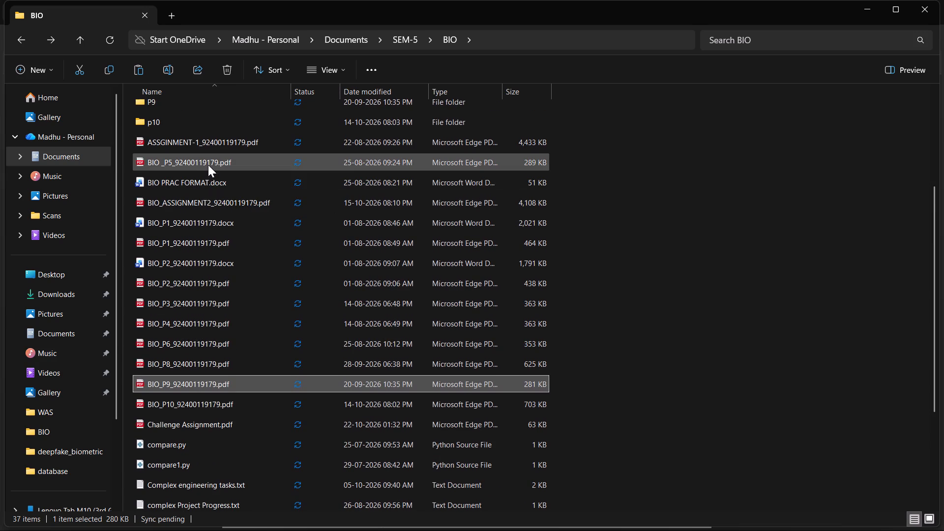
left_click(174, 164)
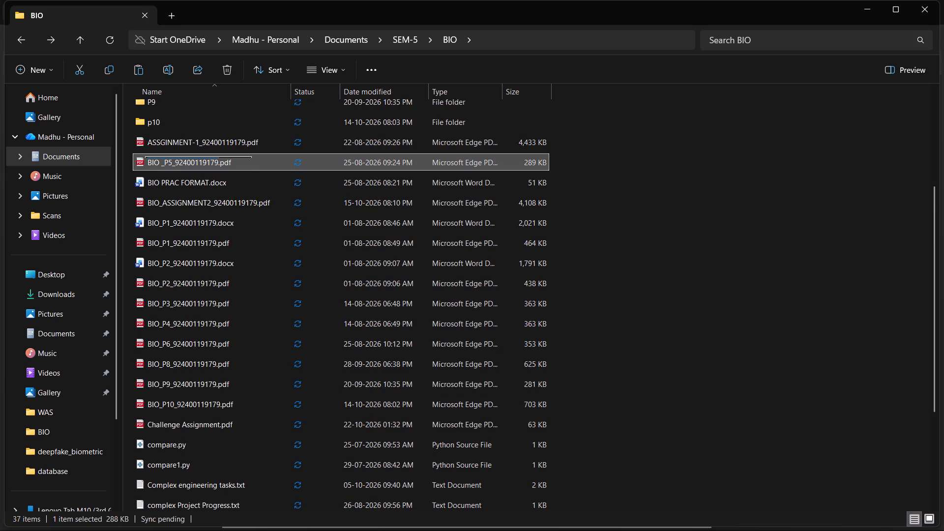
key("Left")
key("Right")
key("Right")
key("Right")
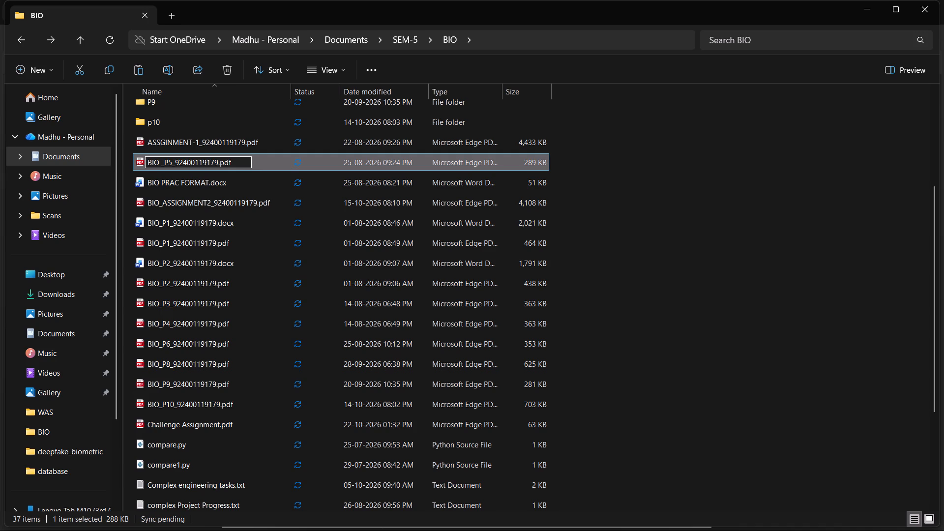
key("Right")
key("BackSpace")
key("Return")
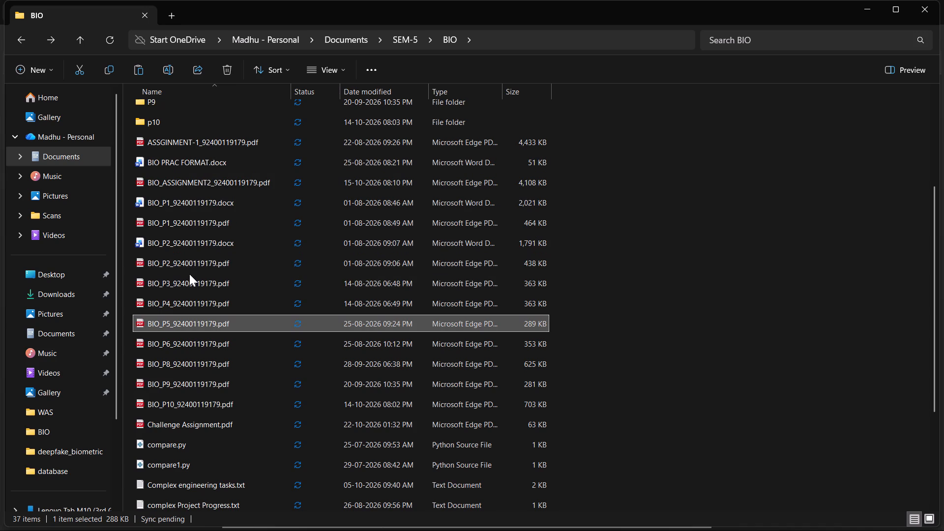
Copy the P7 PDF bearing the student's own enrollment number from the P7 folder into the parent BIO folder.
scroll(198, 363, "up", 3)
double_click(170, 240)
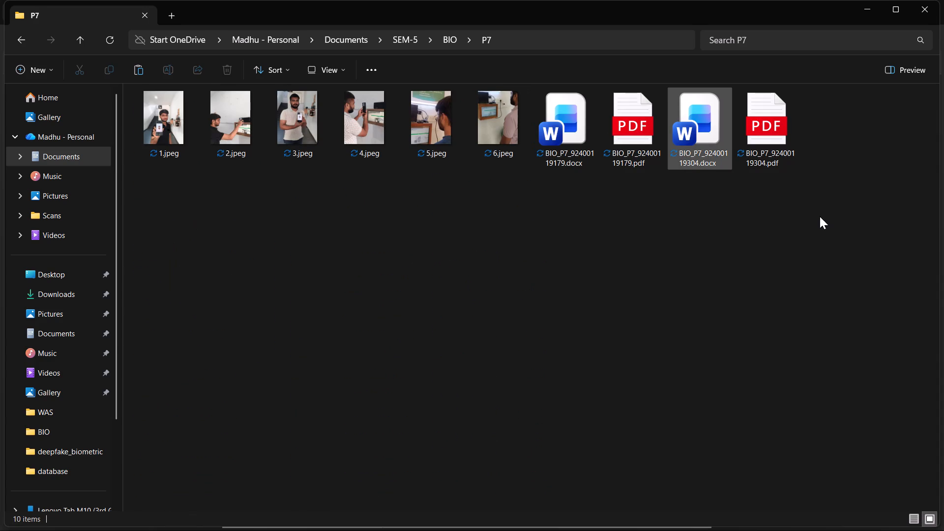
left_click(612, 128)
key("ctrl+c")
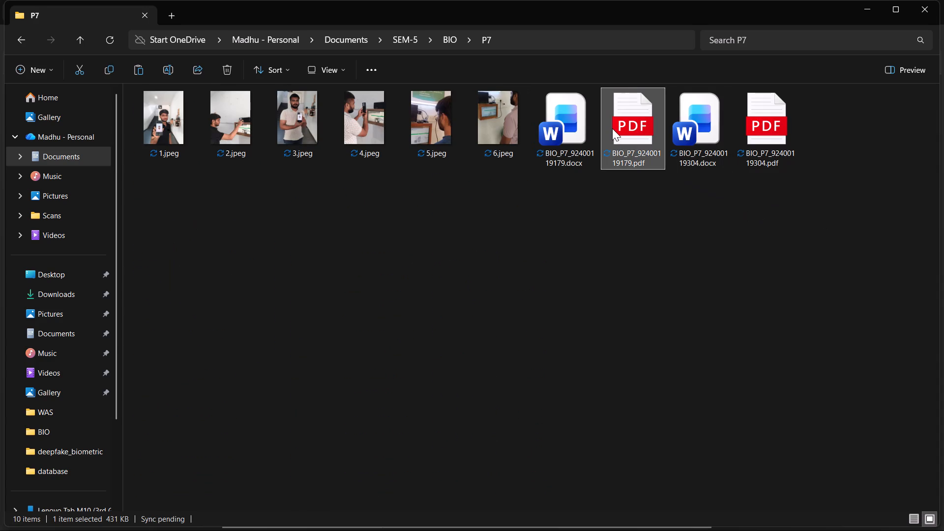
key("BackSpace")
key("ctrl+v")
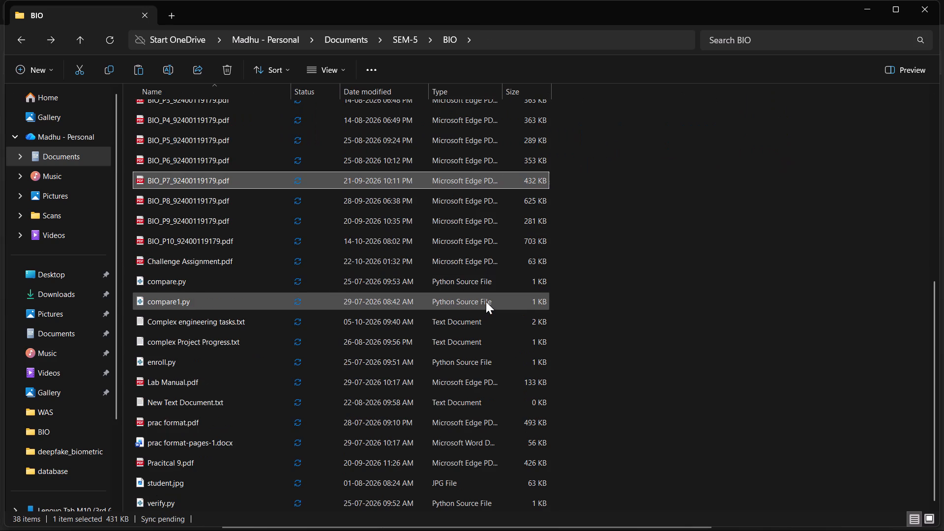
Open Lab Manual.pdf from the BIO folder and examine its cover, rubrics and list of practical aims.
scroll(486, 301, "up", 2)
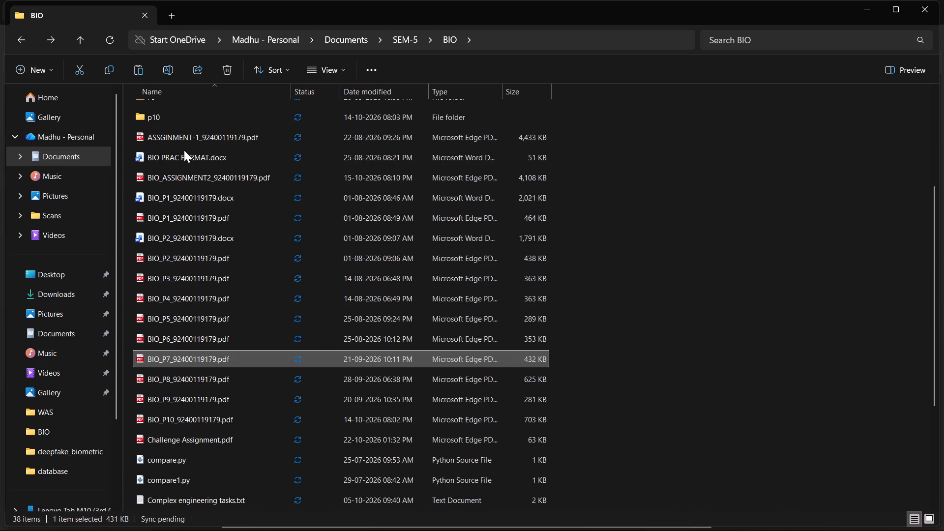
scroll(189, 248, "up", 2)
scroll(189, 248, "down", 1)
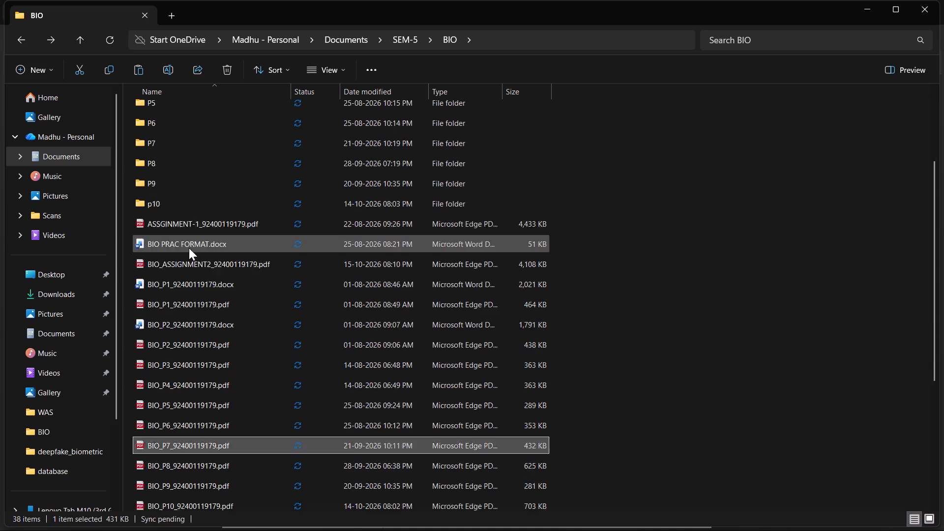
scroll(189, 248, "down", 1)
scroll(181, 287, "down", 2)
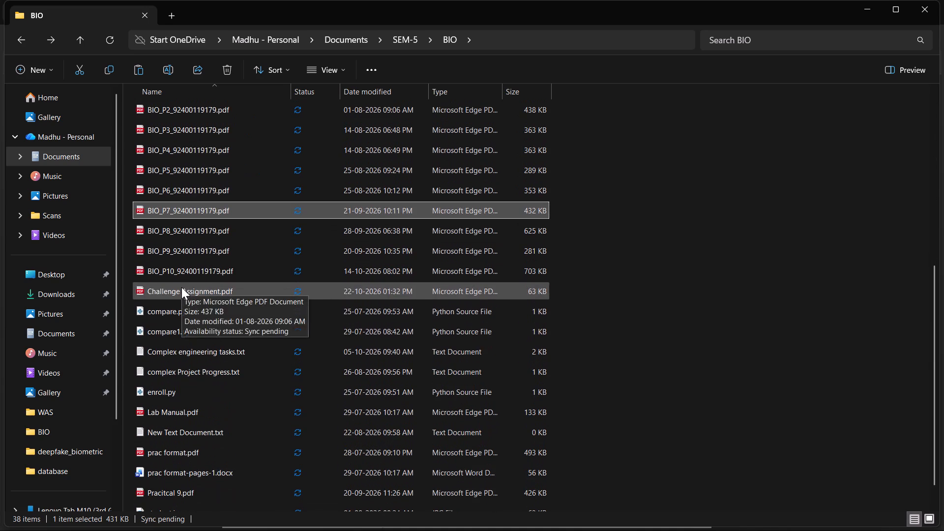
double_click(197, 409)
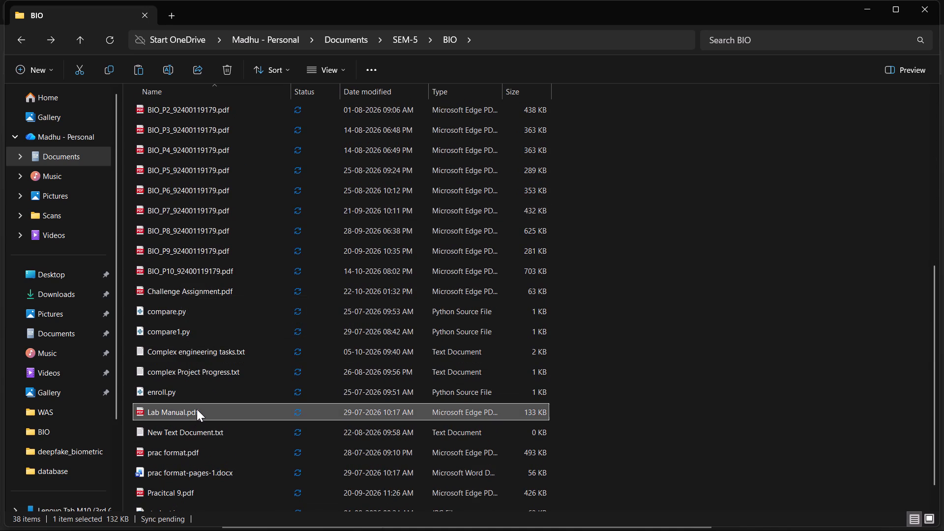
scroll(521, 348, "up", 9)
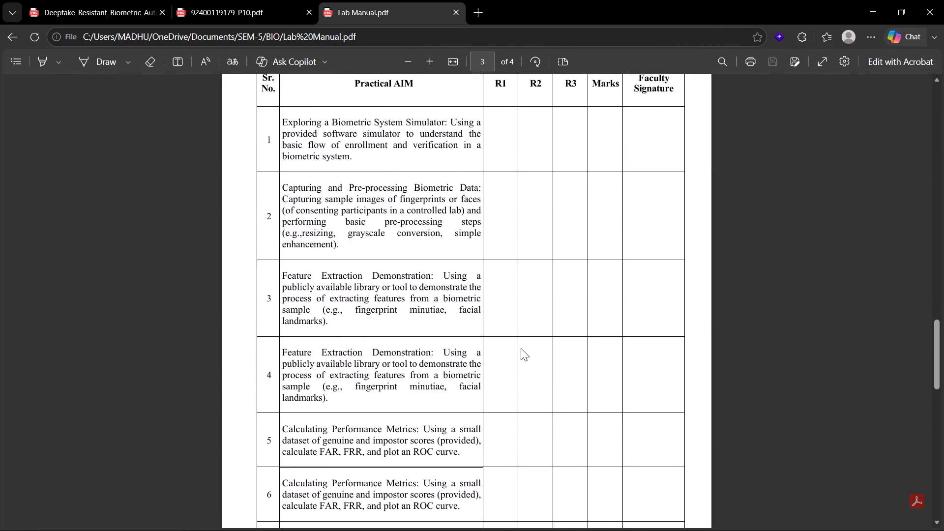
scroll(521, 348, "up", 2)
scroll(521, 348, "down", 7)
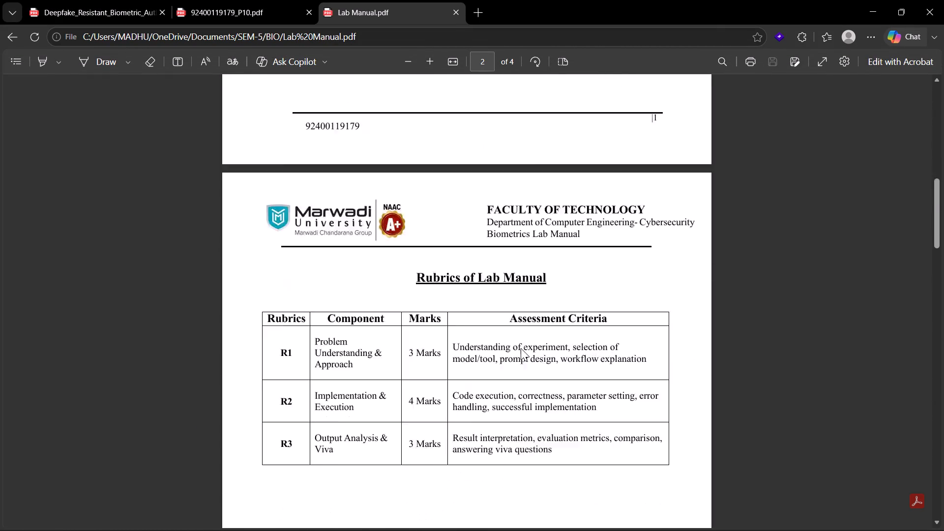
scroll(521, 348, "down", 11)
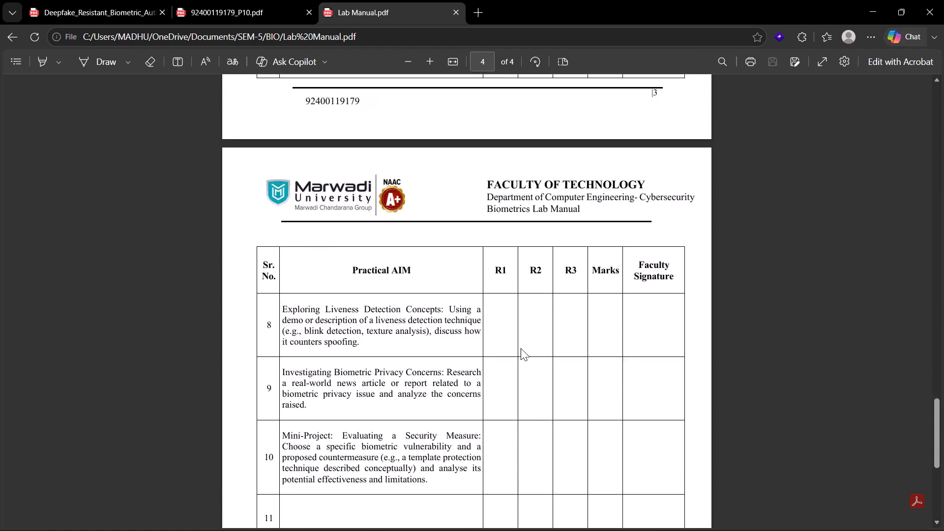
scroll(521, 348, "down", 7)
scroll(521, 348, "up", 6)
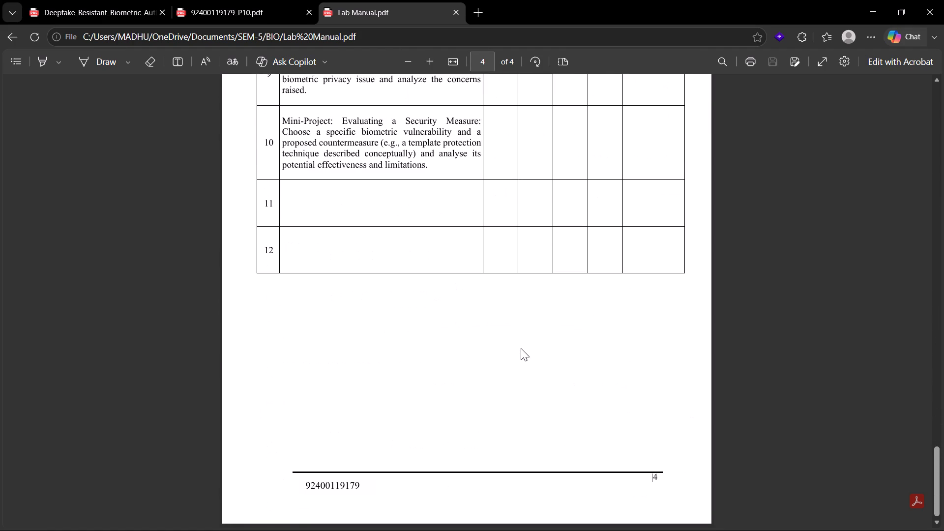
scroll(521, 348, "up", 11)
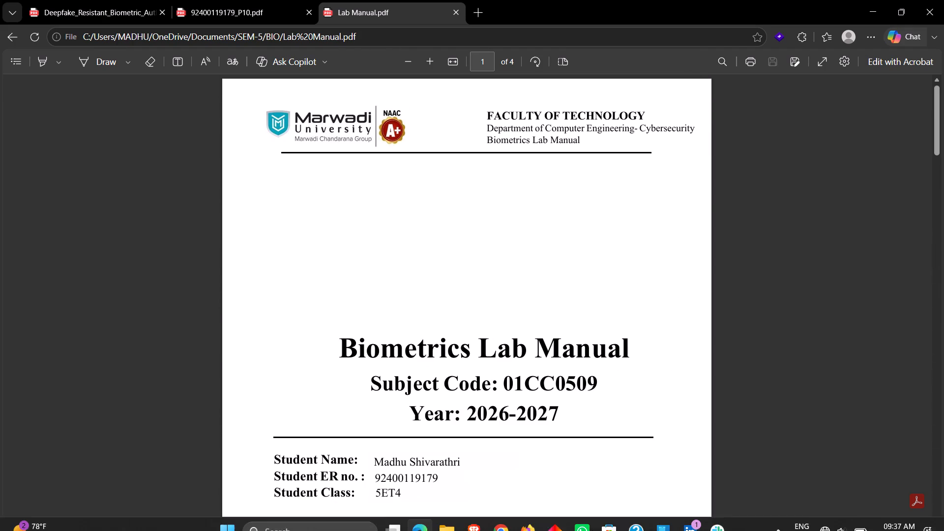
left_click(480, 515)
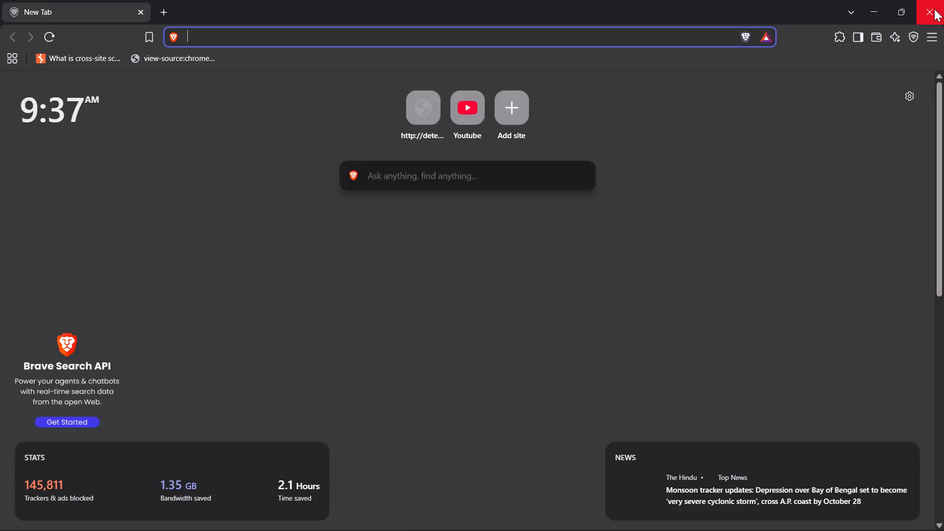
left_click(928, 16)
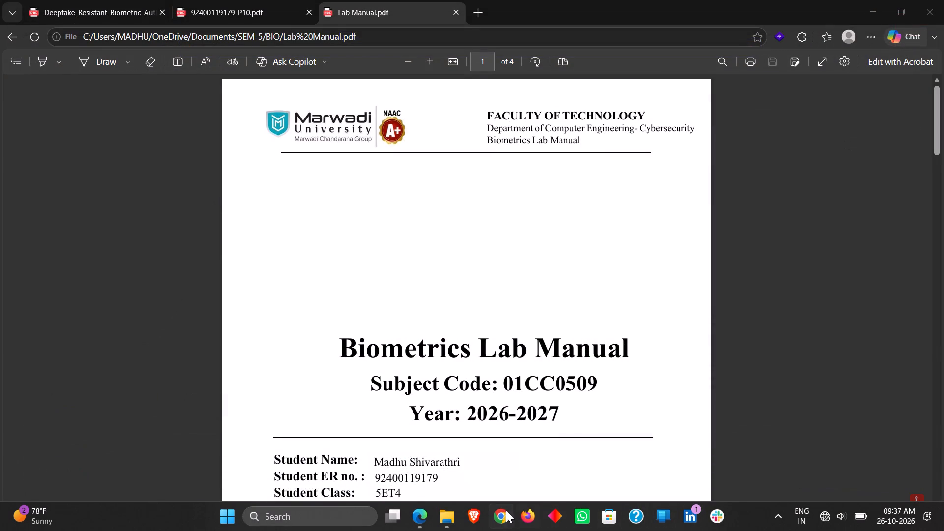
Open Chrome with the Person 1 profile and search Google for pdf merge.
left_click(504, 510)
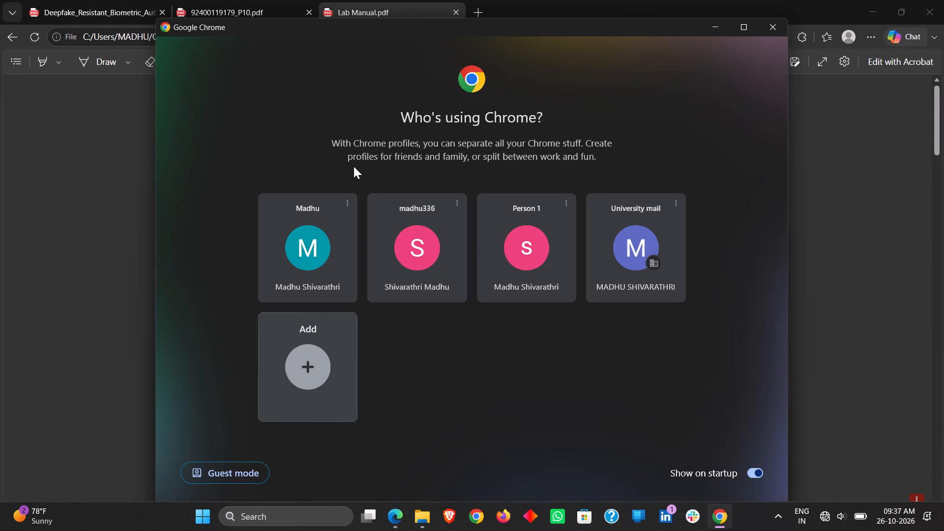
left_click(544, 277)
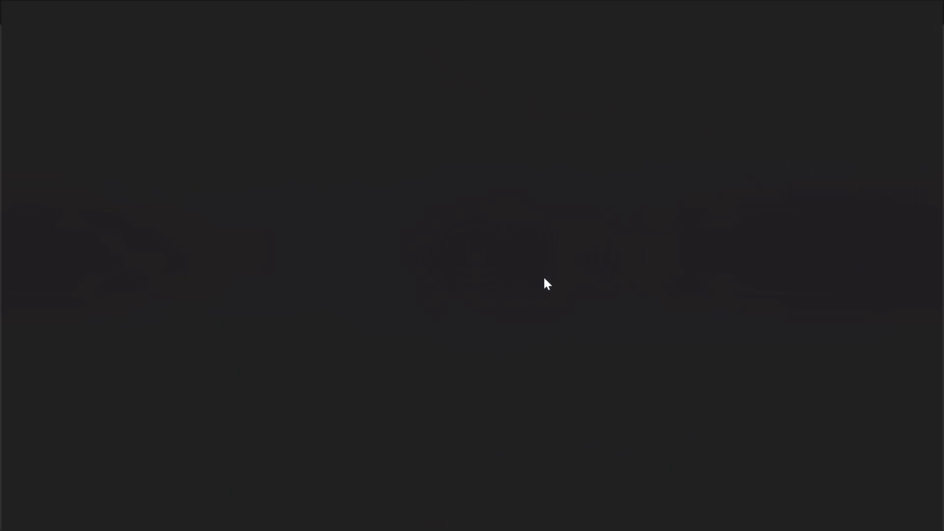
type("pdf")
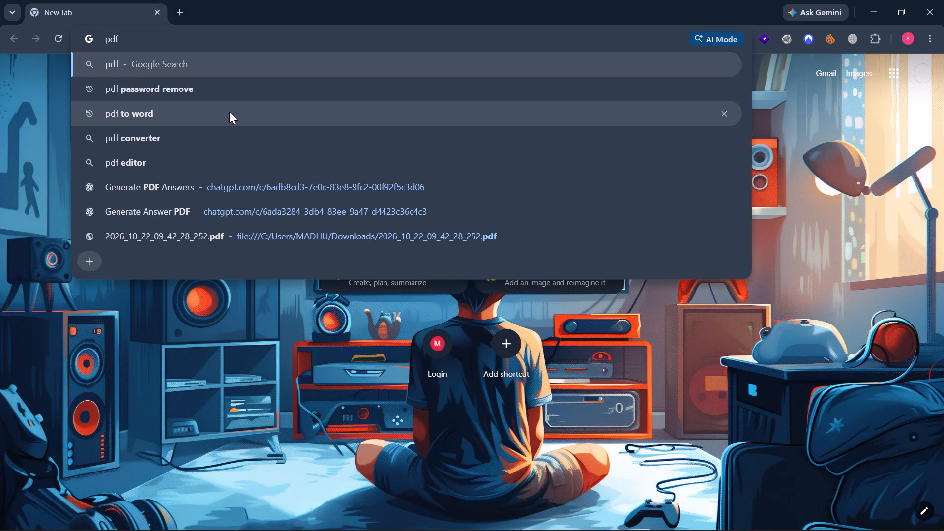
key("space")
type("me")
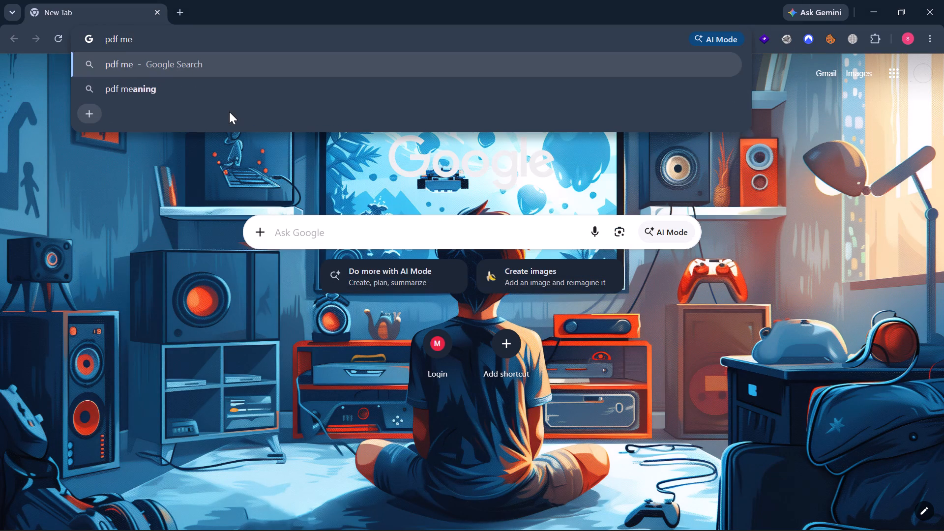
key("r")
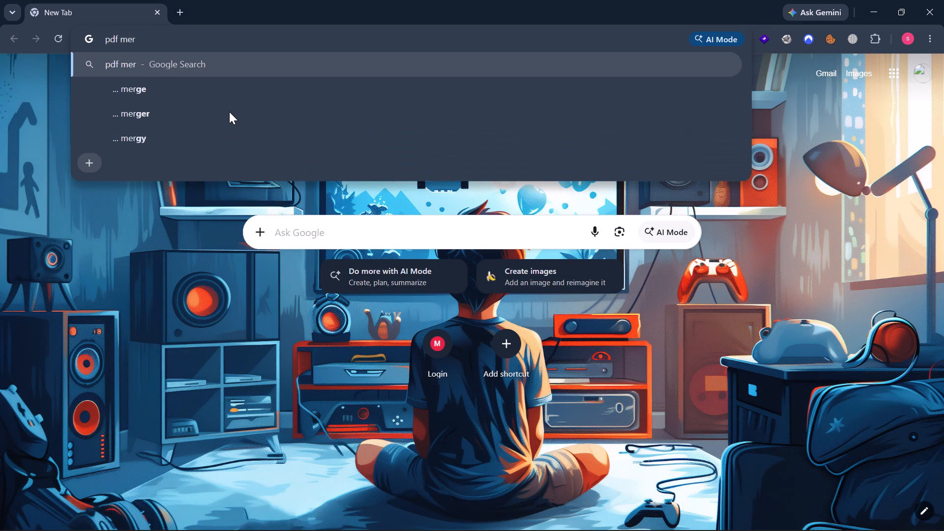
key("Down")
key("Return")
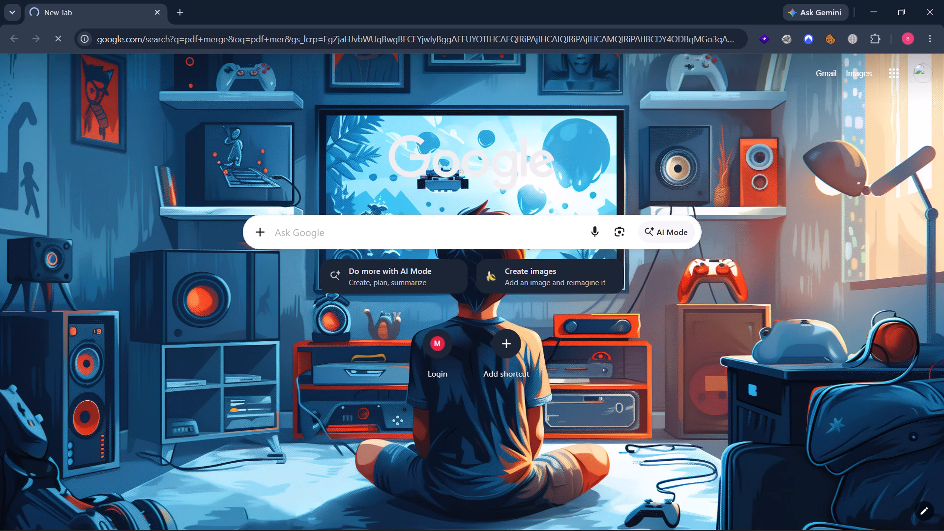
Switch the Wi-Fi connection from WIFI-MAC-IAP to the HostelBlock_C_IAP network.
left_click(829, 521)
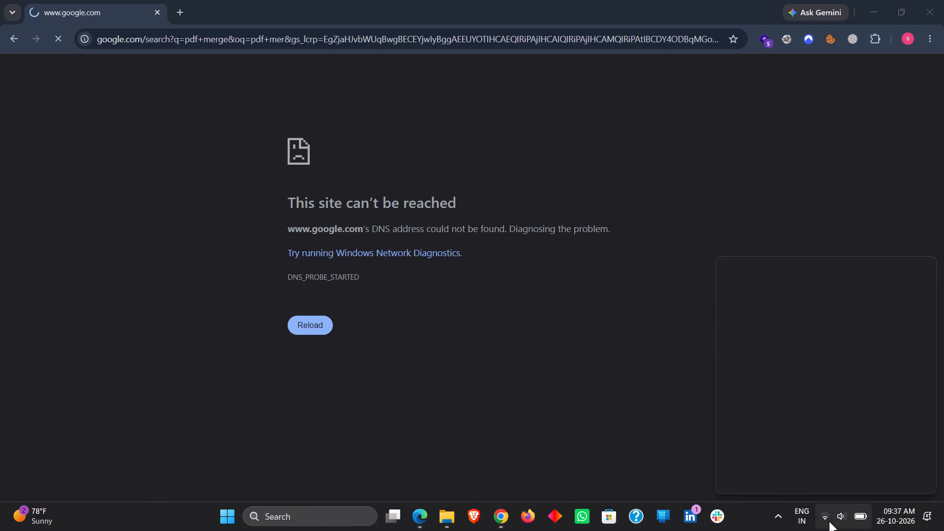
left_click(775, 281)
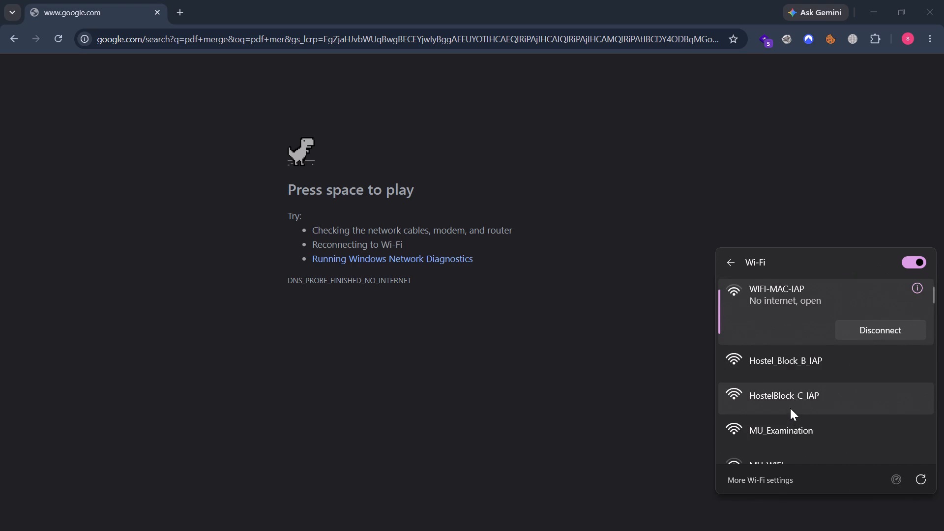
left_click(792, 403)
left_click(849, 445)
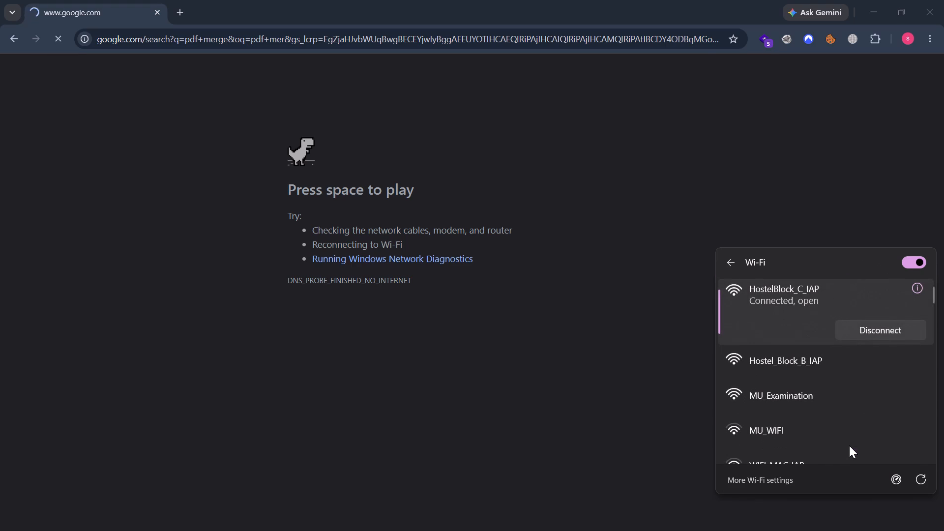
Open Smallpdf's Merge PDF page from the search results.
left_click(260, 259)
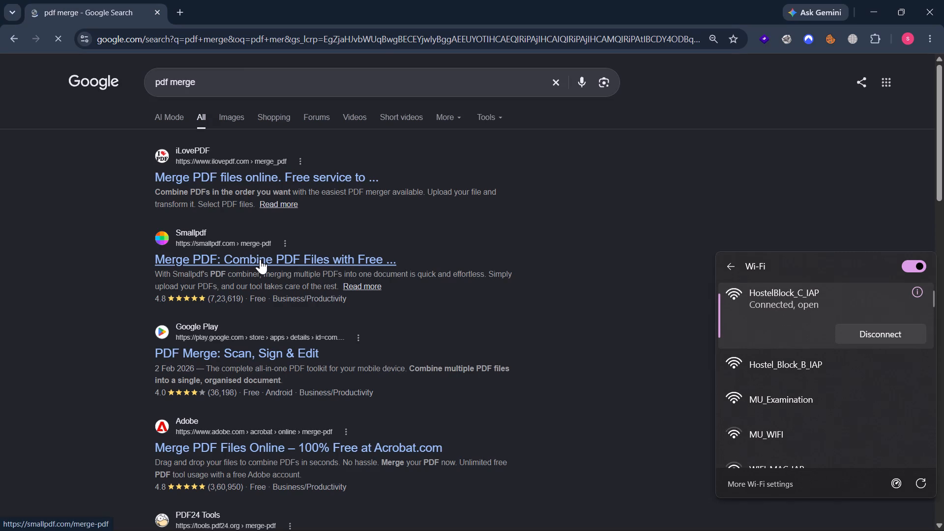
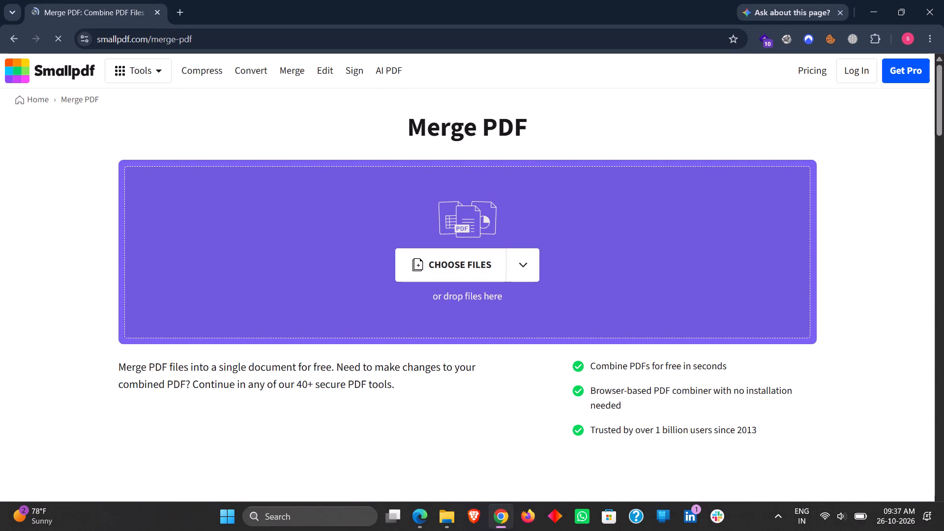
Open the P1 practical PDF from the BIO folder and examine its opening pages, including the algorithm and enrollment program sections.
left_click(442, 518)
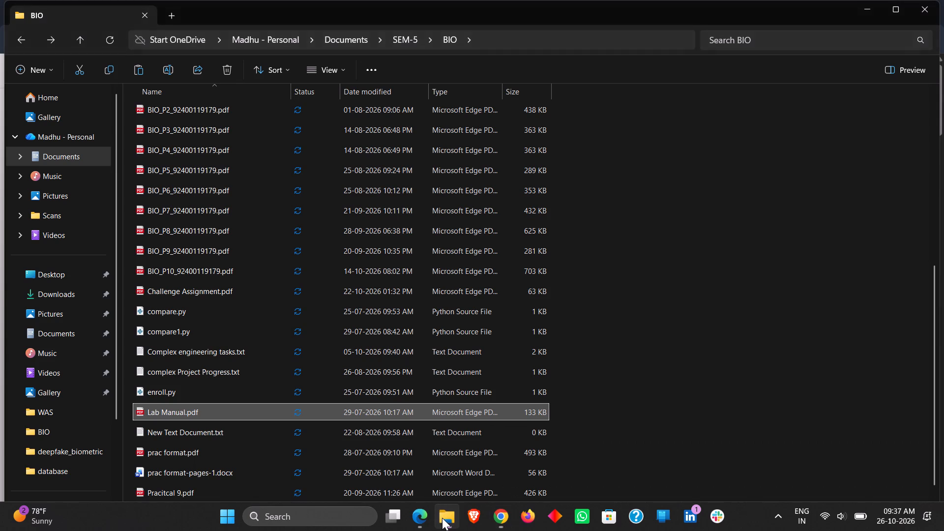
scroll(248, 168, "up", 1)
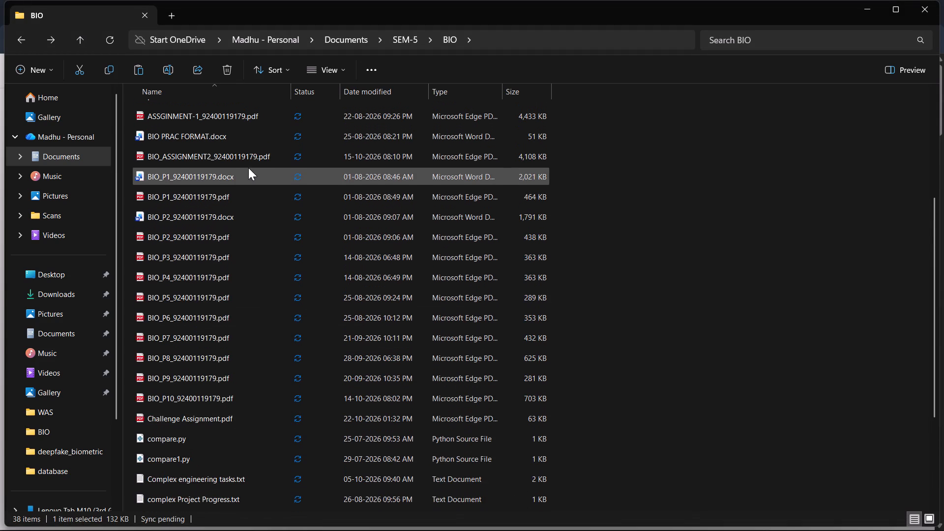
double_click(227, 197)
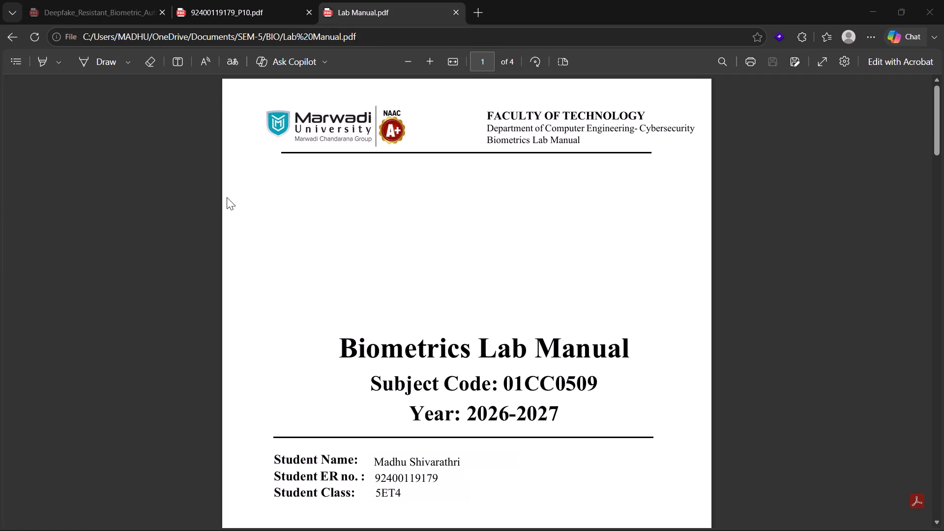
scroll(439, 312, "down", 6)
scroll(439, 312, "up", 16)
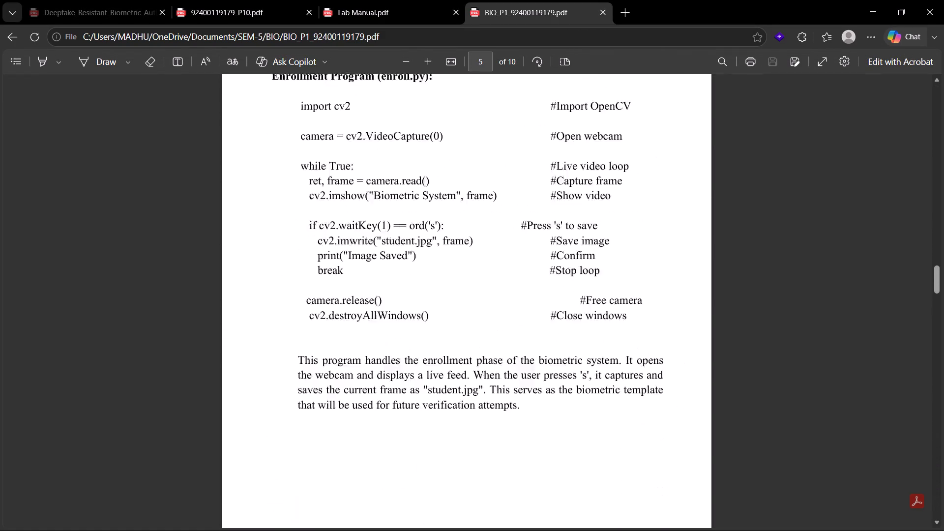
scroll(439, 312, "up", 15)
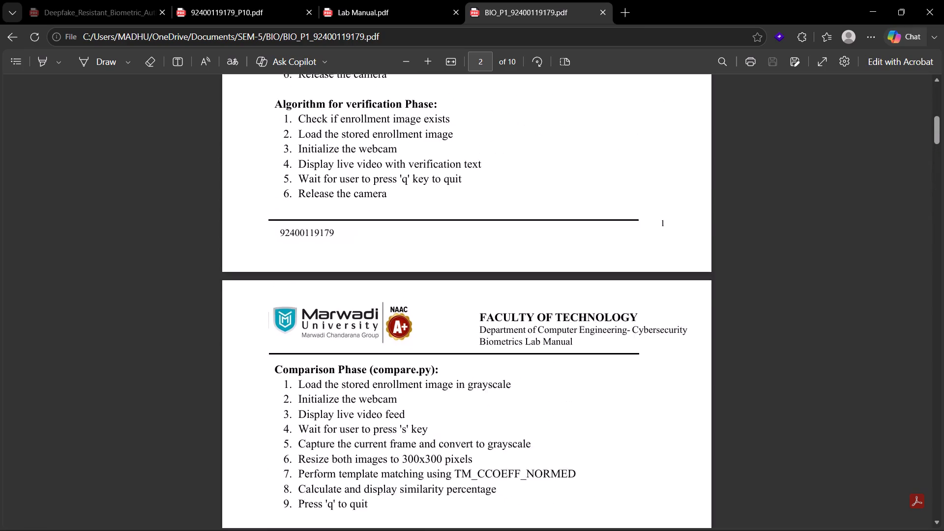
scroll(439, 312, "up", 1)
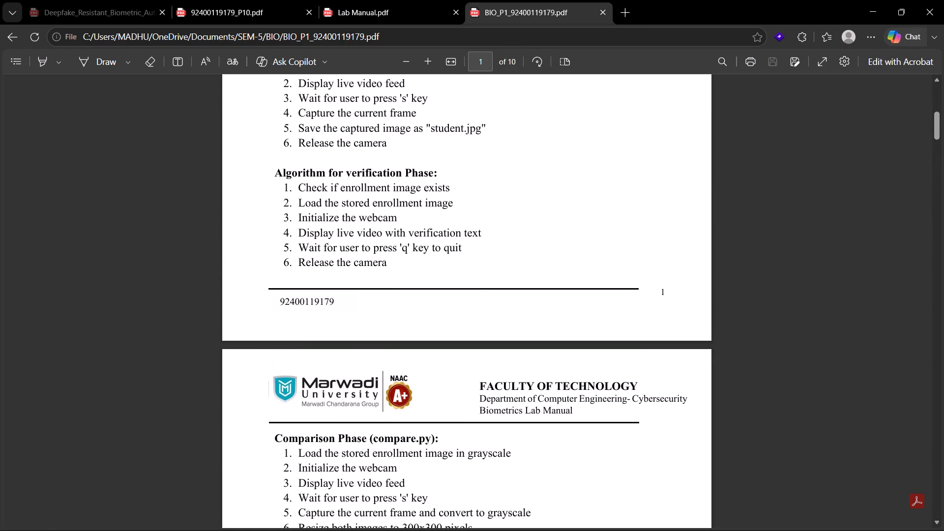
scroll(439, 312, "up", 1)
Switch to Smallpdf's Merge PDF page in Chrome and add Lab Manual.pdf plus the P1 to P10 practical PDFs from Documents > SEM-5 > BIO.
key("alt+Tab")
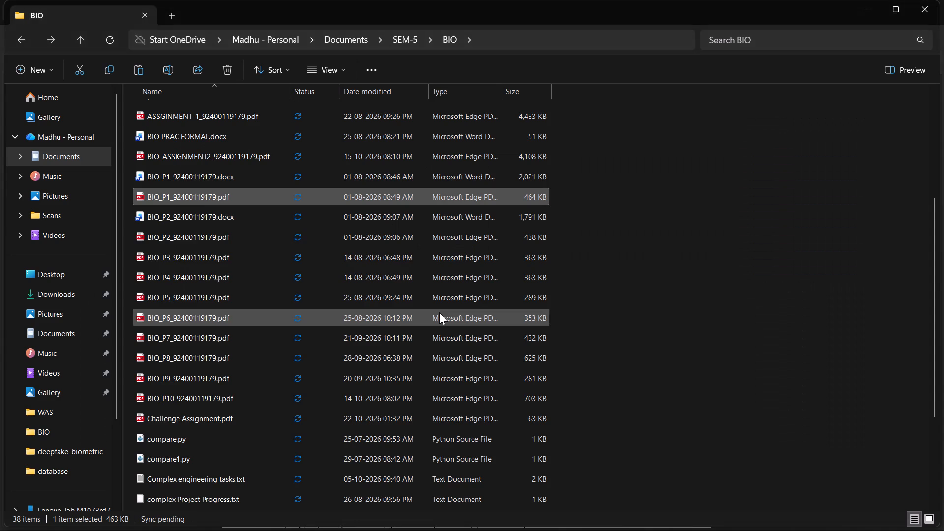
key("alt+Tab")
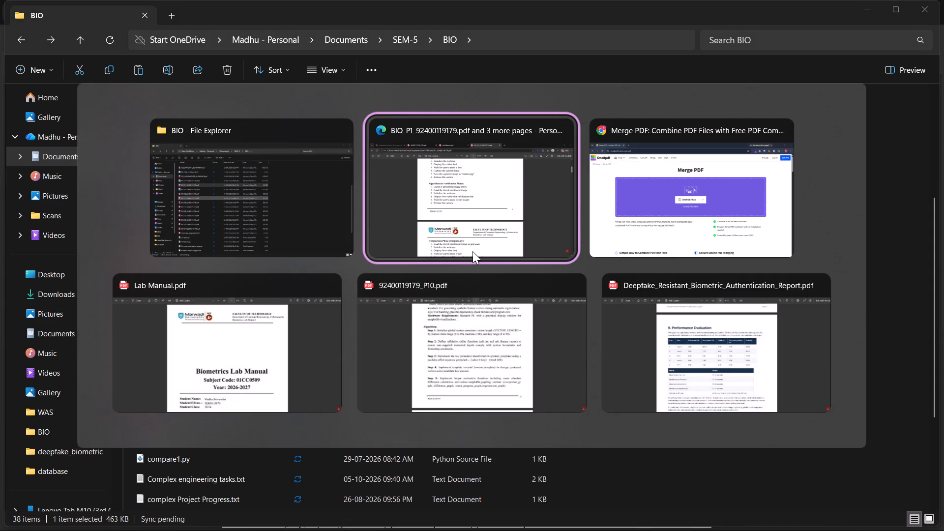
key("alt+Tab")
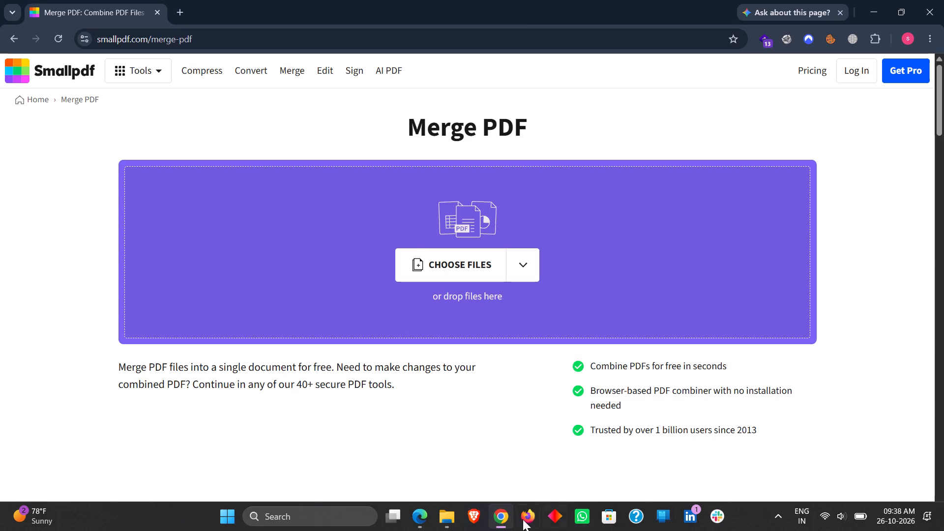
left_click(444, 260)
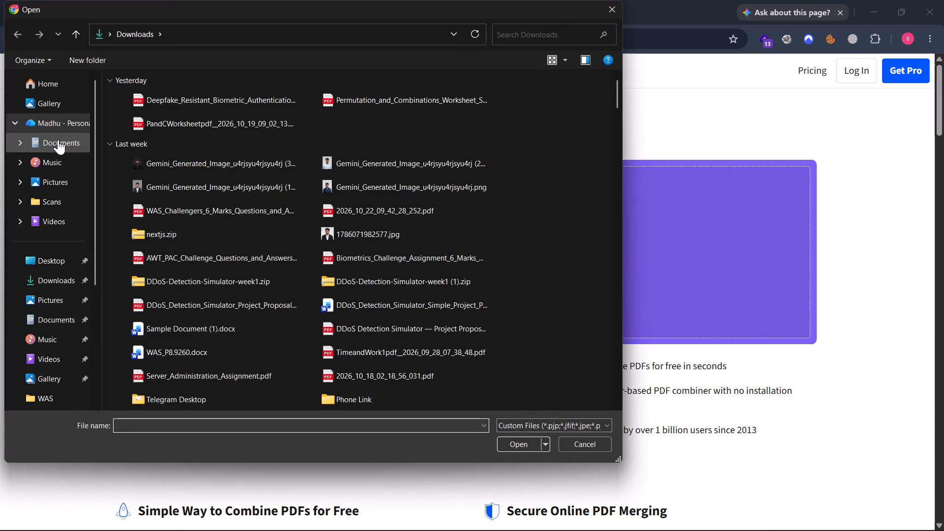
left_click(58, 140)
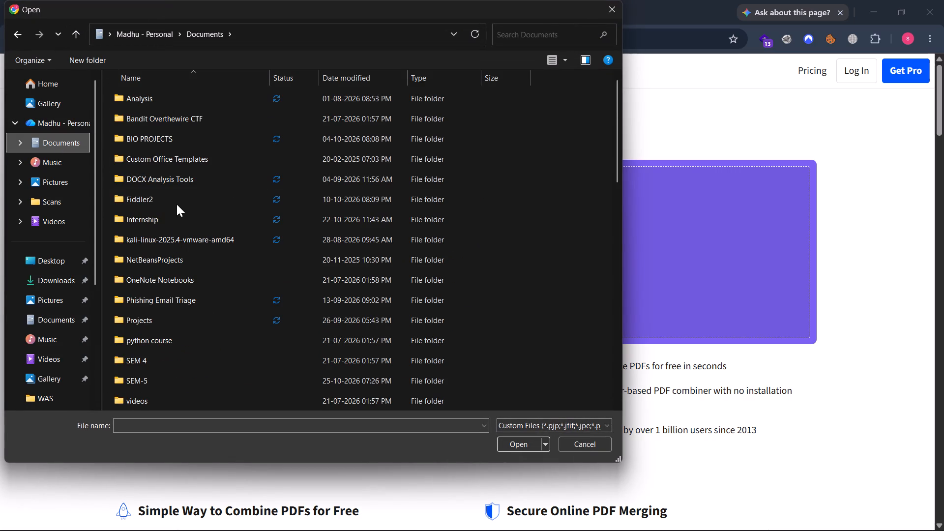
double_click(158, 381)
double_click(137, 119)
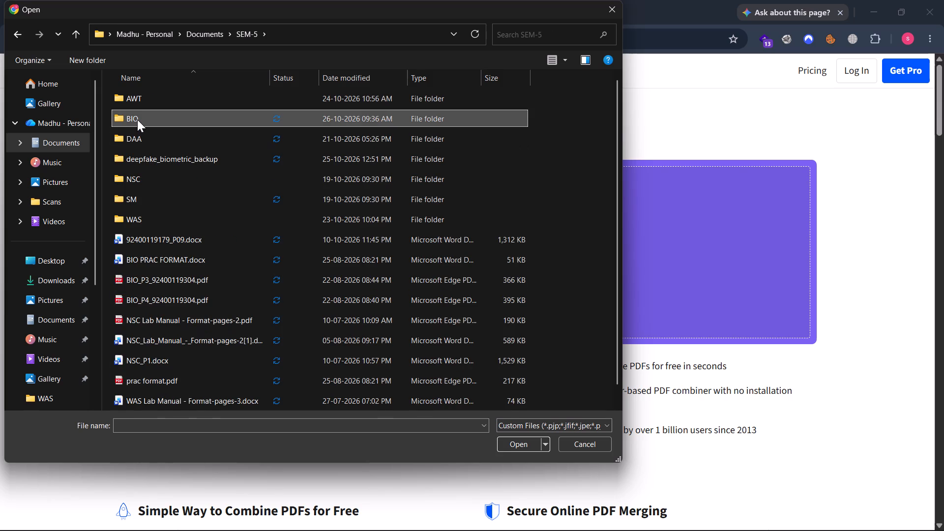
scroll(213, 280, "down", 3)
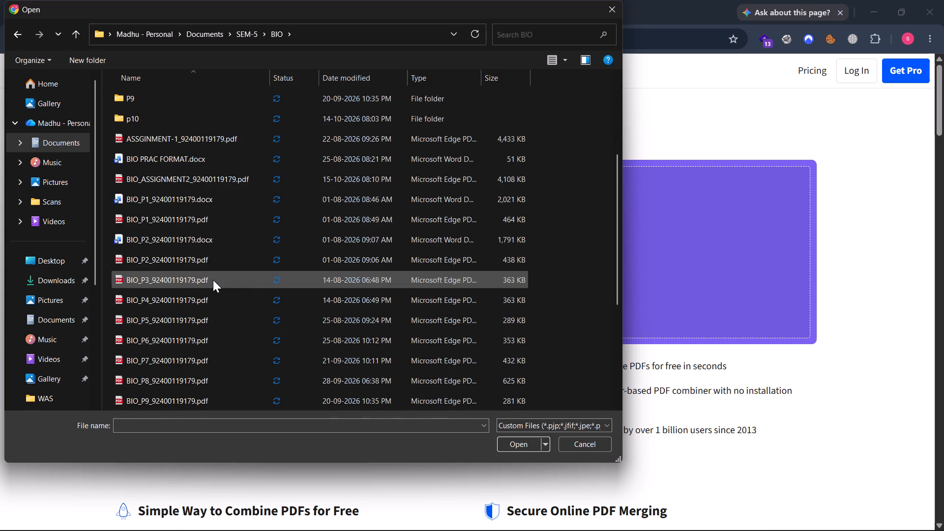
scroll(213, 280, "down", 4)
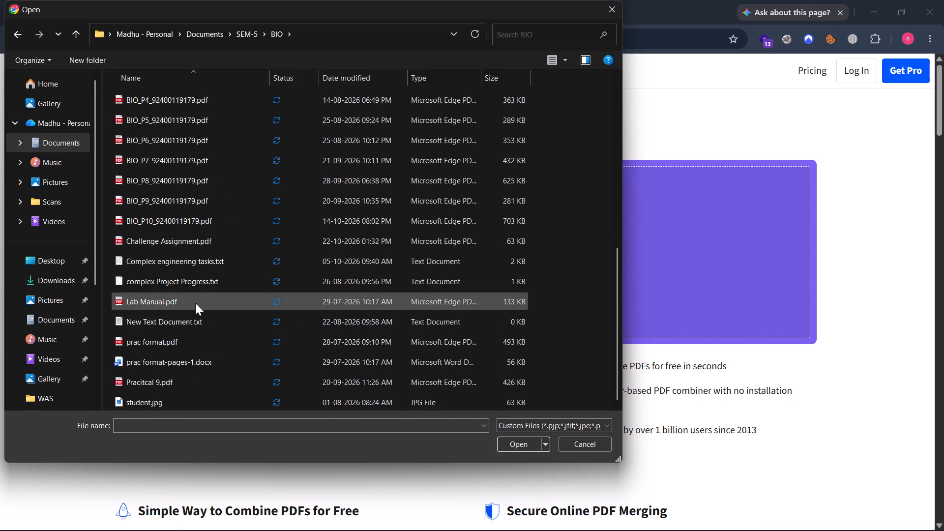
left_click(195, 303, "ctrl")
scroll(207, 243, "up", 3)
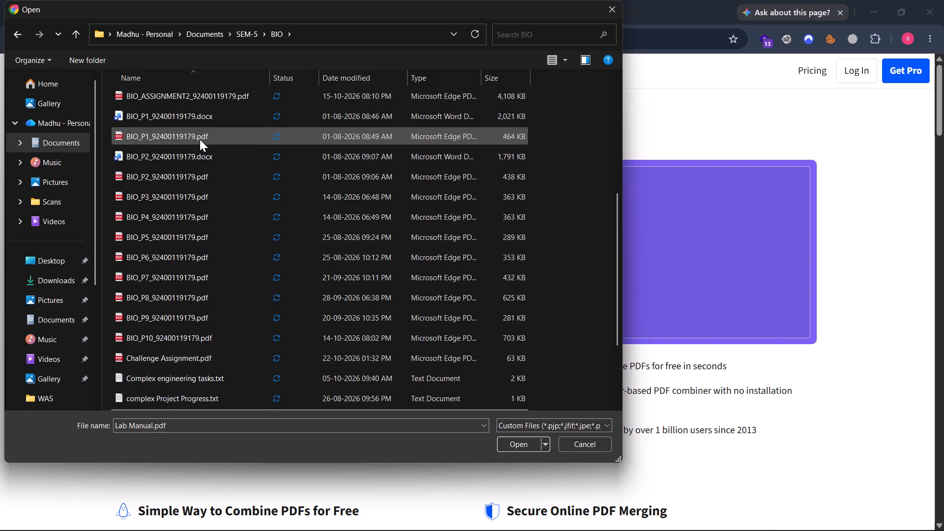
left_click(200, 139, "ctrl")
left_click(192, 175, "ctrl")
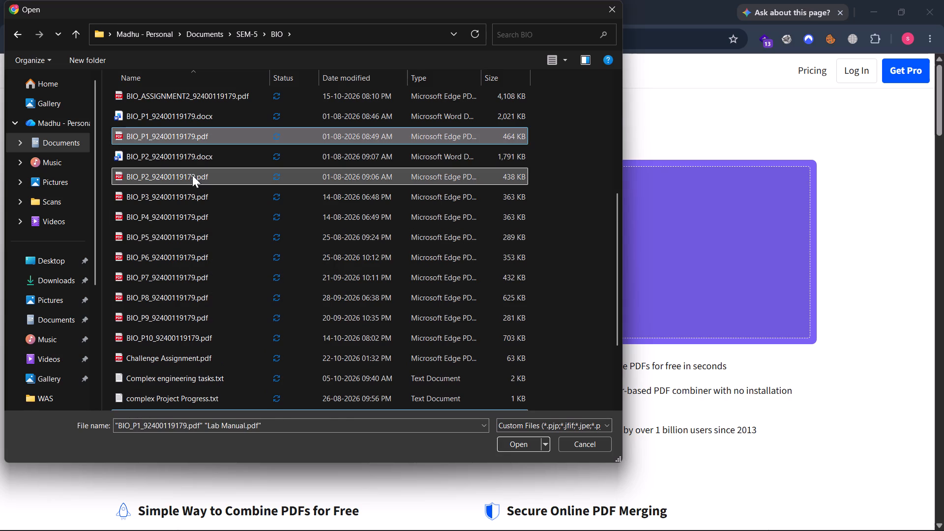
left_click(187, 196, "ctrl")
left_click(181, 210, "ctrl")
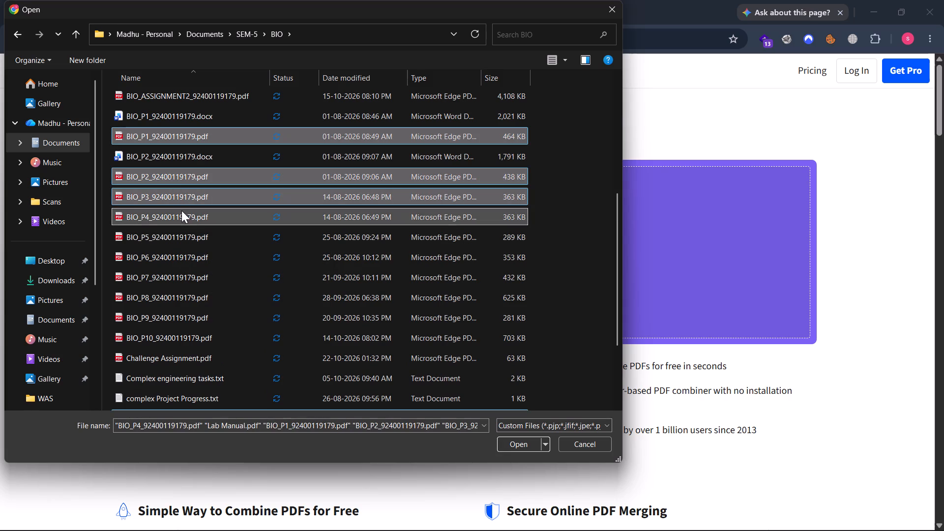
left_click(172, 236, "ctrl")
left_click(166, 258, "ctrl")
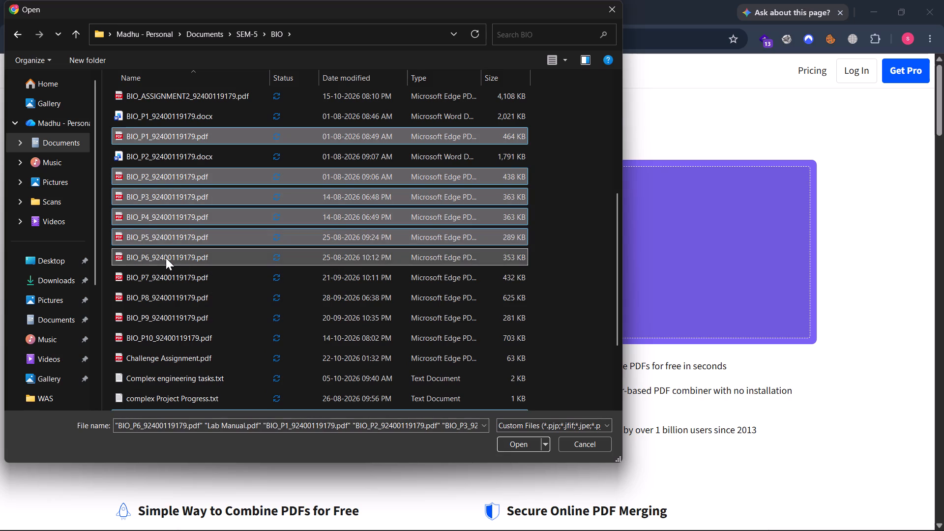
left_click(157, 275, "ctrl")
left_click(153, 294, "ctrl")
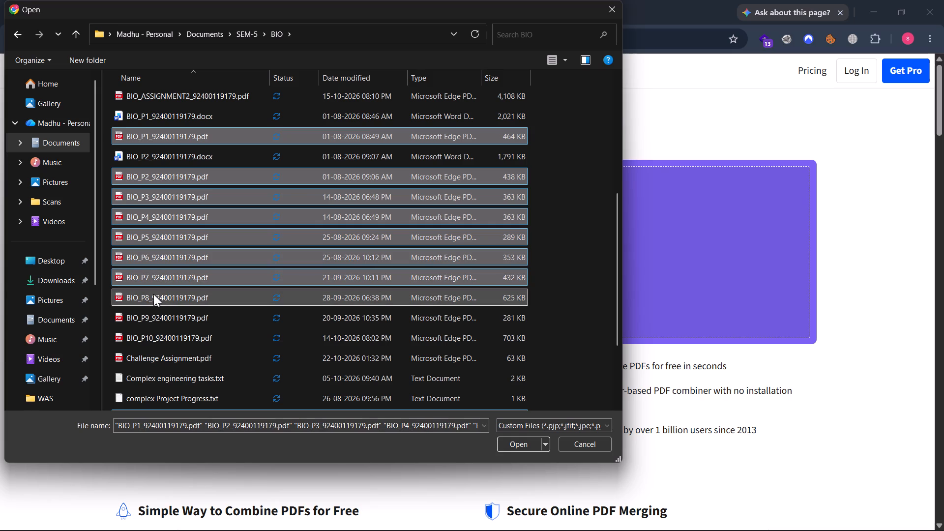
left_click(158, 322, "ctrl")
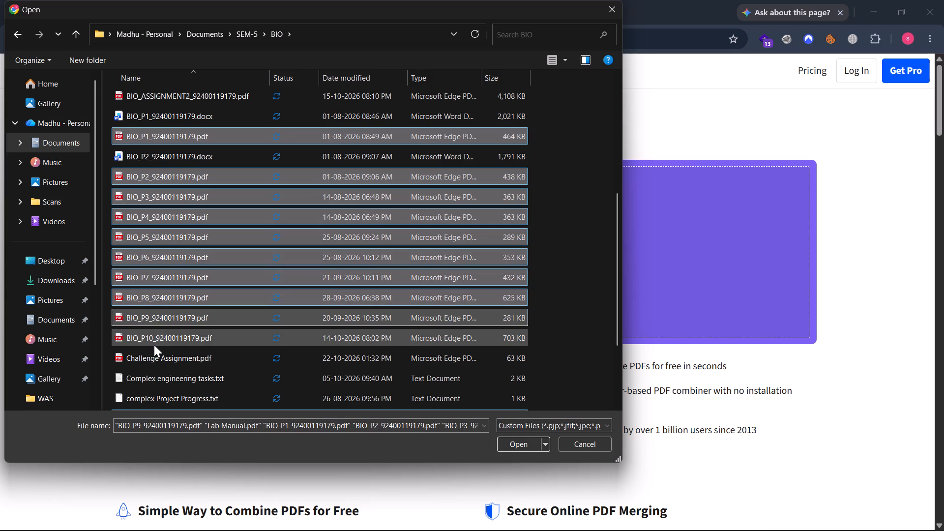
left_click(154, 345, "ctrl")
key("Return")
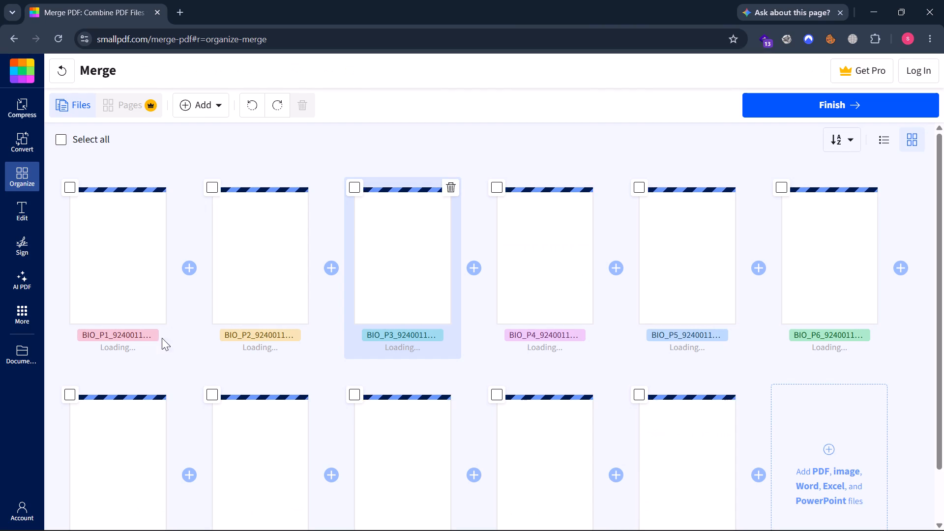
Move Lab Manual.pdf to the first place in the merge order, ahead of the P1 practical.
scroll(152, 346, "down", 2)
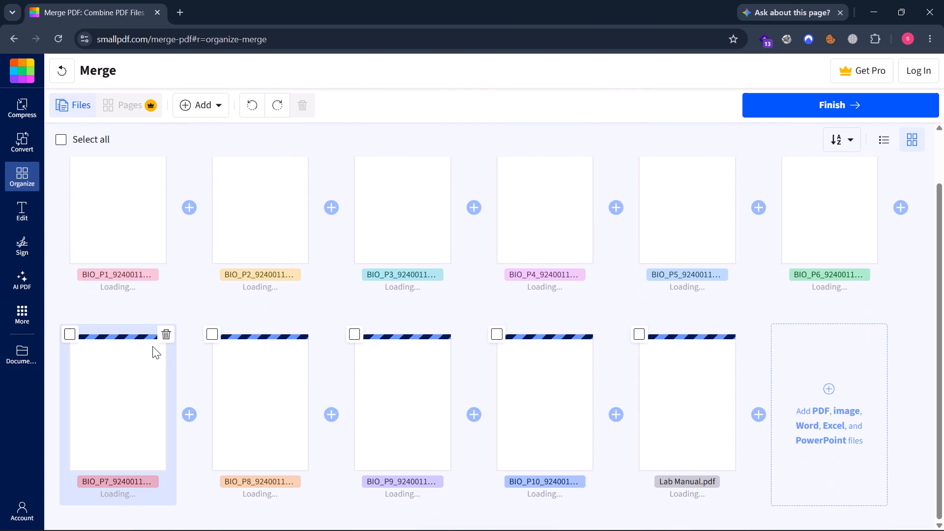
scroll(152, 346, "down", 1)
scroll(152, 346, "up", 1)
scroll(453, 460, "down", 1)
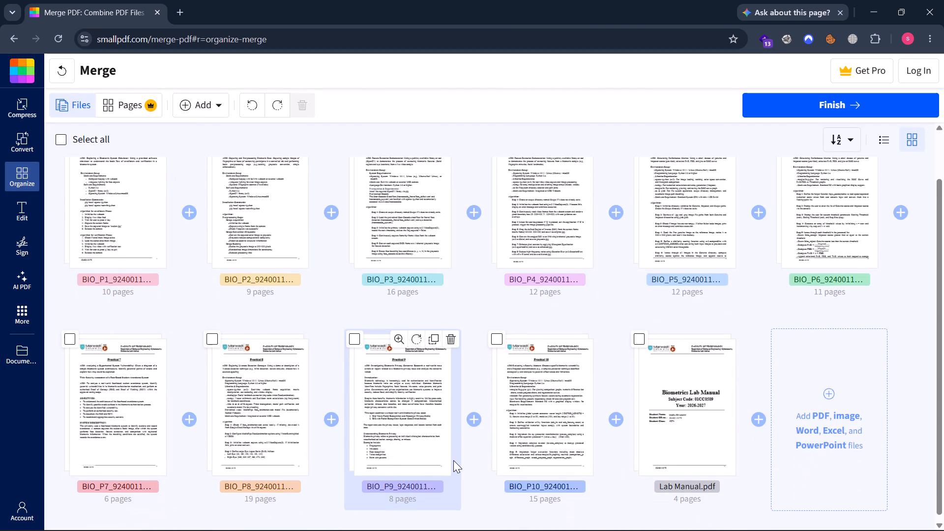
left_click_drag(680, 395, 118, 172)
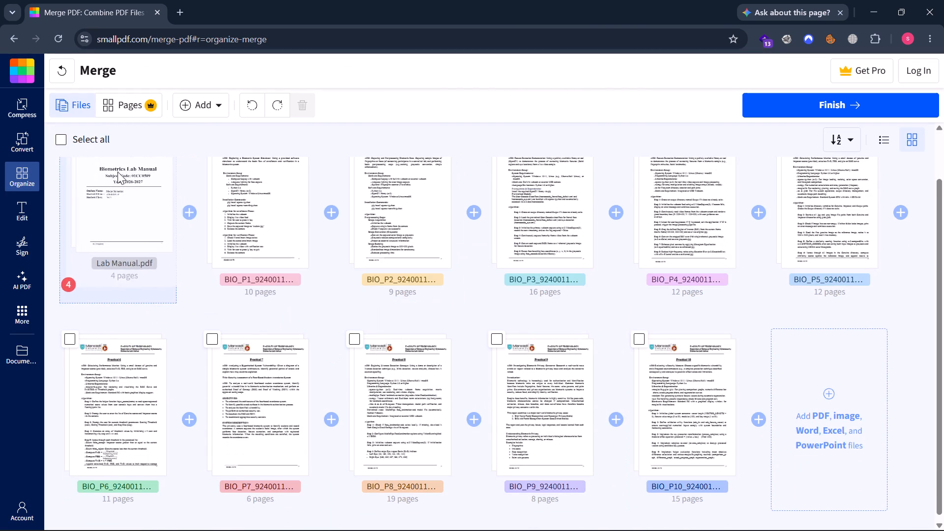
left_click_drag(118, 172, 121, 172)
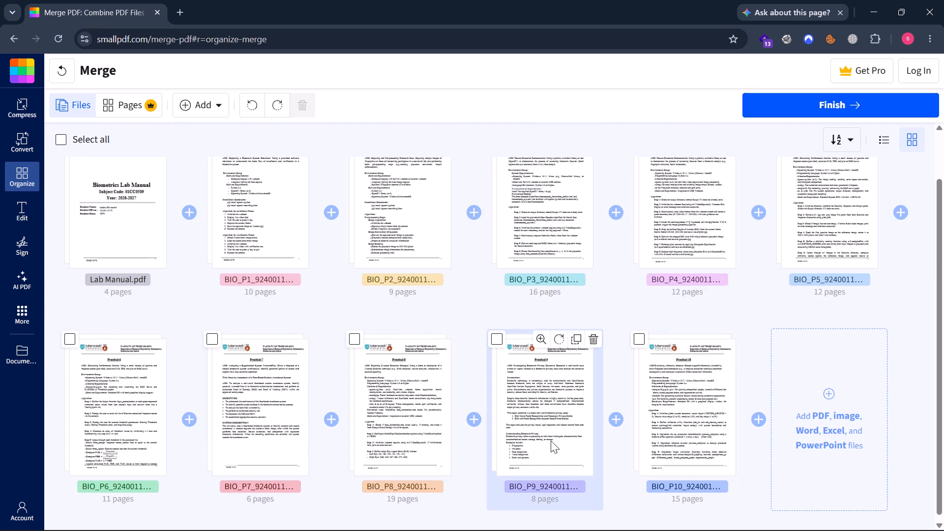
Merge the arranged lab manual and ten practical files into a single PDF.
left_click(782, 100)
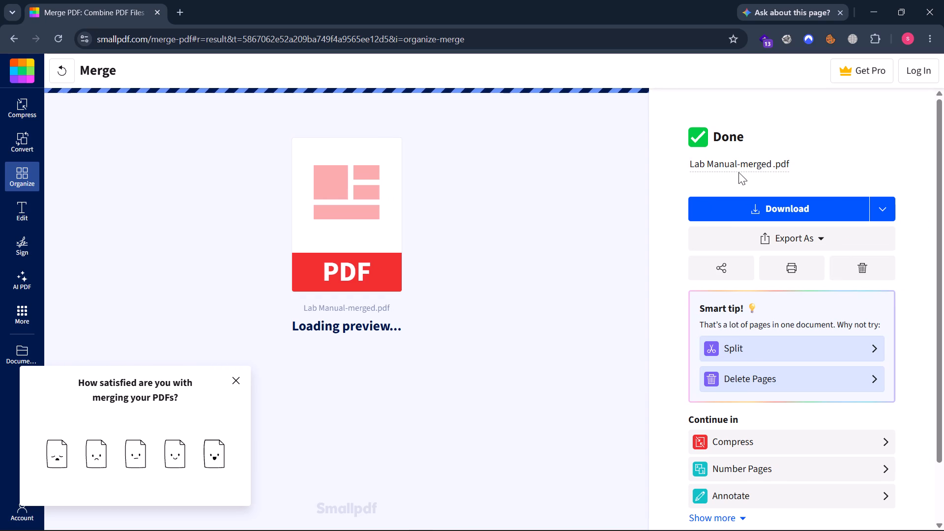
Rename the merged file as BIO Lab Manual-merged.
left_click(694, 162)
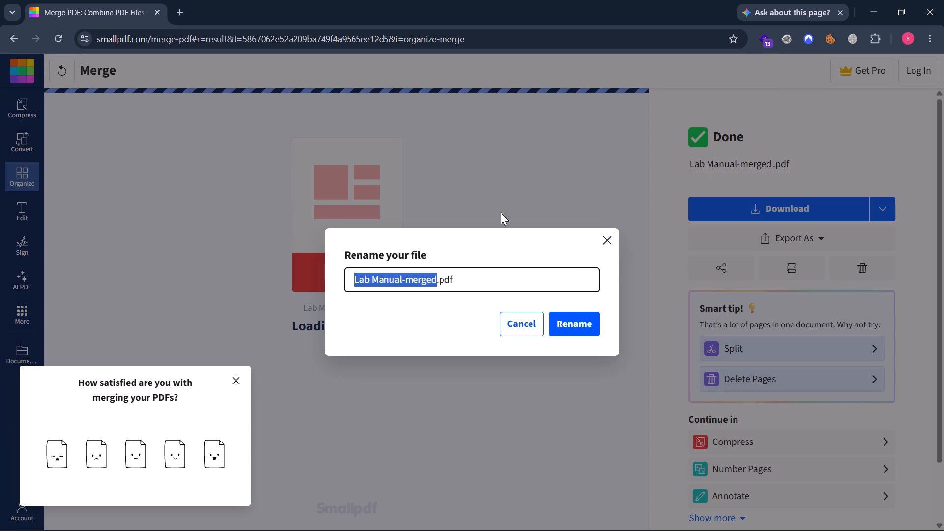
key("ctrl+Left")
key("ctrl+Left")
key("ctrl+Left")
key("ctrl+Left")
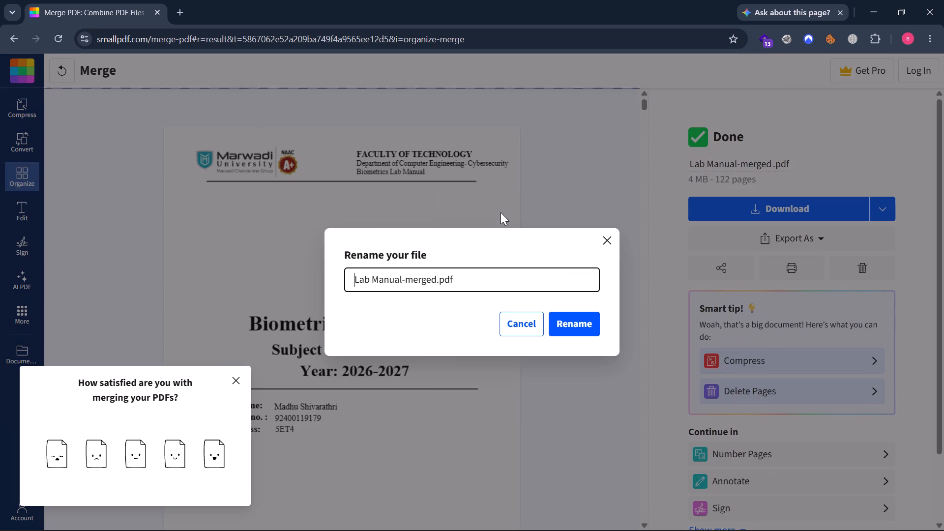
type("BIO")
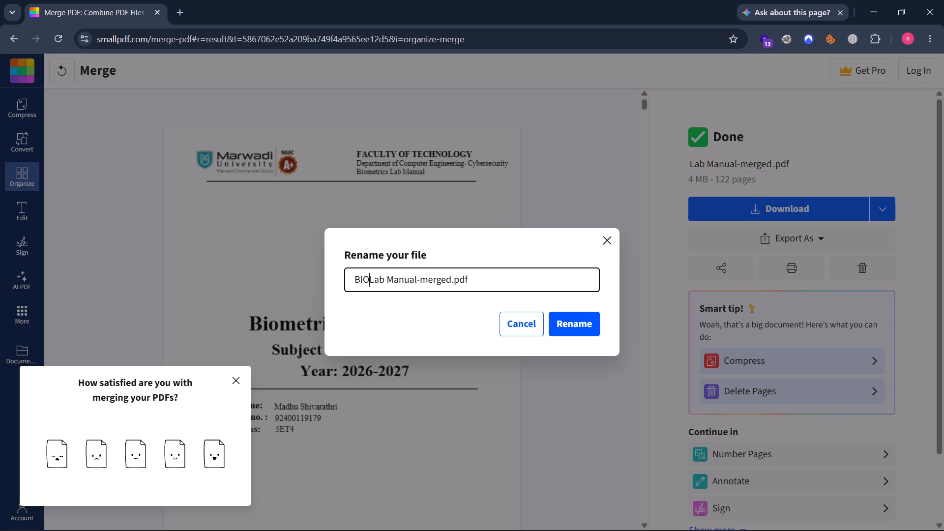
key("space")
left_click(578, 325)
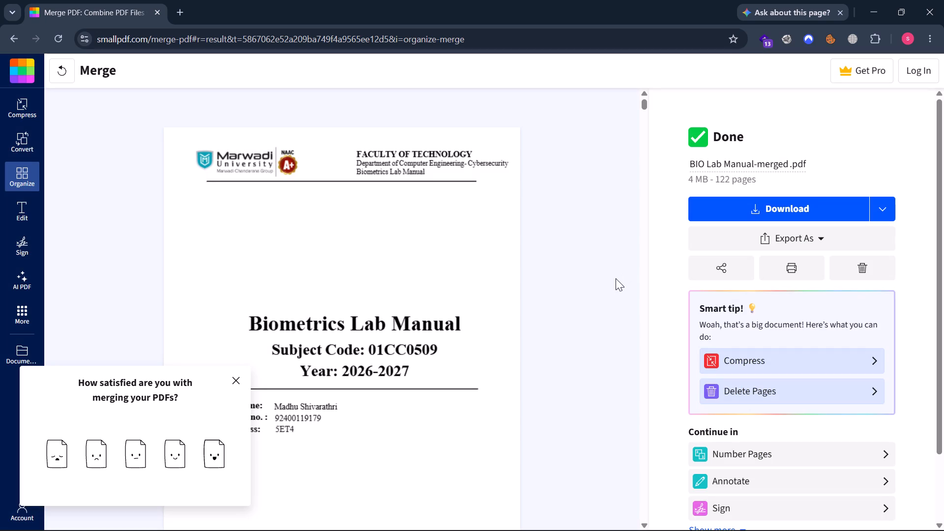
Dismiss the satisfaction survey and review the merged PDF's preview from the cover page through the first practicals for correct page order.
left_click(235, 384)
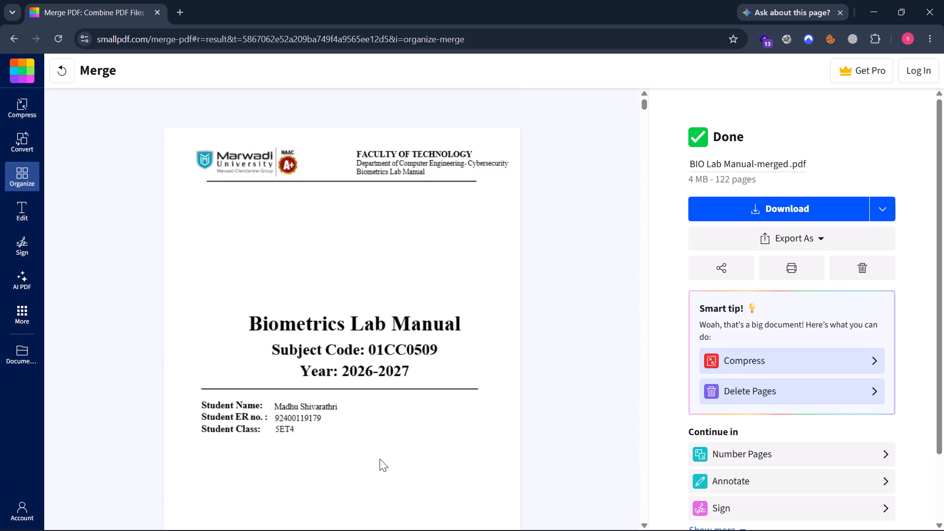
scroll(380, 459, "down", 13)
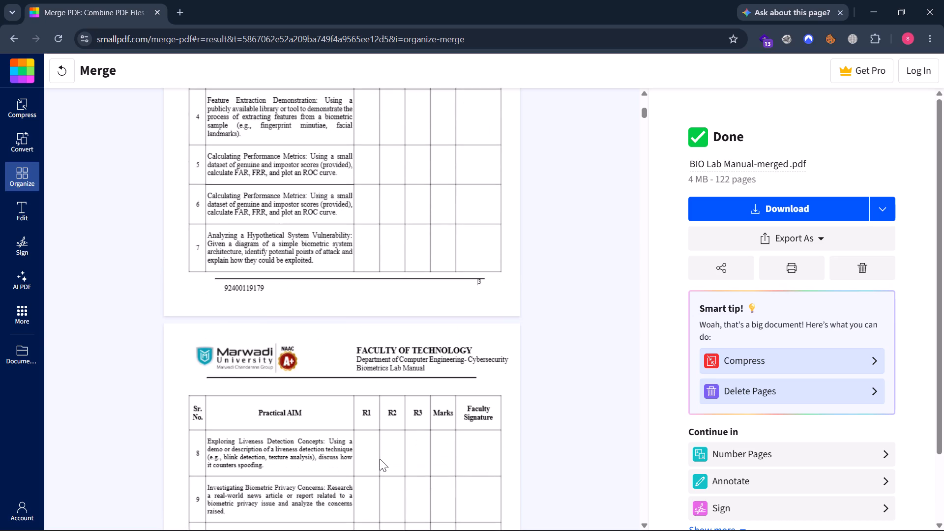
scroll(380, 459, "down", 10)
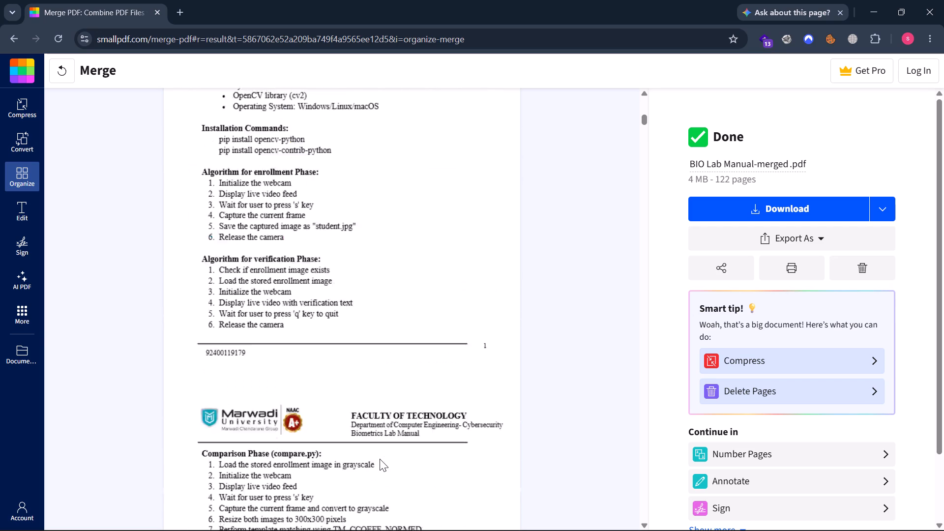
scroll(380, 459, "down", 15)
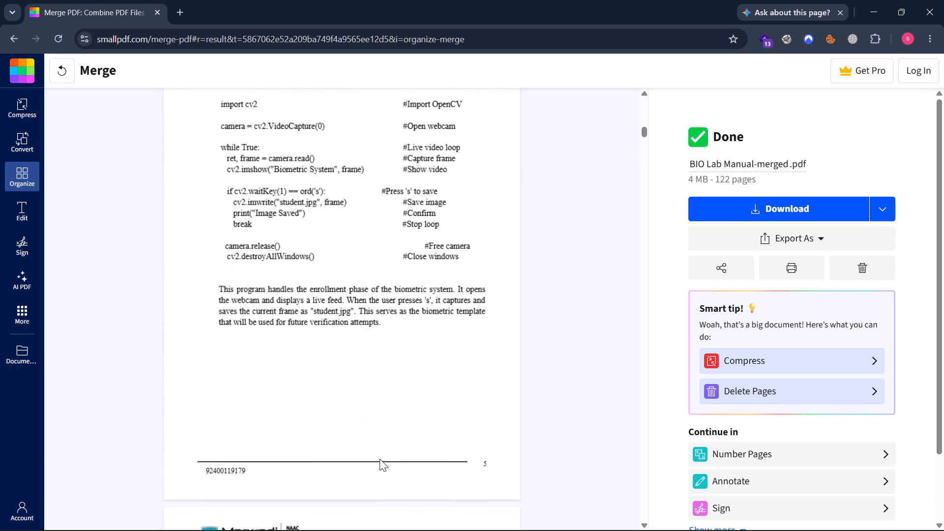
scroll(380, 459, "down", 13)
scroll(380, 459, "down", 10)
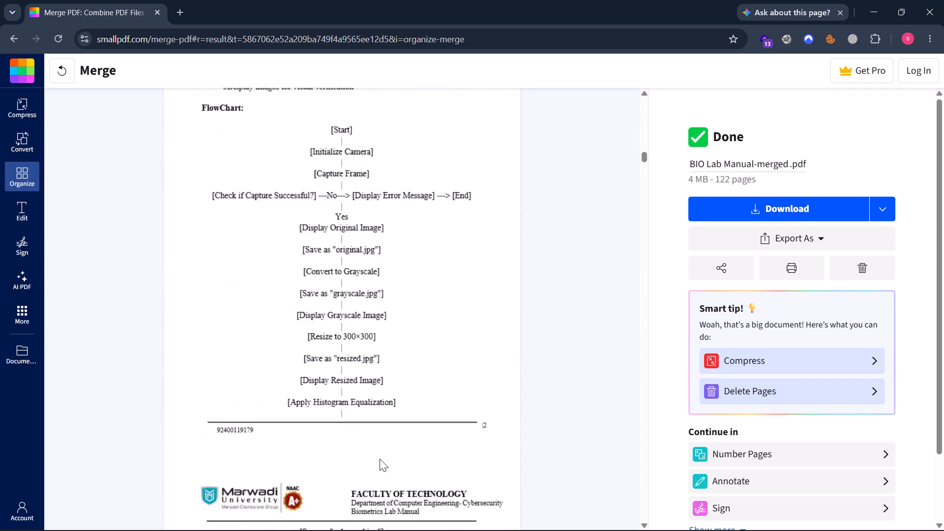
scroll(380, 459, "down", 9)
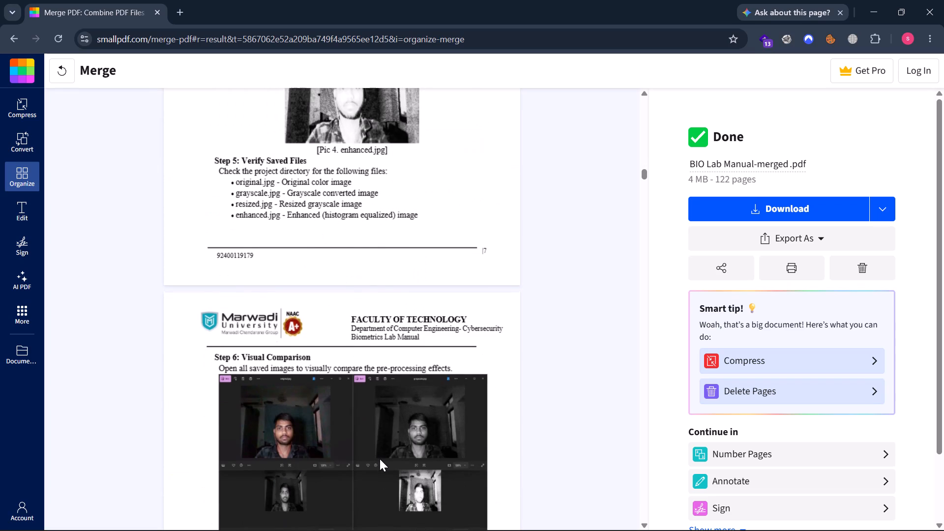
scroll(380, 459, "down", 11)
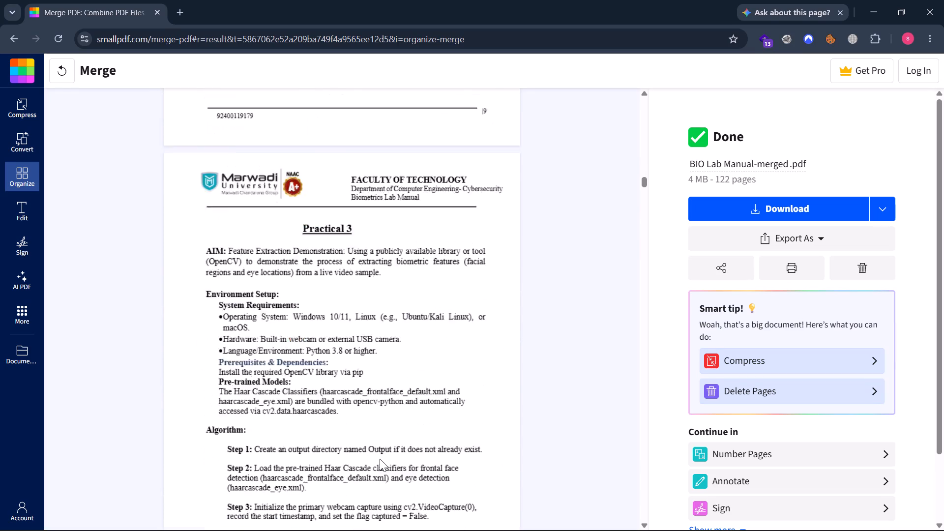
scroll(380, 459, "down", 17)
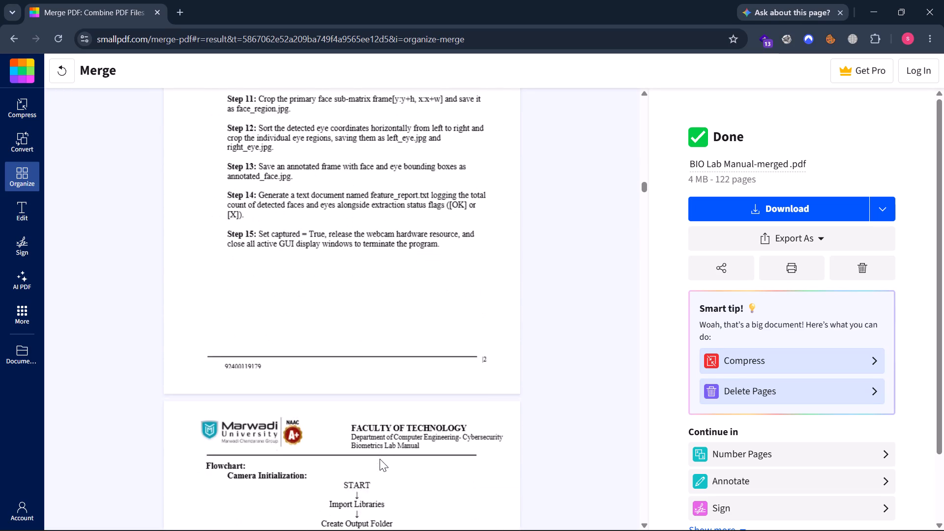
scroll(380, 459, "down", 19)
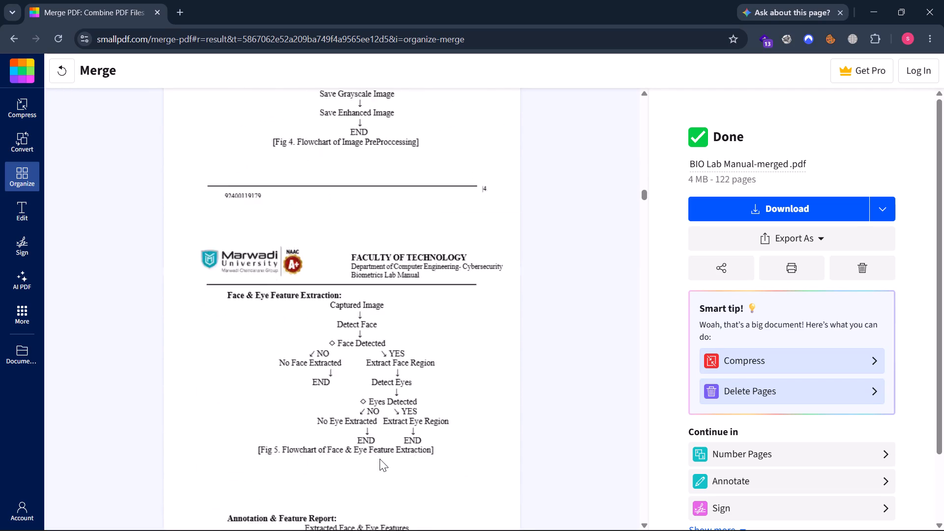
scroll(380, 459, "down", 13)
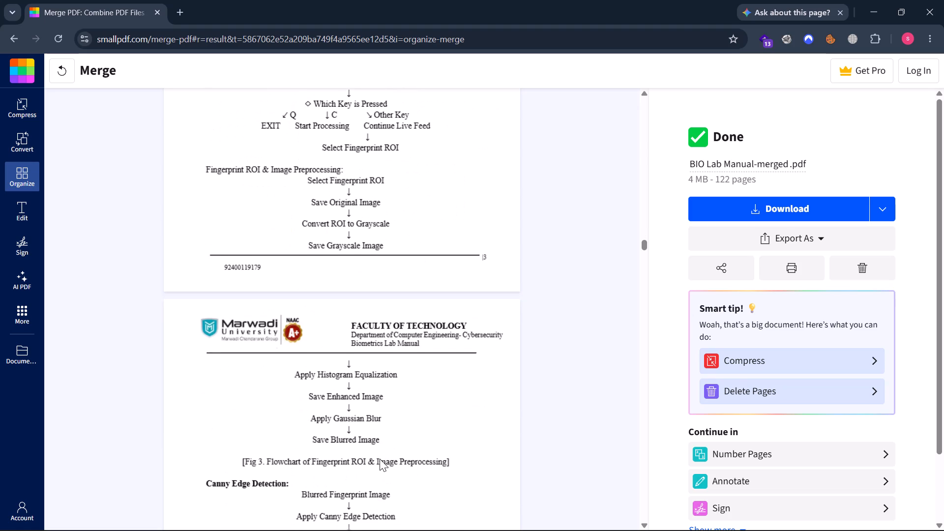
scroll(380, 459, "down", 1)
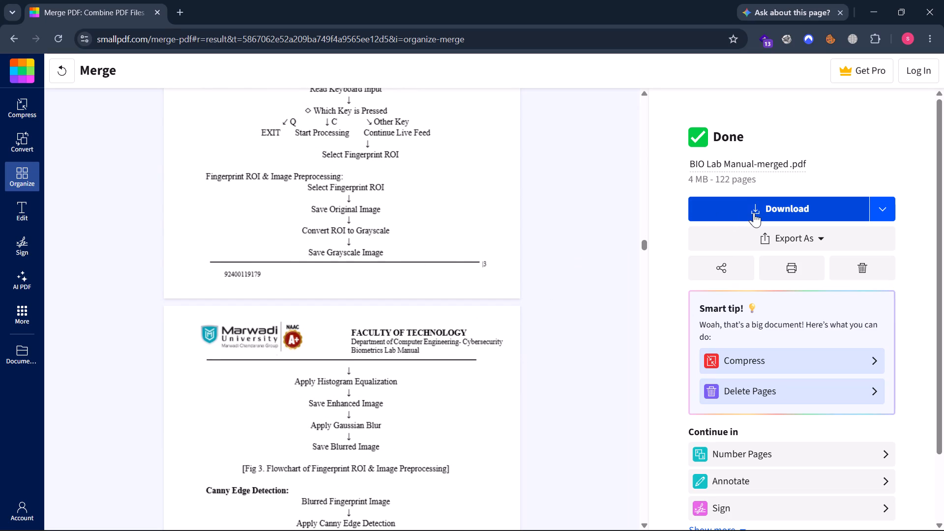
Download the merged BIO Lab Manual-merged PDF.
left_click(737, 211)
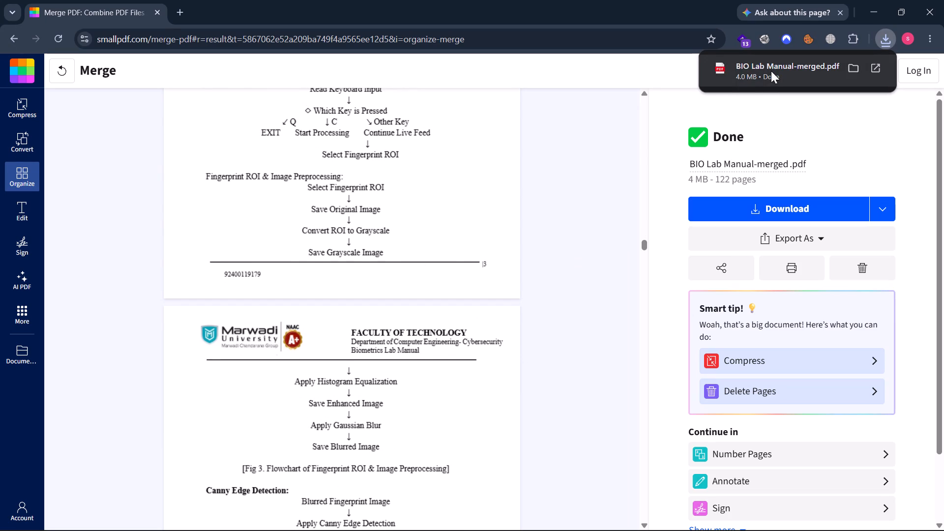
Open the downloaded BIO Lab Manual-merged.pdf, hide its page thumbnails and dismiss the text annotations tip.
left_click(771, 71)
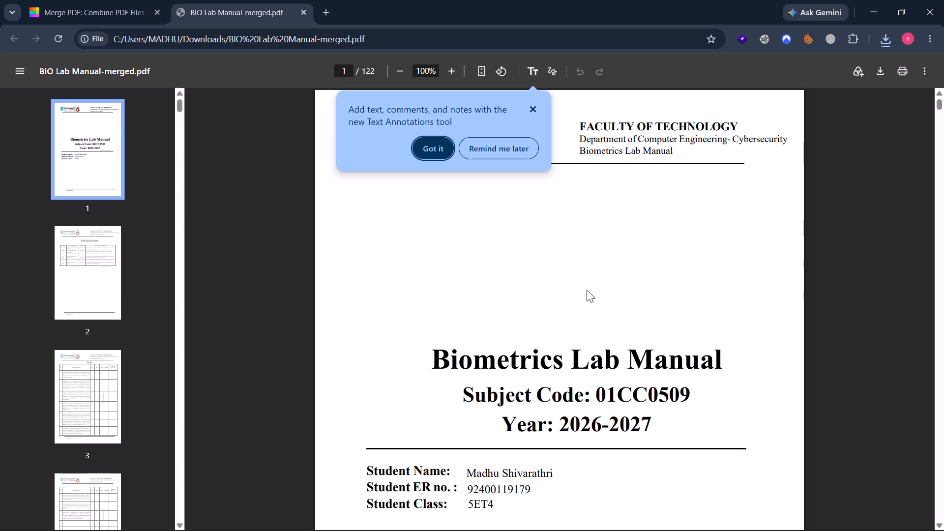
left_click(383, 41)
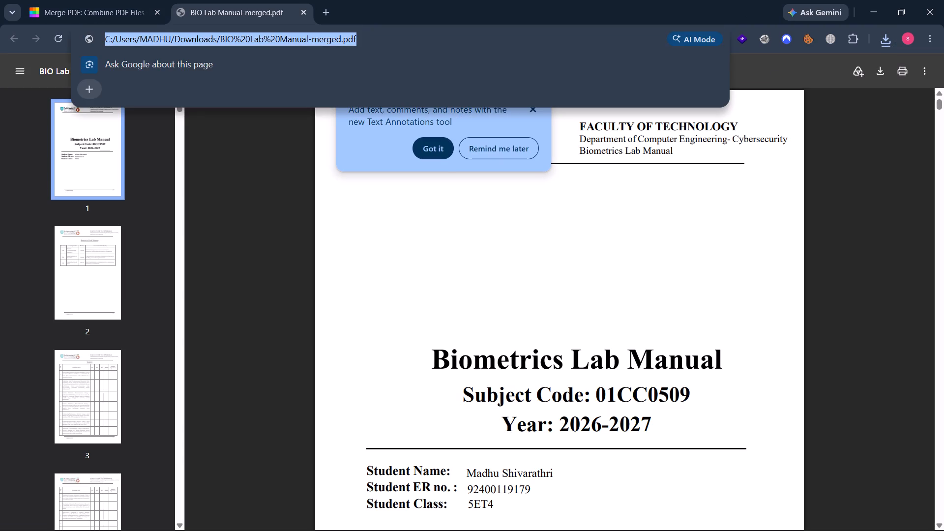
left_click(267, 247)
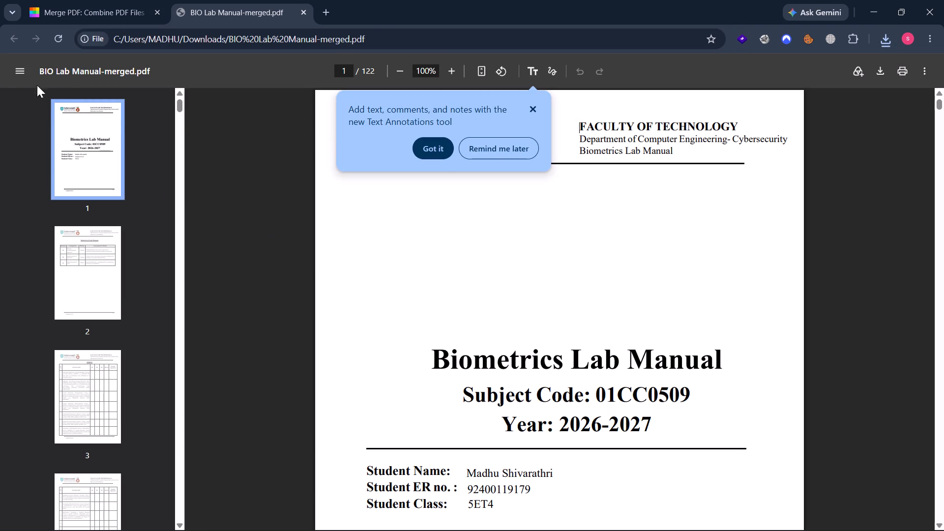
left_click(16, 73)
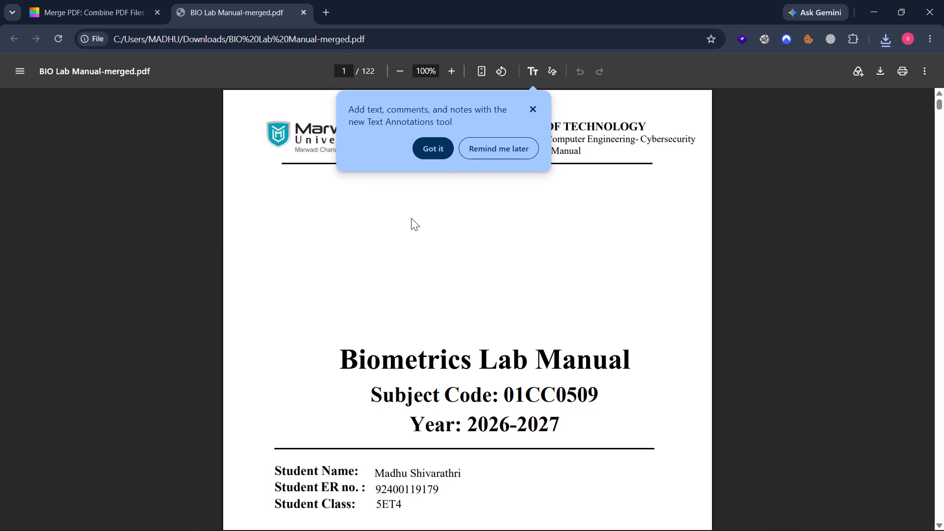
scroll(411, 218, "up", 2)
left_click(435, 152)
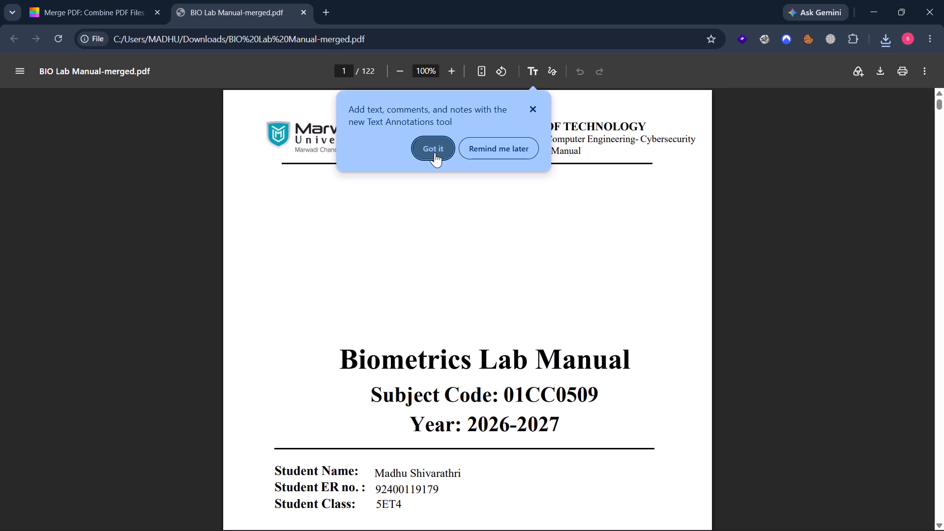
Examine the cover, the practical index and the opening pages of Practical 1 in the downloaded PDF.
scroll(481, 242, "down", 3)
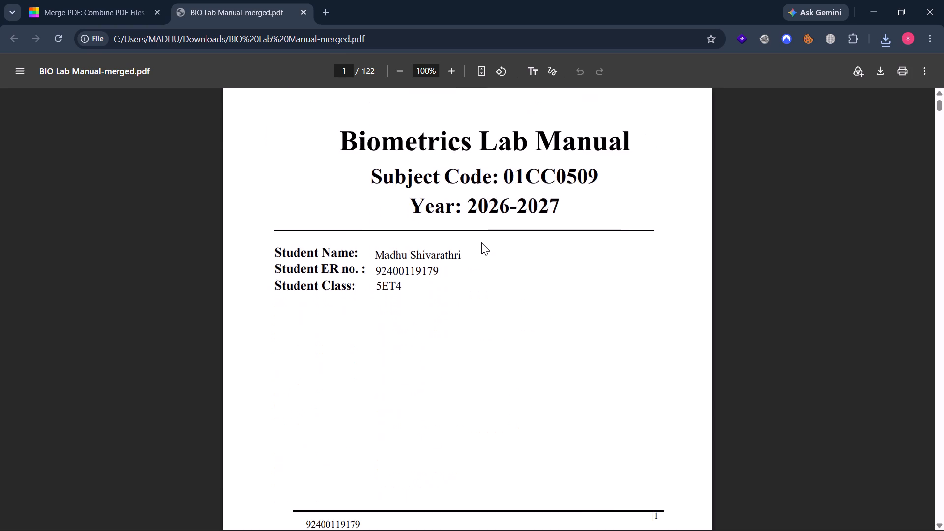
scroll(481, 242, "down", 9)
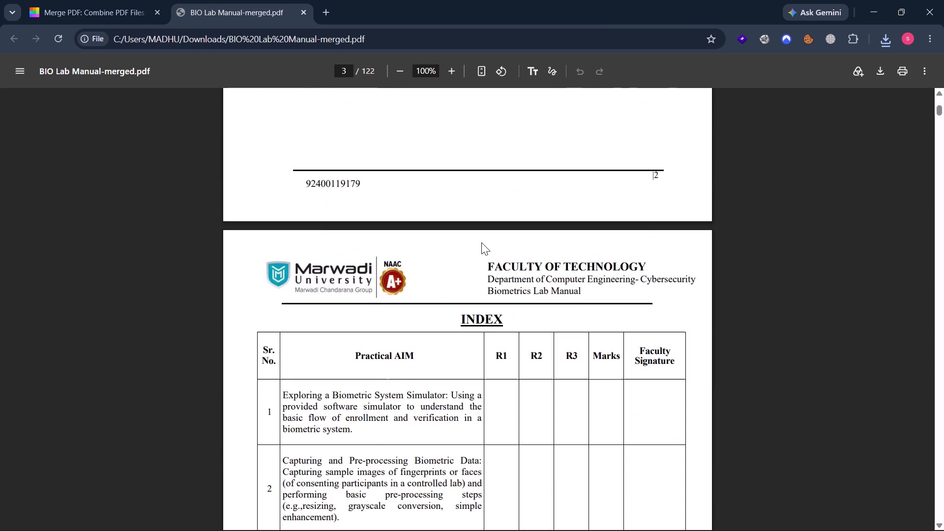
scroll(481, 242, "down", 12)
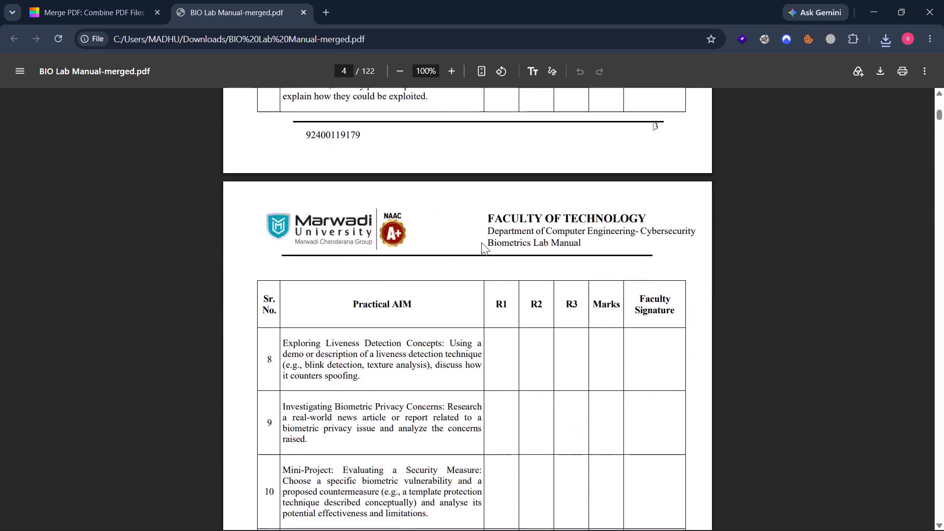
scroll(481, 242, "down", 4)
scroll(481, 242, "right", 1)
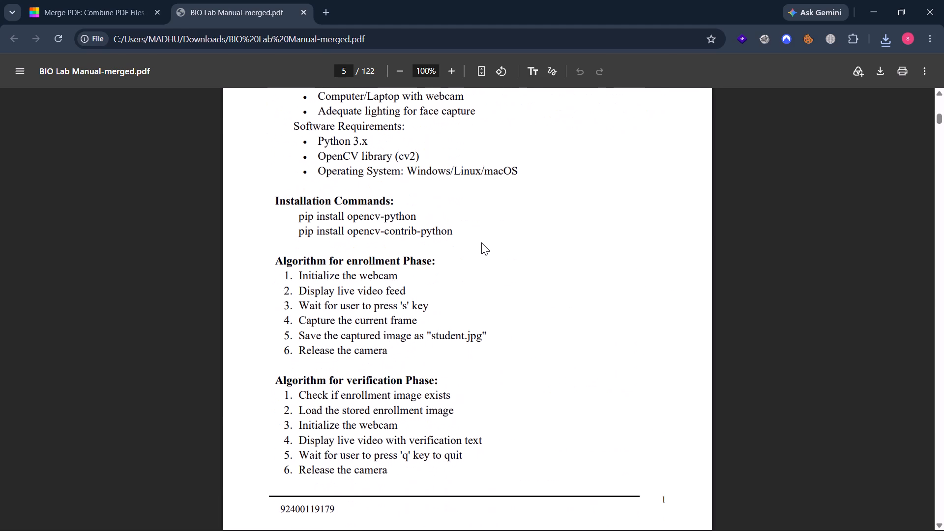
scroll(481, 242, "right", 1)
scroll(481, 242, "up", 8)
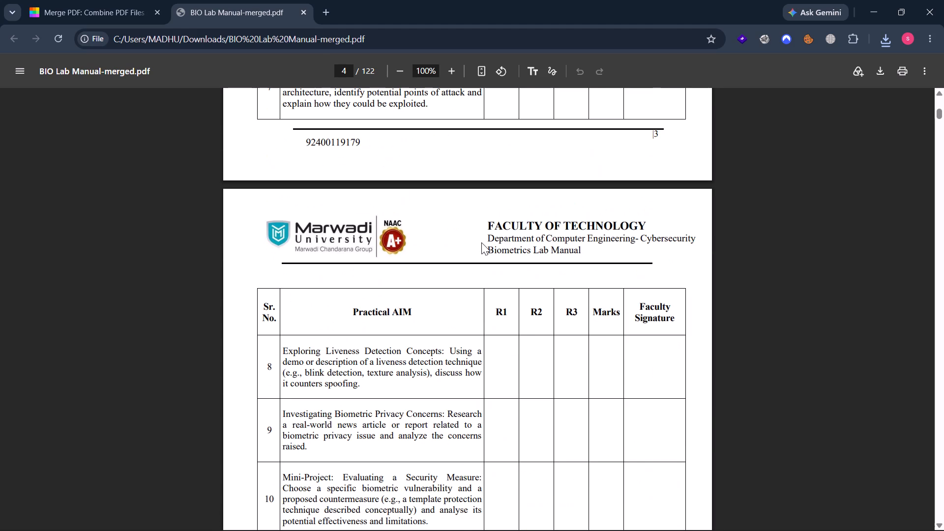
scroll(560, 429, "down", 3)
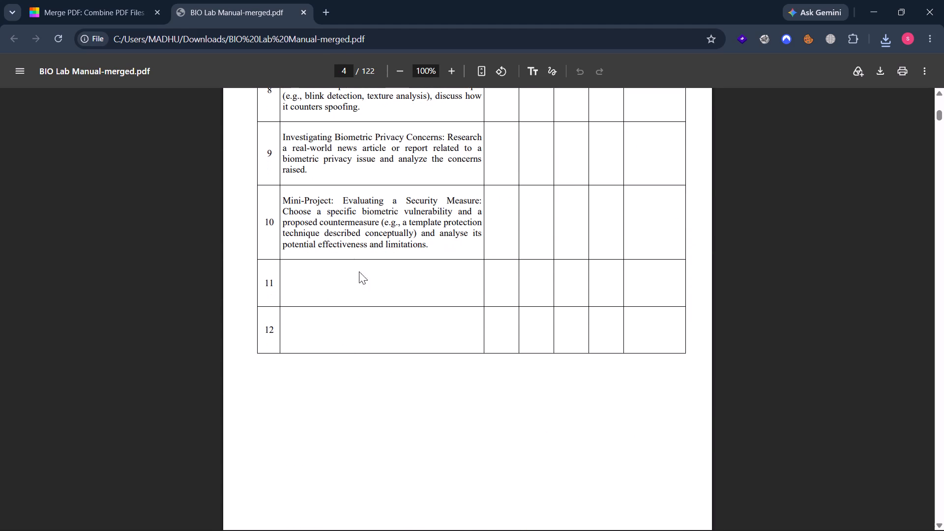
scroll(400, 337, "down", 14)
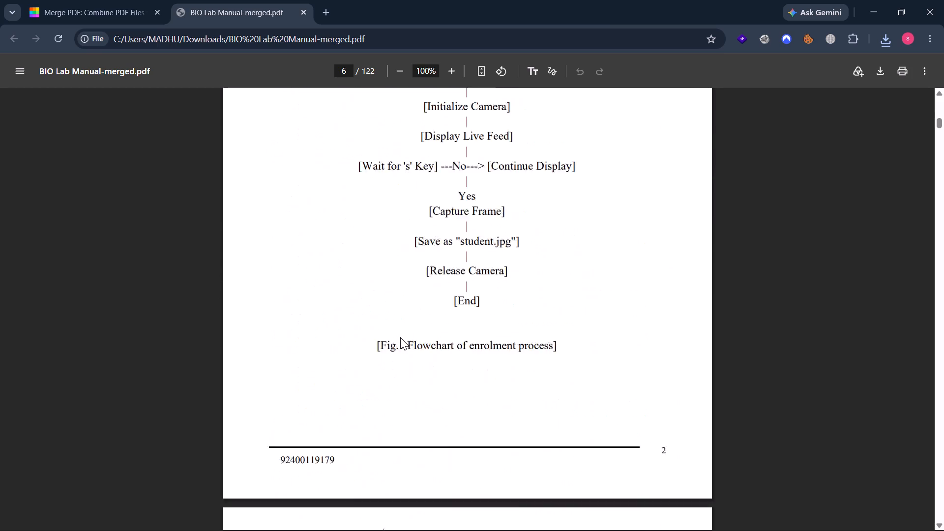
scroll(400, 337, "down", 2)
scroll(400, 337, "up", 1)
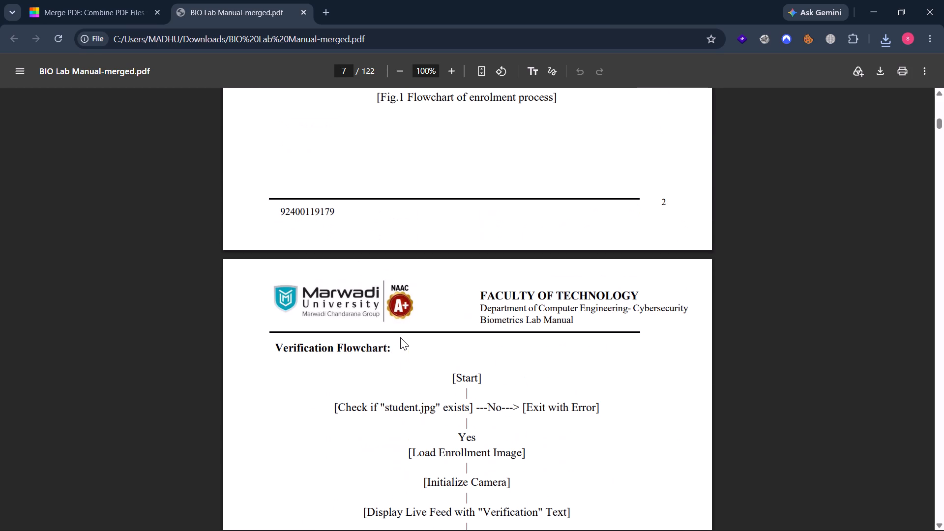
scroll(400, 337, "up", 13)
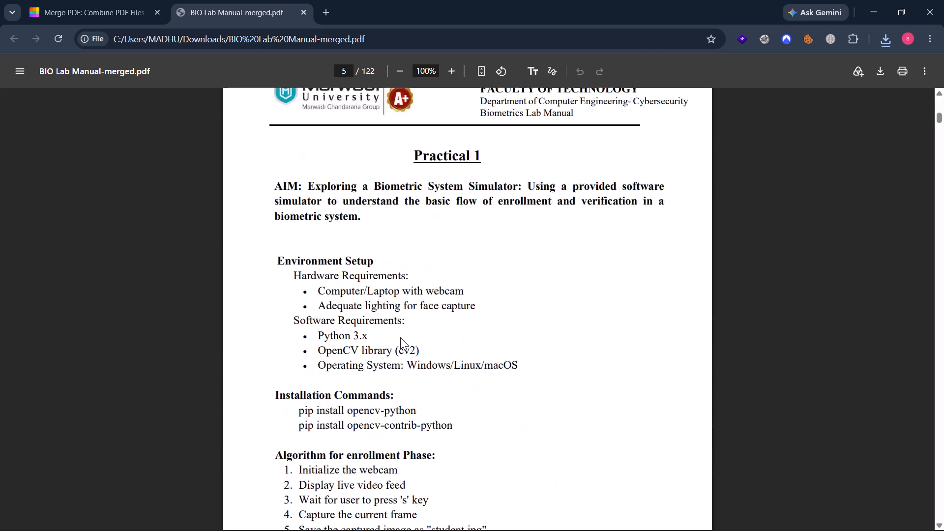
scroll(400, 337, "up", 7)
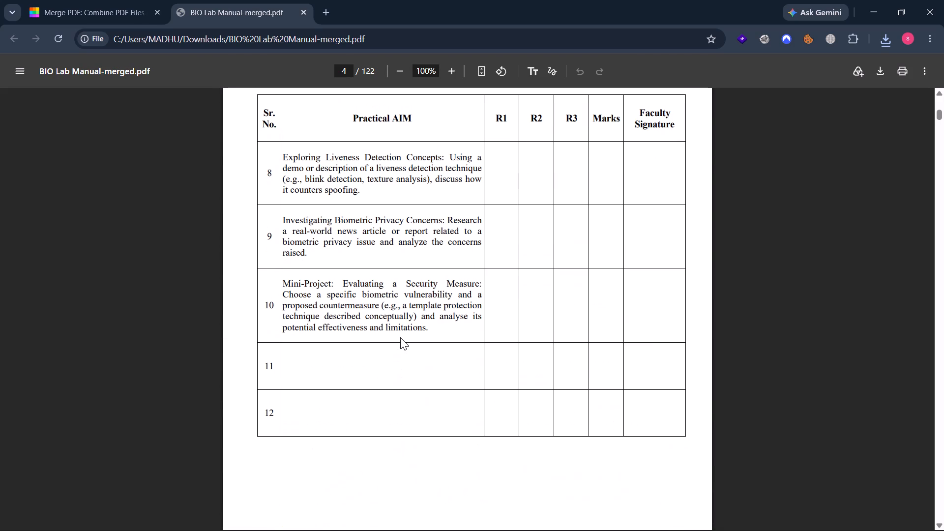
Examine the end of the practical index and the whole of Practical 1 in the merged PDF for page order and numbering.
scroll(400, 337, "down", 5)
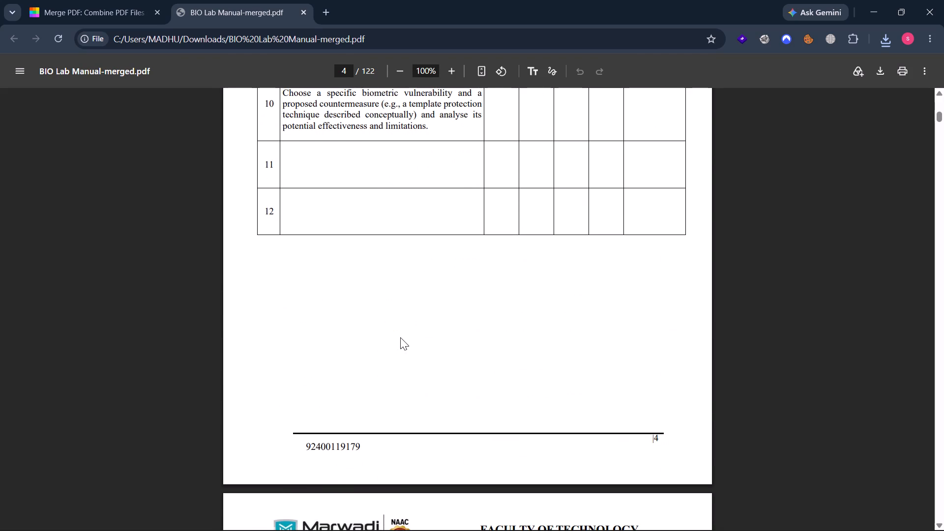
scroll(400, 337, "down", 7)
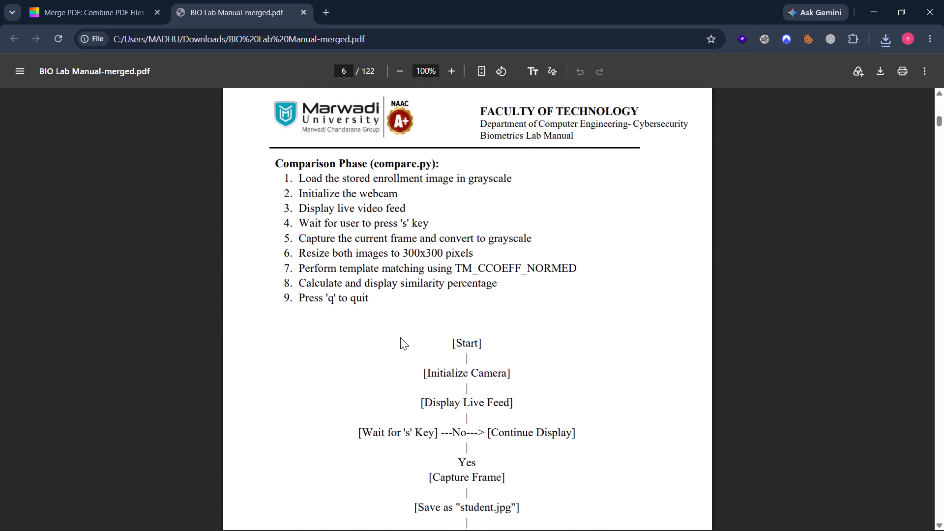
scroll(400, 337, "down", 13)
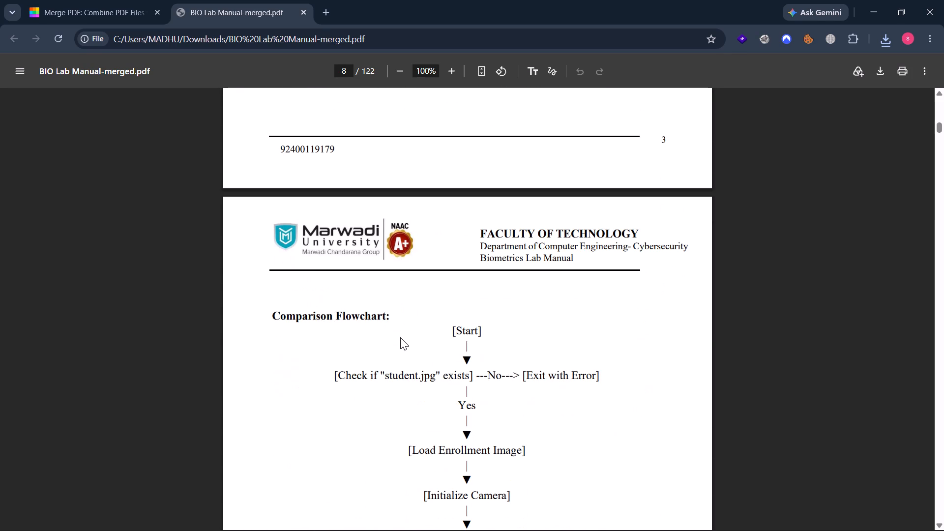
scroll(400, 337, "down", 2)
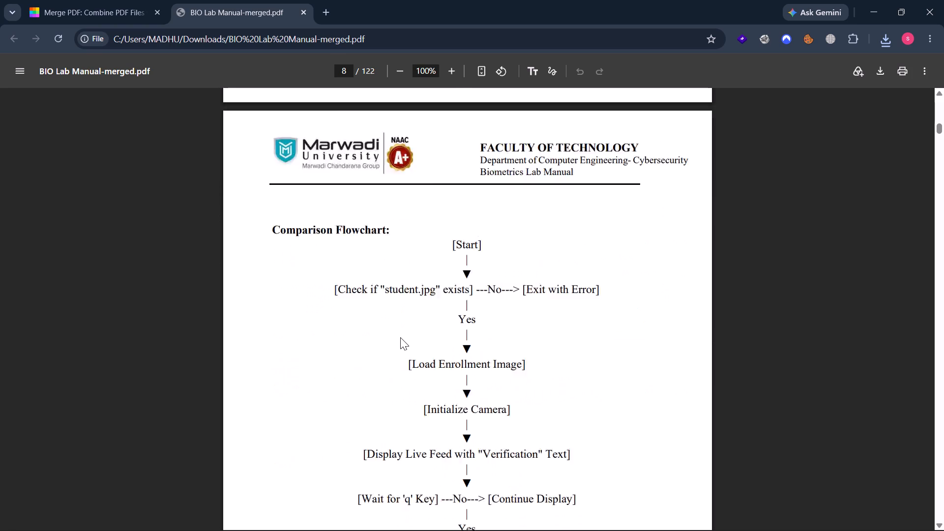
scroll(400, 337, "down", 12)
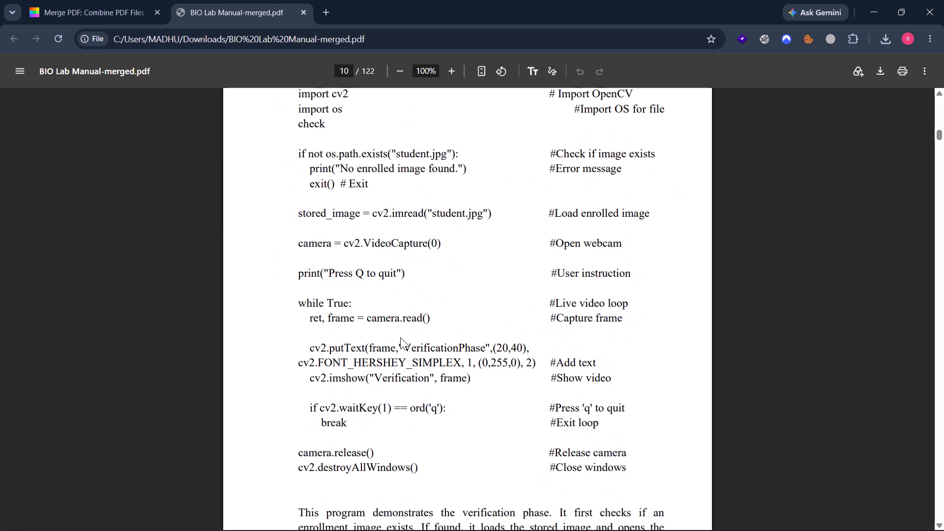
scroll(400, 337, "down", 13)
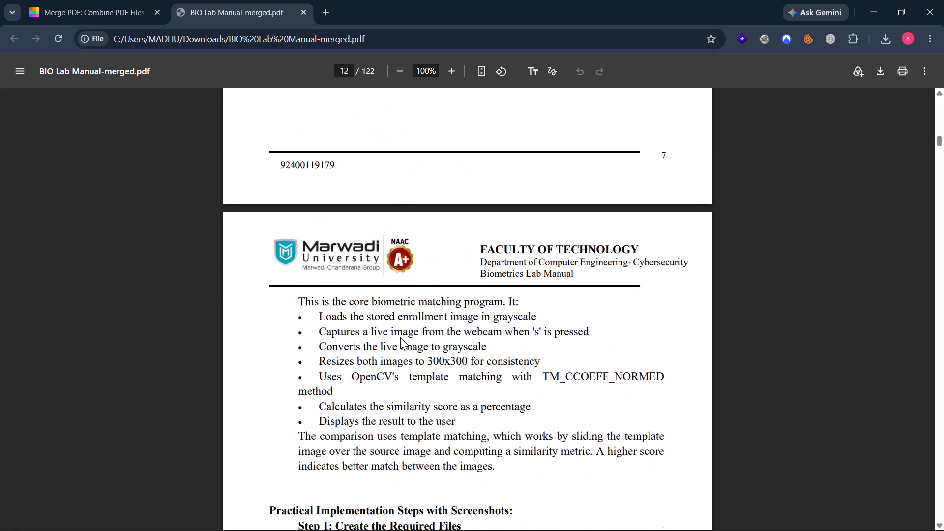
scroll(400, 337, "down", 11)
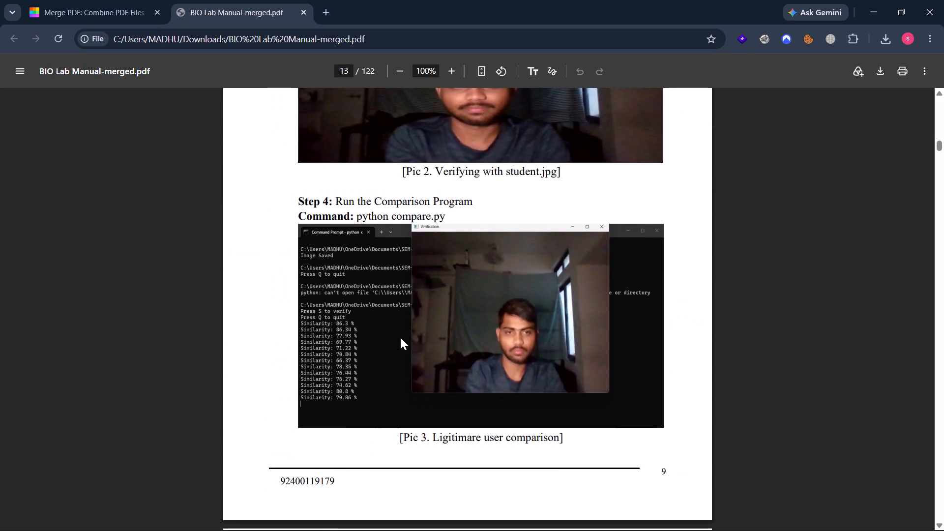
scroll(400, 337, "down", 10)
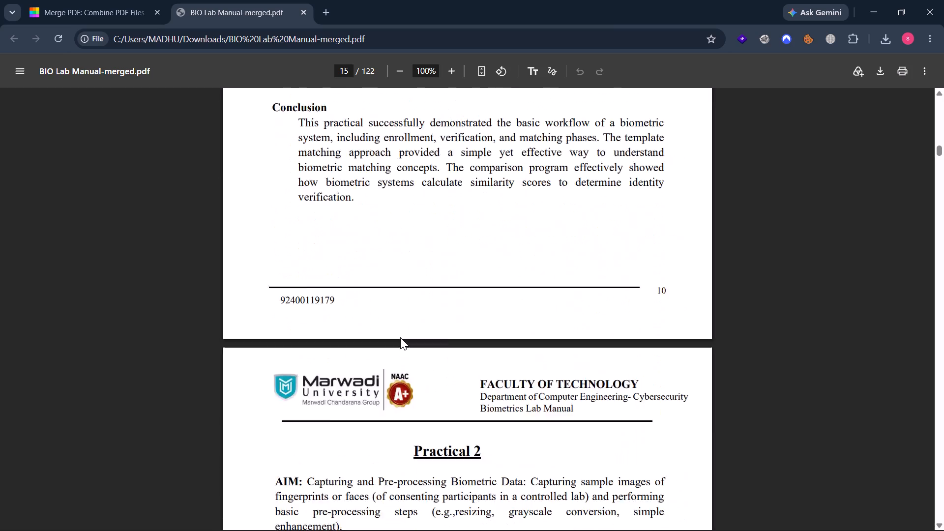
Examine the merged PDF from Practical 2 through the ROC curve code pages for page order and footer numbering.
scroll(400, 337, "down", 4)
scroll(400, 337, "down", 18)
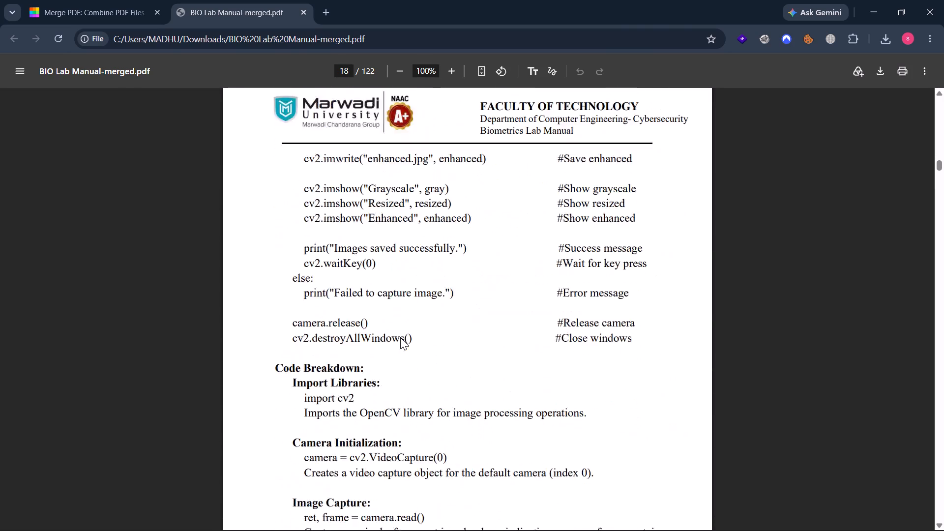
scroll(400, 337, "down", 17)
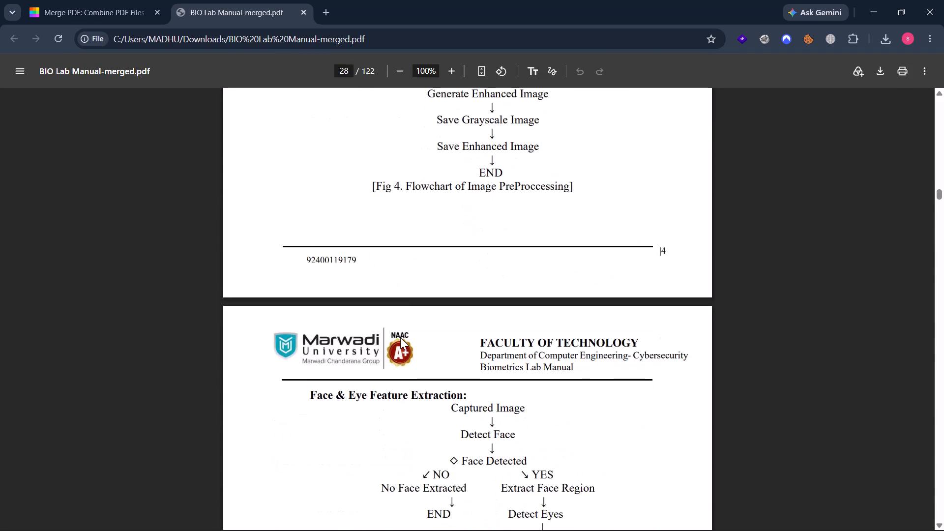
scroll(400, 337, "down", 7)
scroll(400, 337, "down", 18)
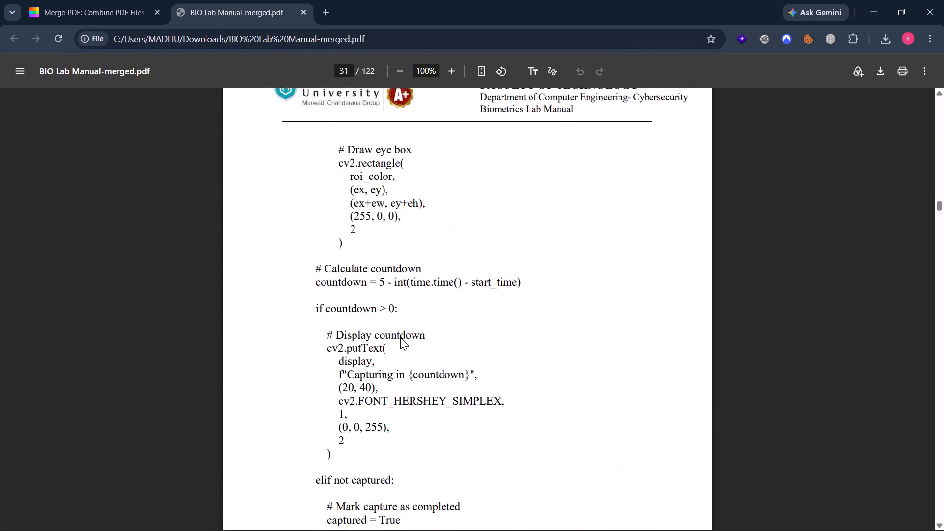
scroll(400, 337, "down", 20)
scroll(400, 337, "down", 5)
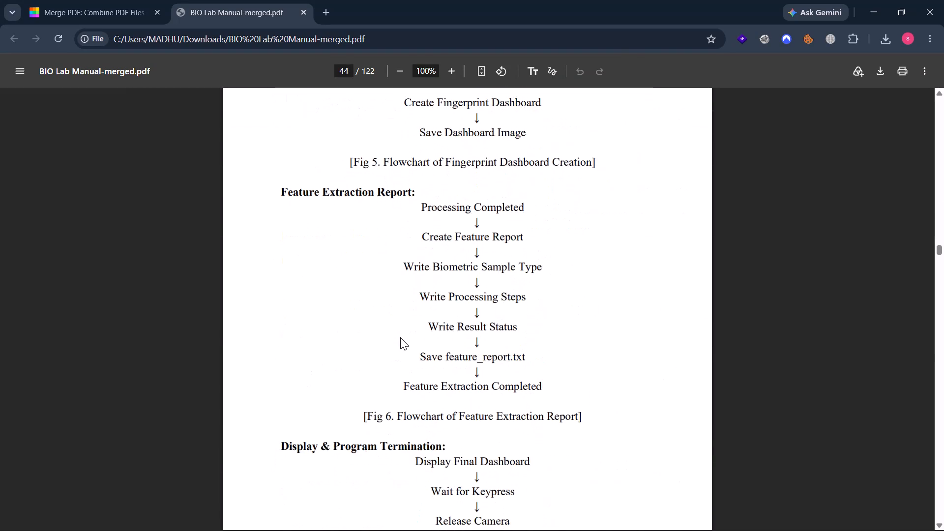
scroll(400, 337, "down", 15)
scroll(400, 337, "down", 9)
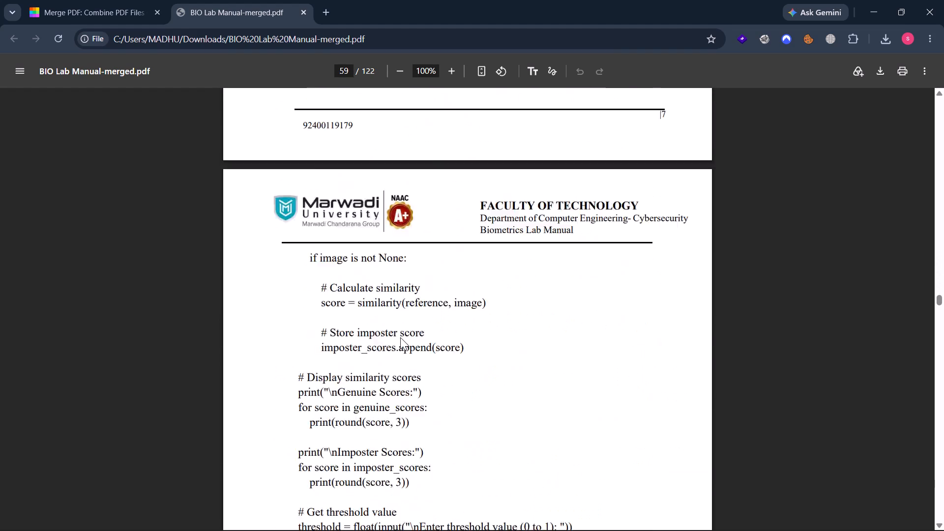
scroll(400, 337, "down", 20)
scroll(400, 337, "down", 9)
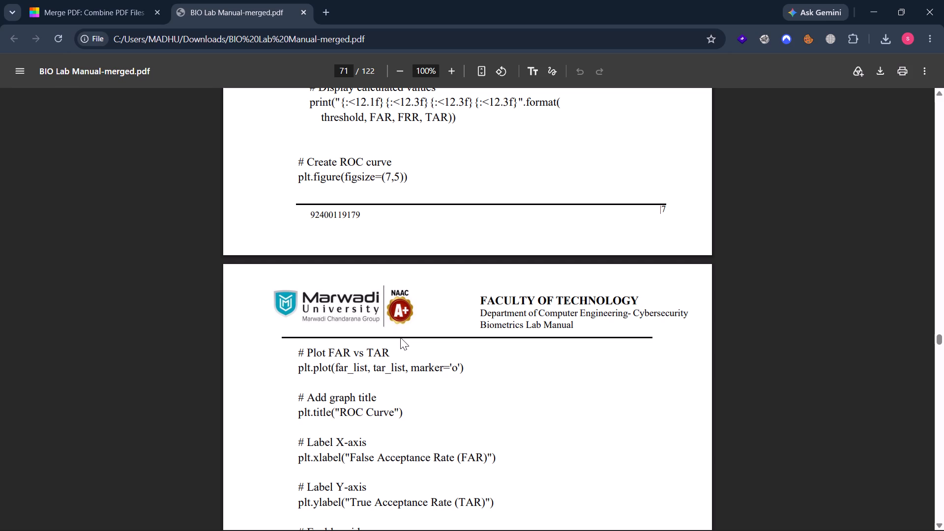
scroll(567, 317, "up", 2)
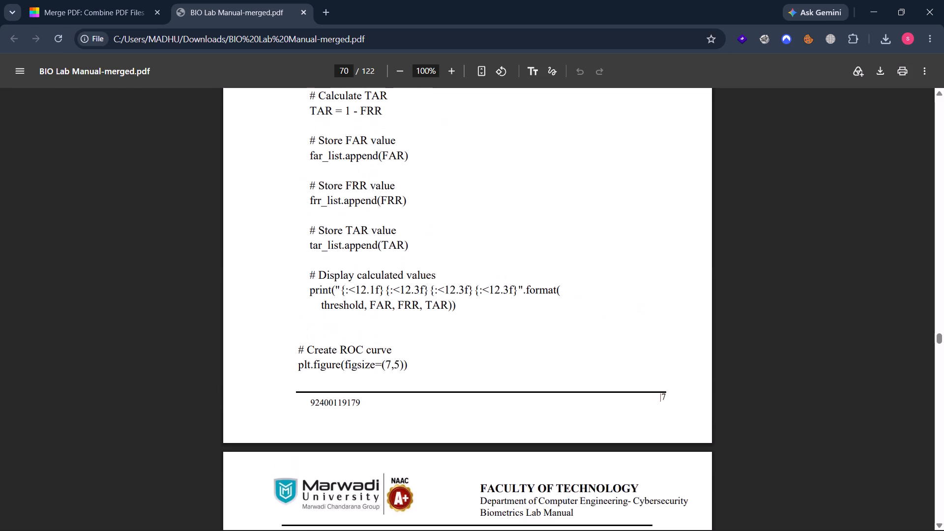
scroll(567, 317, "up", 2)
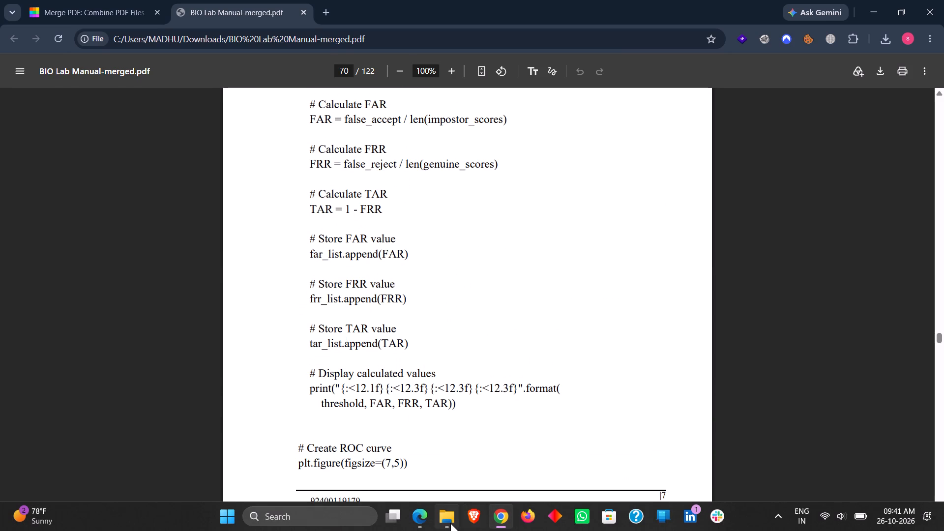
Open BIO Lab Manual-merged.pdf from the Downloads folder in Word.
left_click(451, 523)
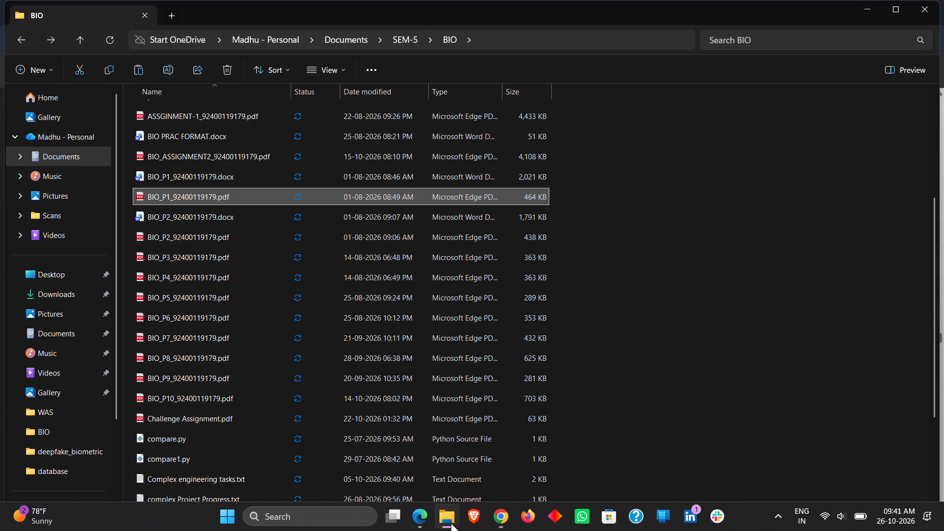
left_click(94, 299)
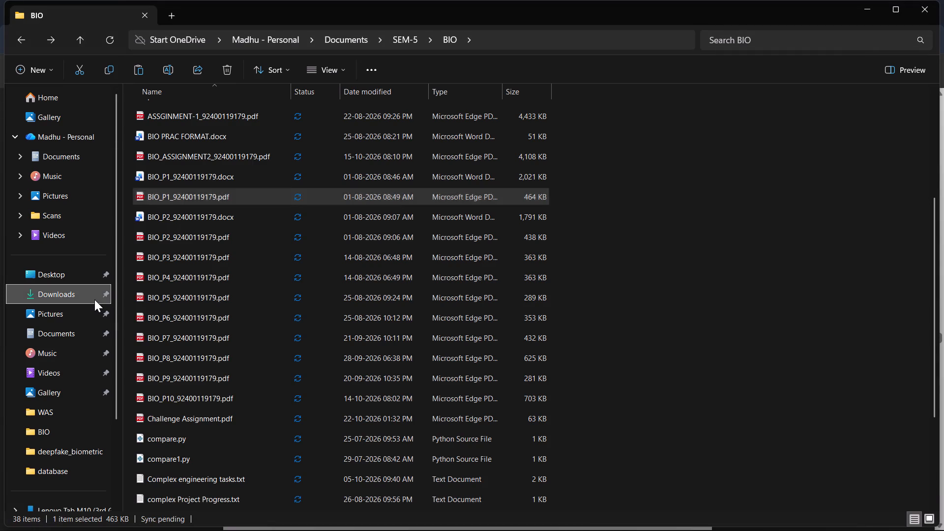
right_click(243, 131)
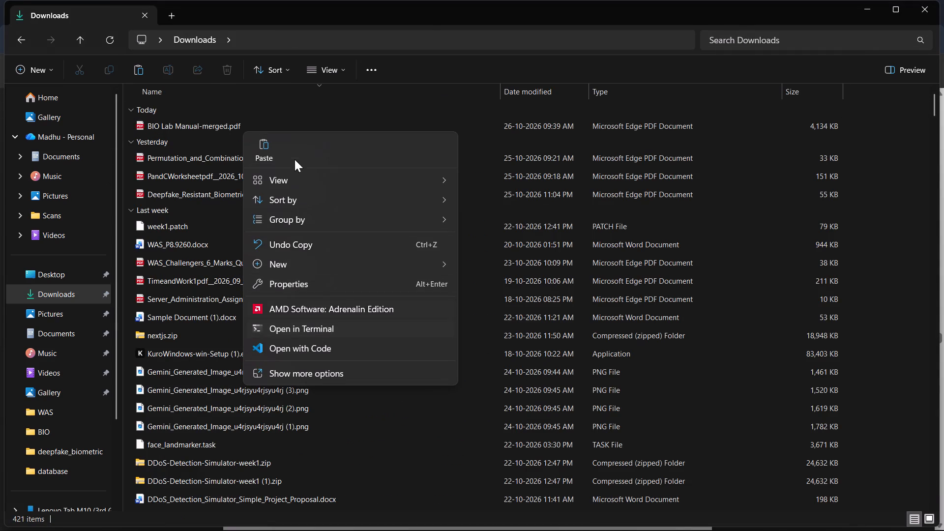
left_click(201, 120)
right_click(201, 120)
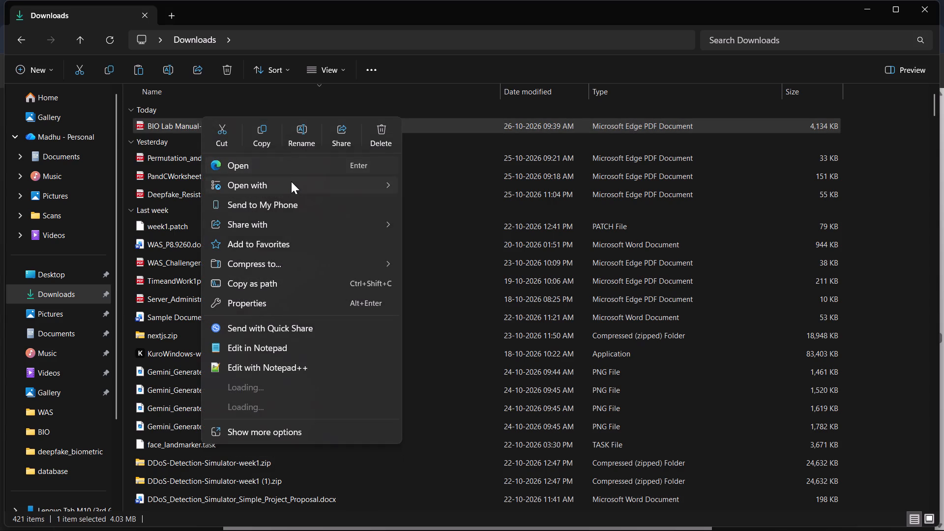
left_click(293, 181)
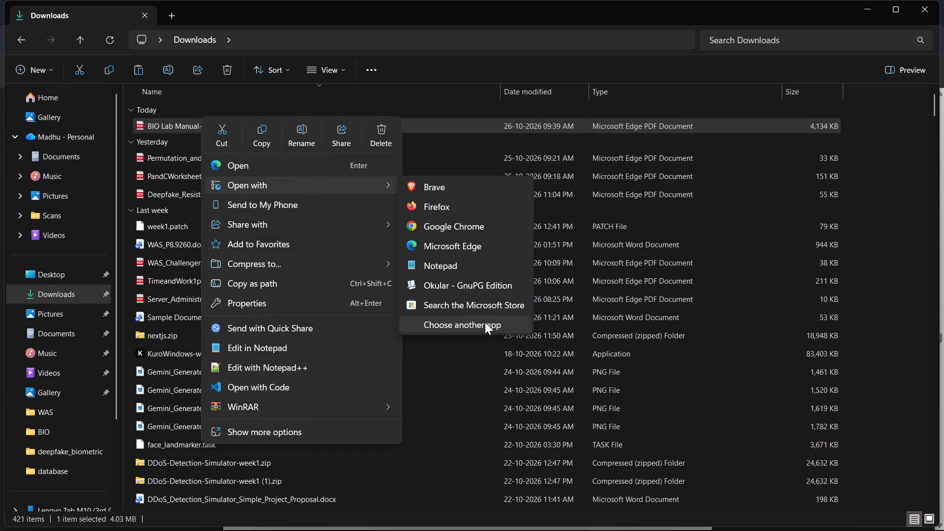
left_click(486, 326)
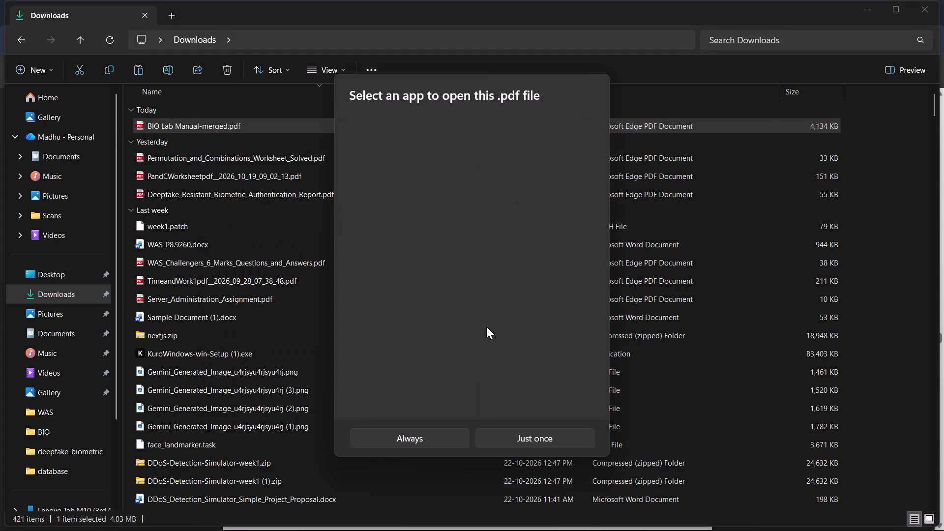
scroll(465, 318, "down", 5)
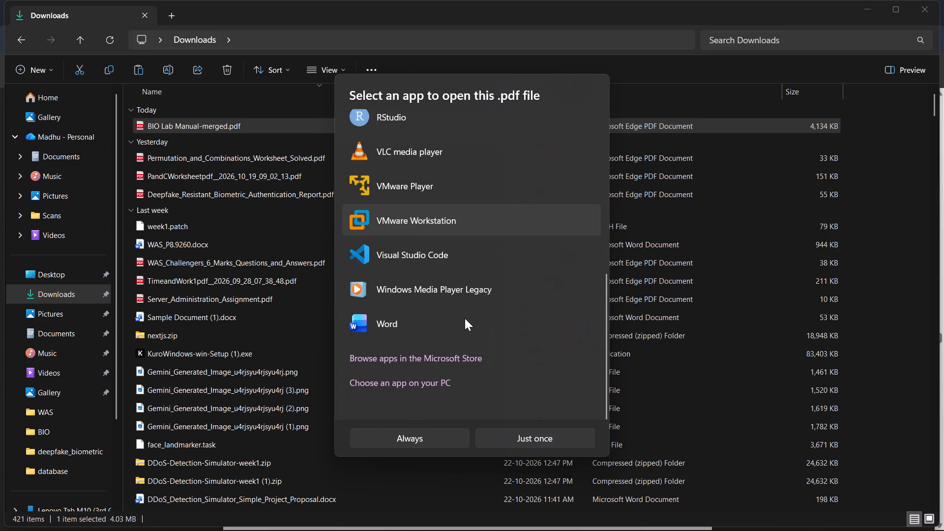
scroll(465, 318, "down", 1)
left_click(415, 344)
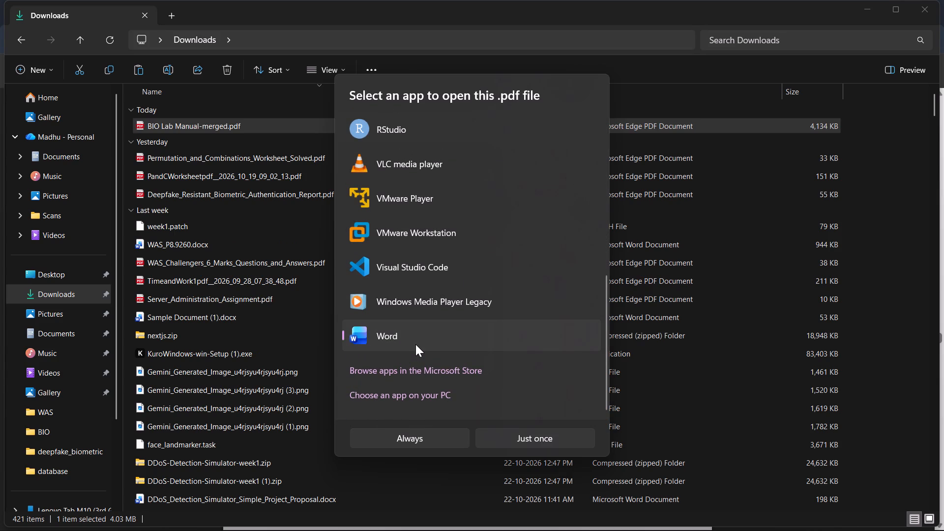
double_click(415, 344)
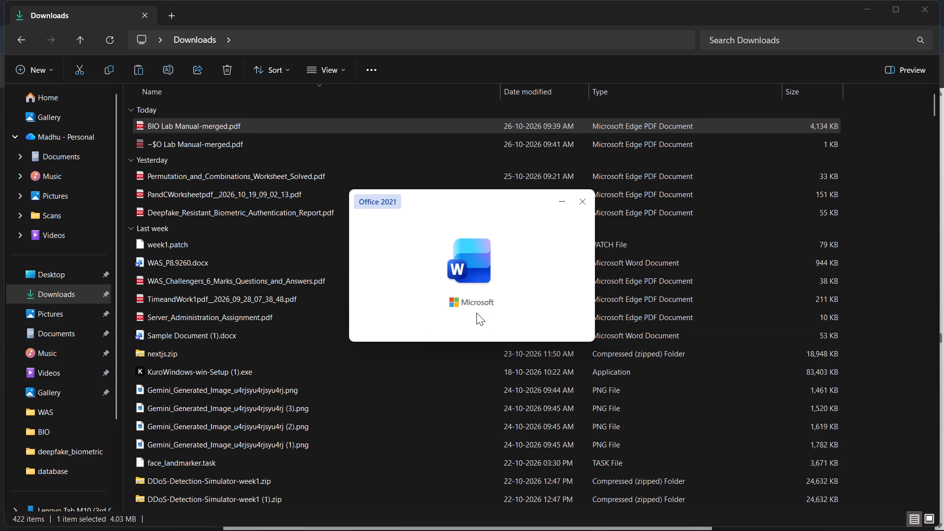
Enable editing of the converted lab manual in Word and look over its practical index.
scroll(476, 313, "down", 1)
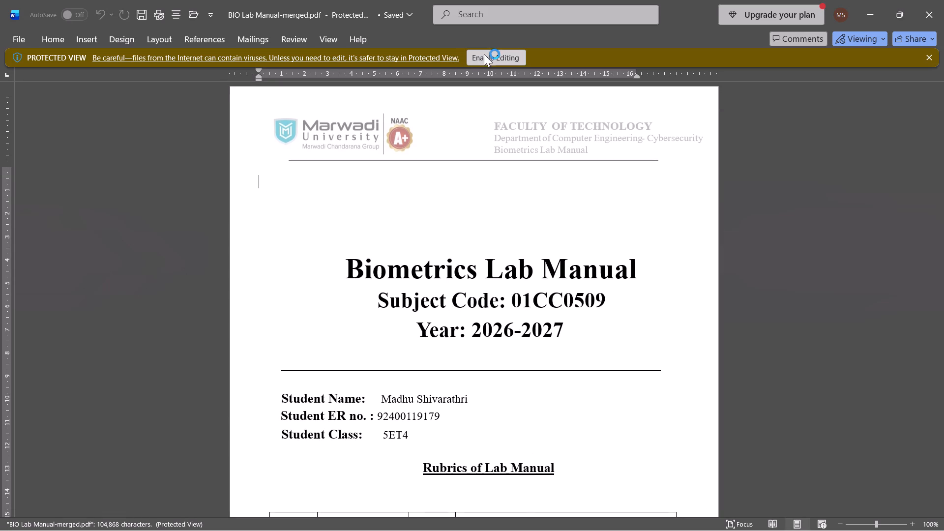
left_click(483, 57)
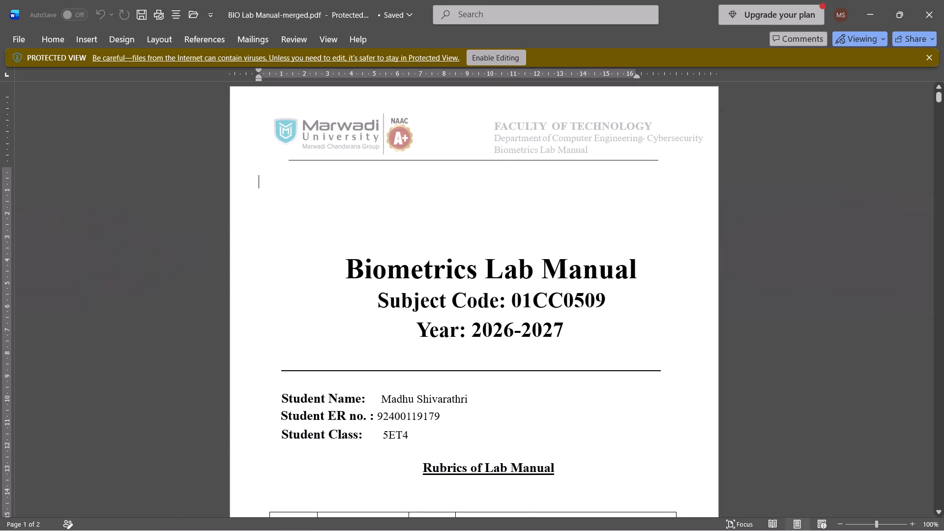
scroll(611, 375, "down", 20)
scroll(611, 375, "down", 20)
scroll(611, 375, "down", 6)
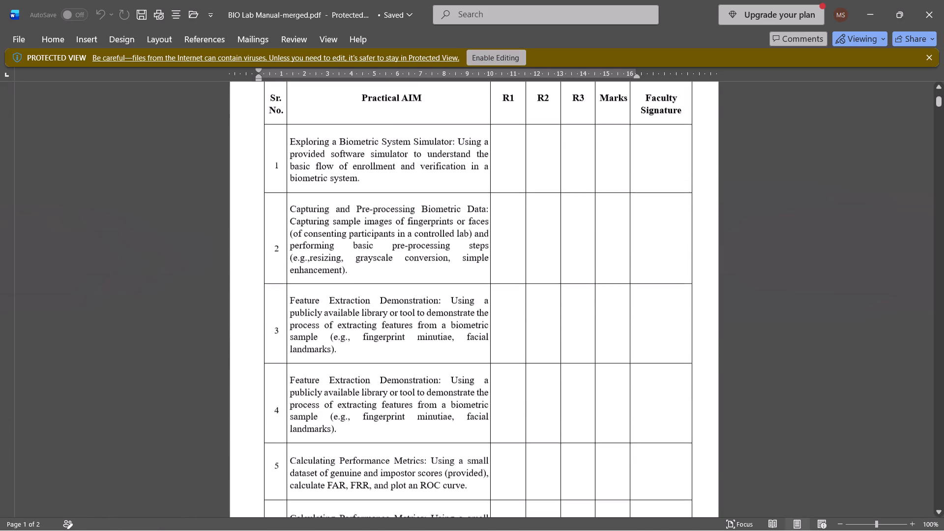
scroll(611, 375, "down", 15)
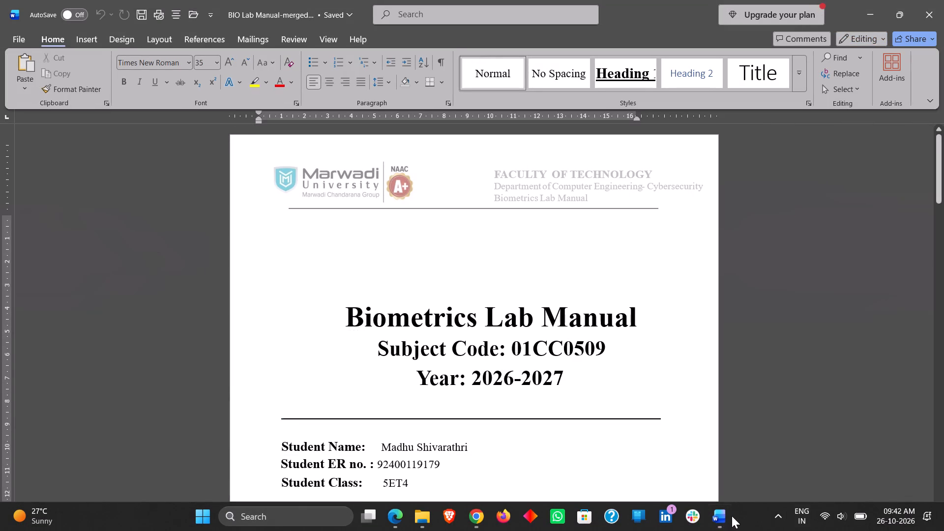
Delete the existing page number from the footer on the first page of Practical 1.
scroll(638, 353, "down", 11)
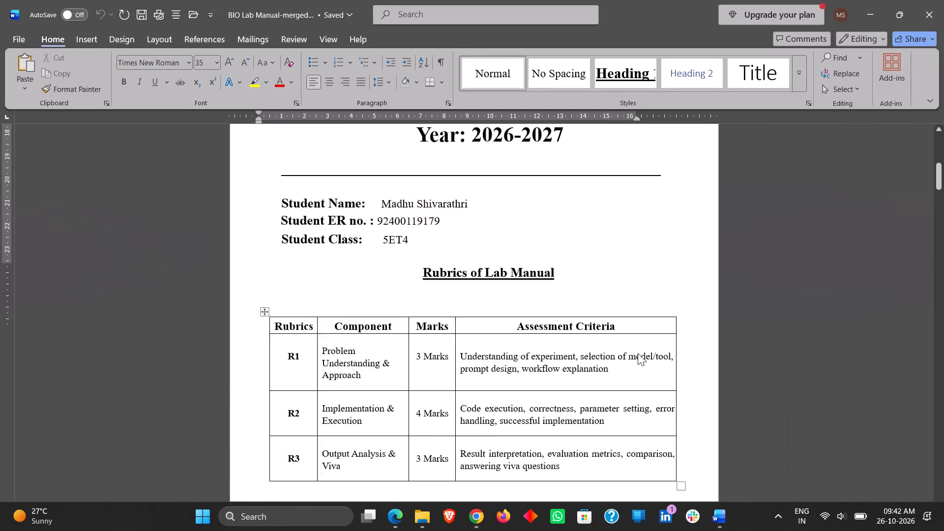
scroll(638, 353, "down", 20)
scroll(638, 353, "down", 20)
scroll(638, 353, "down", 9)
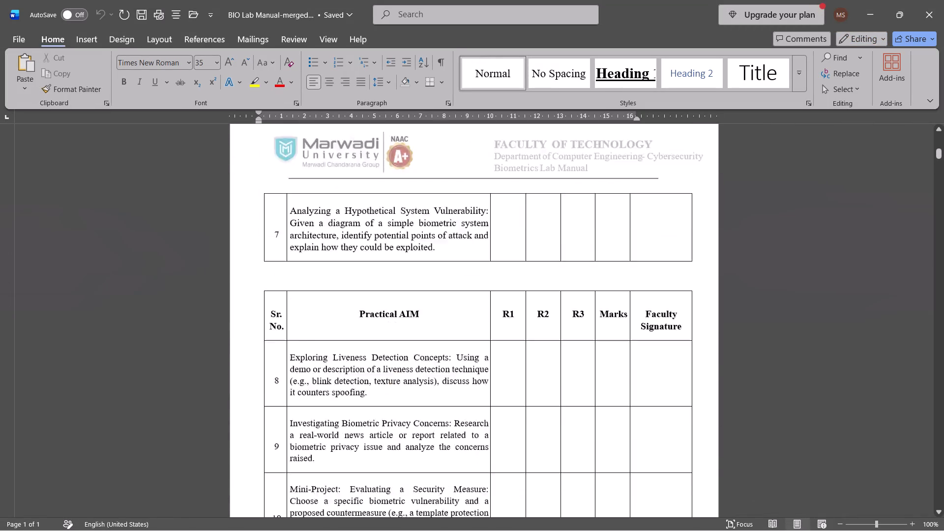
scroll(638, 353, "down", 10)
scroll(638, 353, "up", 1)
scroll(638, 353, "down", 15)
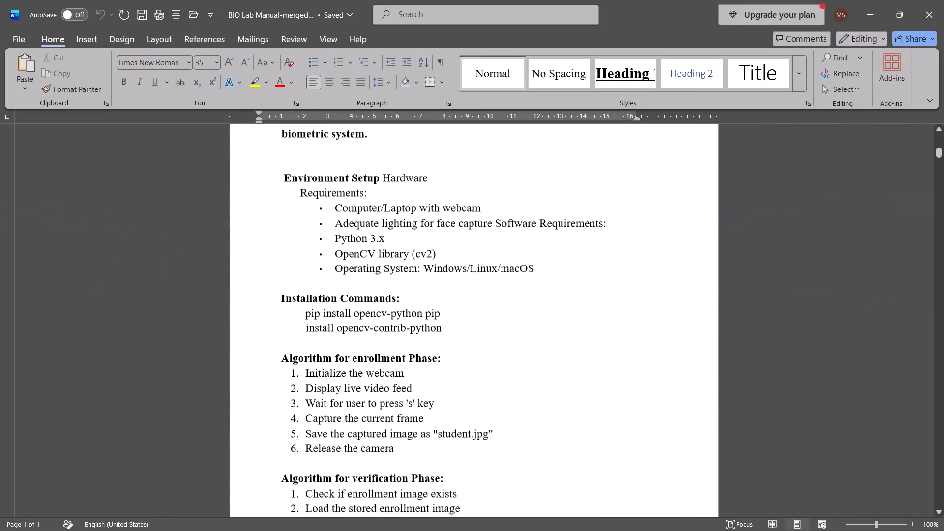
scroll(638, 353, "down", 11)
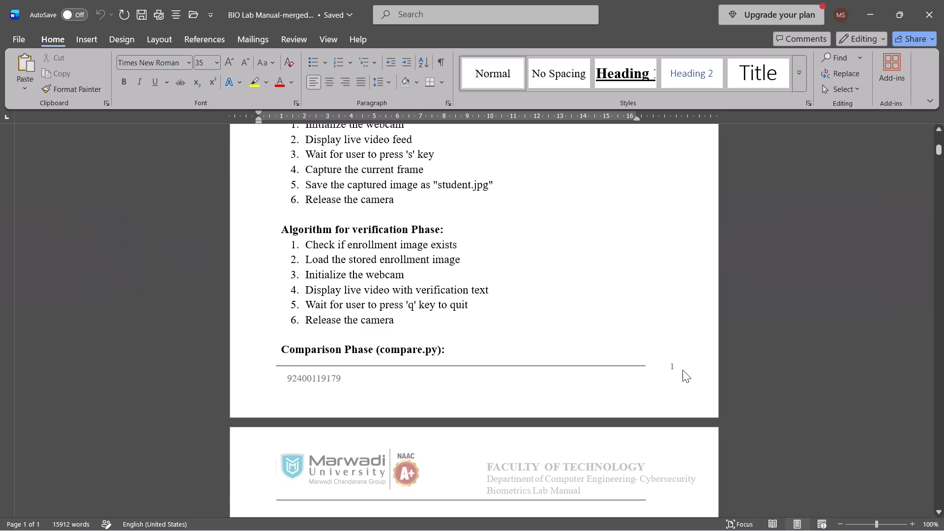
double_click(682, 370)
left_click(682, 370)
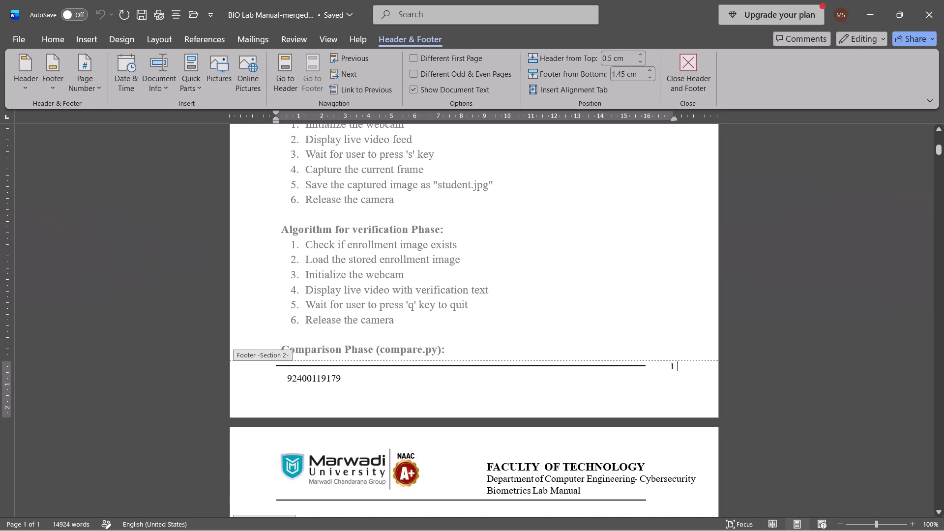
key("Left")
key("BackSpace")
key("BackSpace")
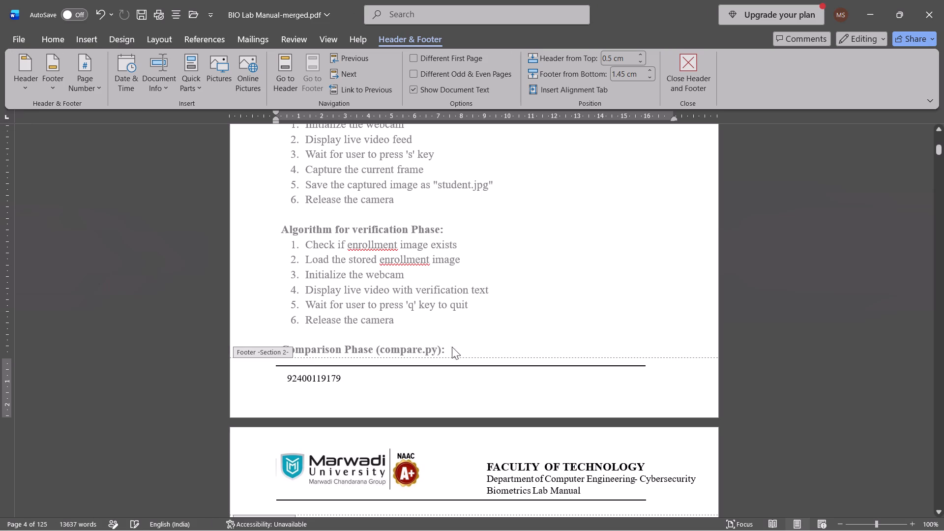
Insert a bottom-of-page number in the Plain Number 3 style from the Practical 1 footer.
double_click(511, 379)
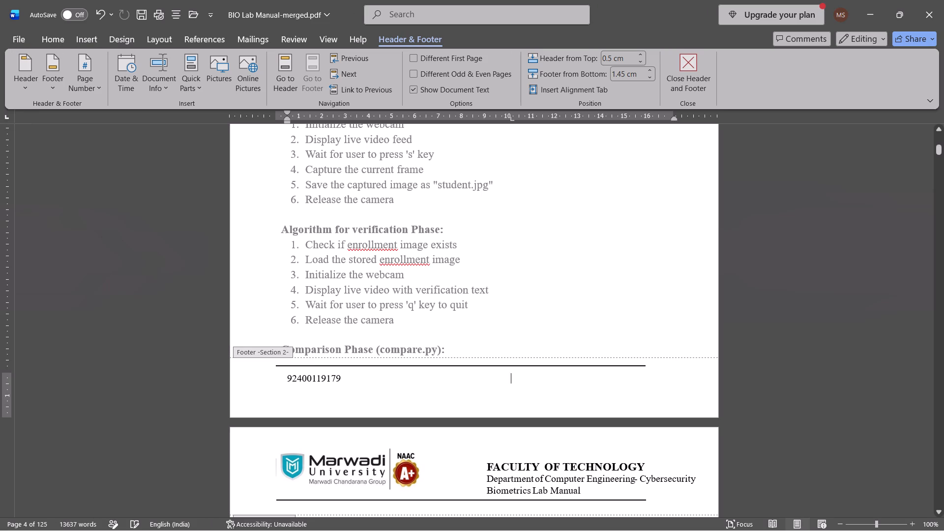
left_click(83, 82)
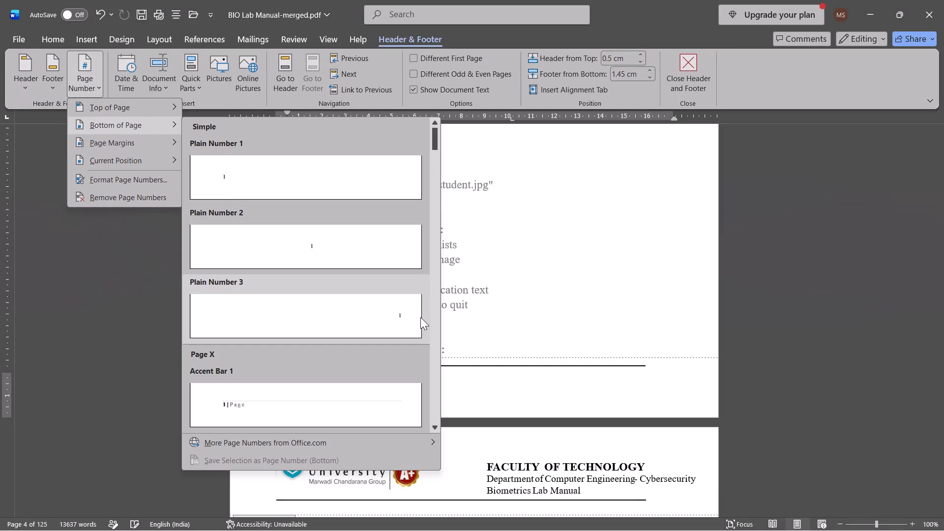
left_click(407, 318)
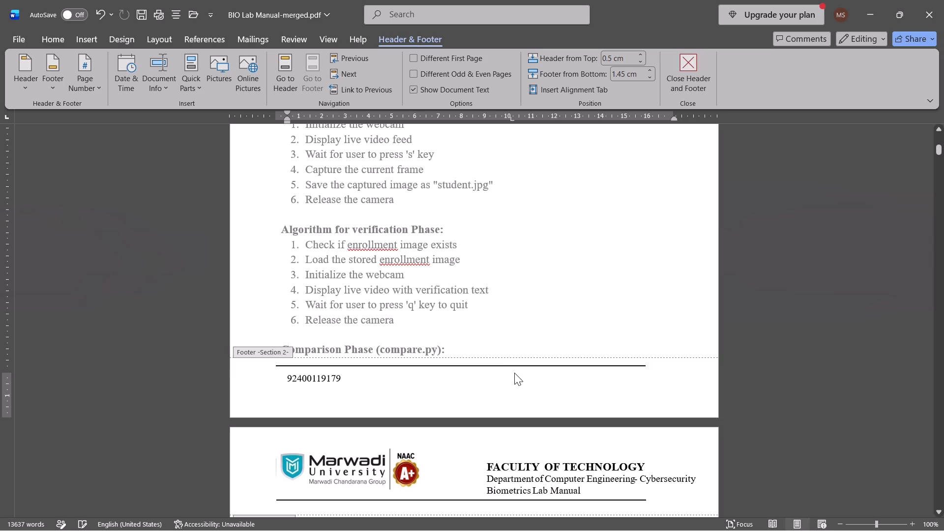
Examine the footers from the practical index through Practical 10 for page numbering and layout.
scroll(569, 402, "up", 6)
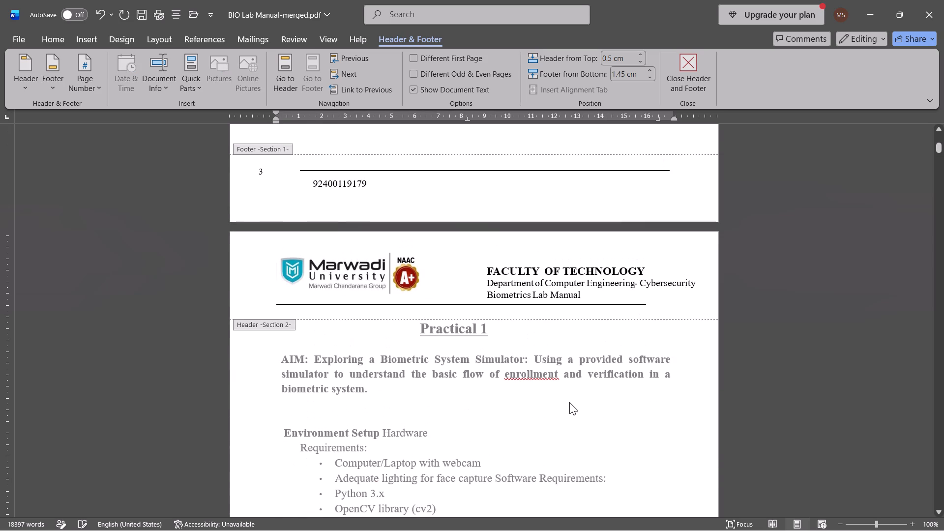
scroll(569, 402, "down", 18)
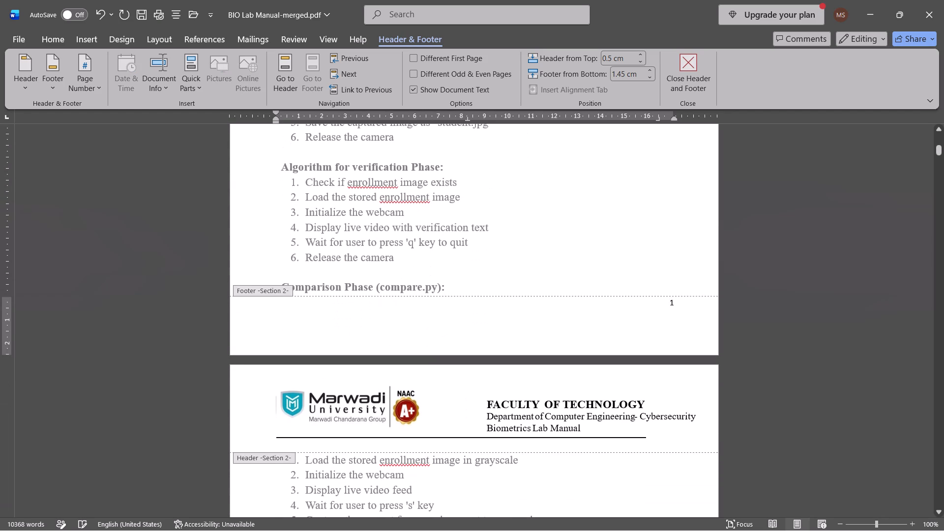
scroll(569, 402, "down", 3)
scroll(569, 402, "down", 20)
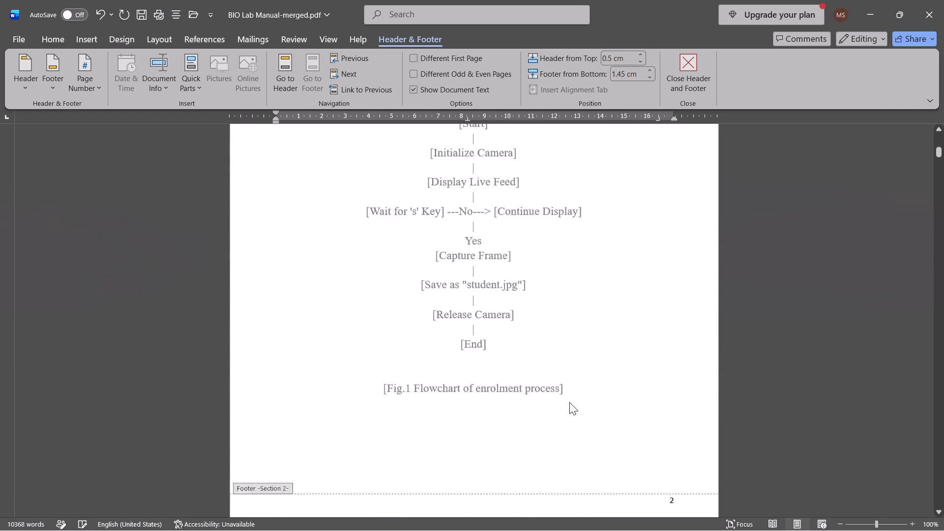
scroll(569, 402, "down", 20)
scroll(569, 402, "down", 20)
scroll(569, 402, "down", 20)
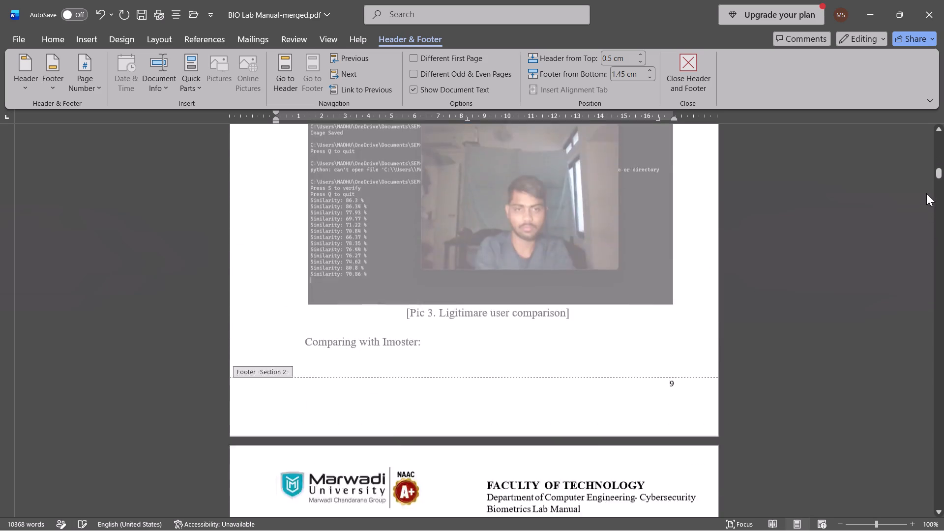
left_click_drag(936, 174, 943, 530)
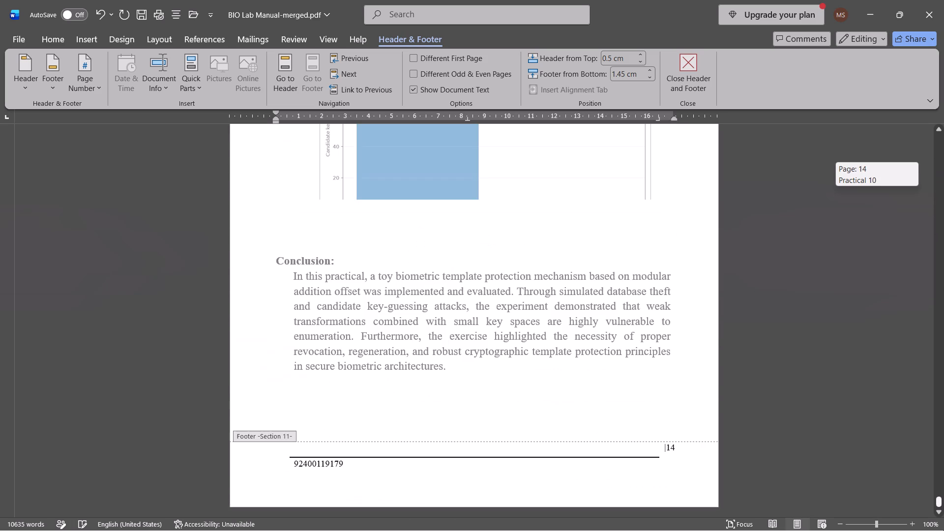
left_click_drag(943, 530, 941, 465)
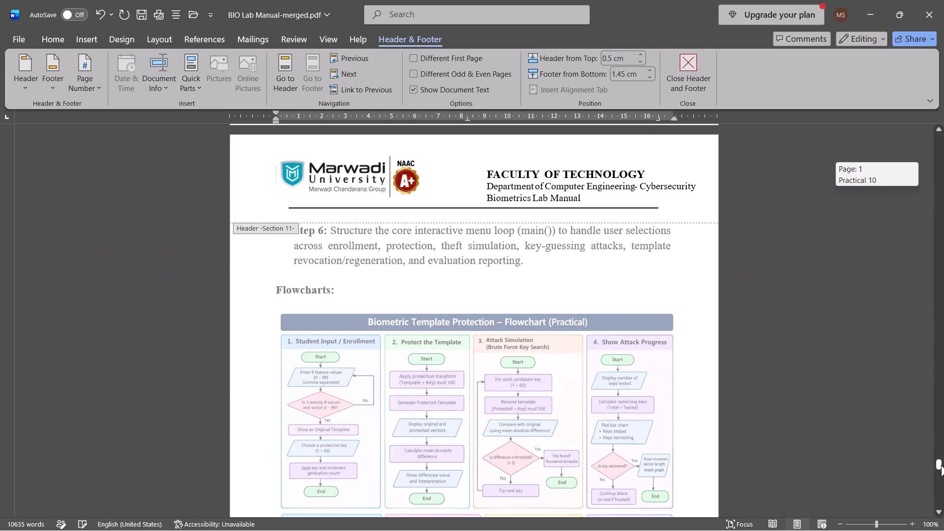
left_click_drag(941, 465, 924, 202)
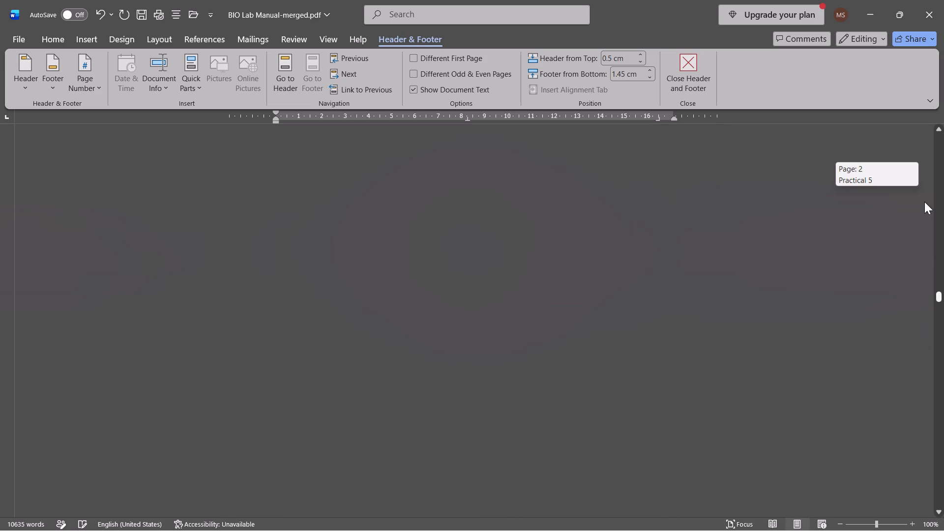
left_click_drag(924, 202, 943, 198)
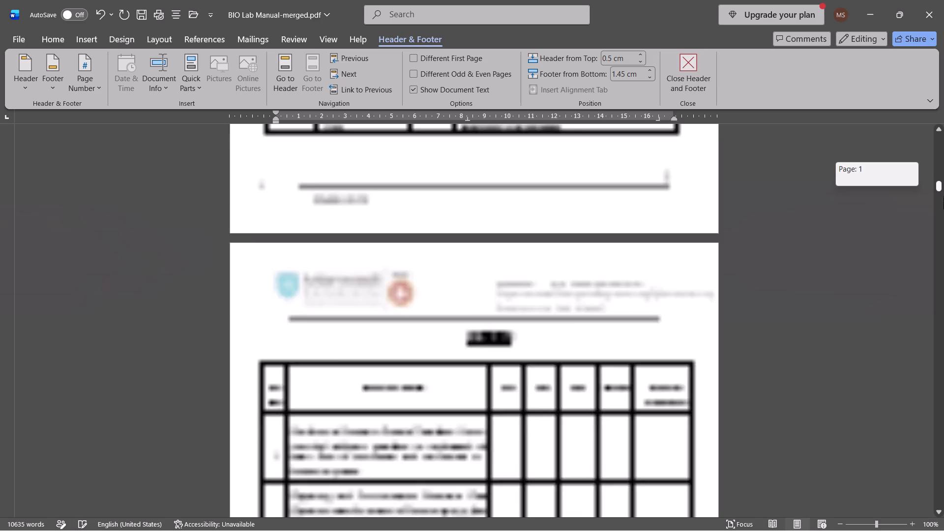
left_click_drag(943, 198, 943, 198)
scroll(674, 366, "down", 5)
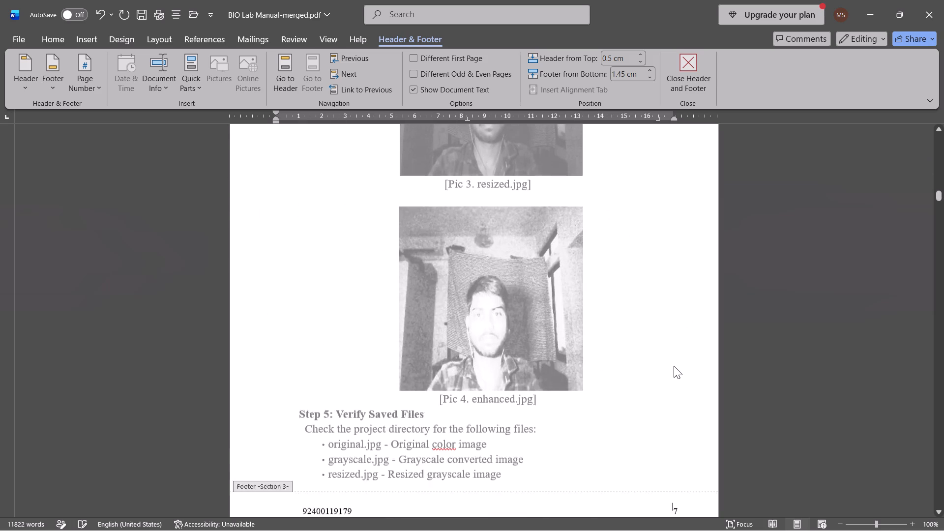
scroll(674, 366, "down", 4)
scroll(674, 366, "up", 3)
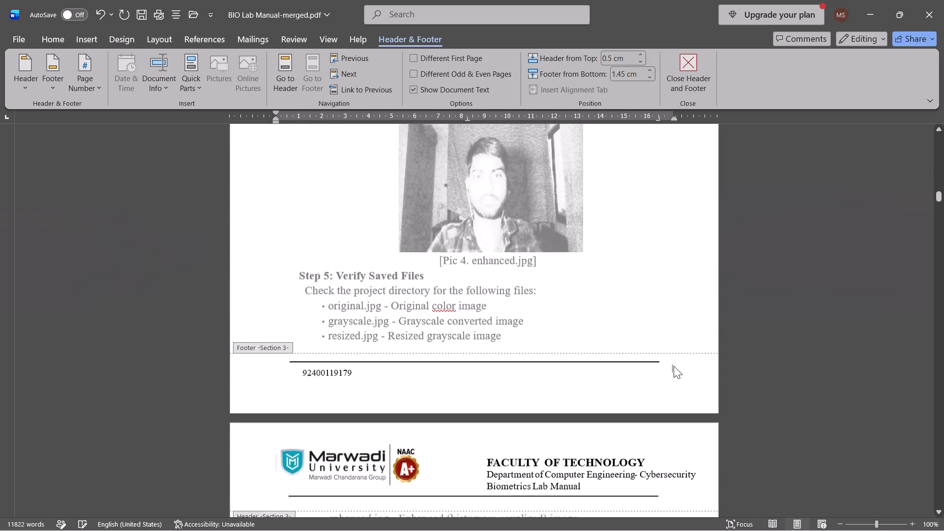
scroll(674, 366, "up", 3)
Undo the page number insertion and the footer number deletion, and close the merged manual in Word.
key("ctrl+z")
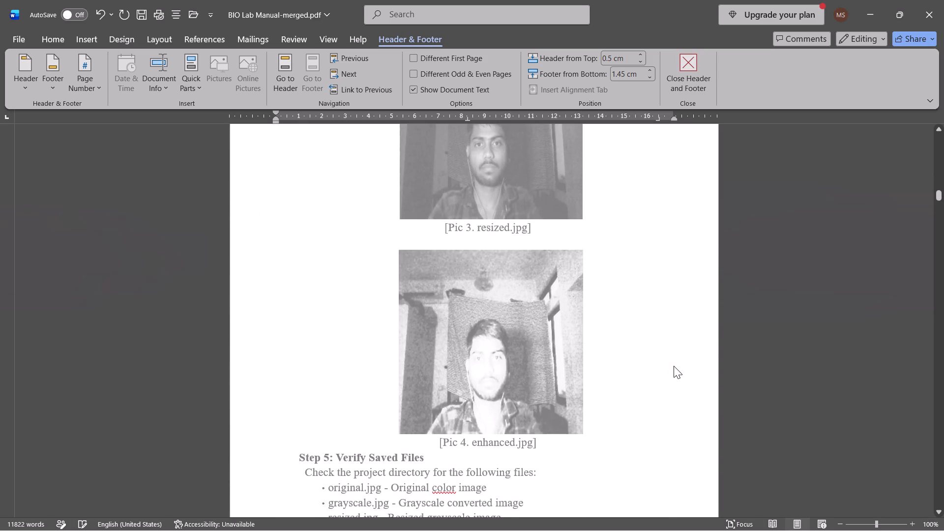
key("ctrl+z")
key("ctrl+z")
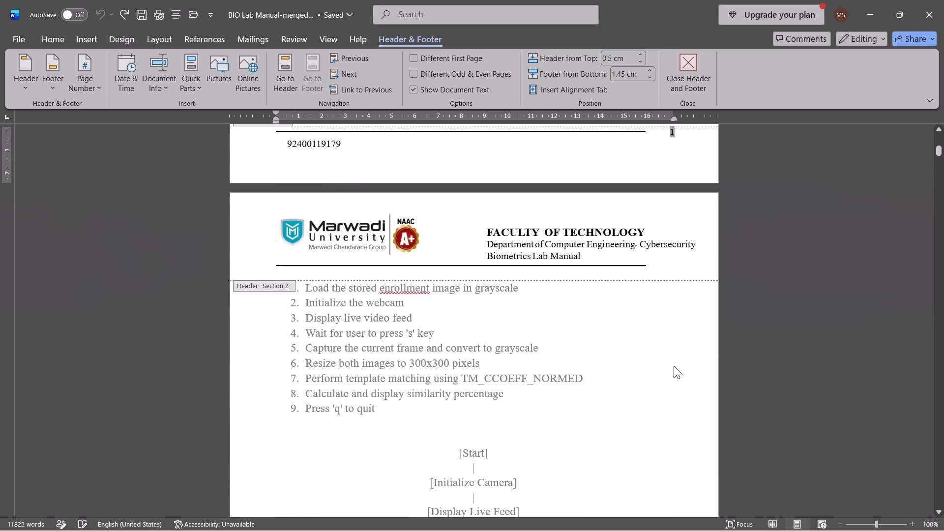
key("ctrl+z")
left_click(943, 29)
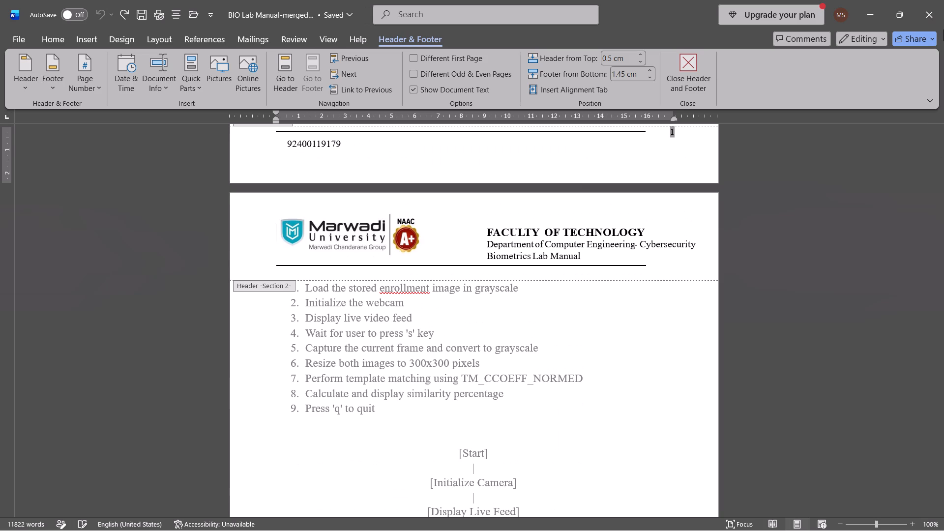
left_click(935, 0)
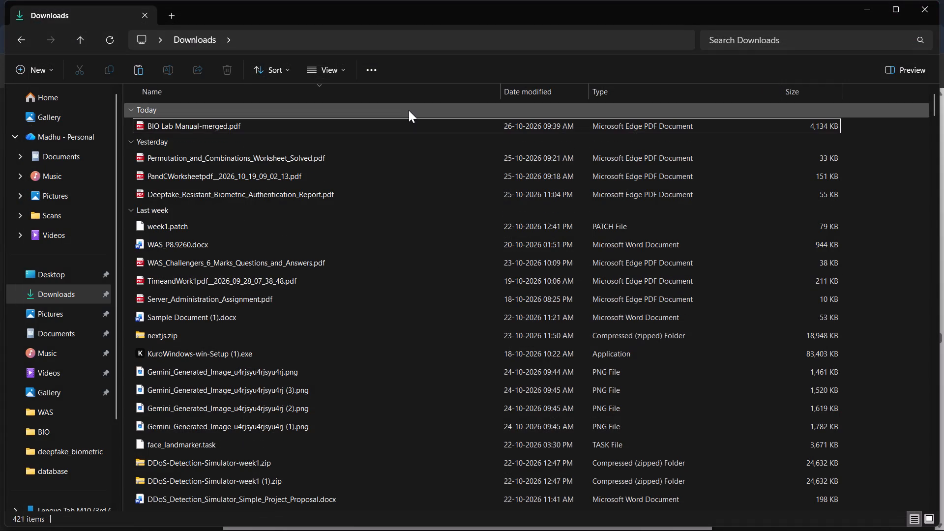
Open the BIO folder inside SEM-5 in Documents in File Explorer.
left_click(70, 334)
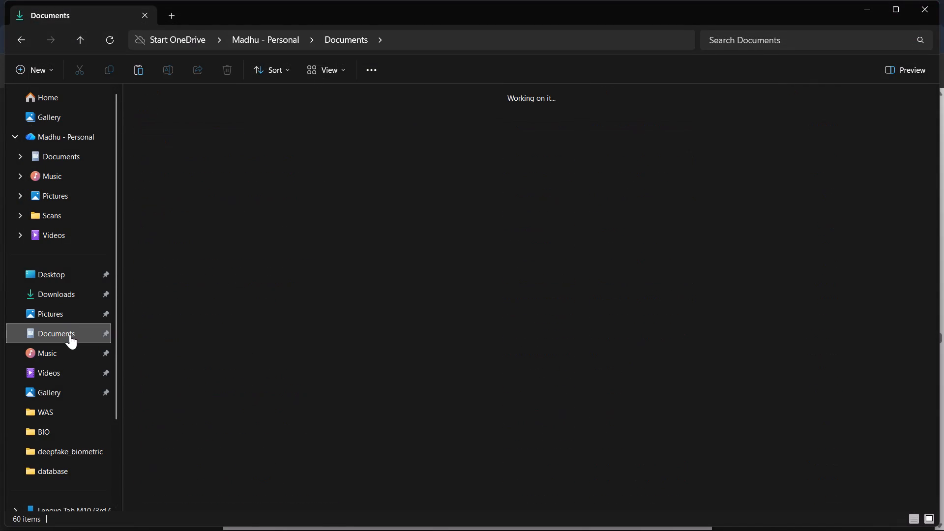
double_click(581, 152)
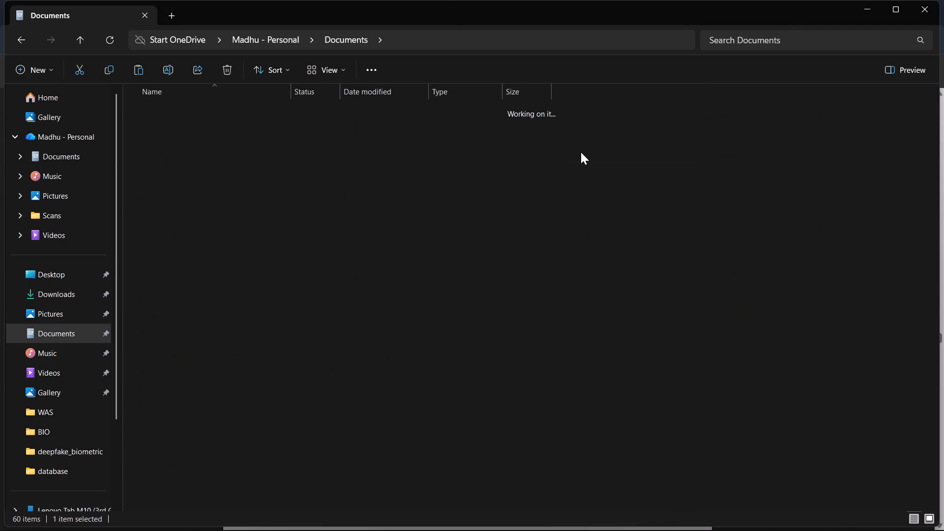
double_click(297, 137)
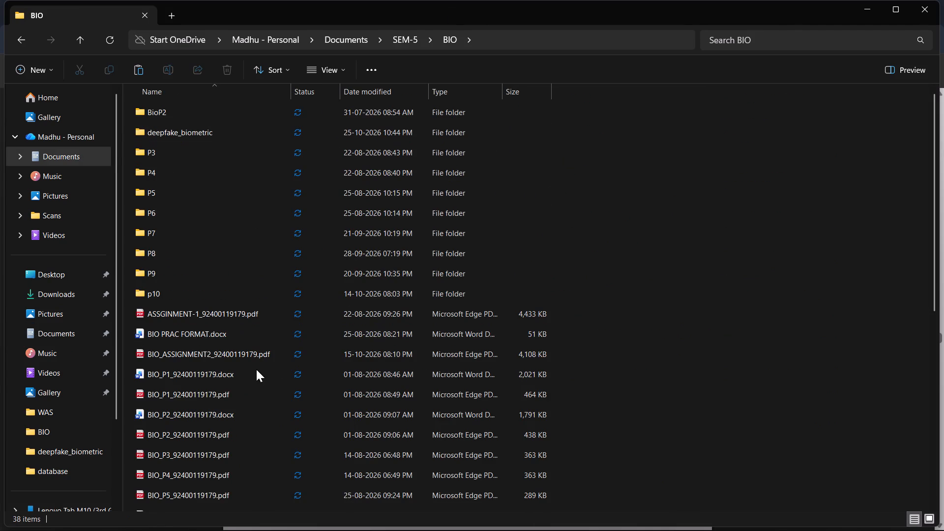
Open the BIO_P1 PDF, examine its footer page numbering through the last page, and return to the BIO folder.
double_click(235, 393)
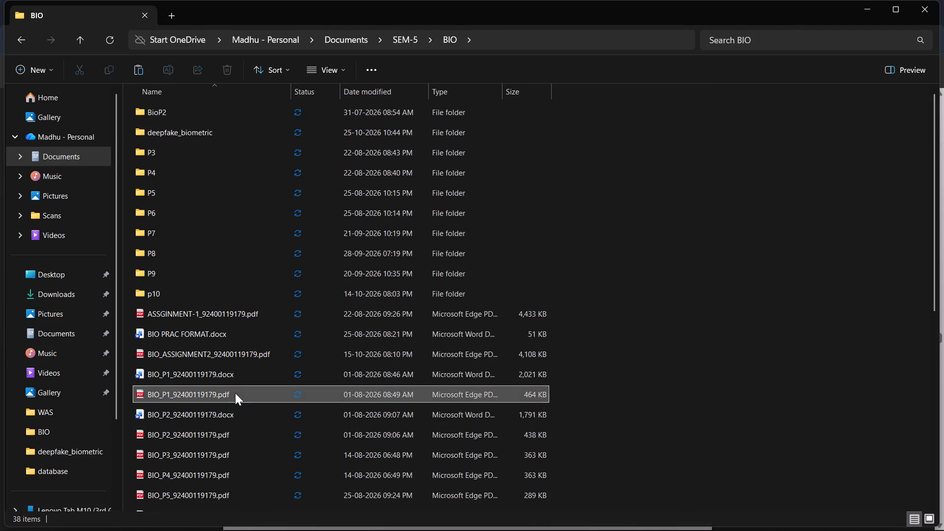
scroll(517, 372, "down", 20)
scroll(517, 372, "down", 9)
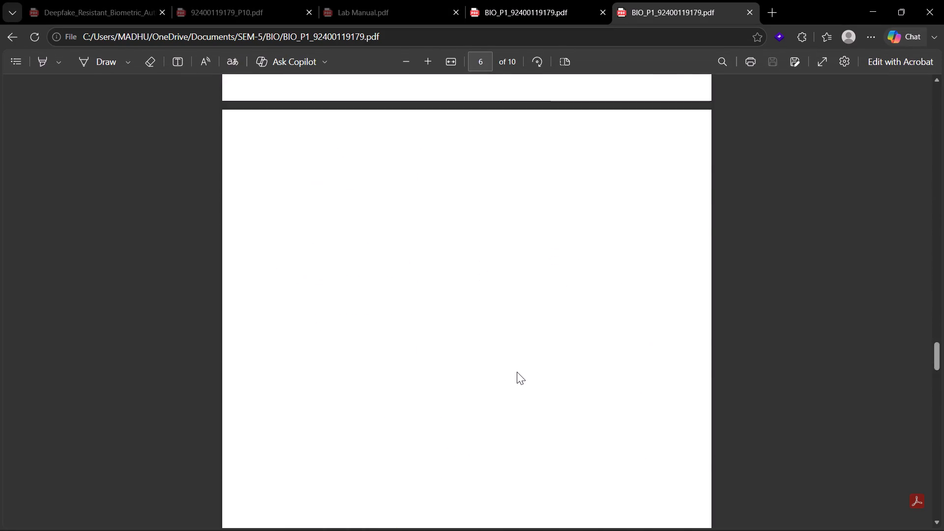
scroll(517, 372, "down", 13)
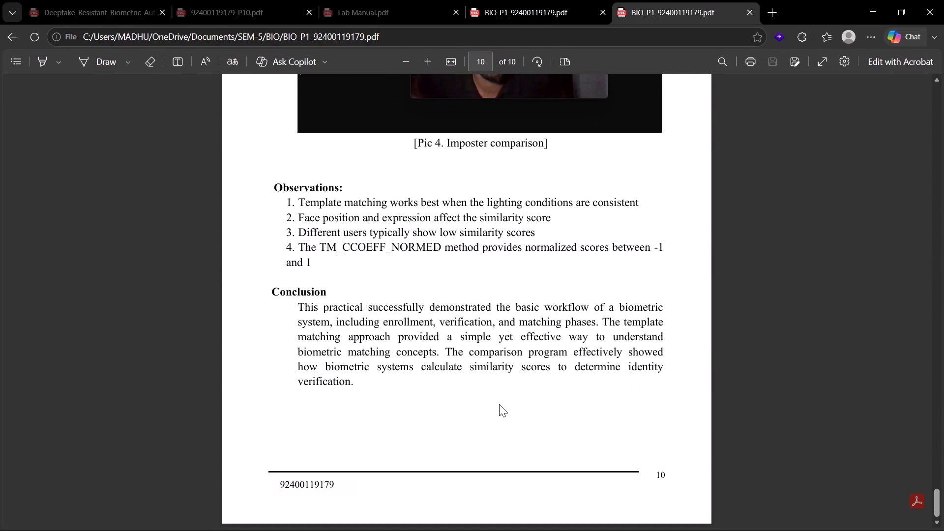
key("alt+Tab")
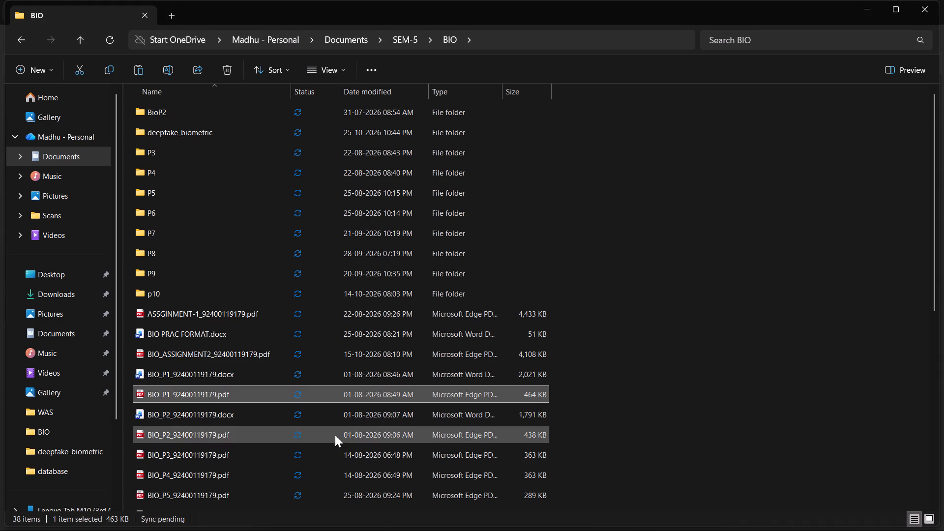
Open the BIO_P2 PDF in Word for this one time only.
left_click(216, 430)
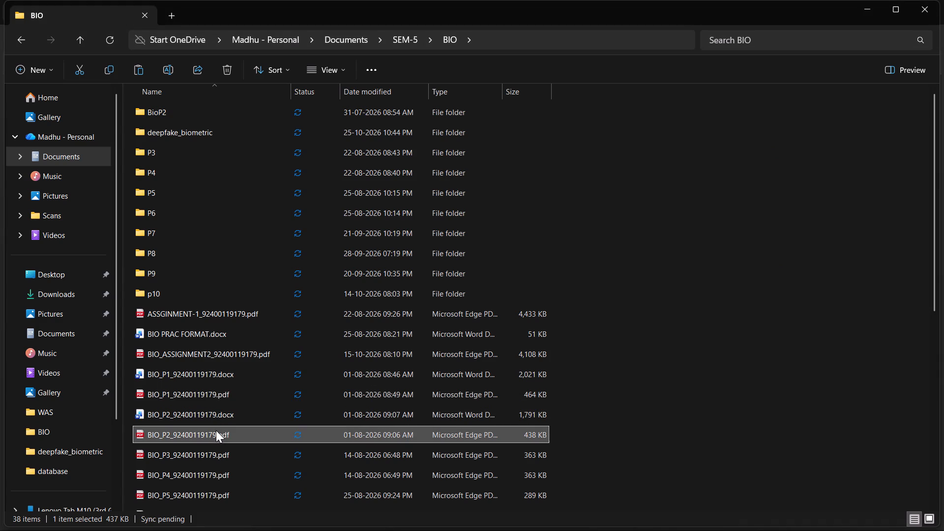
right_click(216, 430)
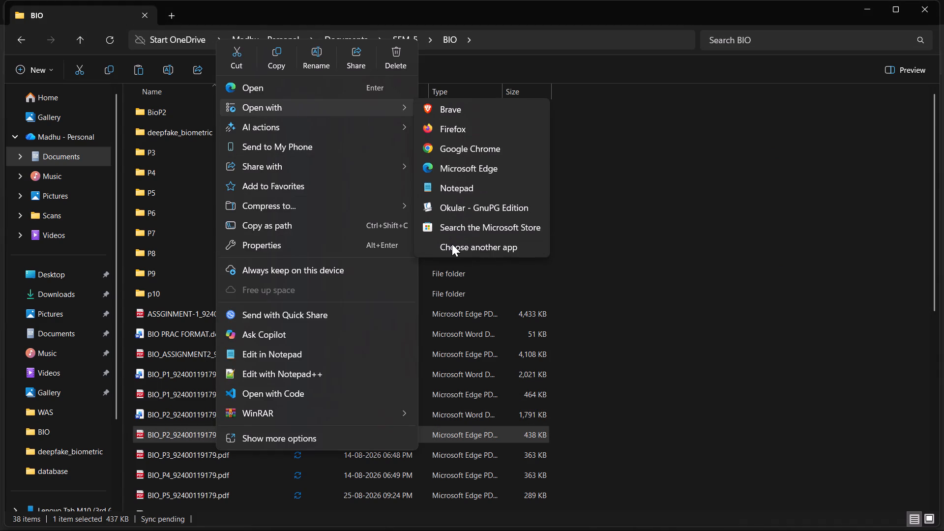
left_click(452, 244)
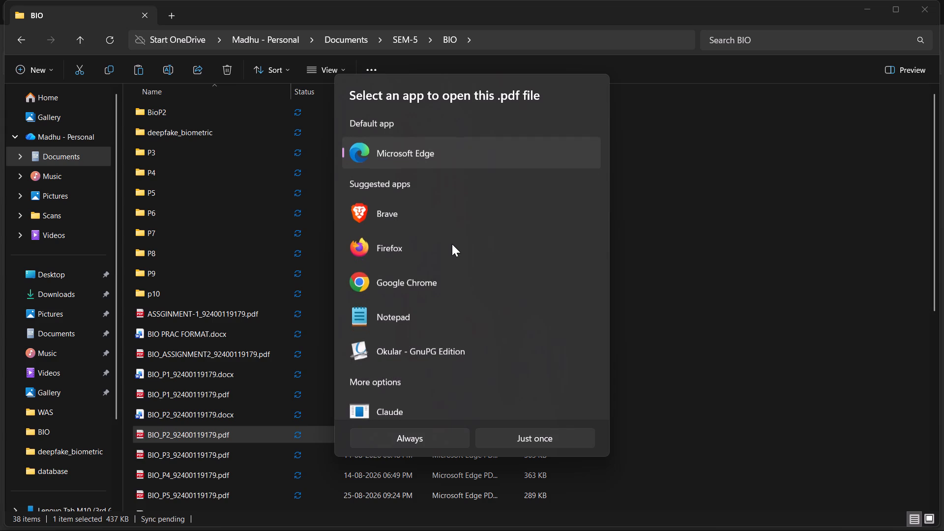
scroll(418, 306, "down", 5)
left_click(394, 340)
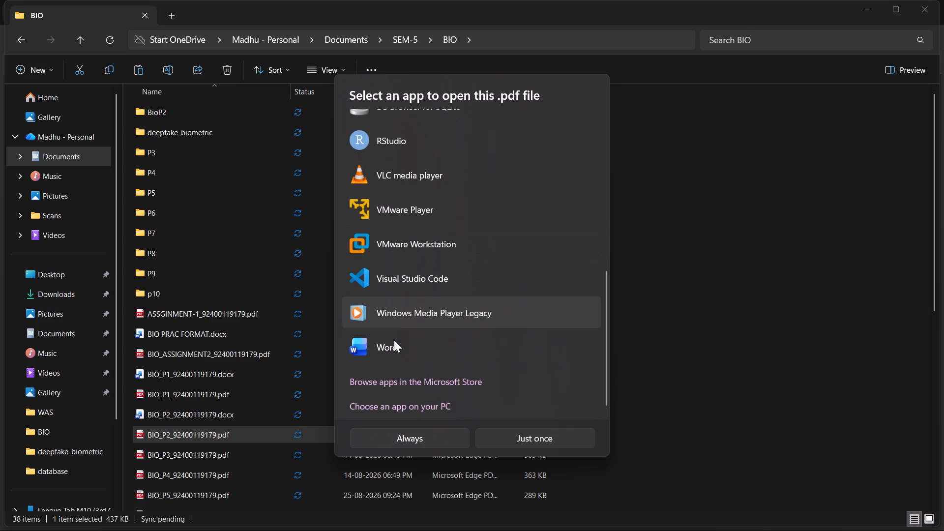
left_click(394, 340)
left_click(535, 439)
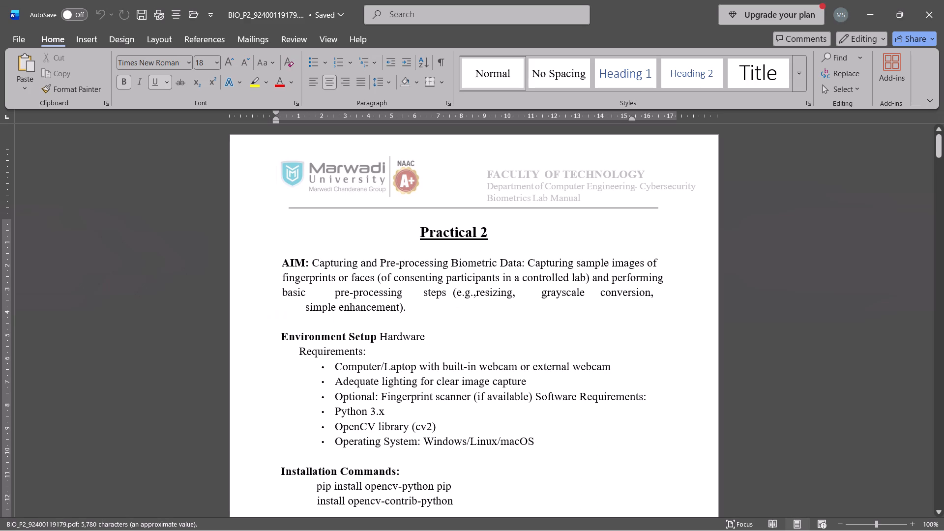
Copy the horizontal line from the footer of Practical 2's first page.
scroll(515, 342, "down", 7)
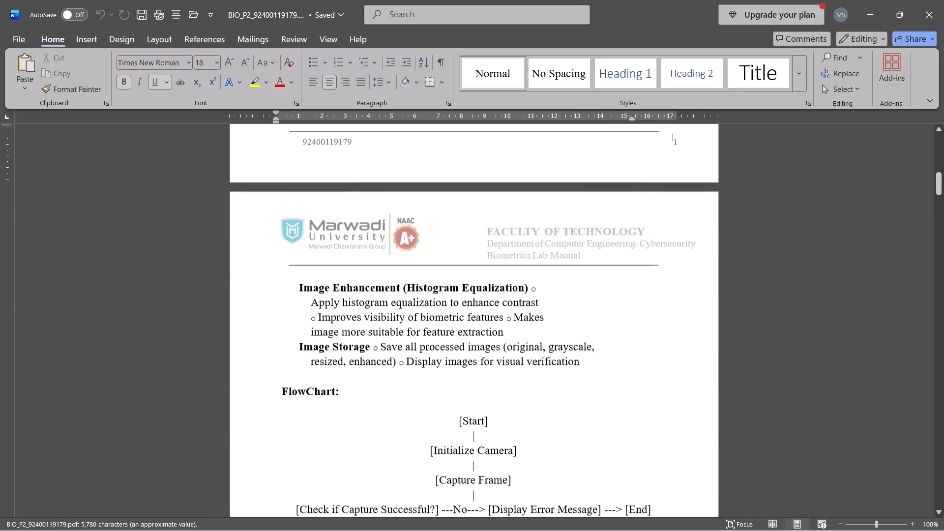
scroll(515, 342, "up", 1)
double_click(662, 192)
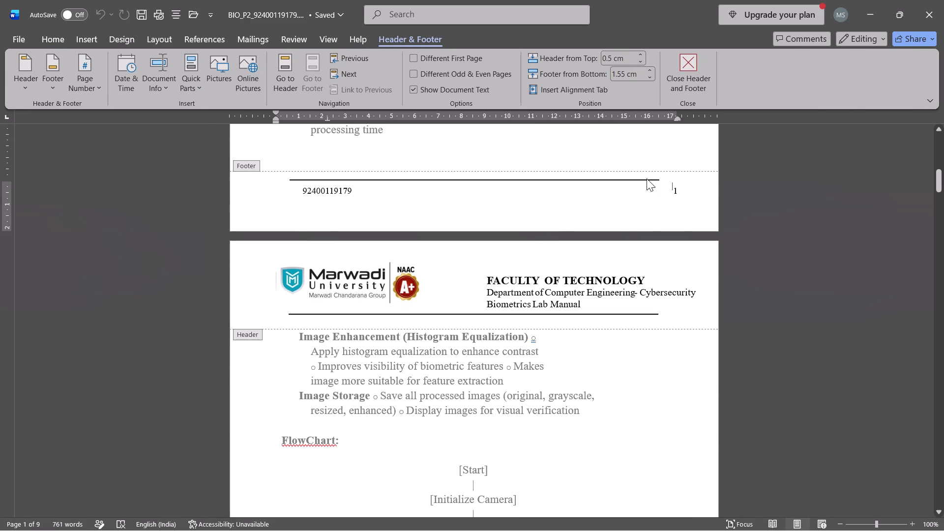
left_click(647, 180)
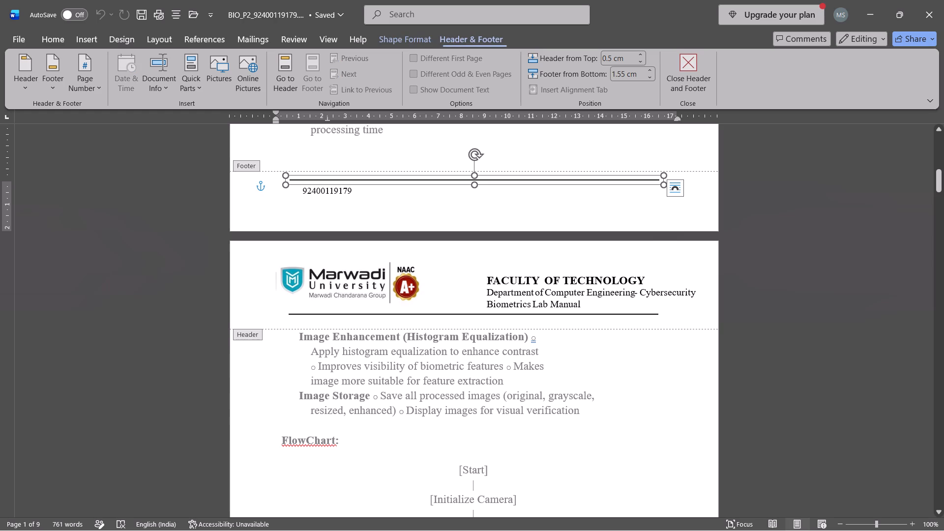
key("ctrl+c")
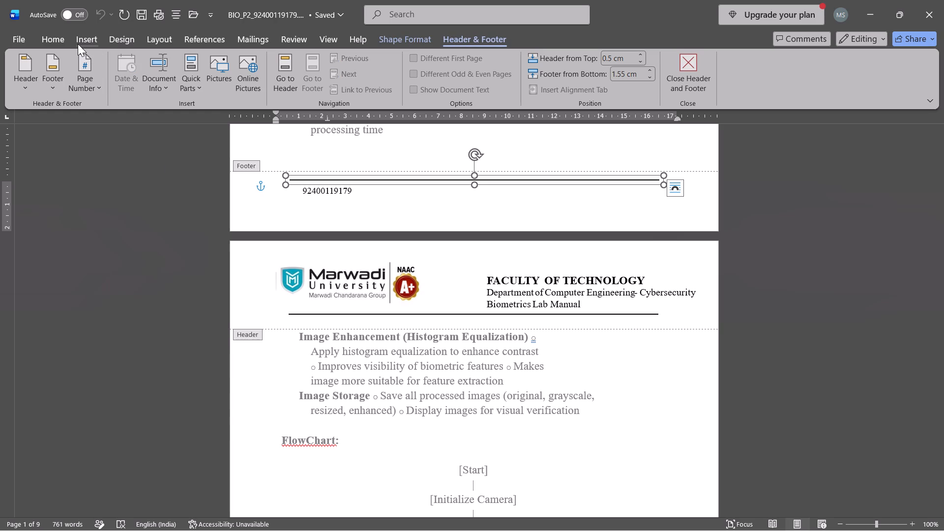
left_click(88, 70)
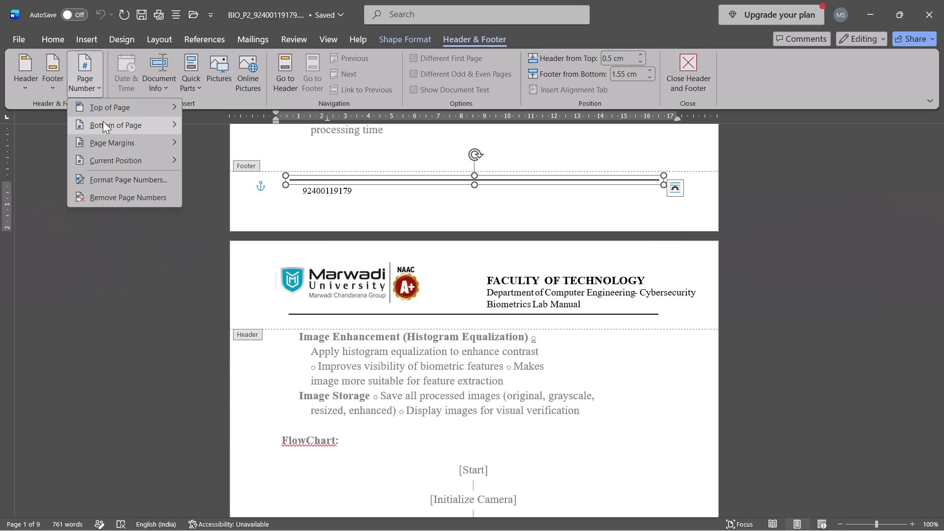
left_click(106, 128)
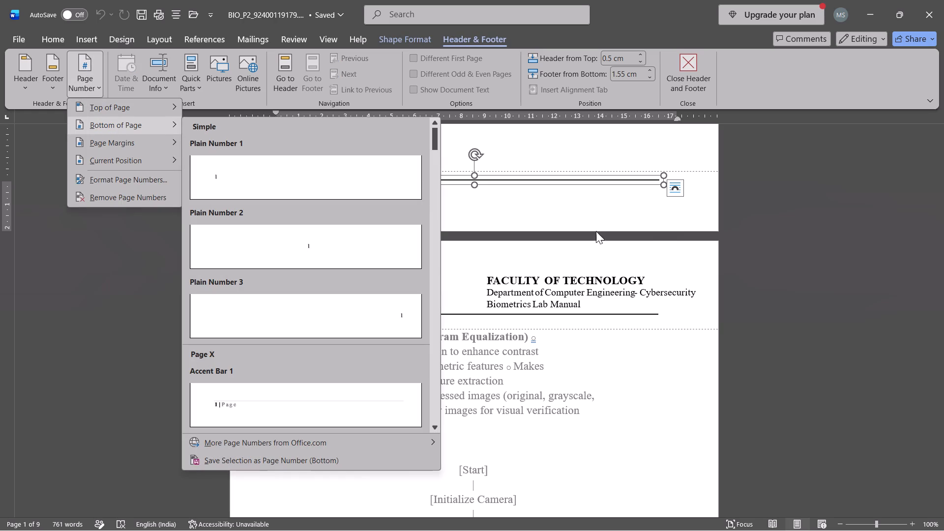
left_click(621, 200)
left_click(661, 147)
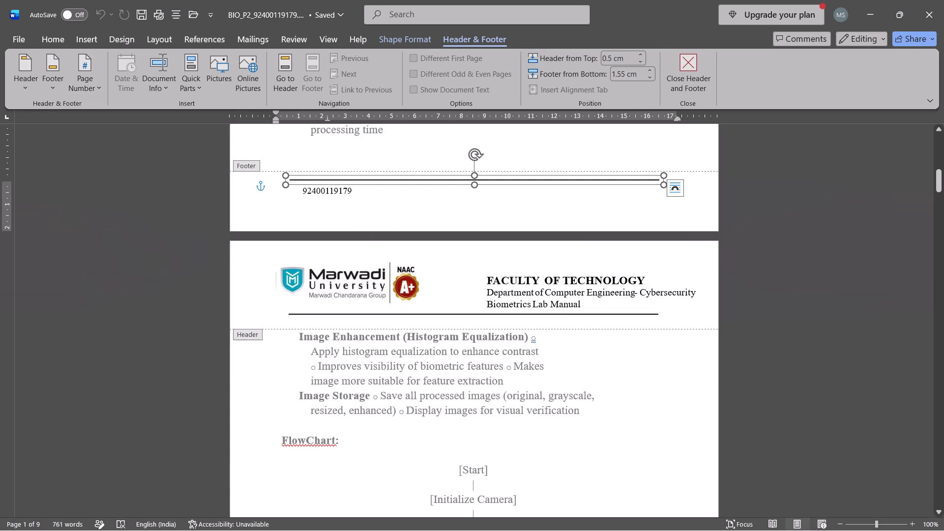
Insert a Plain Number 3 page number at the bottom of the page in Practical 2's footer.
double_click(555, 211)
left_click(555, 211)
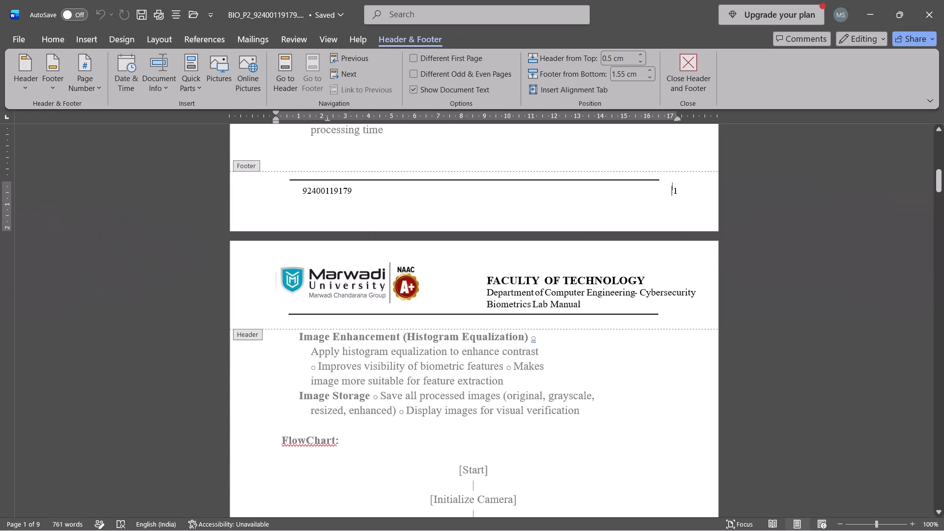
left_click(102, 84)
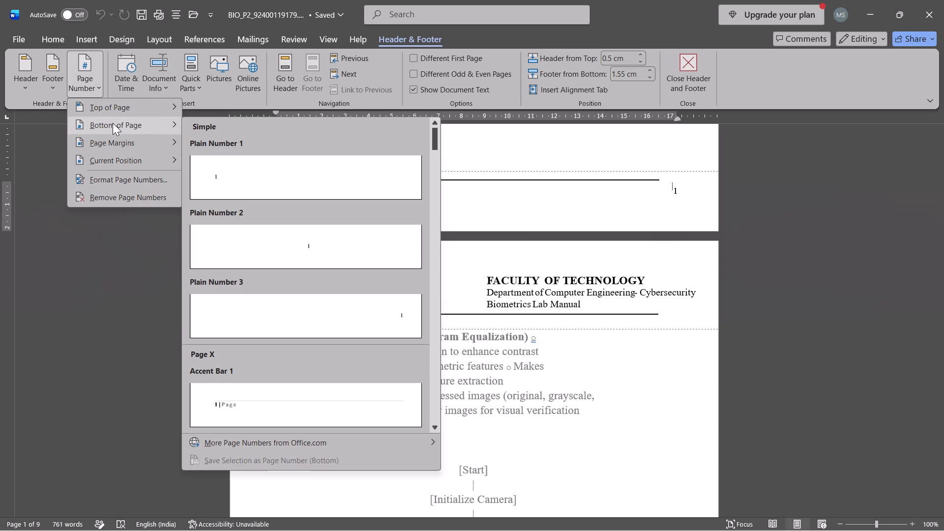
left_click(402, 321)
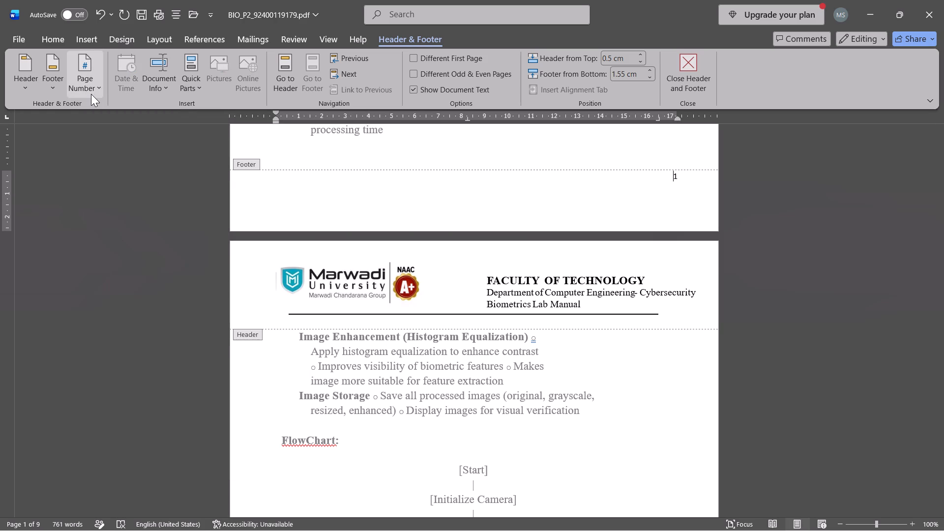
Set Practical 2's page numbering to start at 11.
left_click(91, 94)
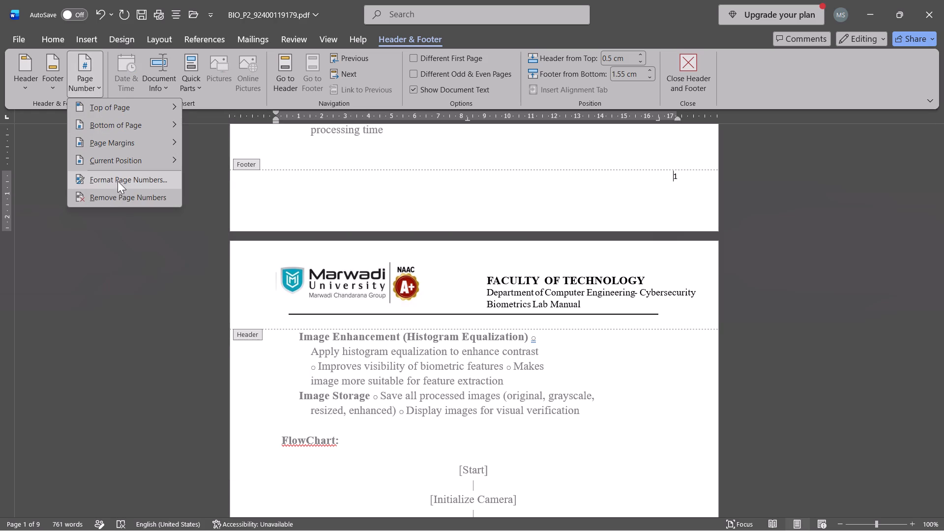
left_click(118, 181)
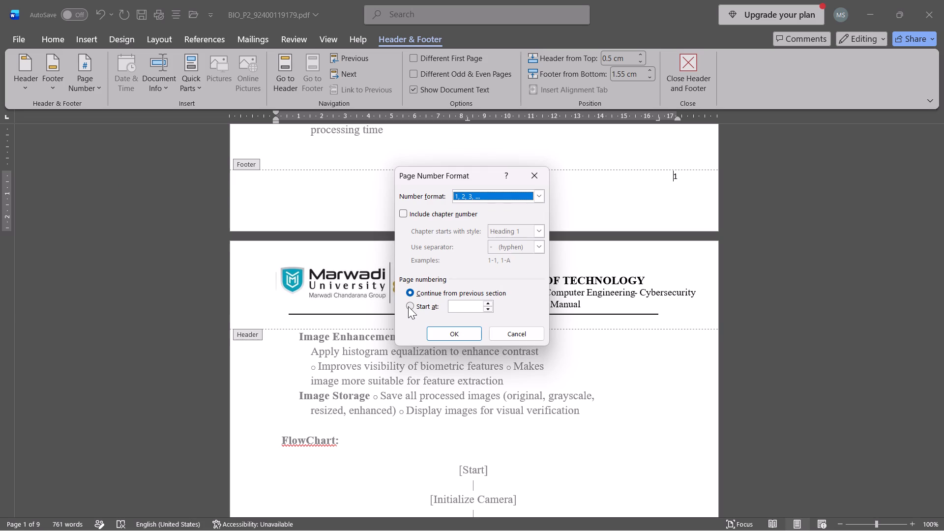
left_click(408, 306)
left_click(471, 310)
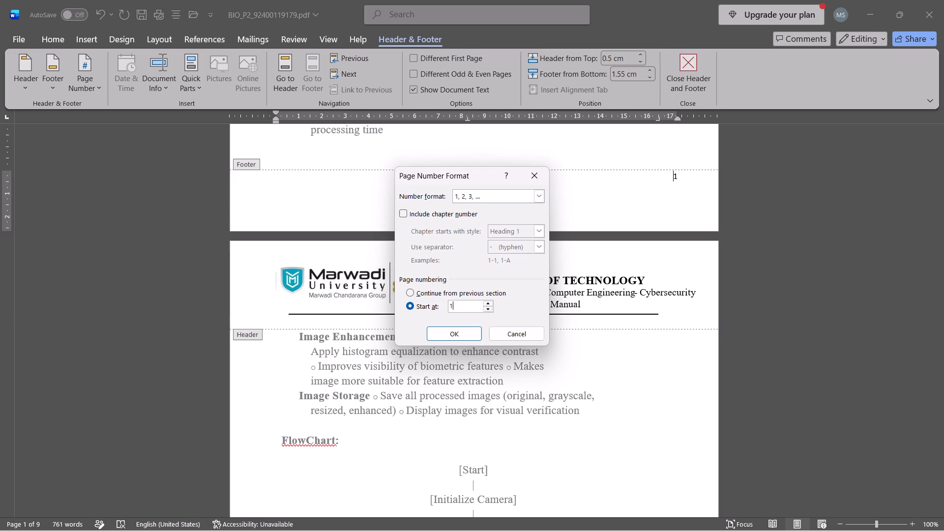
key("1")
key("Return")
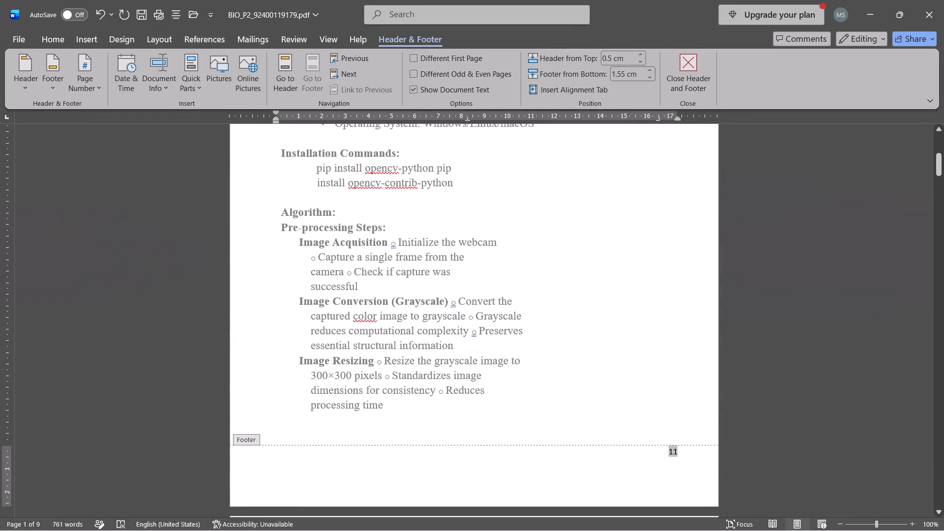
Paste the copied horizontal line into the first page's footer and position it across the page, just above the page number.
double_click(533, 456)
left_click(494, 452)
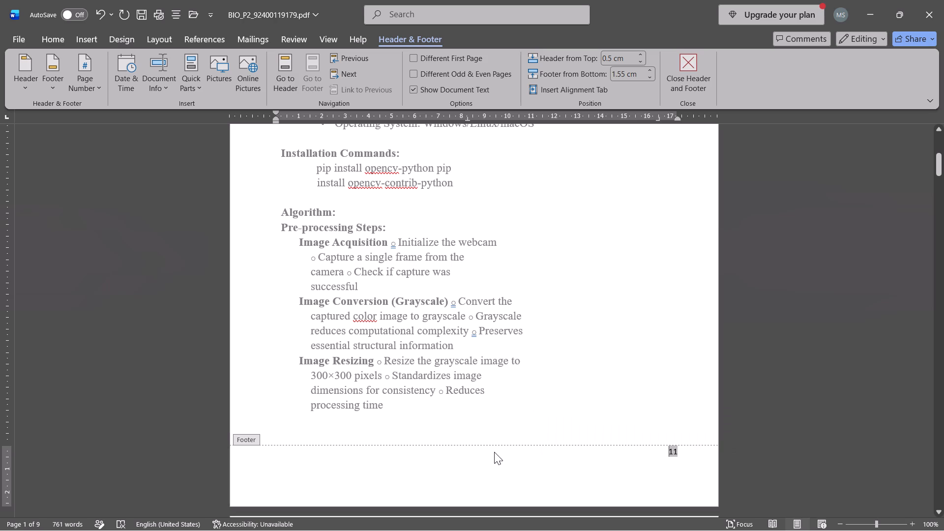
double_click(487, 461)
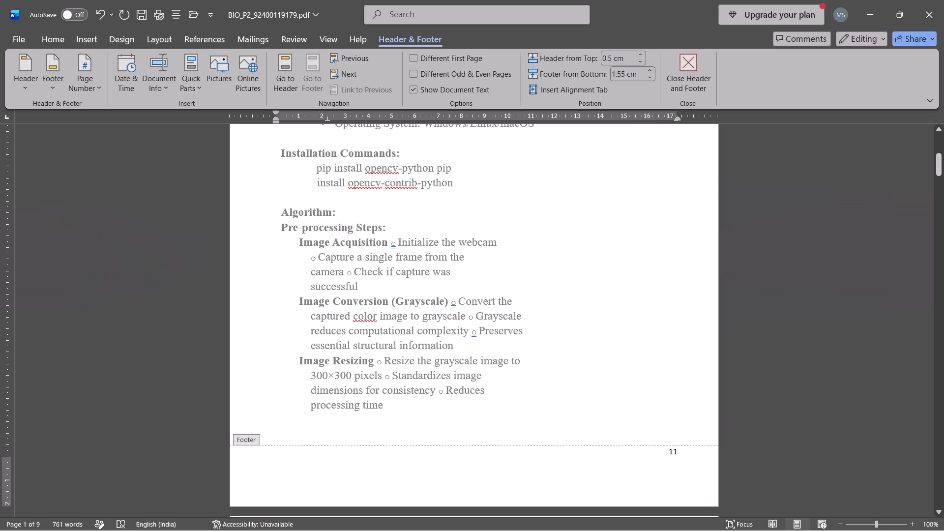
key("ctrl+v")
left_click_drag(475, 470, 478, 444)
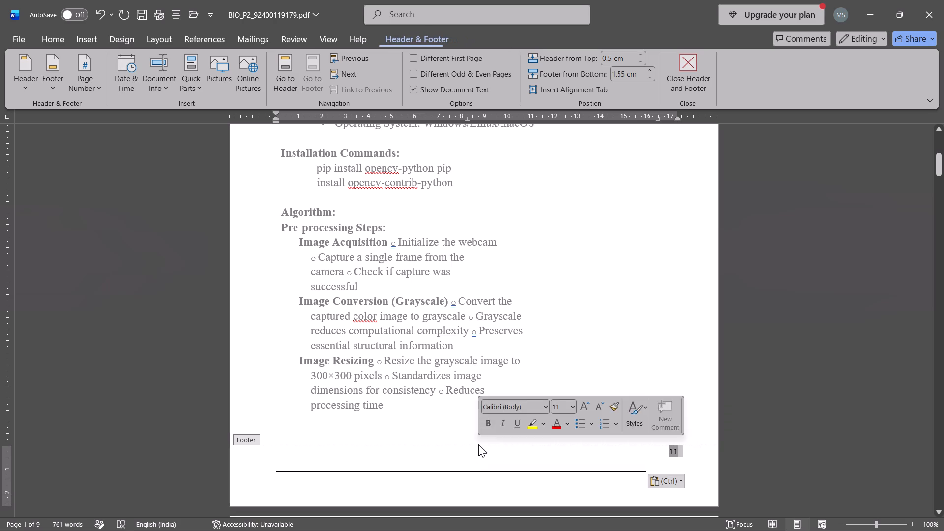
left_click(472, 470)
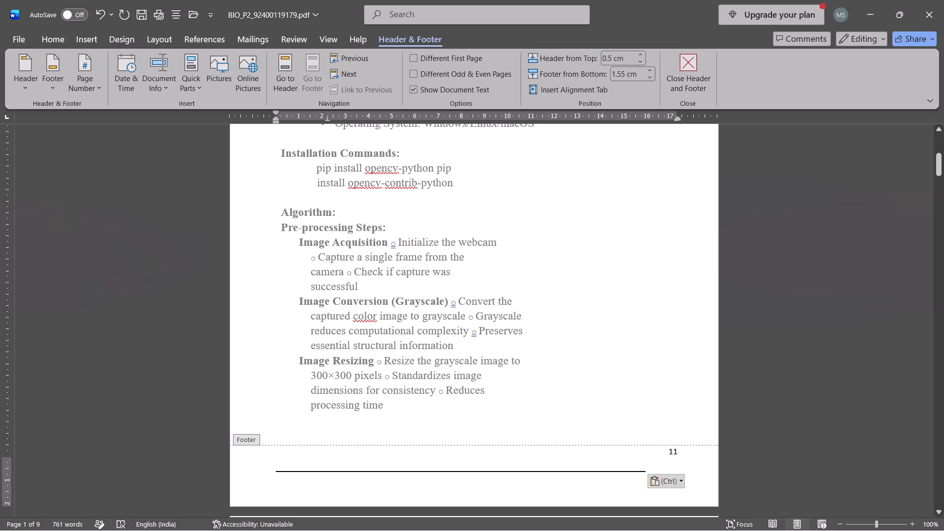
left_click(464, 471)
left_click_drag(467, 472, 492, 455)
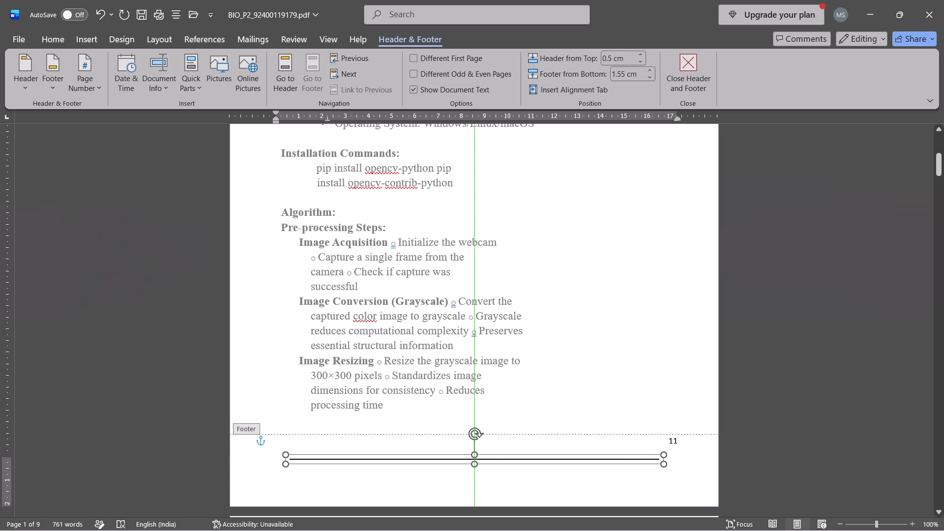
left_click_drag(492, 455, 491, 442)
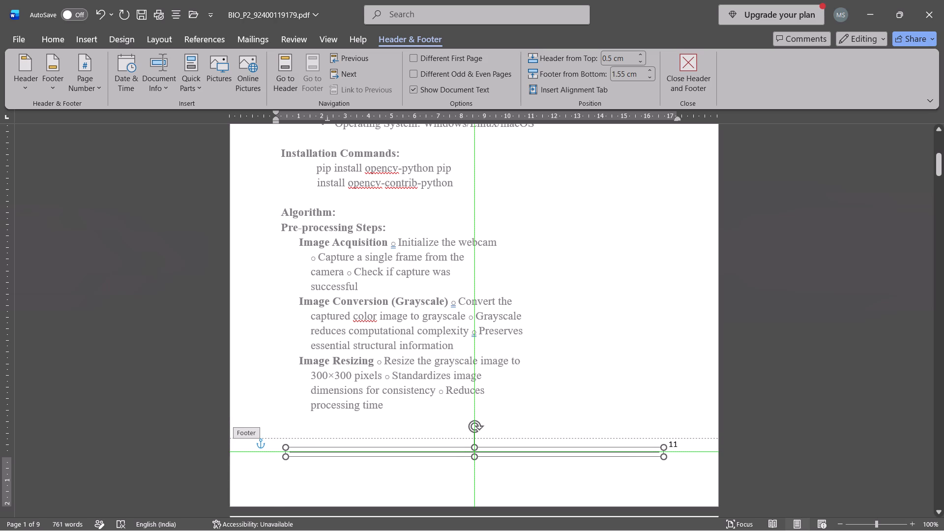
left_click_drag(491, 442, 480, 445)
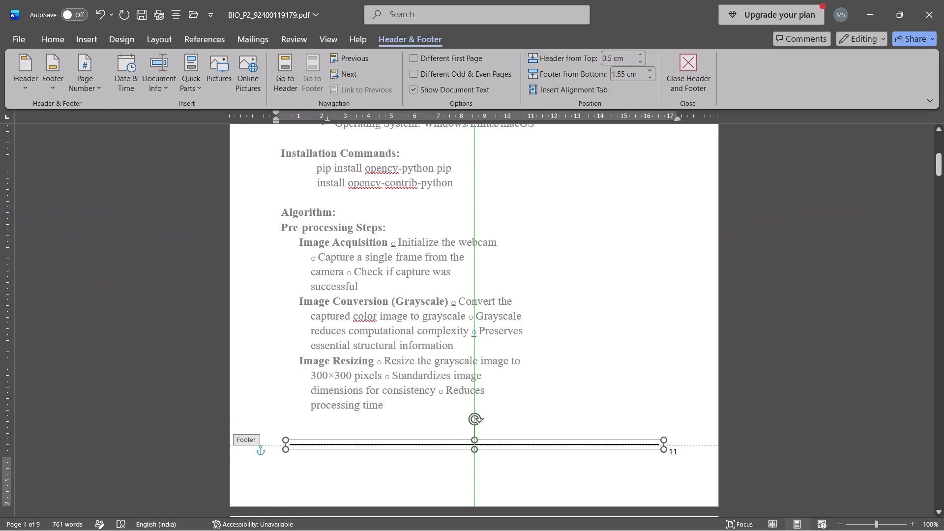
left_click_drag(480, 445, 483, 446)
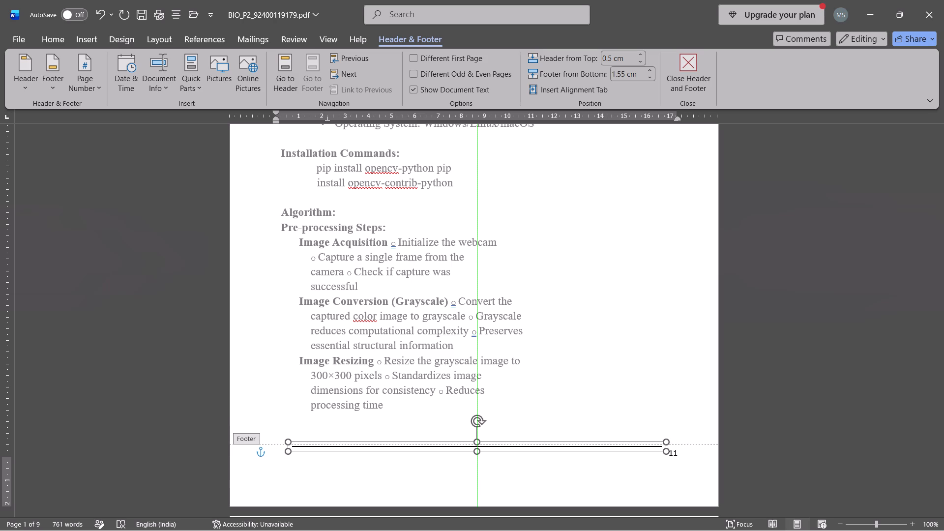
left_click_drag(483, 446, 484, 447)
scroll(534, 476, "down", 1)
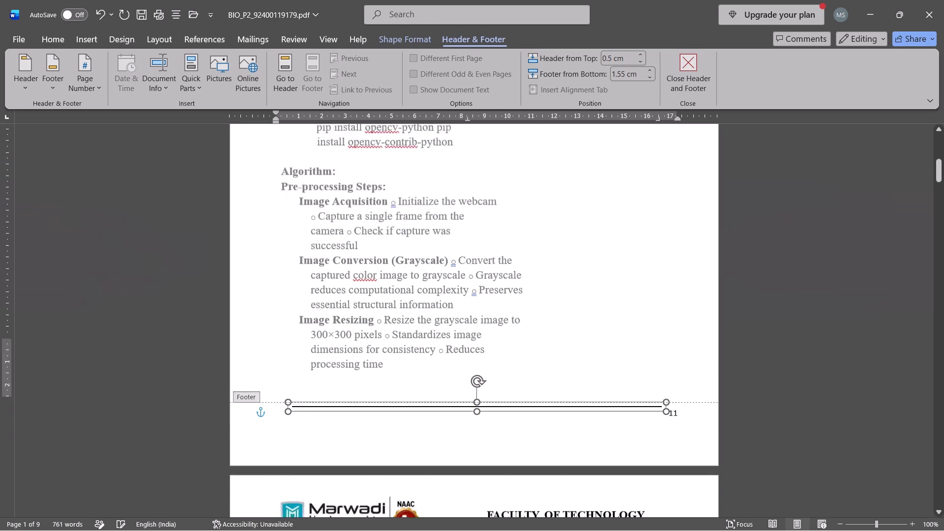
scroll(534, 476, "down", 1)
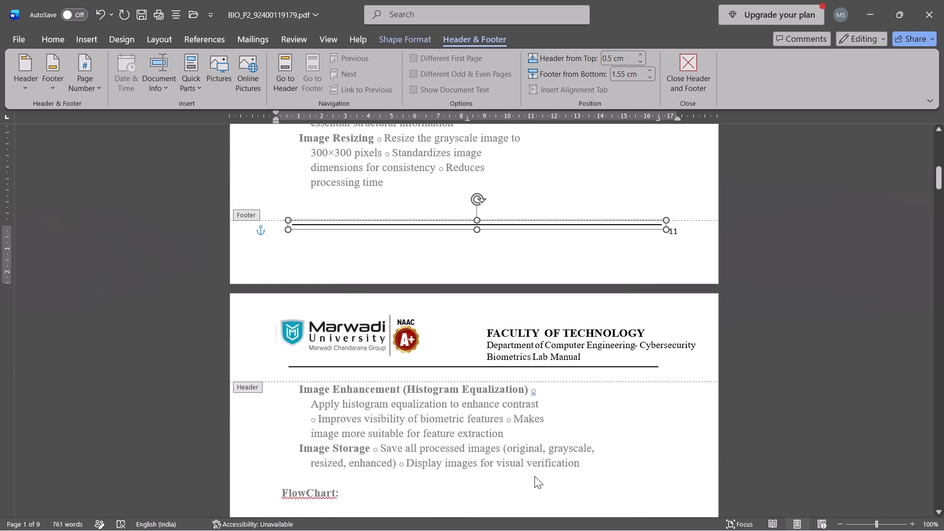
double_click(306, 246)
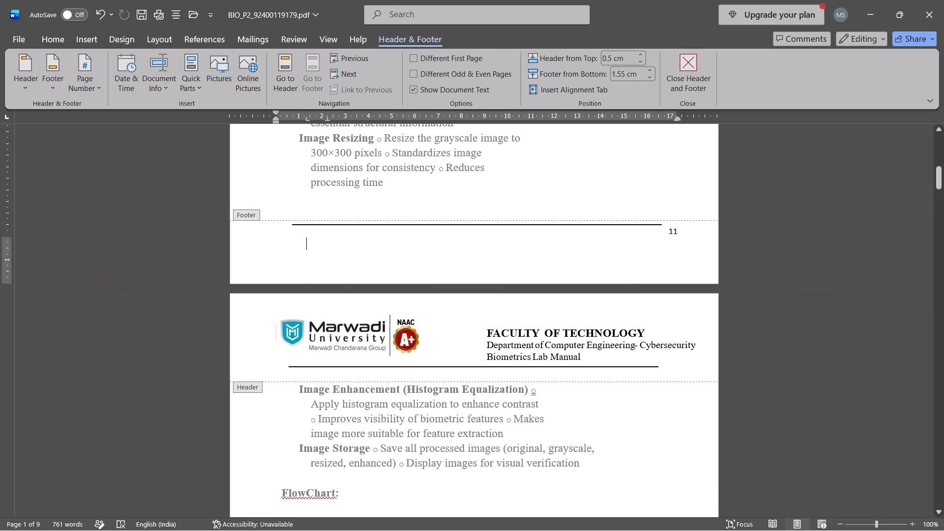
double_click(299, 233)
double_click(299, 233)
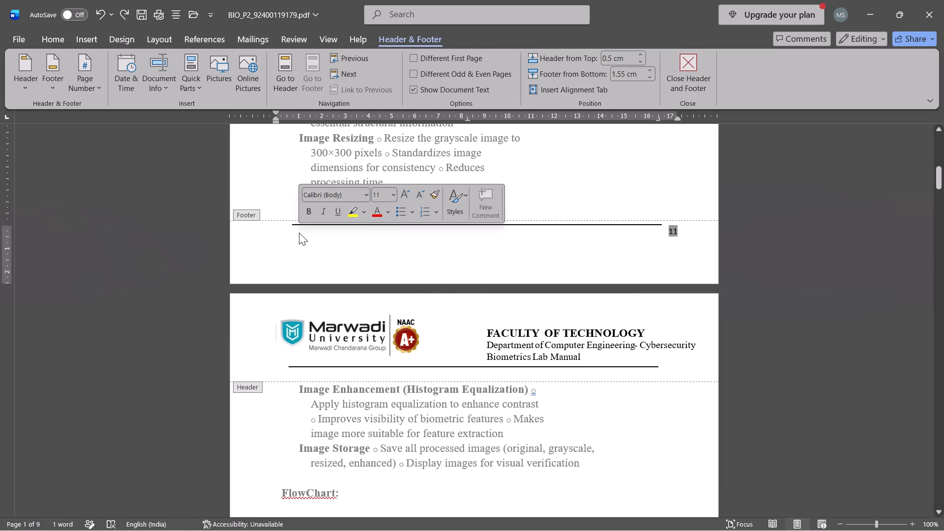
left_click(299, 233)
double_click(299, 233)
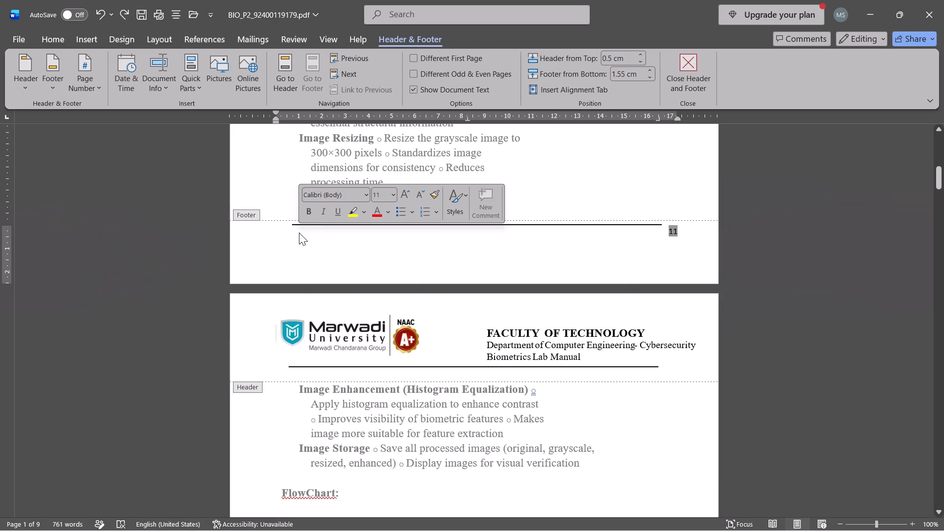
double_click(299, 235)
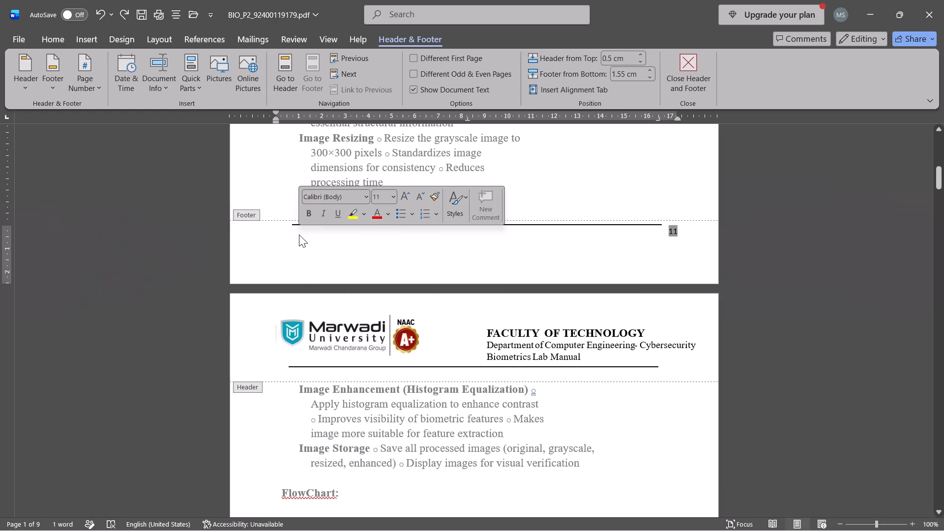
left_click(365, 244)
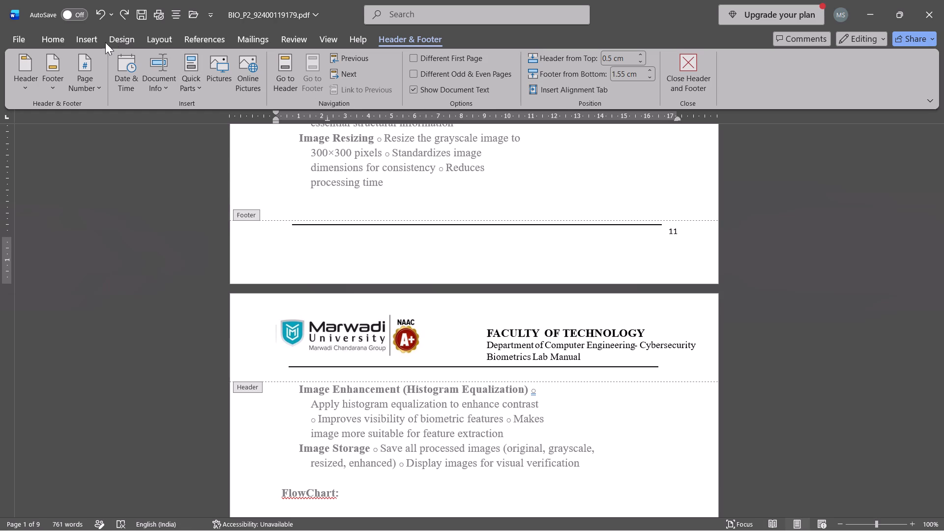
Draw a text box about 3.83 cm wide and 0.83 cm high beneath the footer line's left end, containing the student enrolment number.
left_click(92, 41)
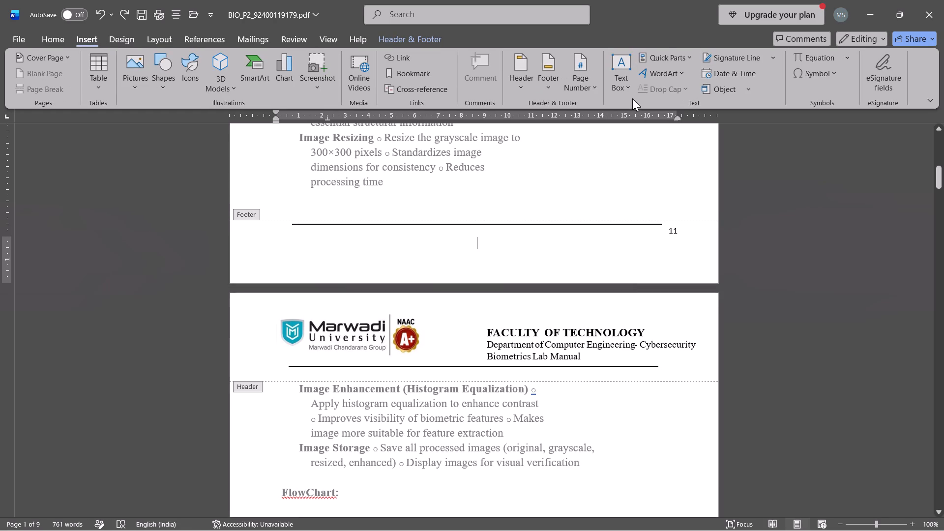
left_click(627, 87)
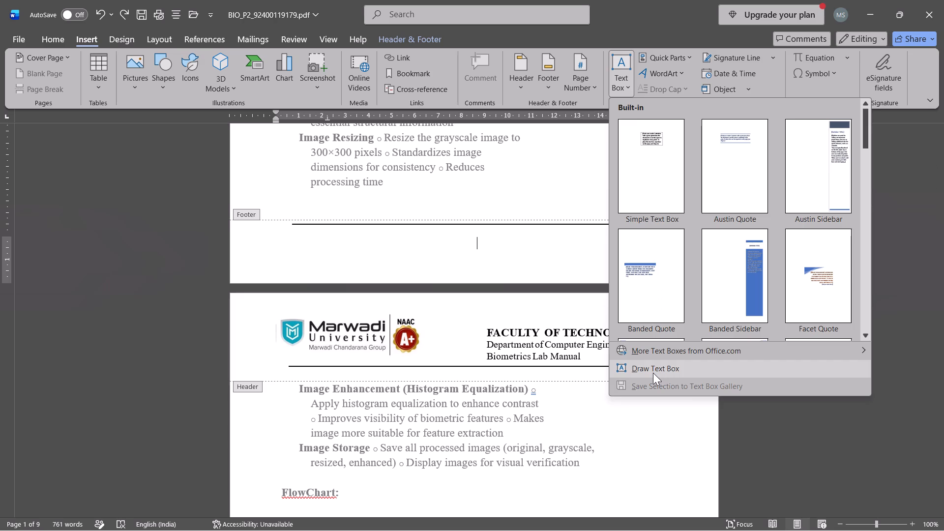
left_click(653, 373)
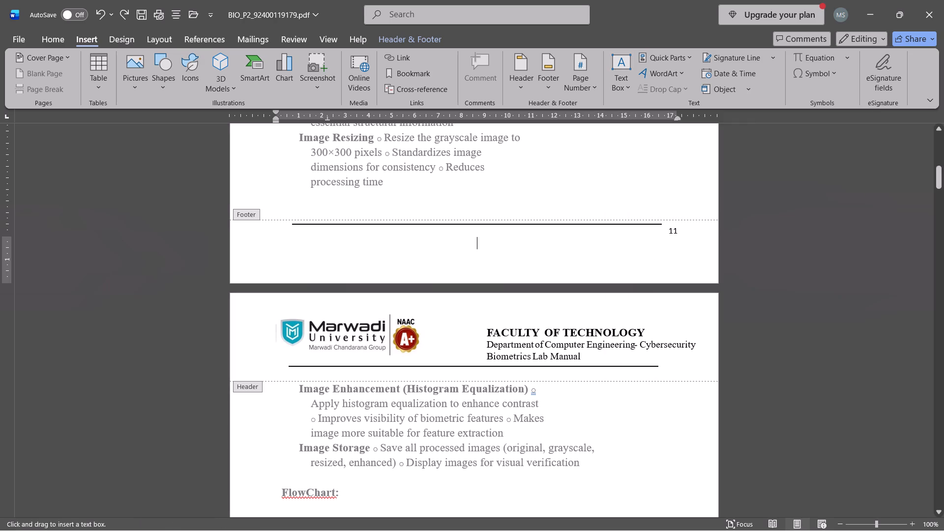
left_click_drag(299, 232, 368, 243)
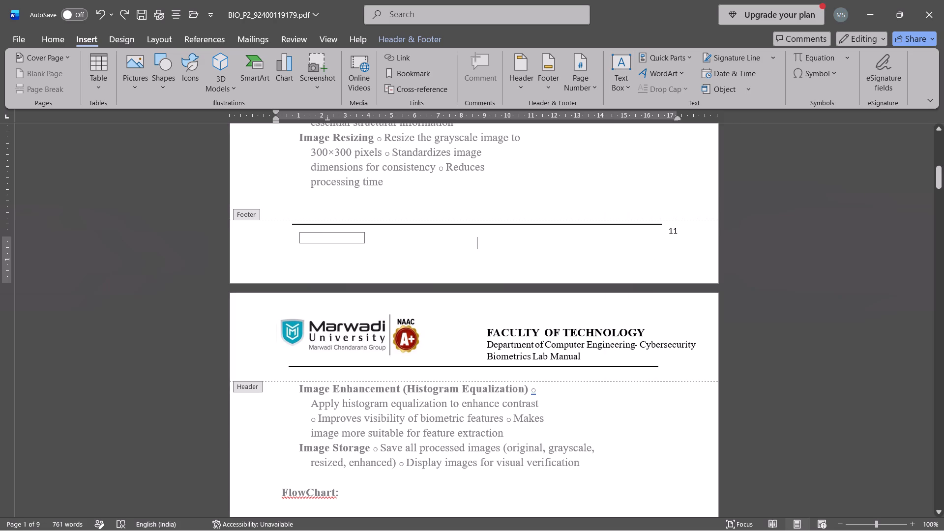
left_click_drag(368, 243, 389, 244)
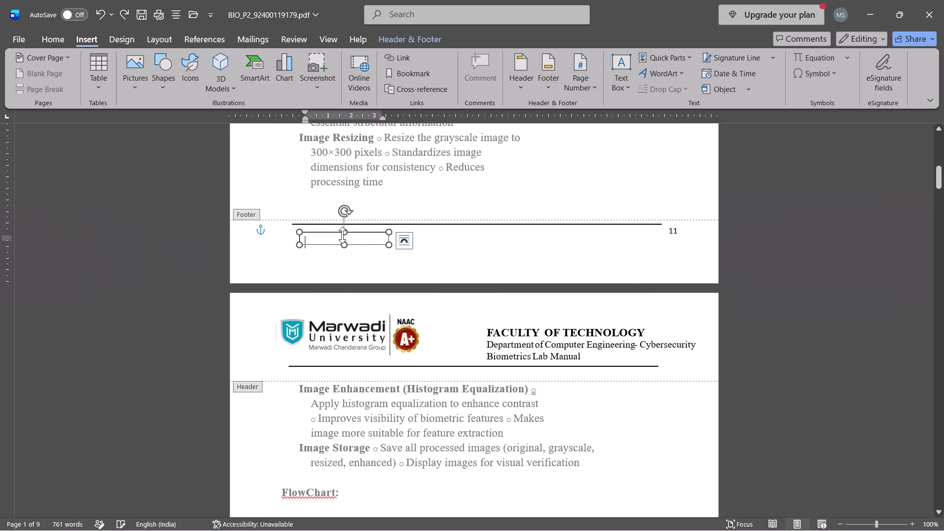
key("9")
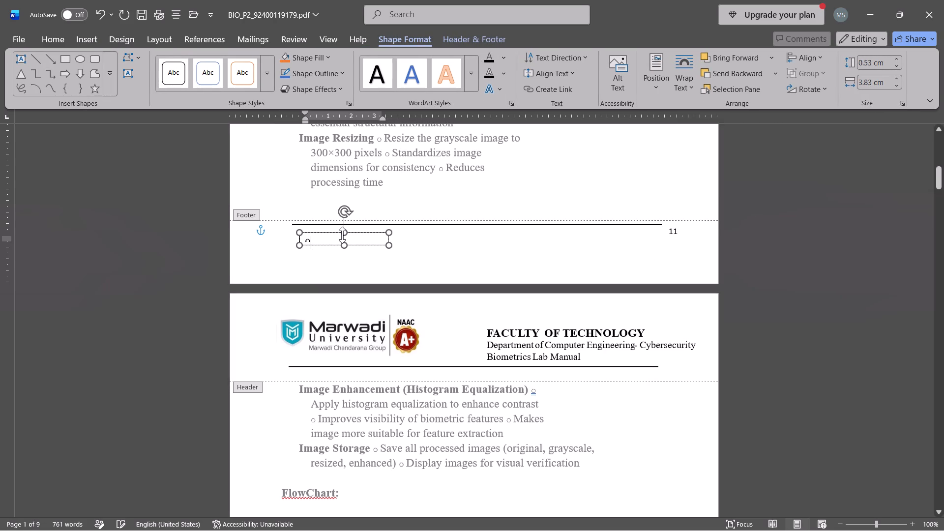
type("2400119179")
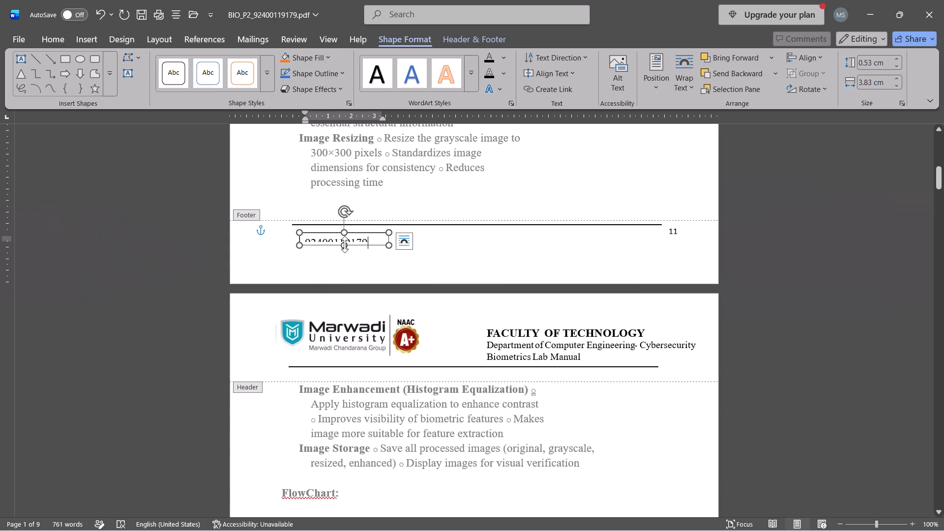
left_click_drag(344, 244, 345, 252)
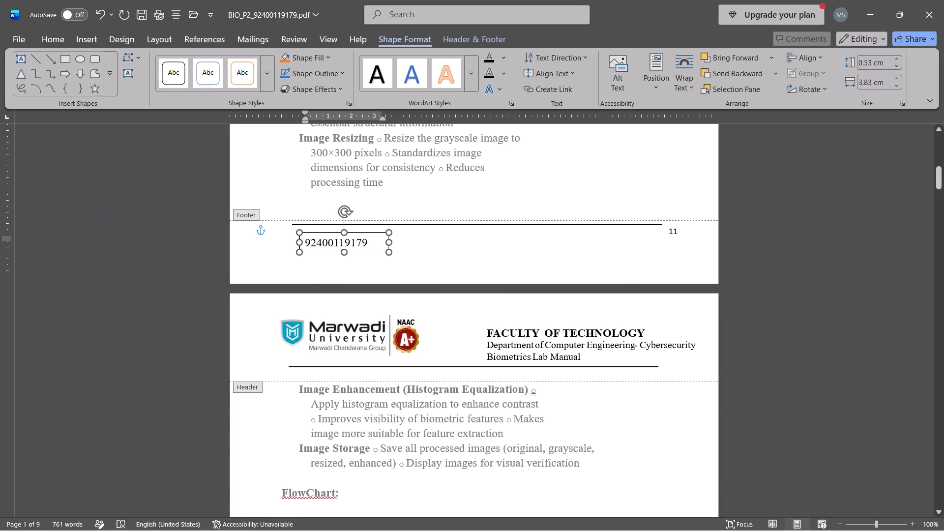
Set the outline colour of the enrolment number's text box to white.
right_click(354, 245)
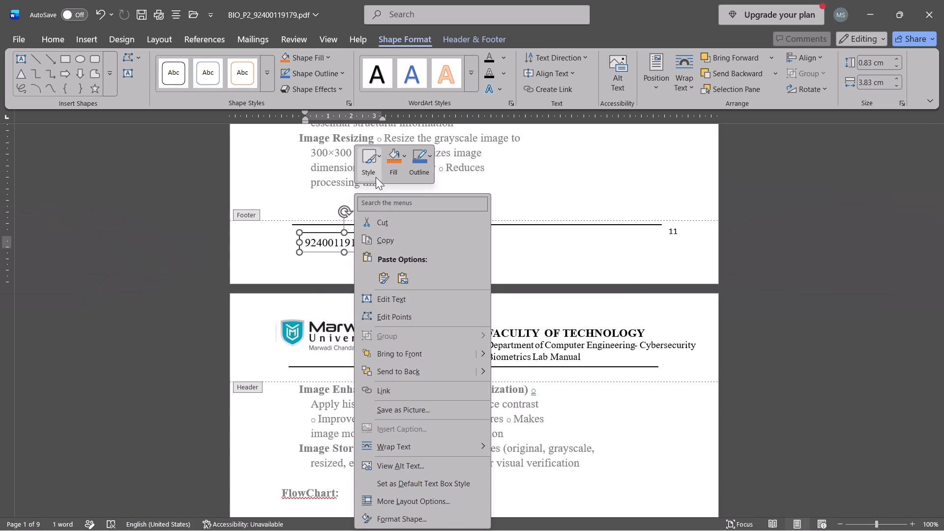
left_click(418, 160)
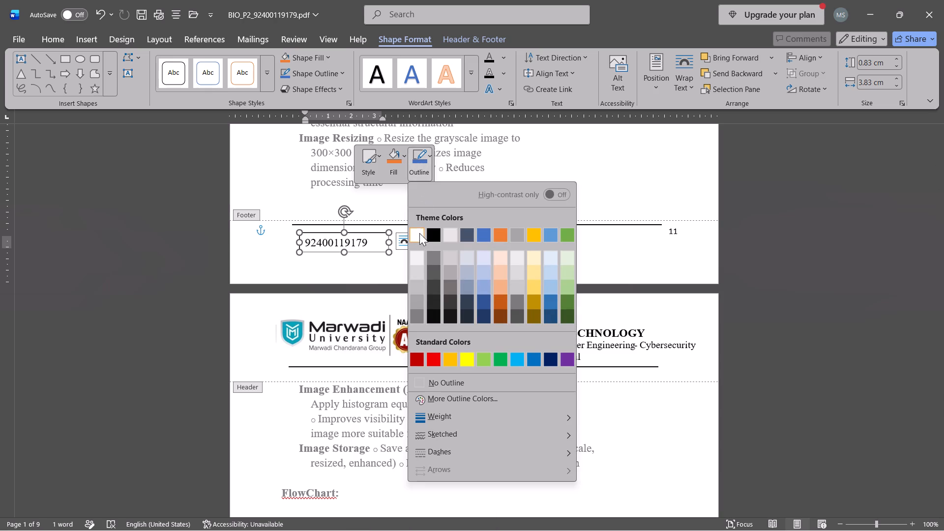
left_click(417, 236)
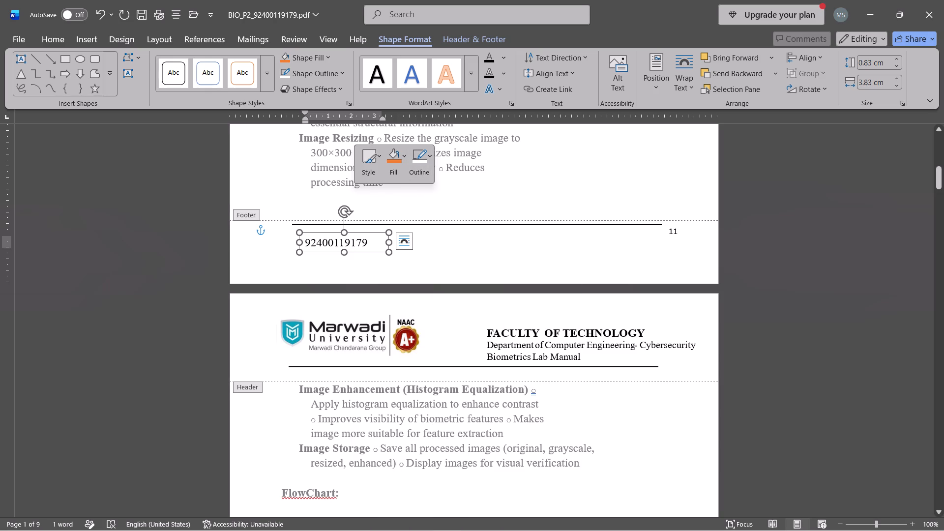
Move the enrolment number's text box directly beneath the footer line, aligned with the line's left end.
left_click(366, 239)
left_click_drag(366, 239, 374, 236)
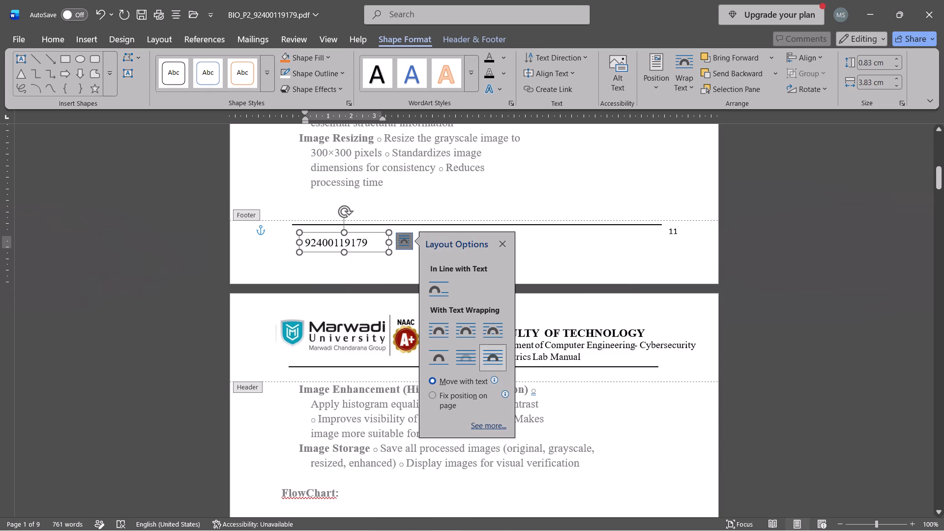
left_click_drag(374, 236, 378, 235)
left_click(380, 262)
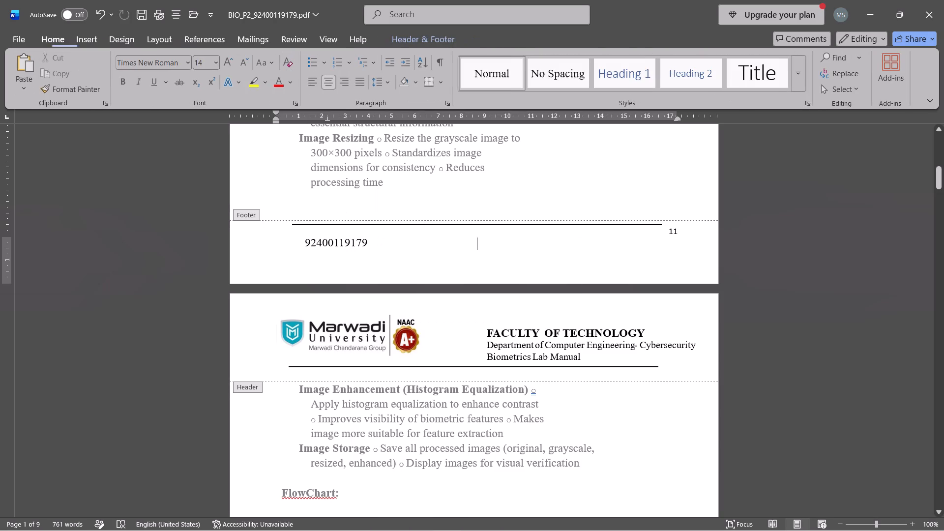
left_click(364, 238)
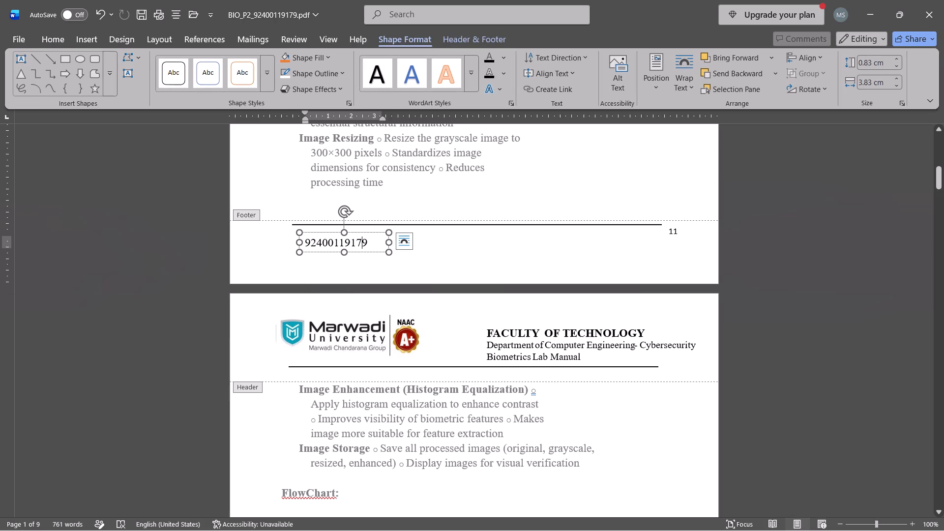
left_click_drag(356, 233, 357, 226)
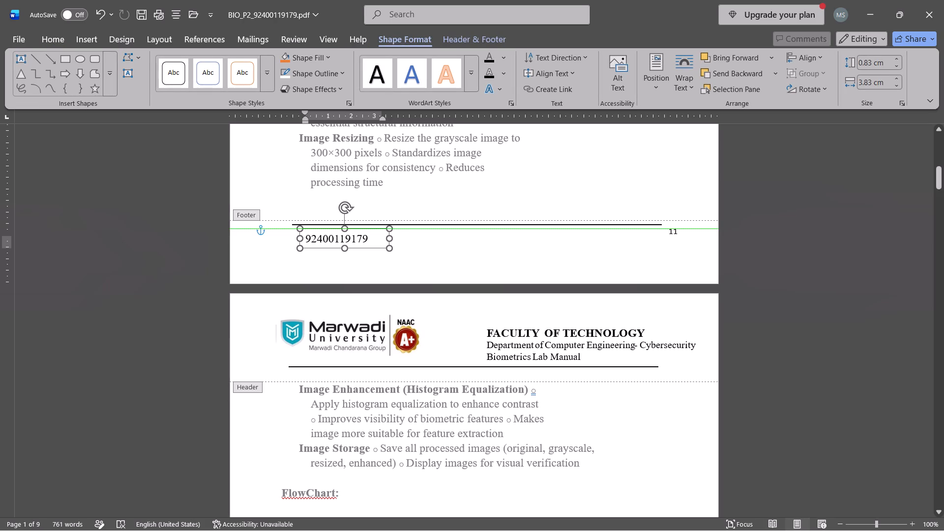
left_click_drag(357, 226, 354, 202)
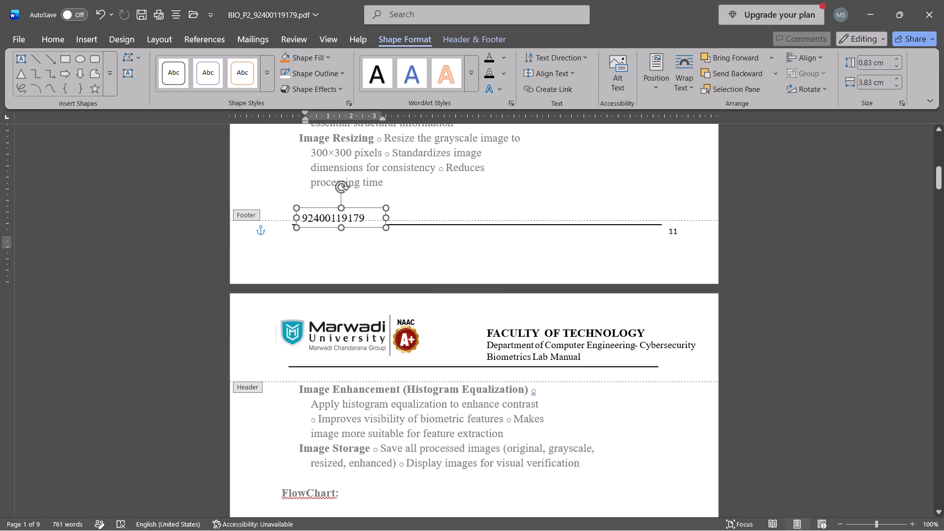
left_click_drag(354, 202, 351, 236)
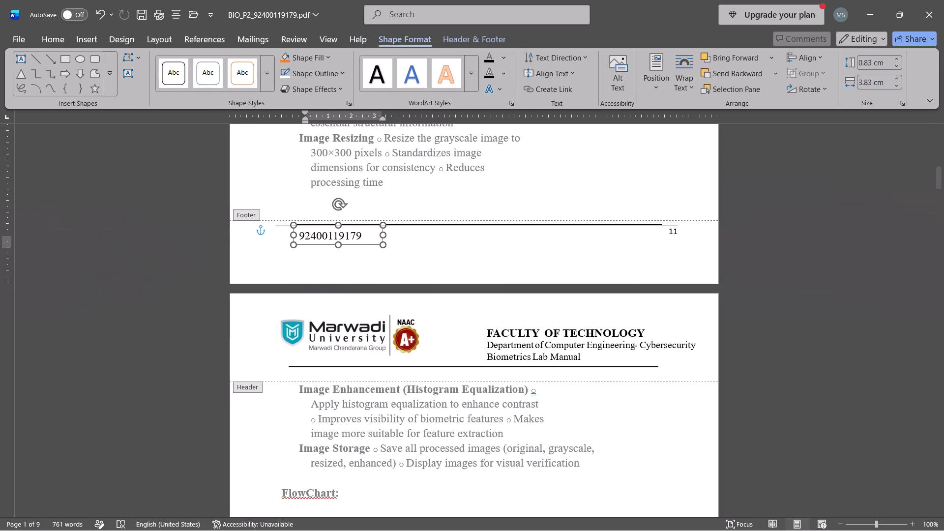
left_click_drag(351, 236, 350, 233)
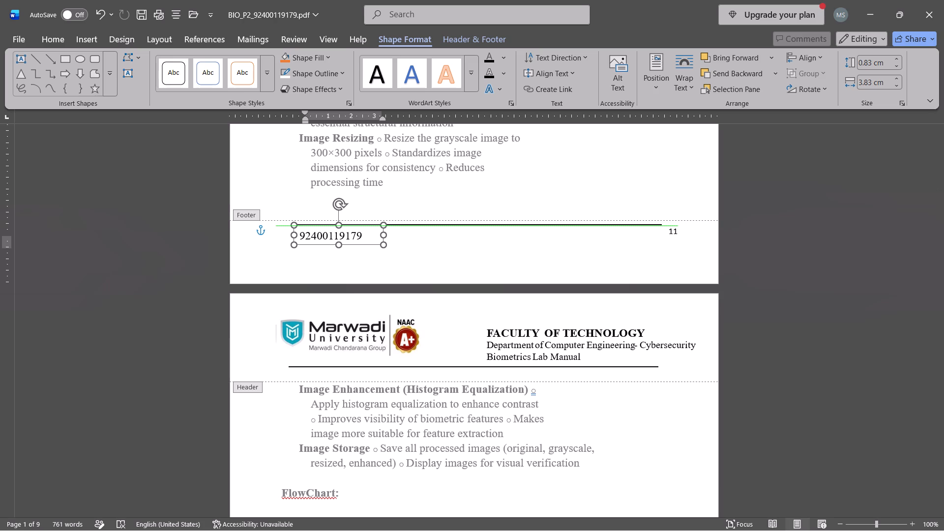
left_click(386, 255)
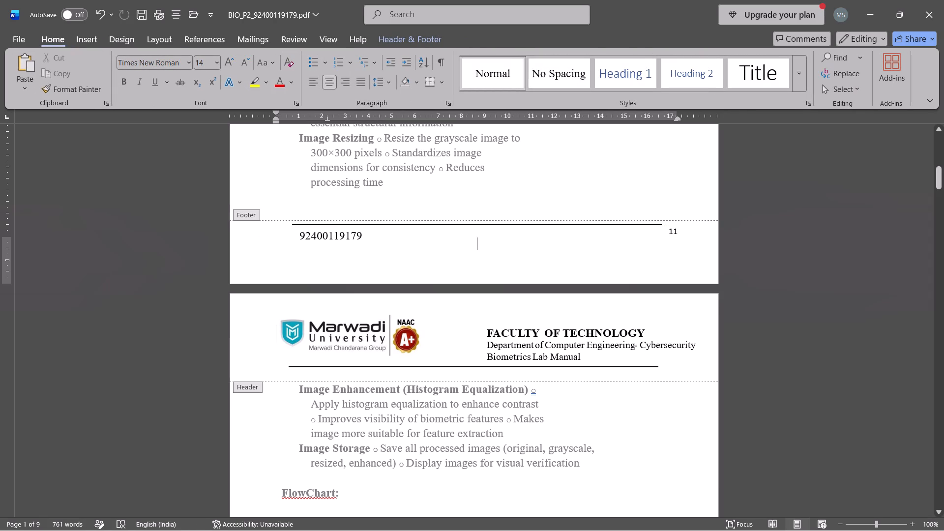
Set the enrolment number's font size to 12 in the last page's footer and return to the document body.
scroll(373, 243, "down", 5)
scroll(373, 243, "down", 20)
scroll(373, 243, "down", 20)
scroll(373, 243, "down", 20)
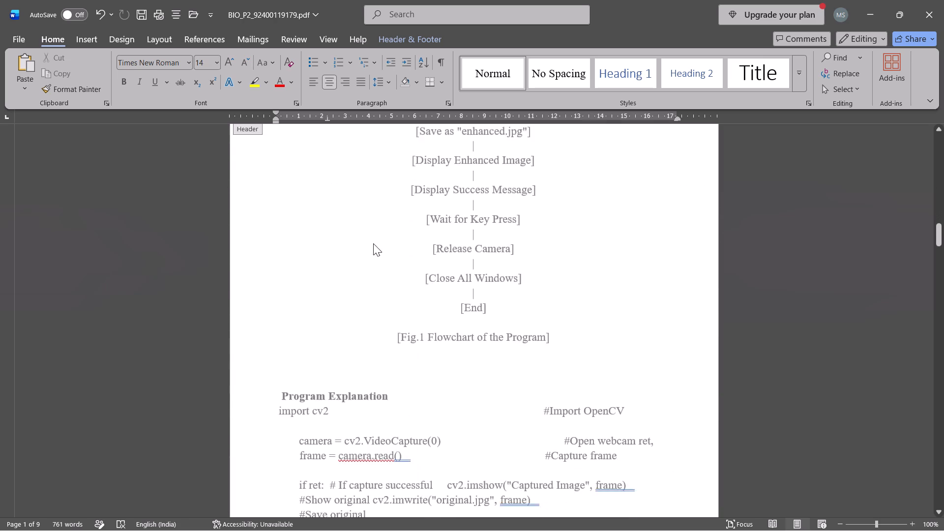
scroll(373, 243, "down", 20)
scroll(373, 243, "down", 20)
scroll(373, 243, "down", 20)
scroll(373, 243, "down", 12)
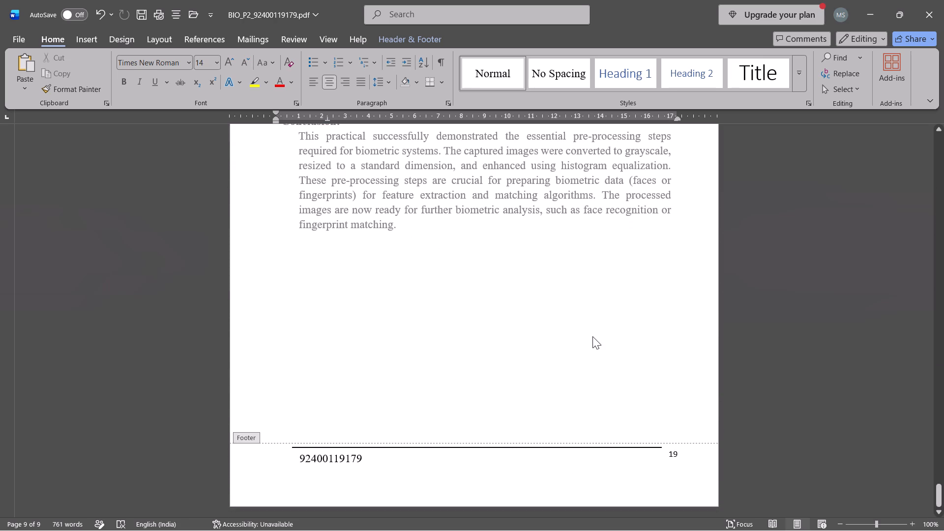
left_click(351, 459)
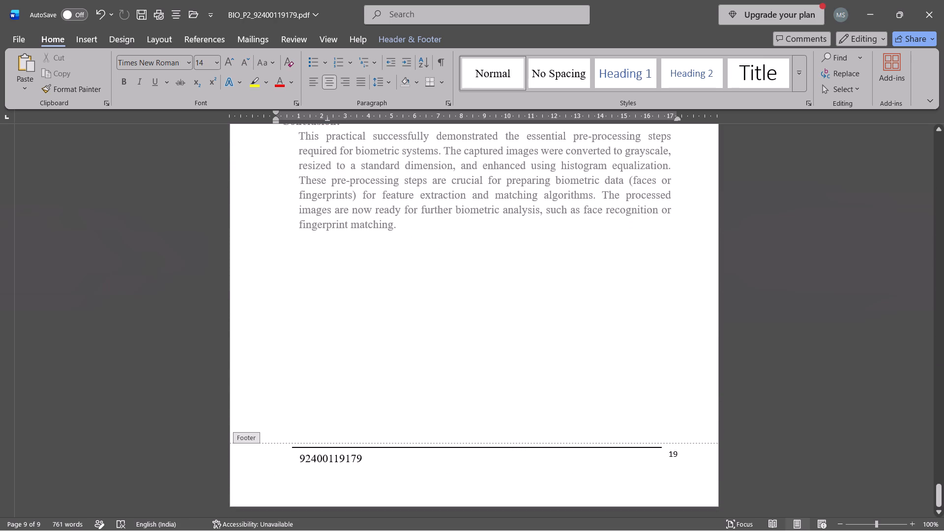
double_click(351, 459)
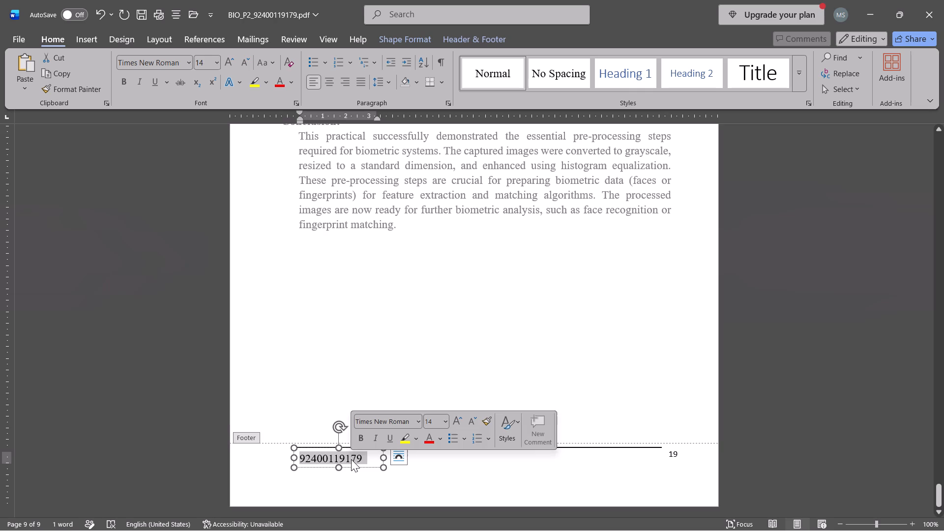
left_click(437, 421)
type("12")
key("Return")
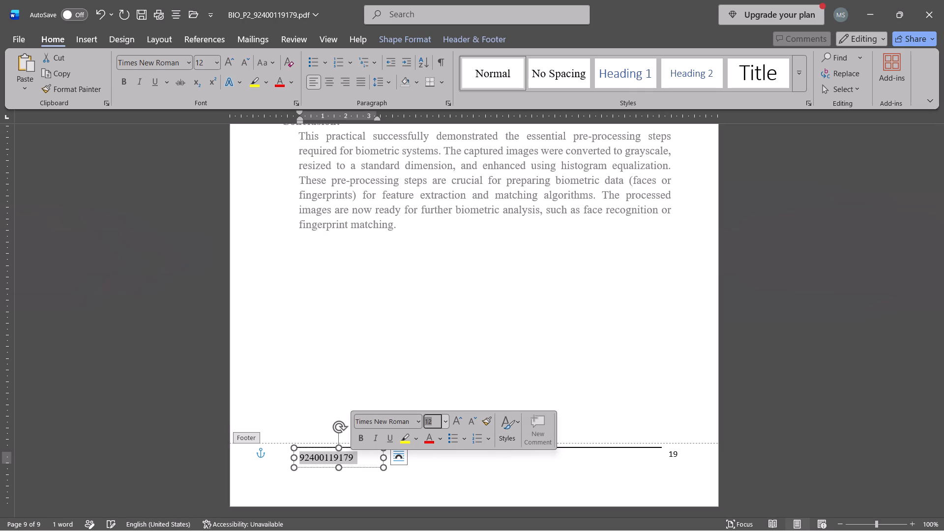
left_click(329, 419)
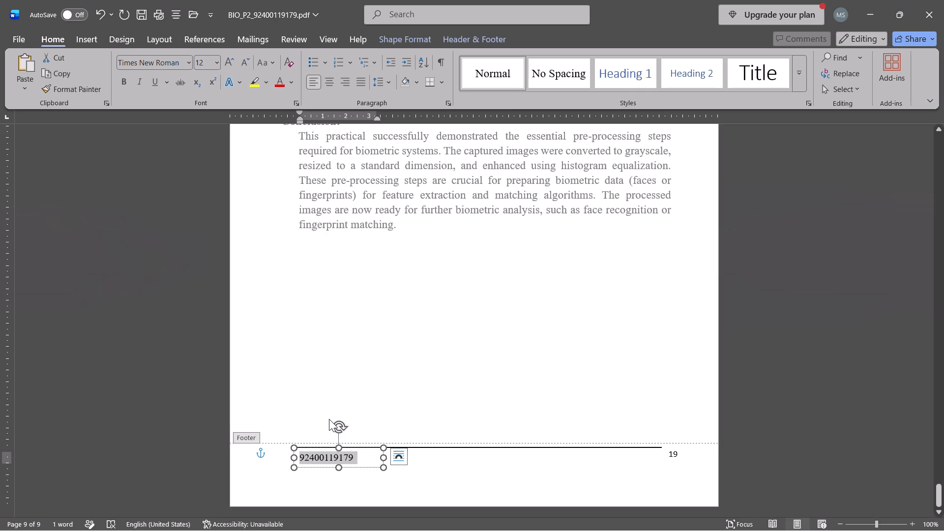
double_click(379, 398)
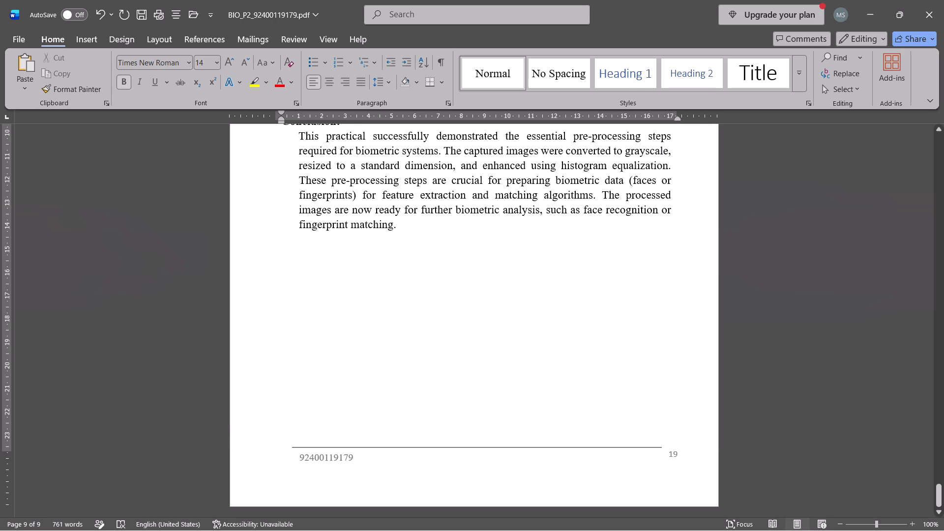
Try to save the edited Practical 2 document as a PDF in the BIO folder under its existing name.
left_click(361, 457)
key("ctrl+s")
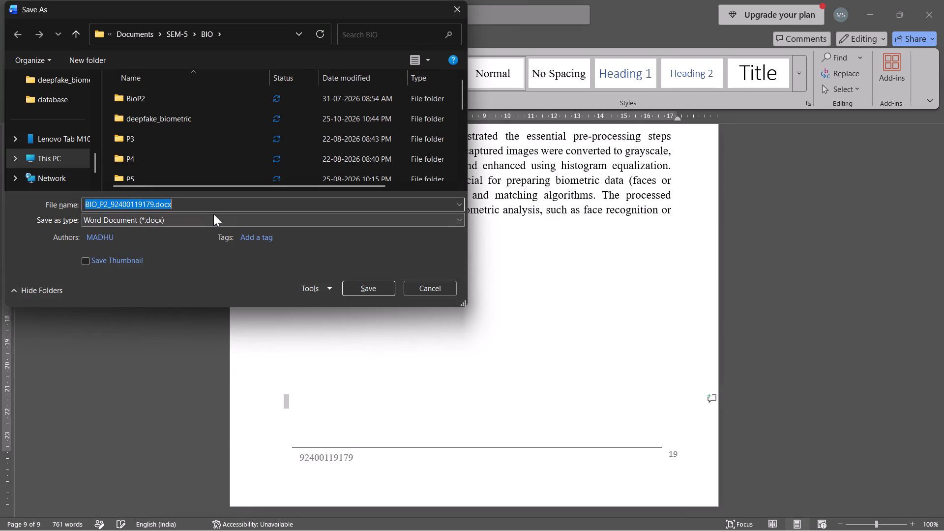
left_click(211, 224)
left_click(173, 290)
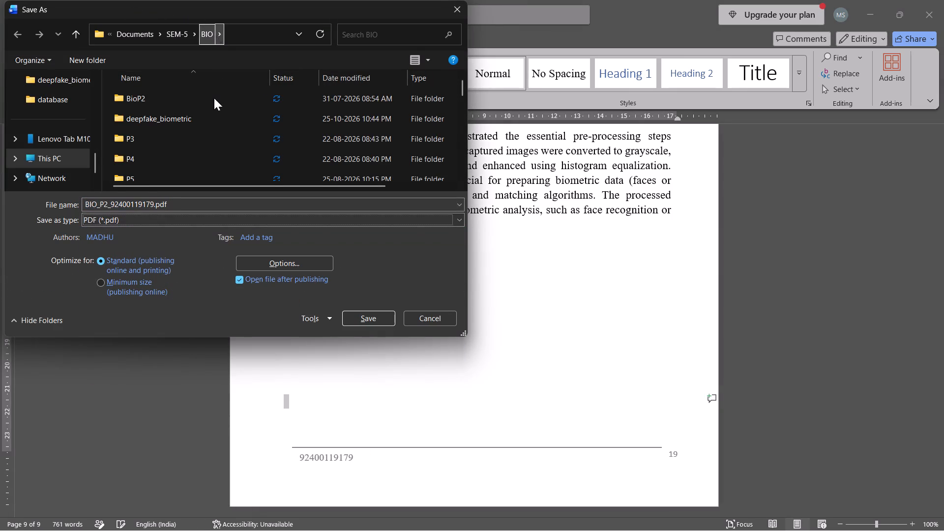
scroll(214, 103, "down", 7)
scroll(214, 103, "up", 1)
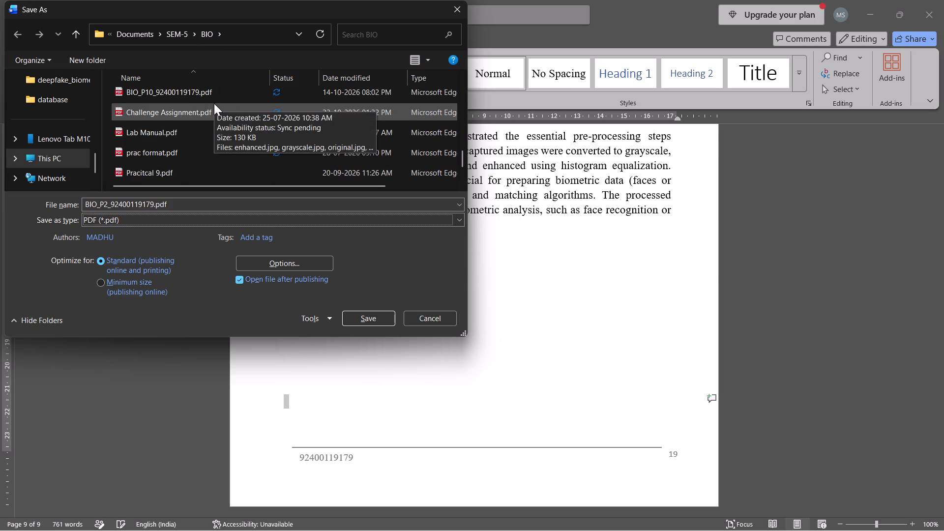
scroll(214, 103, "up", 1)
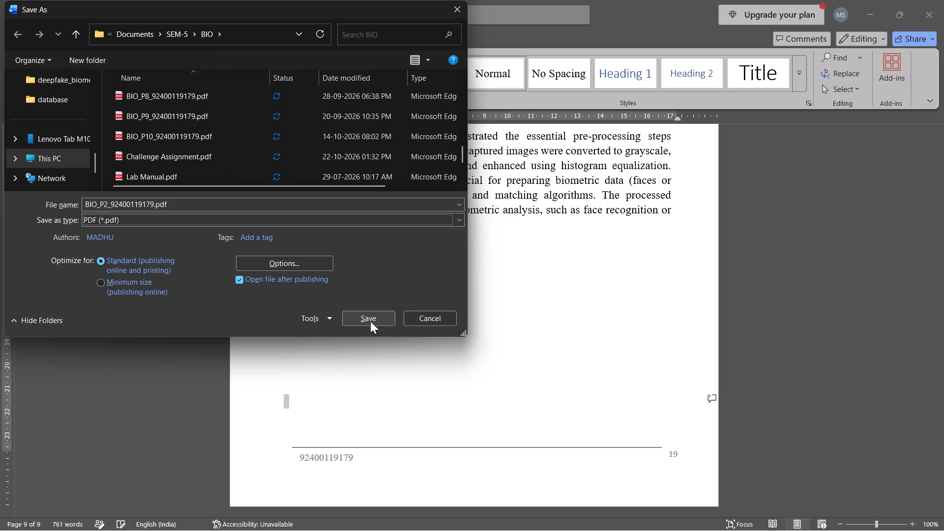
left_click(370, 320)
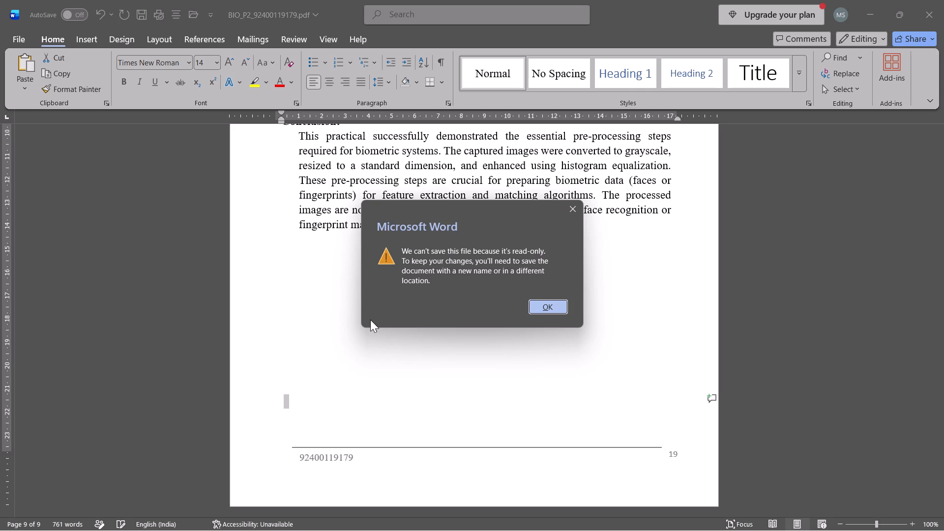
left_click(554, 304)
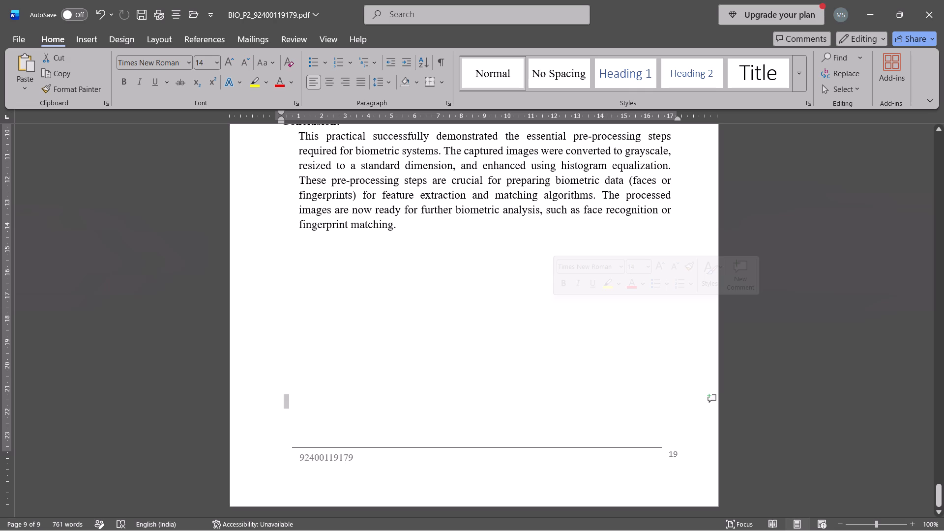
Save the edited Practical 2 document as a PDF in the P3 folder, keeping its file name.
key("ctrl+s")
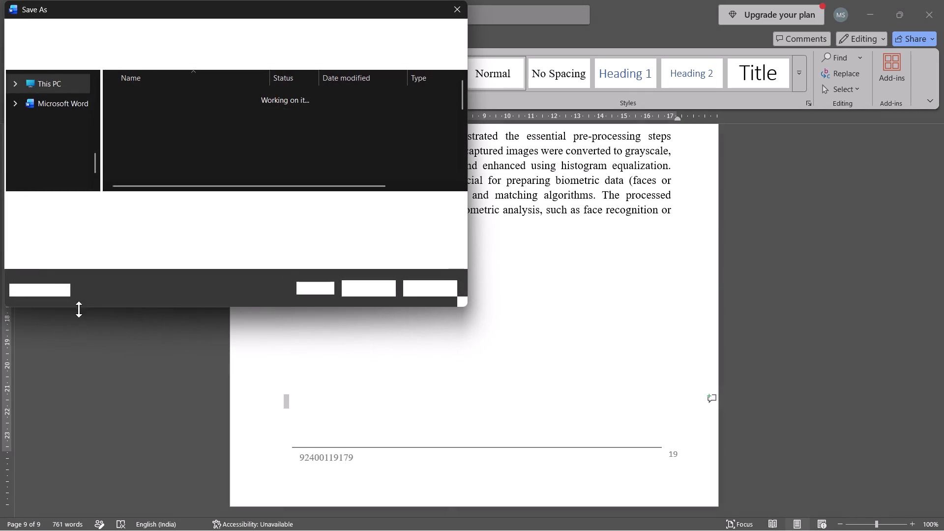
left_click(178, 220)
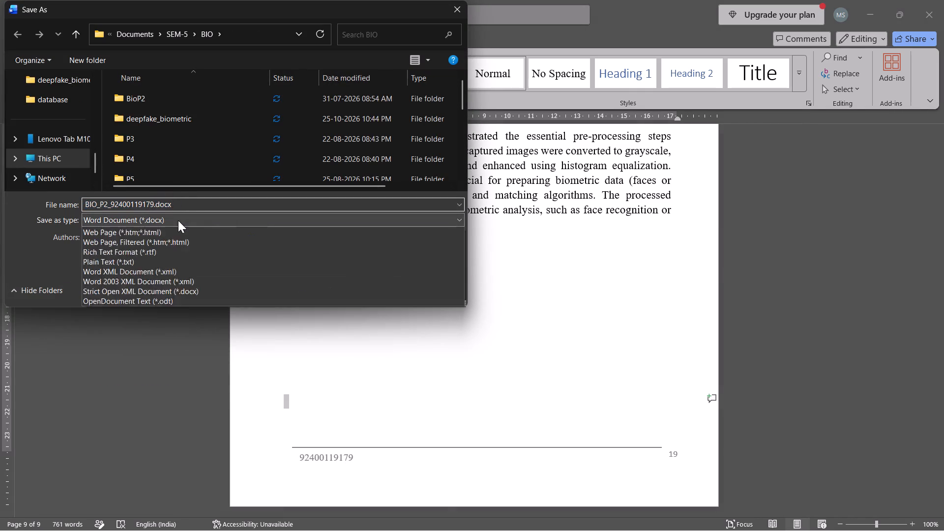
left_click(164, 293)
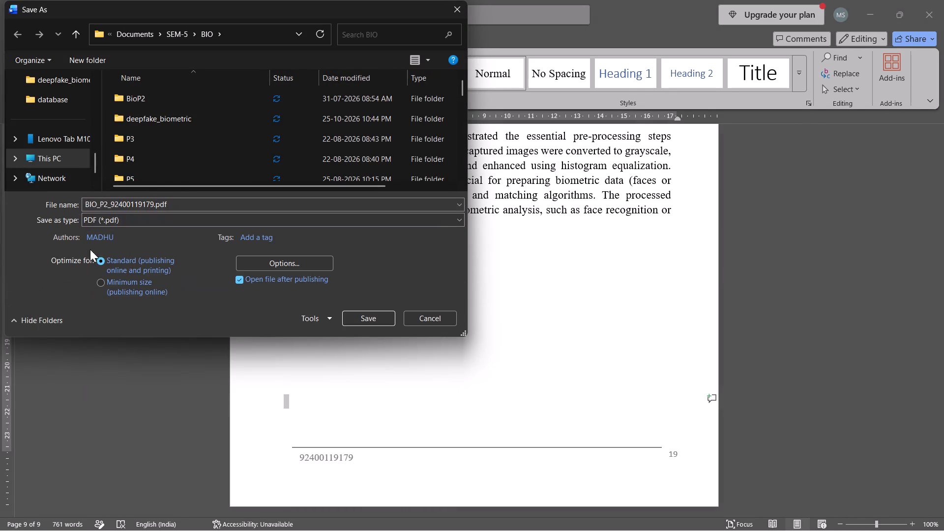
double_click(194, 146)
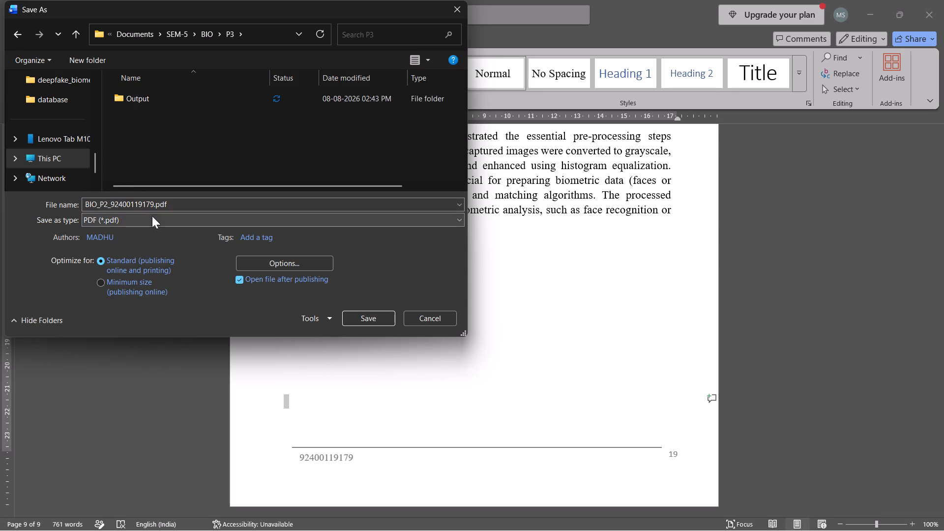
left_click(366, 316)
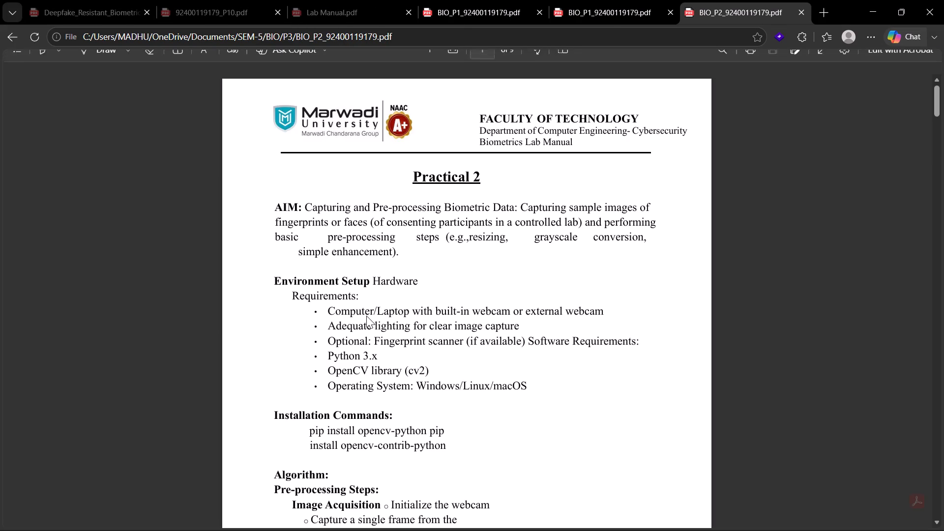
Check the footers and page numbers in the exported Practical 2 PDF, and look over the source document in Word.
scroll(468, 383, "down", 7)
scroll(468, 383, "up", 1)
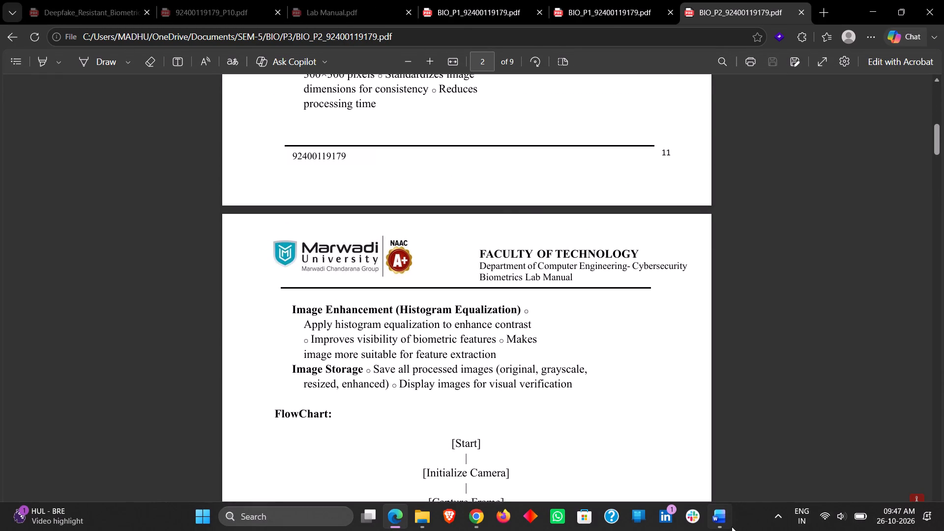
key("alt+Tab")
scroll(652, 375, "up", 20)
scroll(652, 375, "up", 20)
scroll(652, 375, "up", 19)
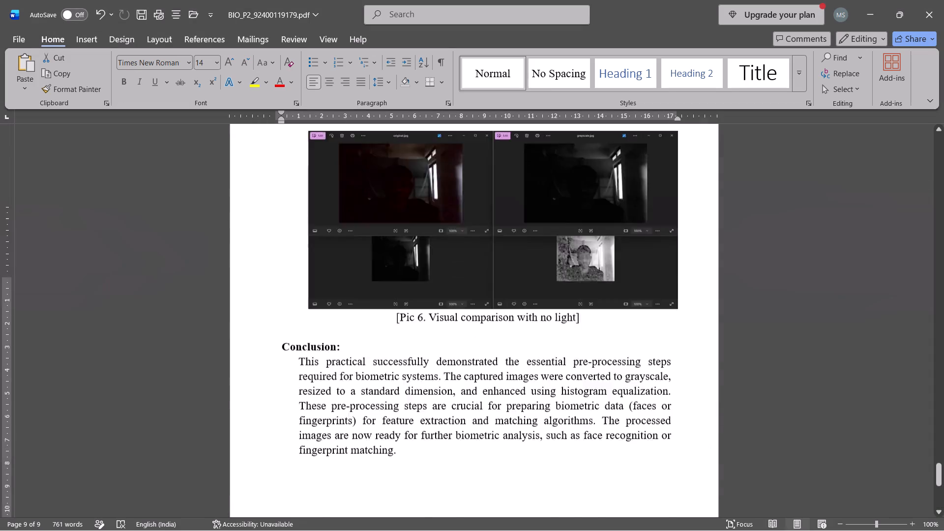
scroll(652, 375, "up", 20)
scroll(652, 375, "up", 20)
scroll(652, 375, "up", 20)
scroll(652, 375, "down", 1)
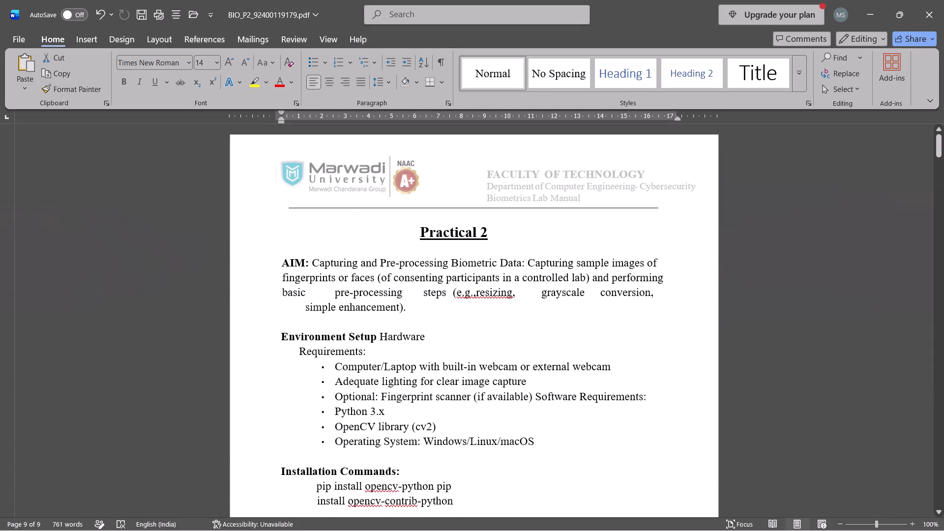
scroll(652, 375, "down", 1)
Open the Practical 1 PDF from the BIO folder and check its footers and page numbers.
left_click(422, 526)
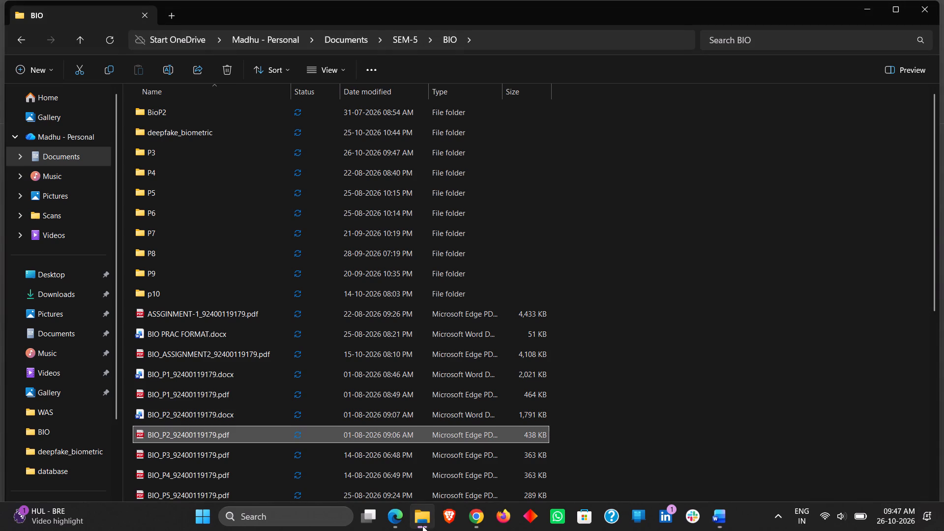
double_click(221, 394)
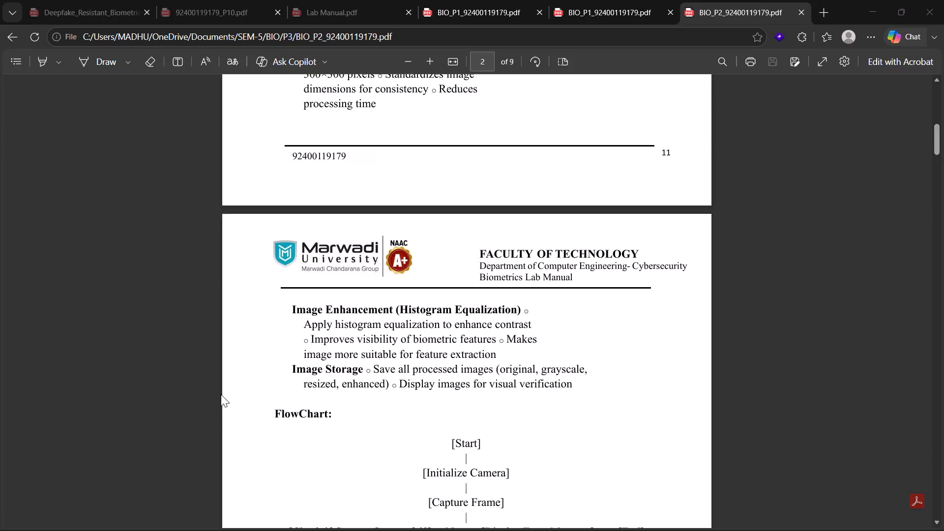
scroll(553, 379, "down", 2)
scroll(553, 379, "up", 6)
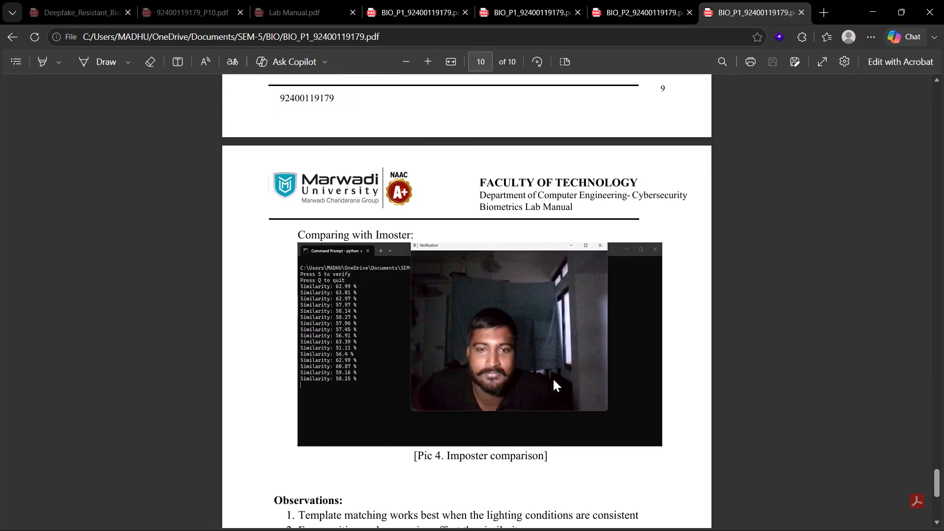
scroll(553, 379, "up", 14)
scroll(553, 379, "up", 19)
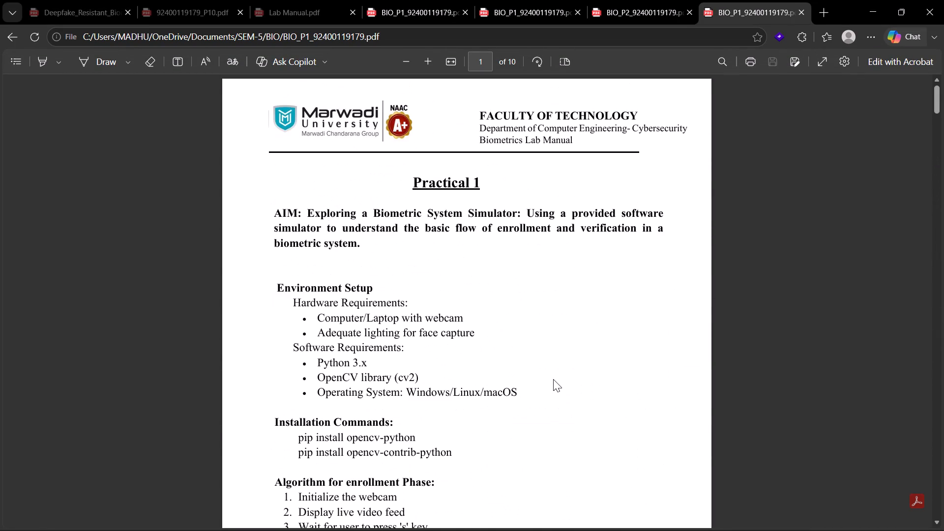
scroll(553, 379, "down", 11)
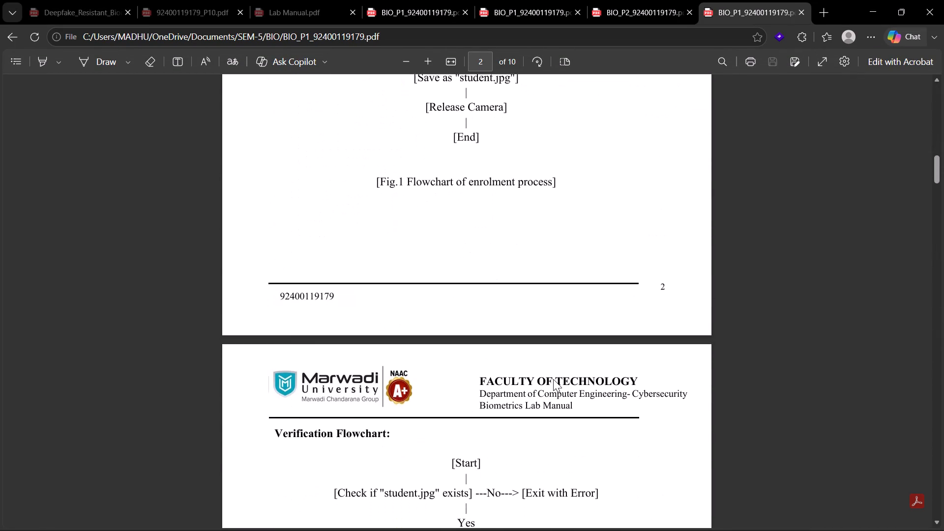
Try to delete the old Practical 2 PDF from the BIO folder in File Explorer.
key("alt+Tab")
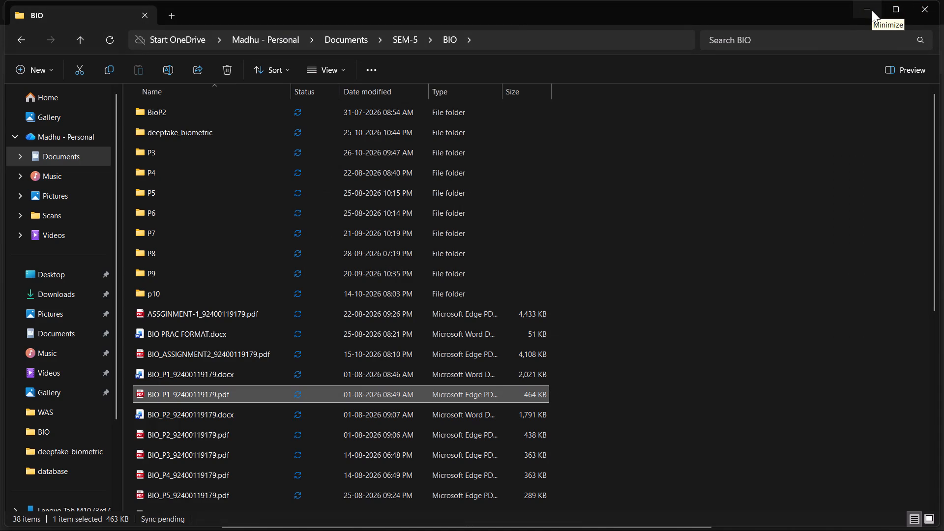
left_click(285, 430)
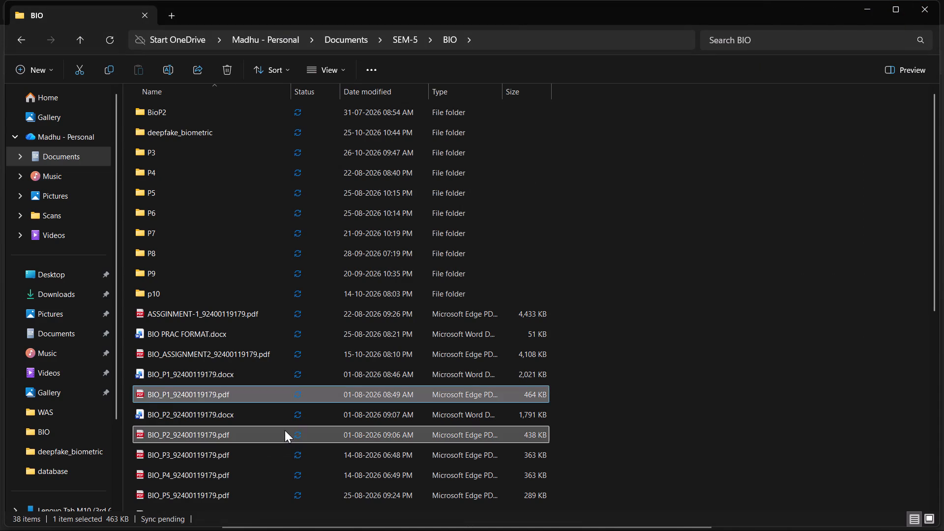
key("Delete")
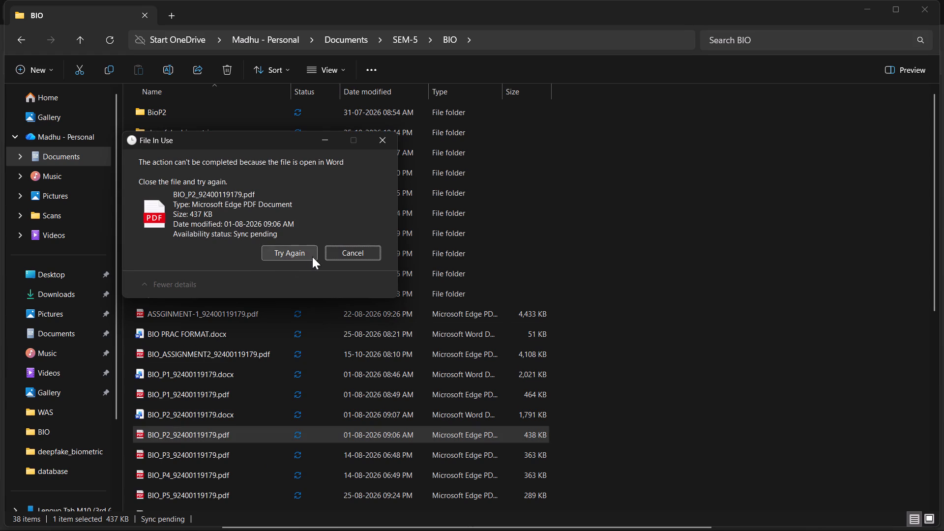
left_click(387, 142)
Close the Practical 2 document in Word without saving changes.
key("alt+Tab")
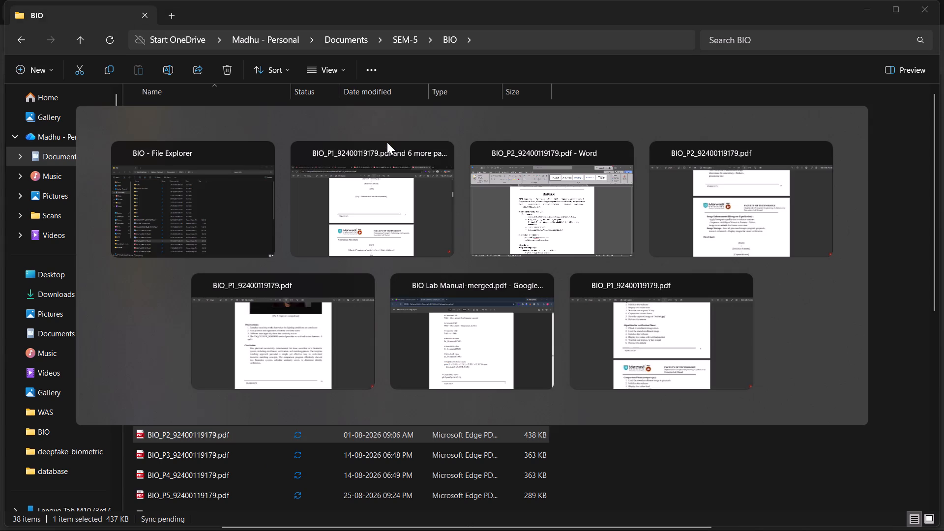
key("alt+Tab")
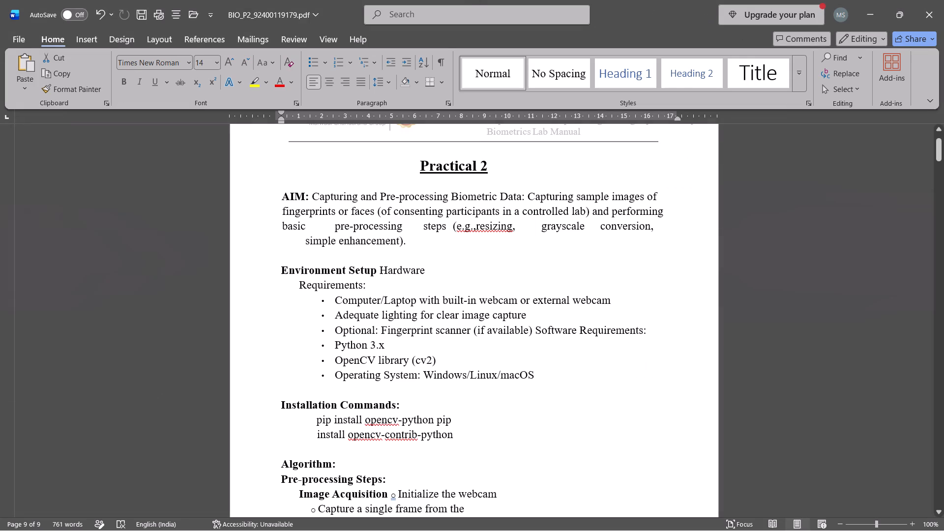
left_click(943, 0)
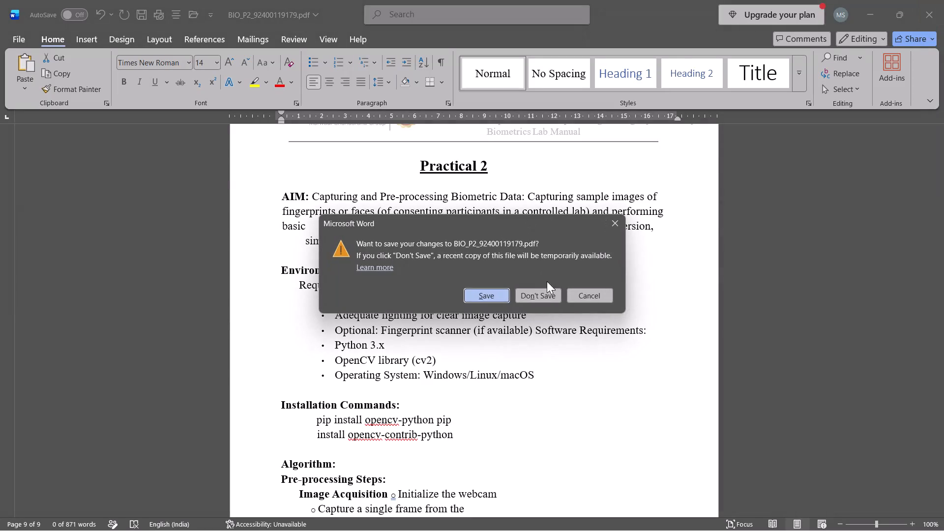
left_click(547, 297)
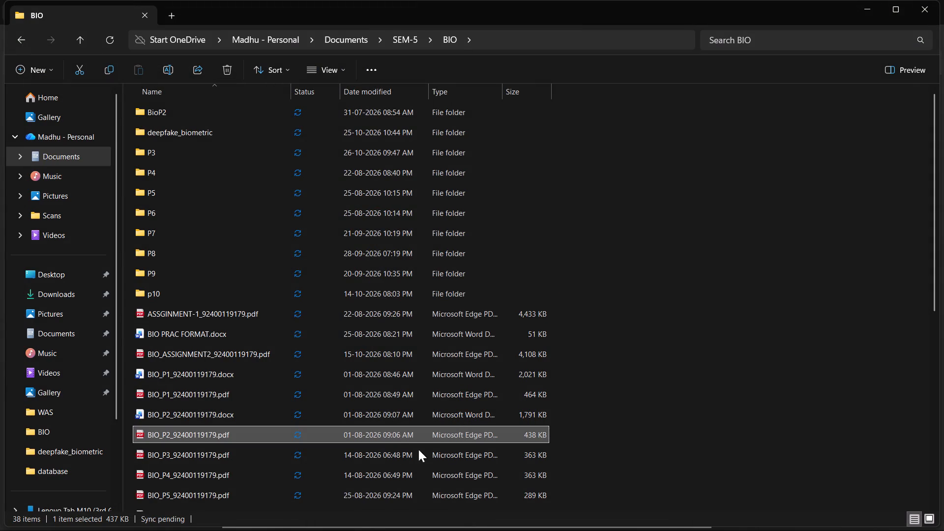
Delete the old Practical 2 PDF from the BIO folder in File Explorer.
left_click(268, 448)
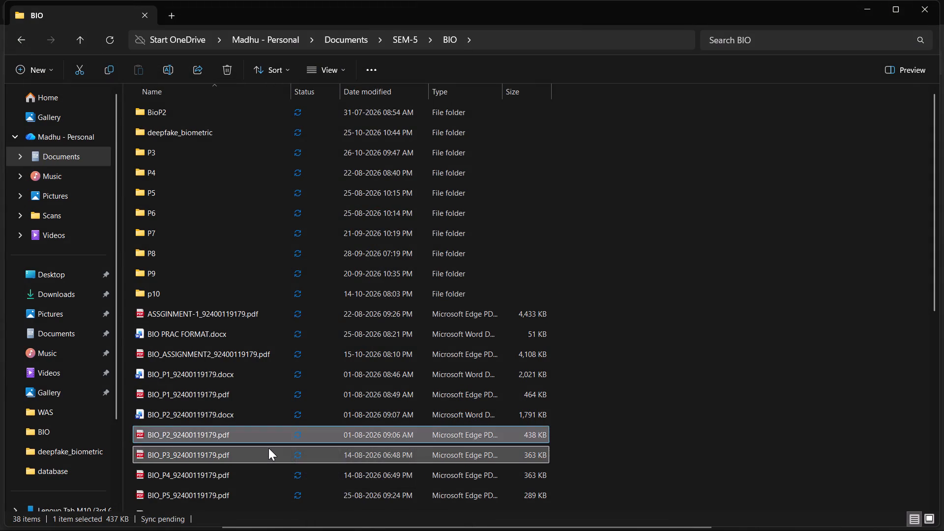
left_click(266, 435)
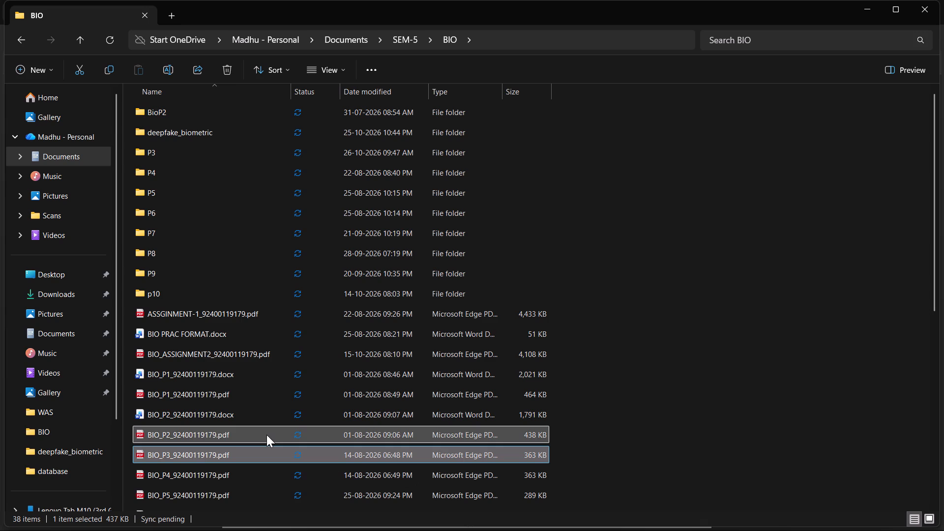
key("Delete")
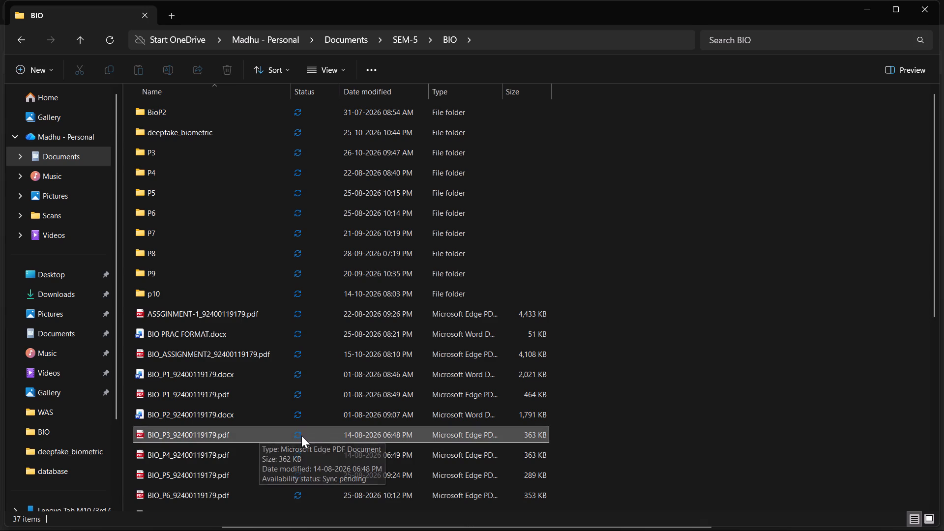
Open the Practical 3 PDF from the BIO folder in Word, using Word just once for this file type.
left_click(272, 436)
right_click(272, 436)
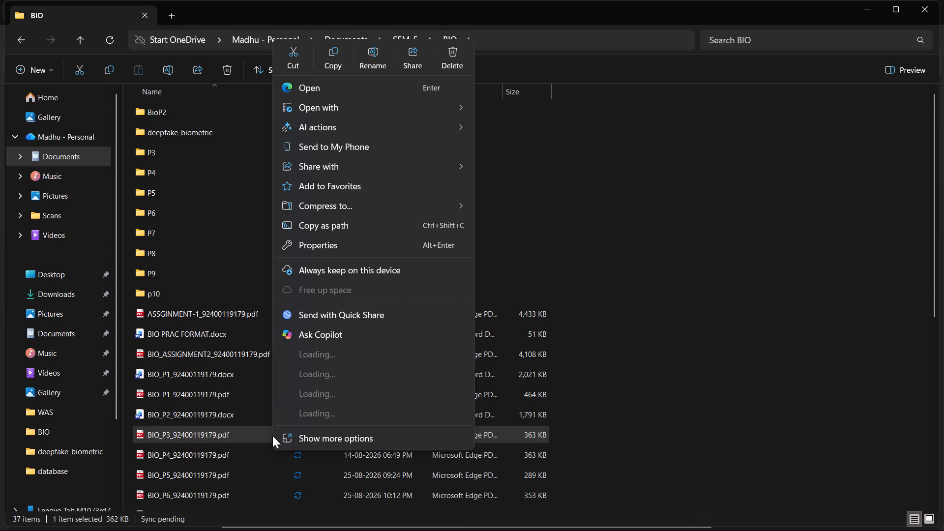
left_click(423, 108)
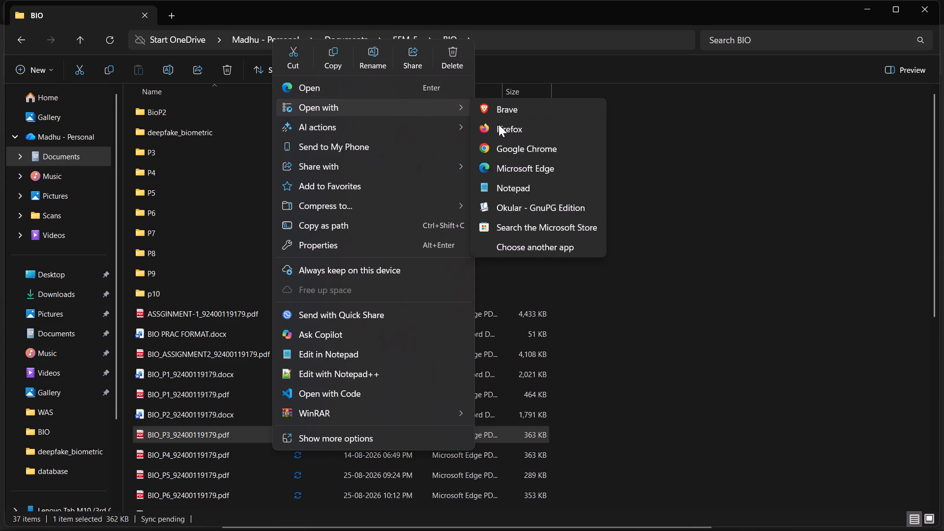
left_click(540, 249)
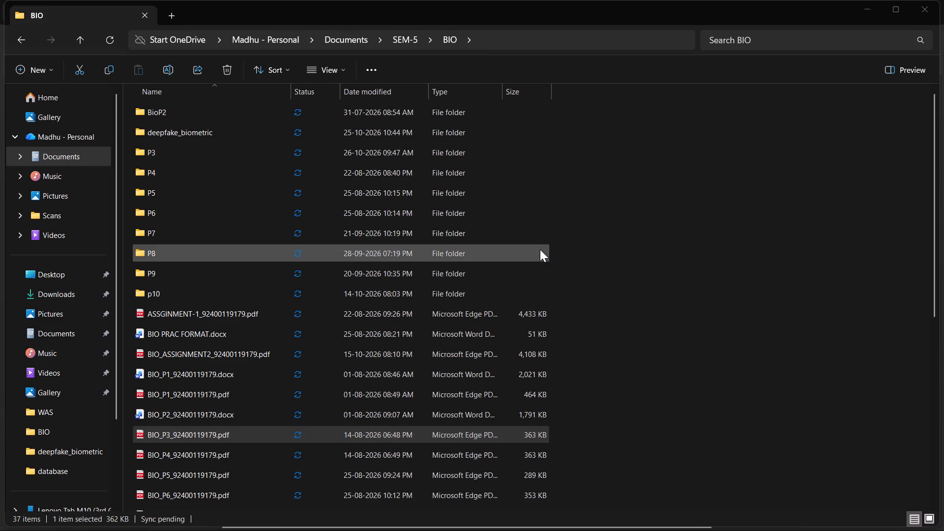
scroll(420, 331, "down", 10)
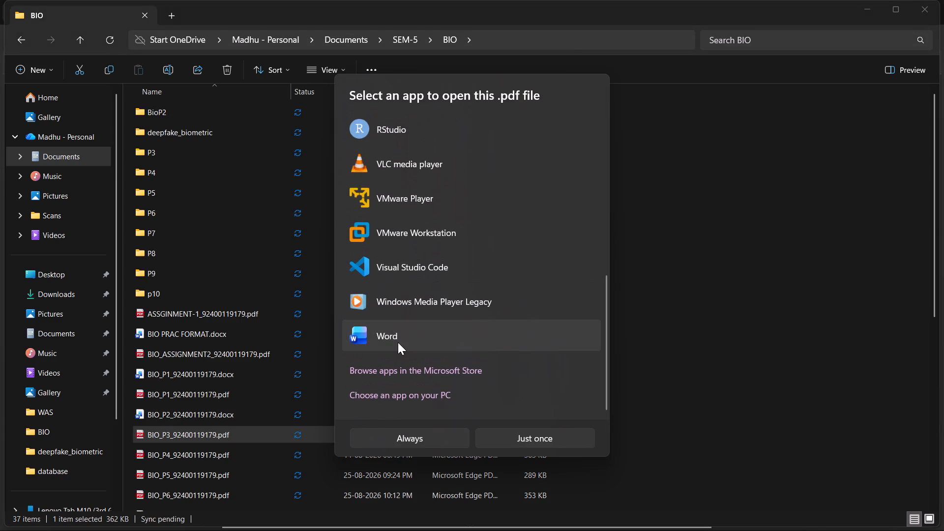
left_click(398, 342)
left_click(528, 442)
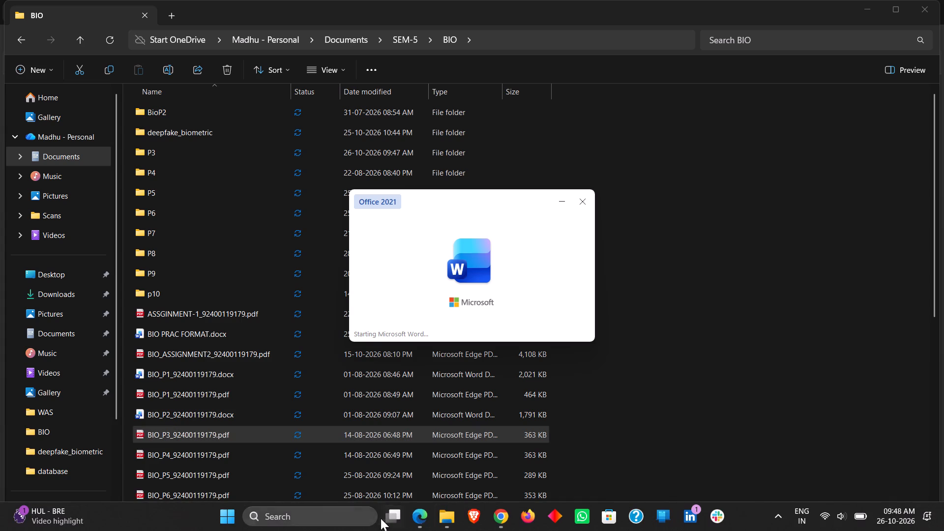
Switch to Edge and close the two duplicate Practical 1 PDF tabs, keeping one copy open.
left_click(424, 516)
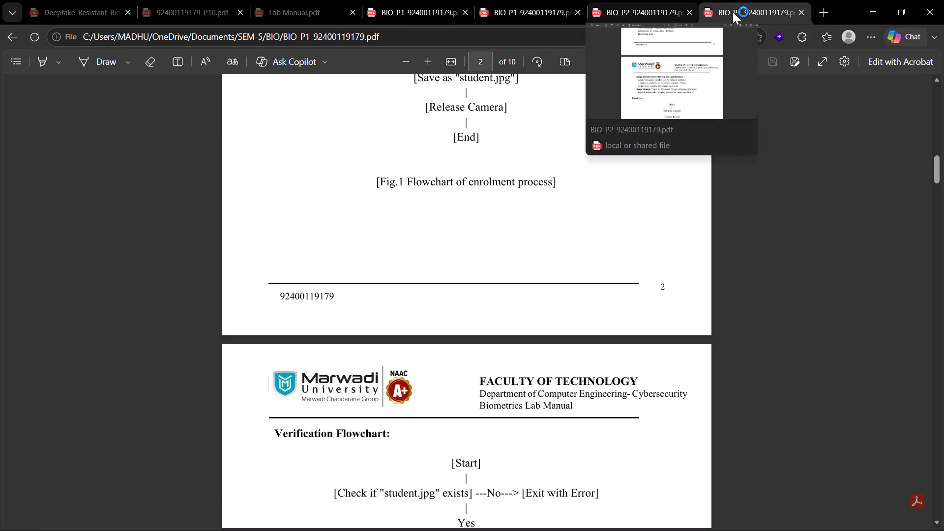
left_click(517, 9)
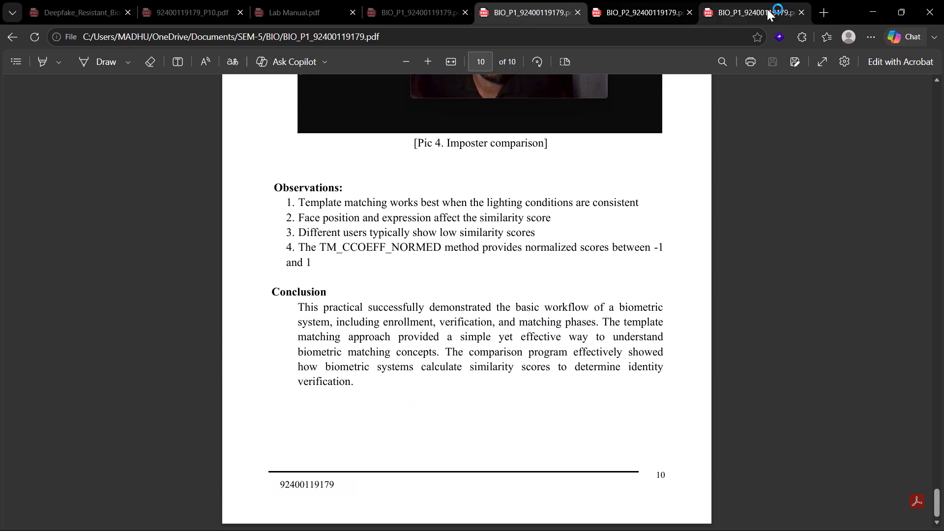
left_click(801, 9)
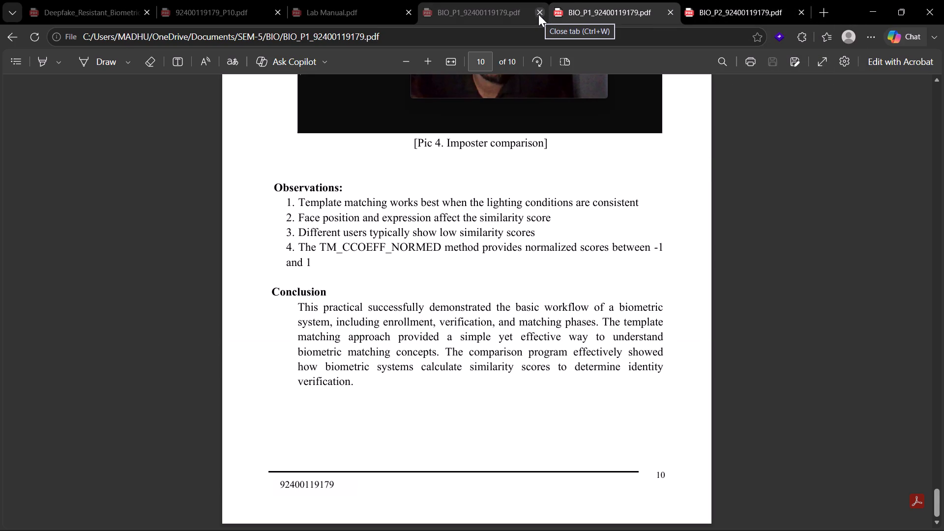
left_click(538, 14)
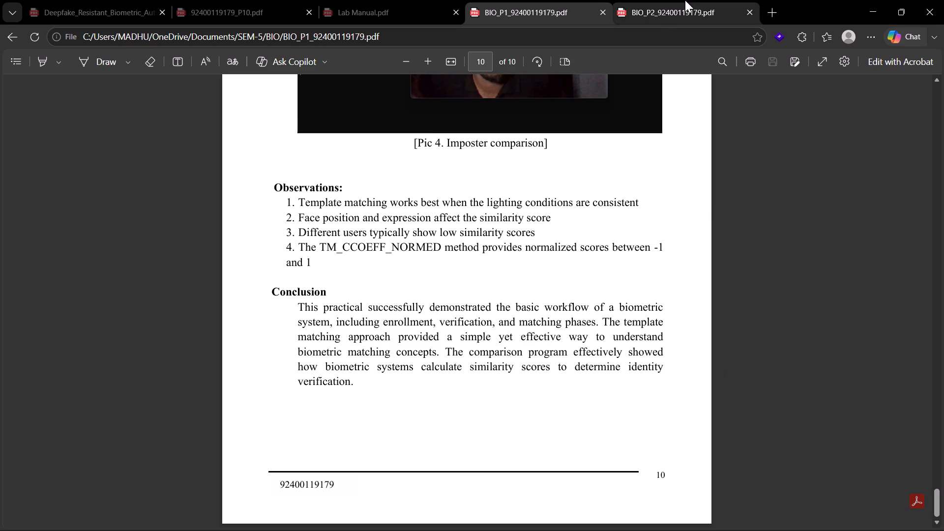
Check the page number at the end of the Practical 2 PDF, and return to the Practical 3 document in Word.
left_click(685, 0)
scroll(597, 333, "down", 11)
scroll(597, 333, "down", 12)
scroll(597, 333, "down", 18)
key("alt+Tab")
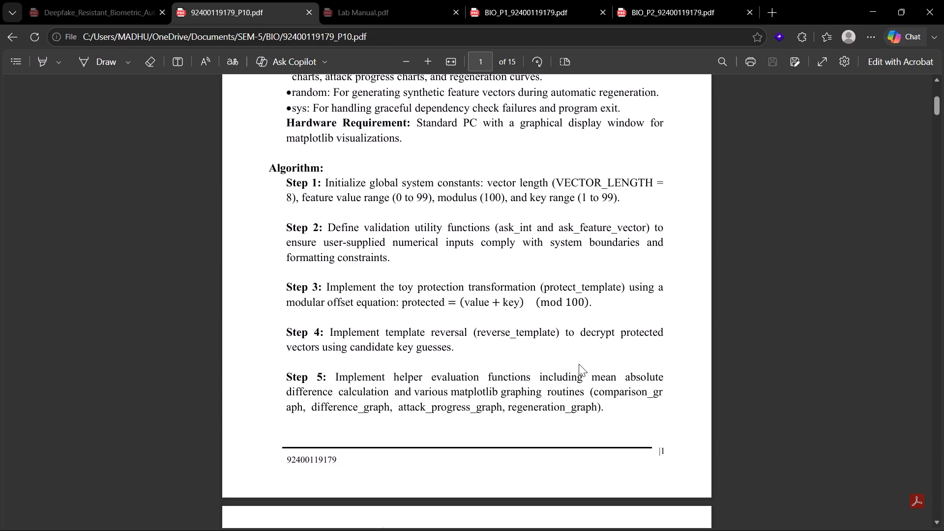
key("alt+Tab")
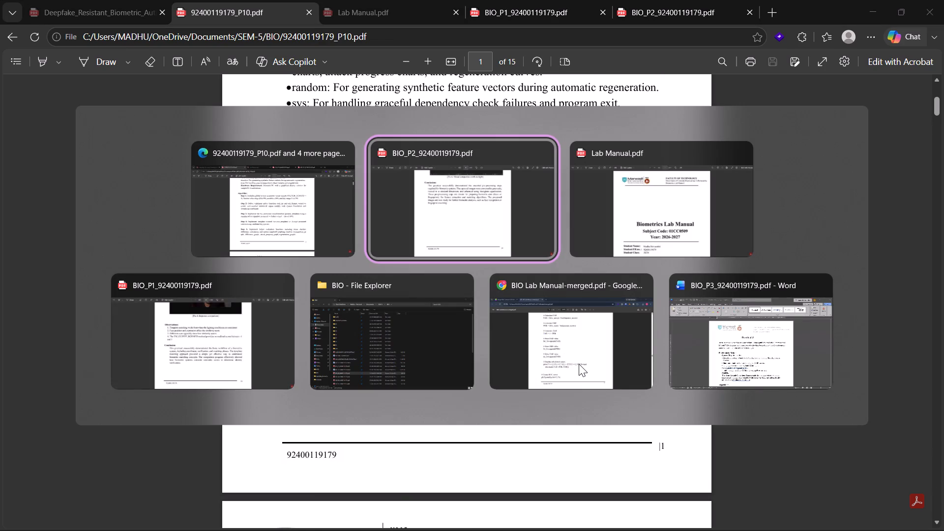
key("alt+Tab")
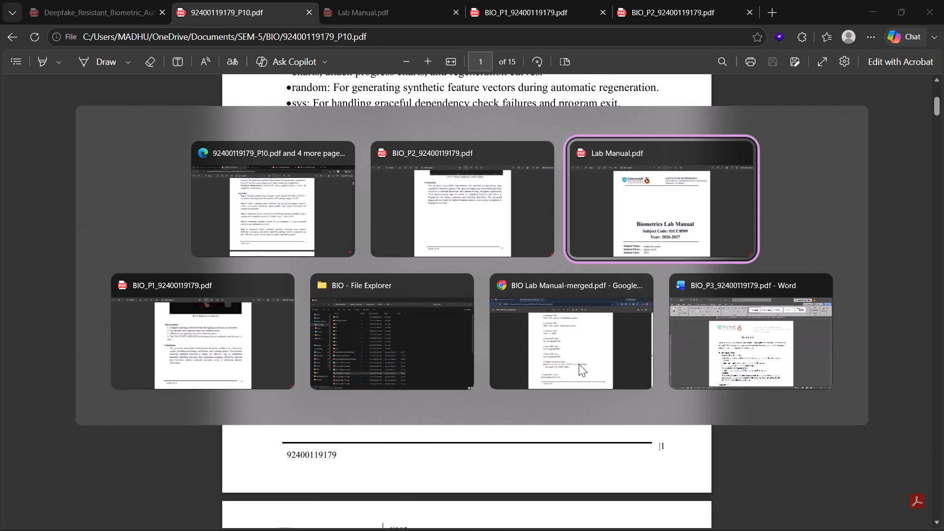
key("alt+Tab")
left_click(728, 326, "alt")
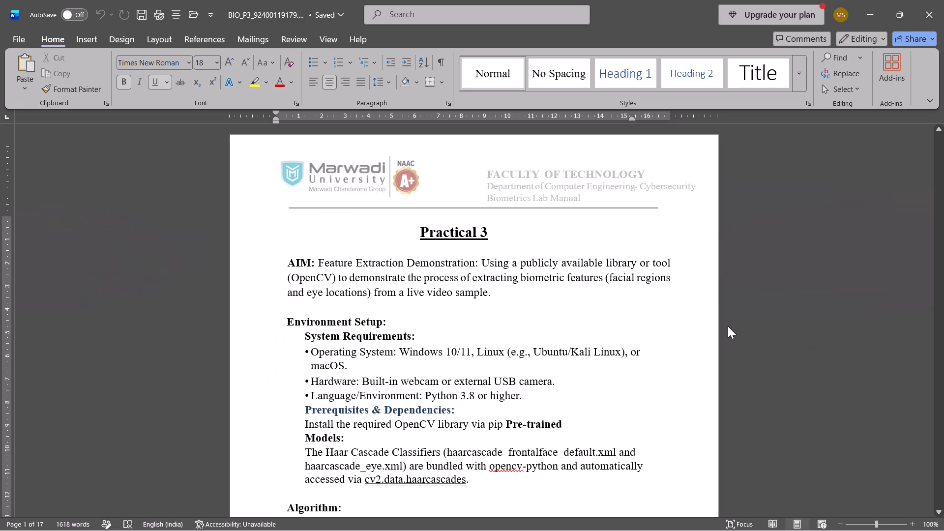
Open the Practical 3 footer for editing and set its page numbering to start at 20.
scroll(606, 411, "down", 20)
scroll(606, 411, "down", 20)
scroll(606, 411, "down", 3)
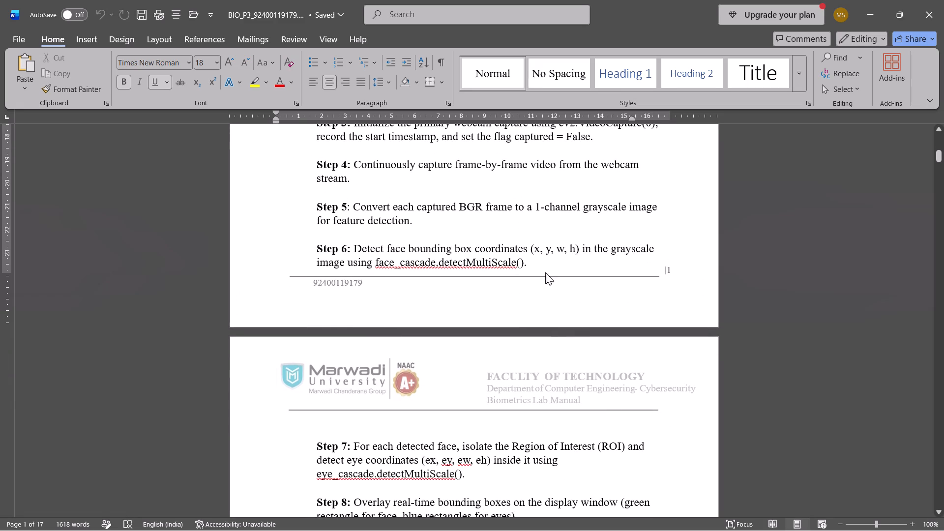
double_click(602, 286)
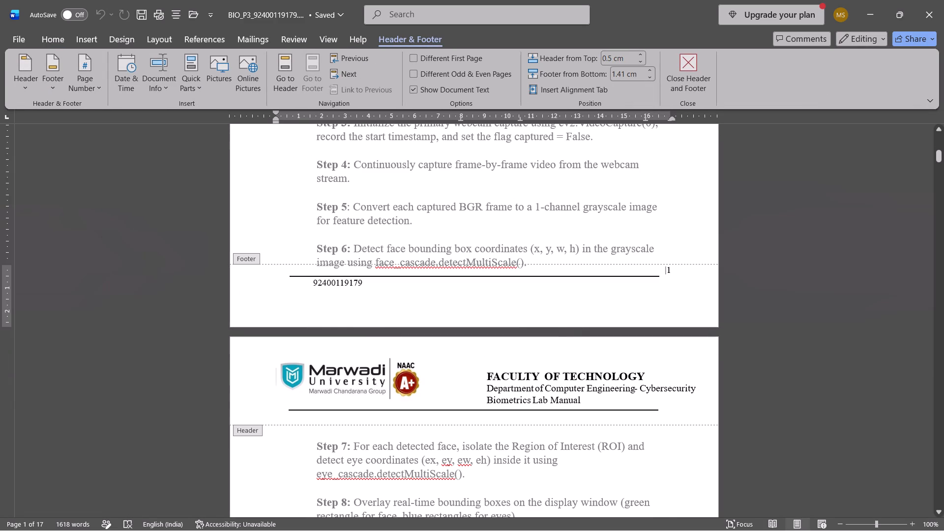
left_click(598, 274)
scroll(583, 273, "up", 2)
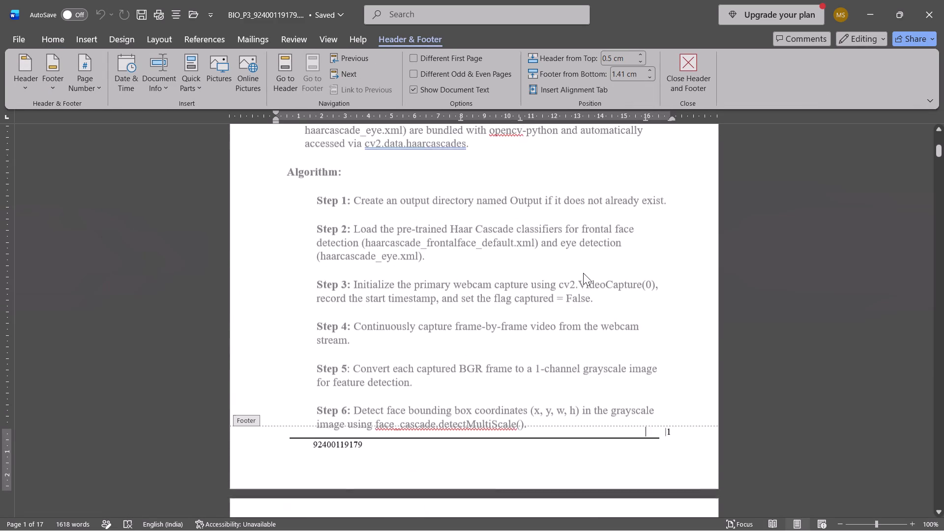
scroll(583, 273, "down", 3)
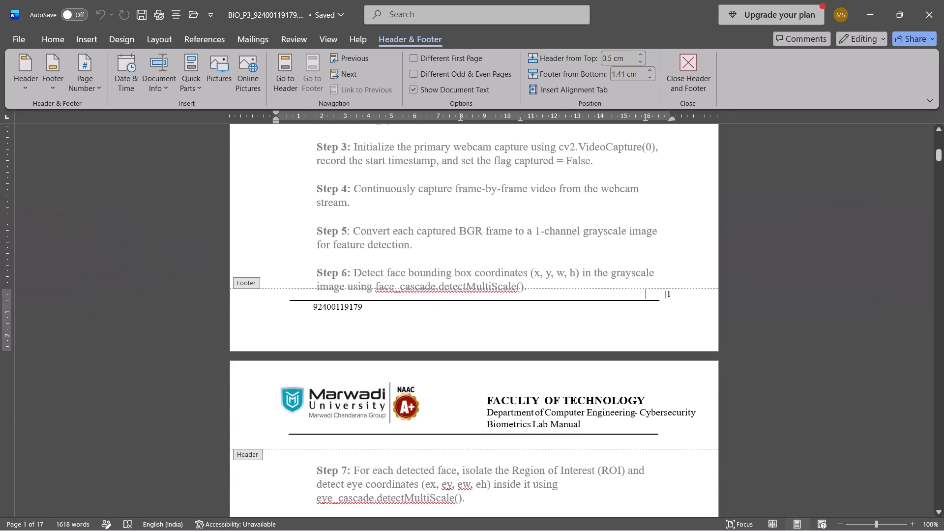
left_click(550, 300)
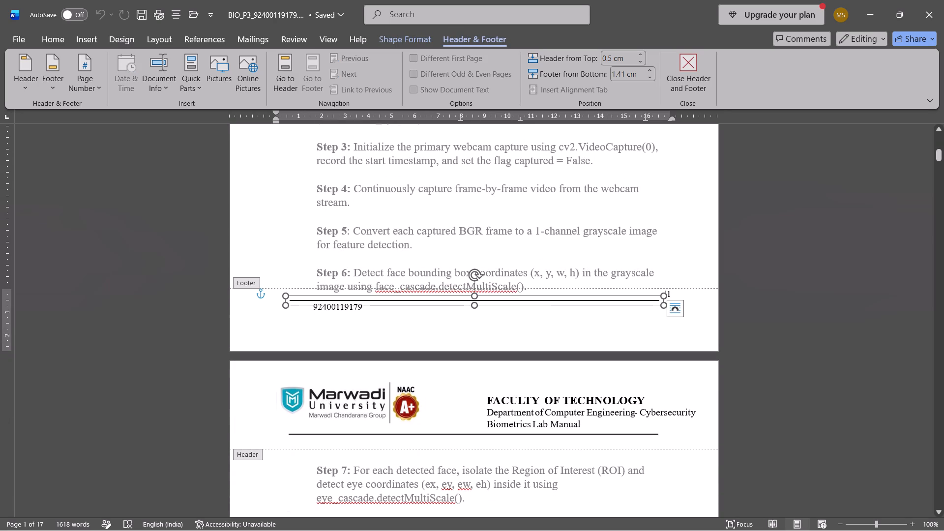
key("ctrl+c")
left_click(95, 88)
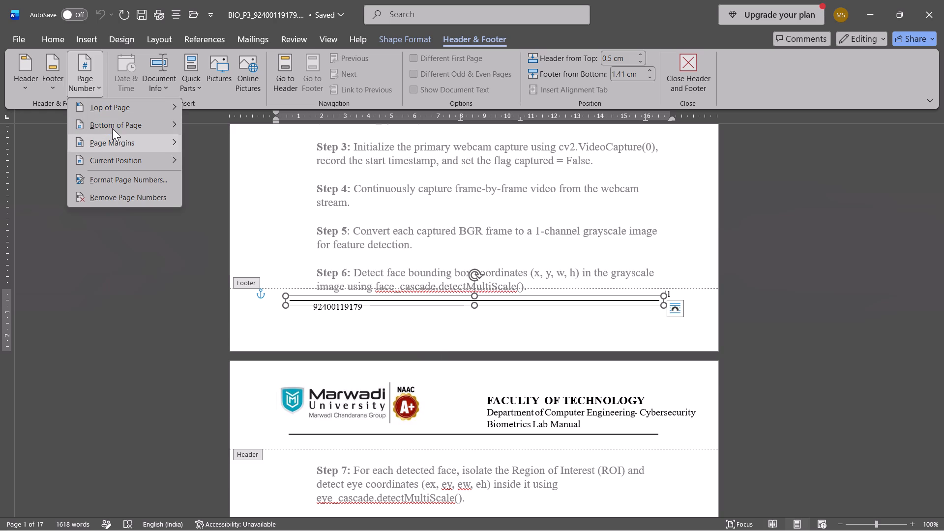
left_click(118, 180)
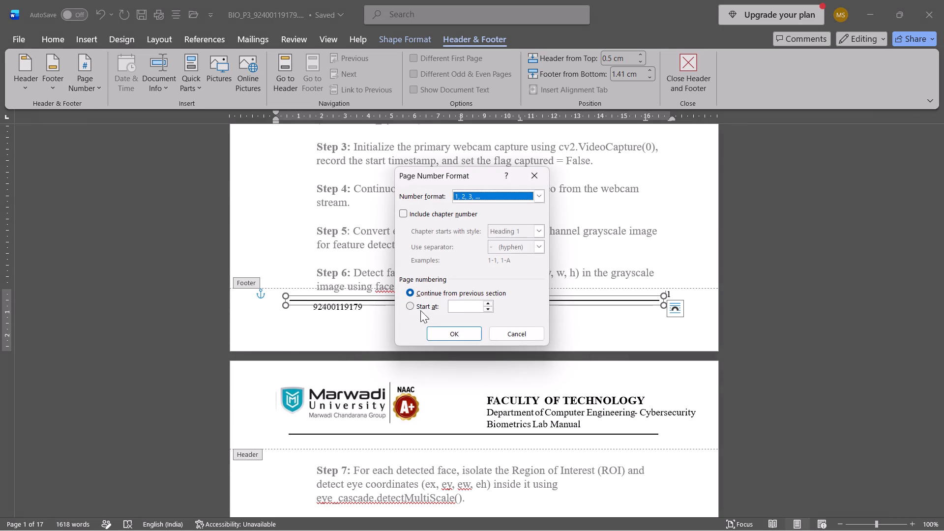
left_click(410, 304)
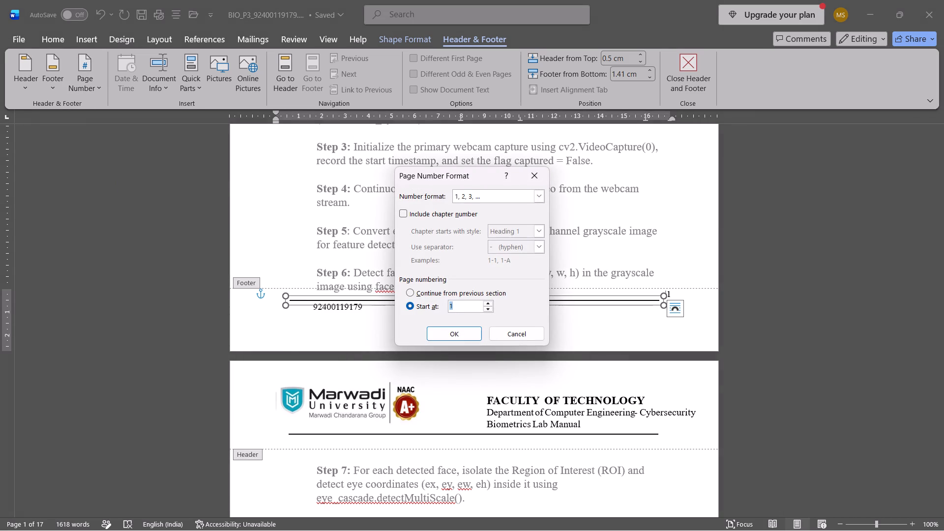
type("20")
key("Return")
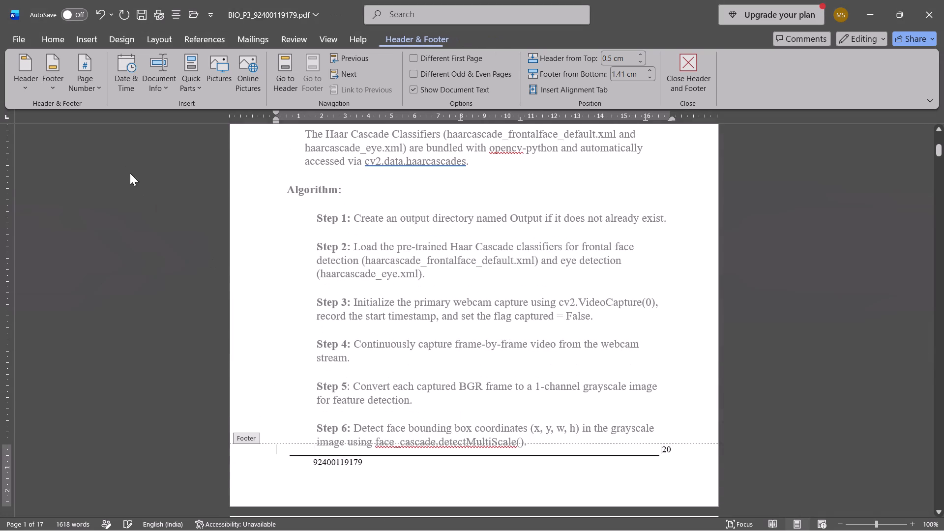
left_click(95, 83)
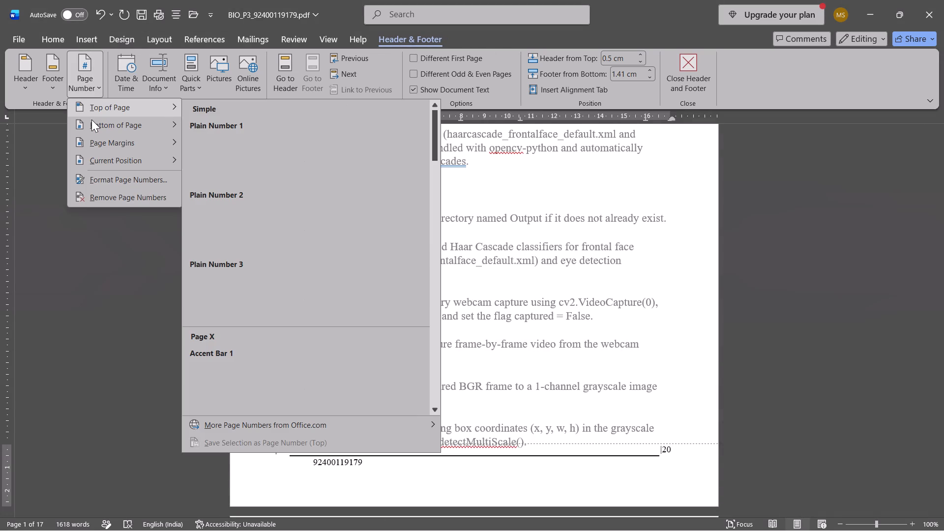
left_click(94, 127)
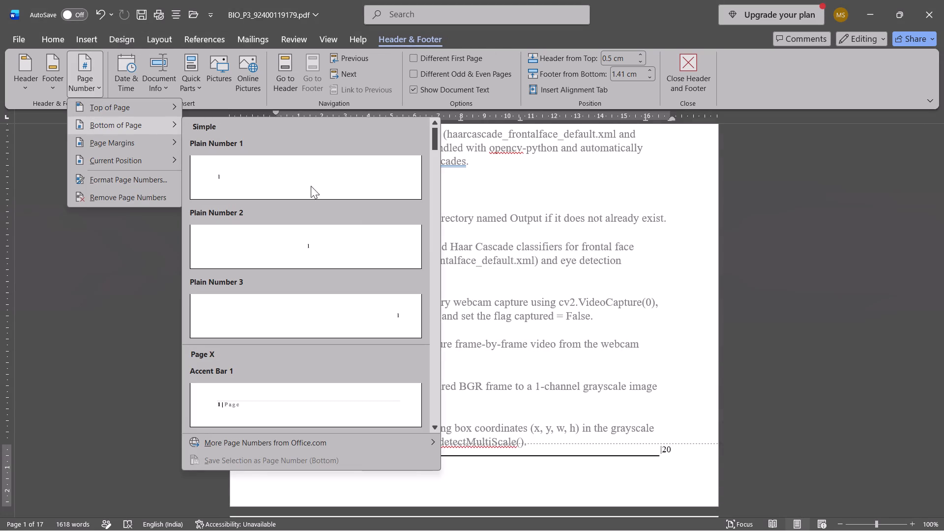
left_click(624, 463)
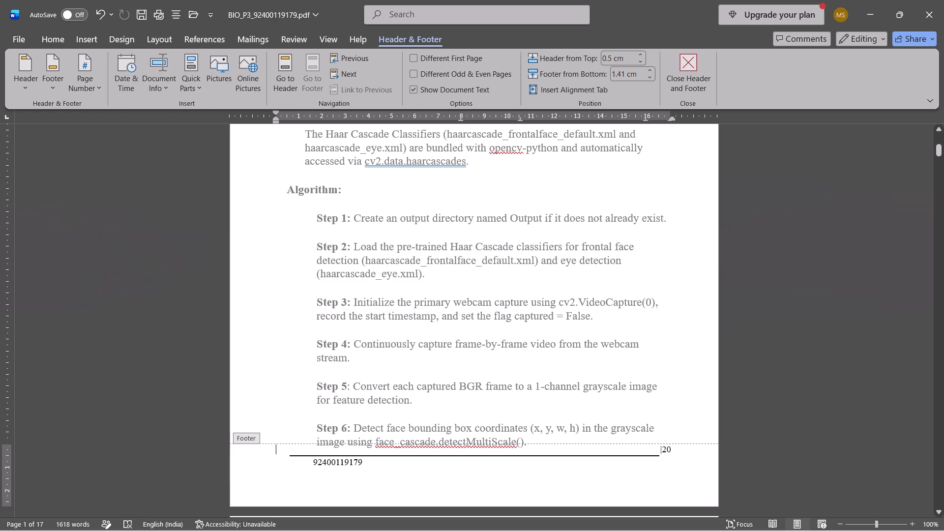
Delete the vertical bar in front of the page number in the Practical 3 footer.
left_click(662, 449)
left_click(662, 449)
key("BackSpace")
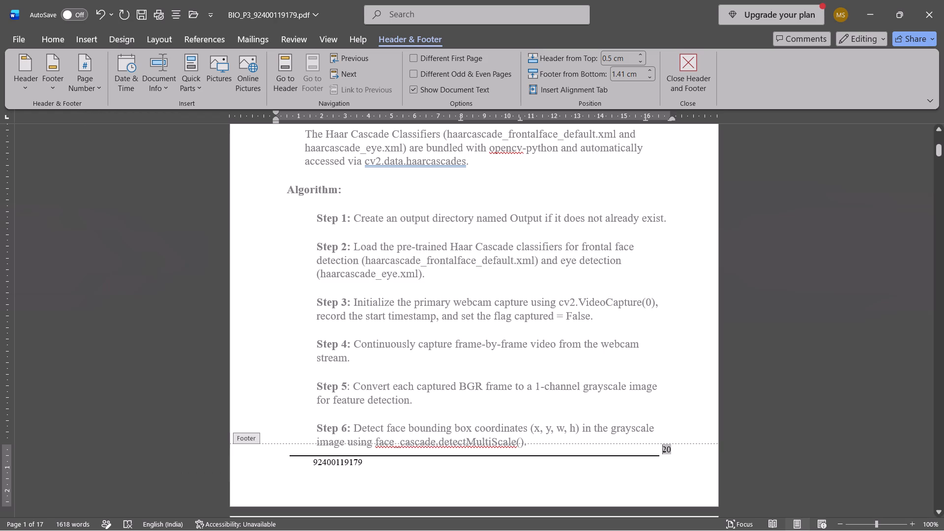
left_click(646, 455)
Move the footer's horizontal line slightly up, away from the enrolment number.
left_click_drag(625, 455, 629, 446)
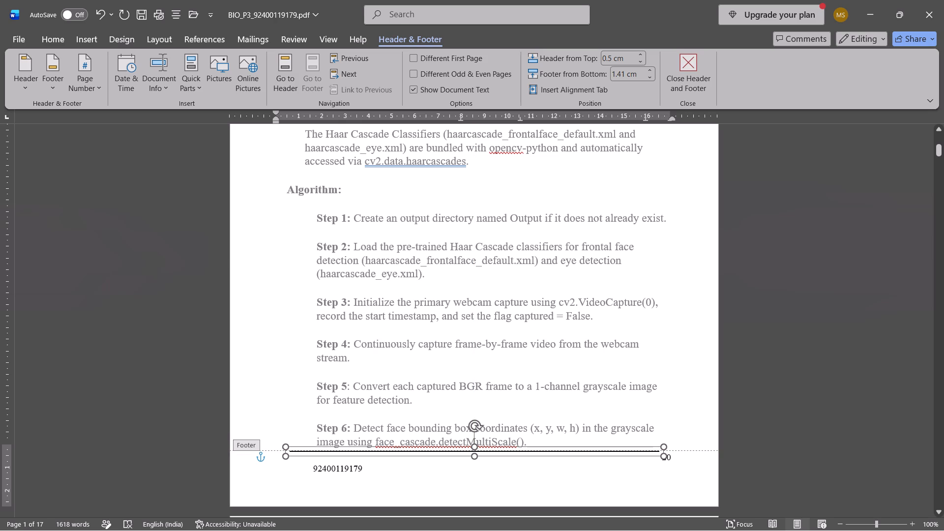
left_click(634, 478)
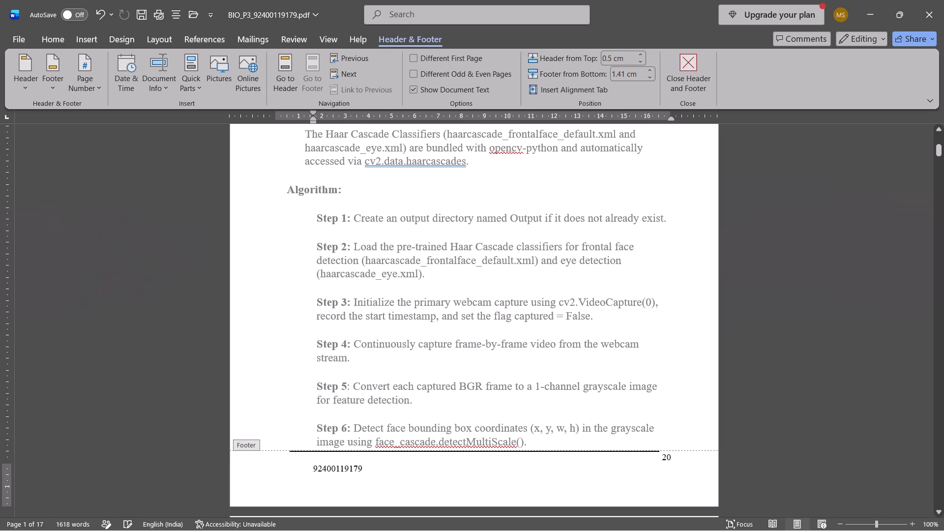
Copy the enrolment number in the Practical 3 footer and delete it from its place under the line.
left_click(344, 476)
double_click(346, 472)
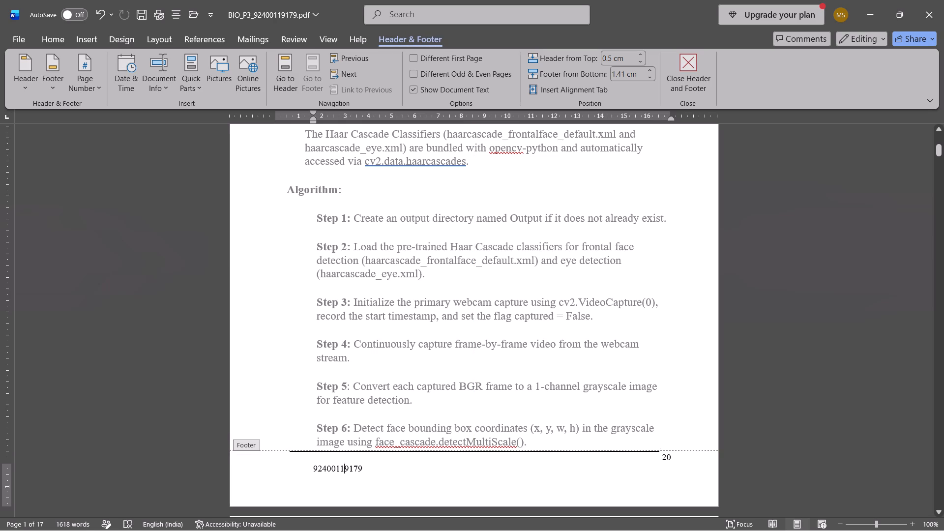
left_click(346, 472)
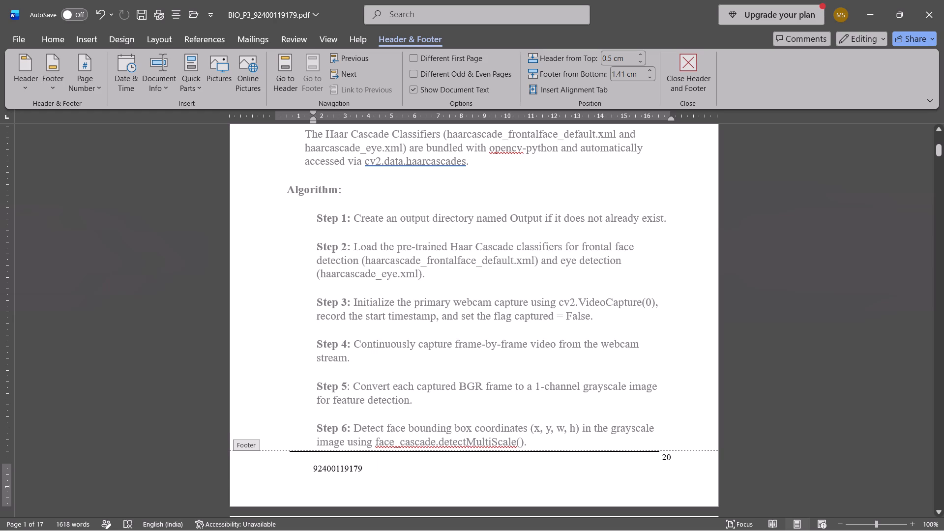
triple_click(367, 469)
left_click(367, 469)
left_click_drag(367, 469, 344, 467)
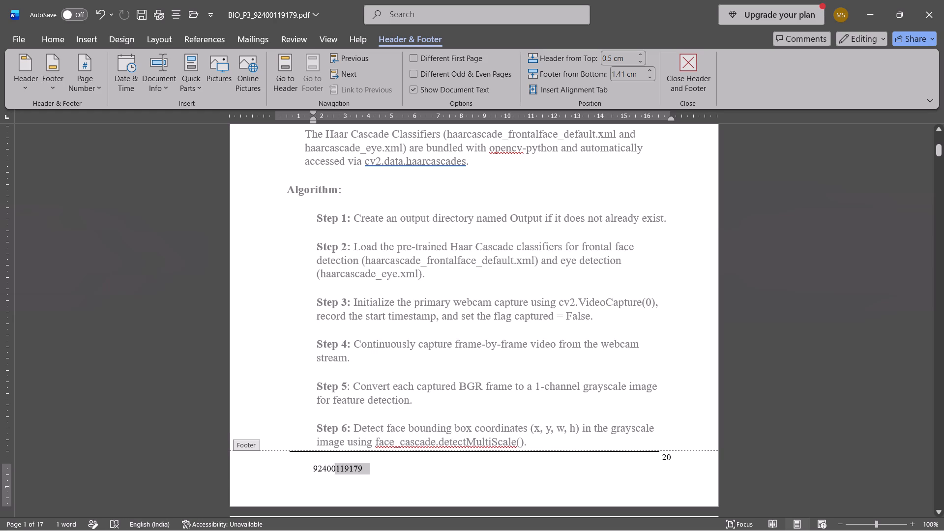
left_click_drag(344, 467, 325, 460)
left_click(325, 460)
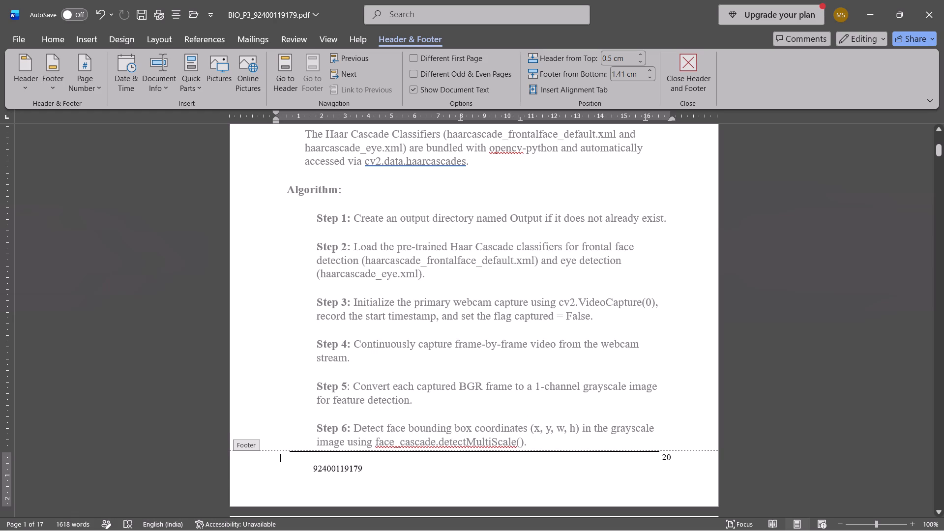
double_click(343, 467)
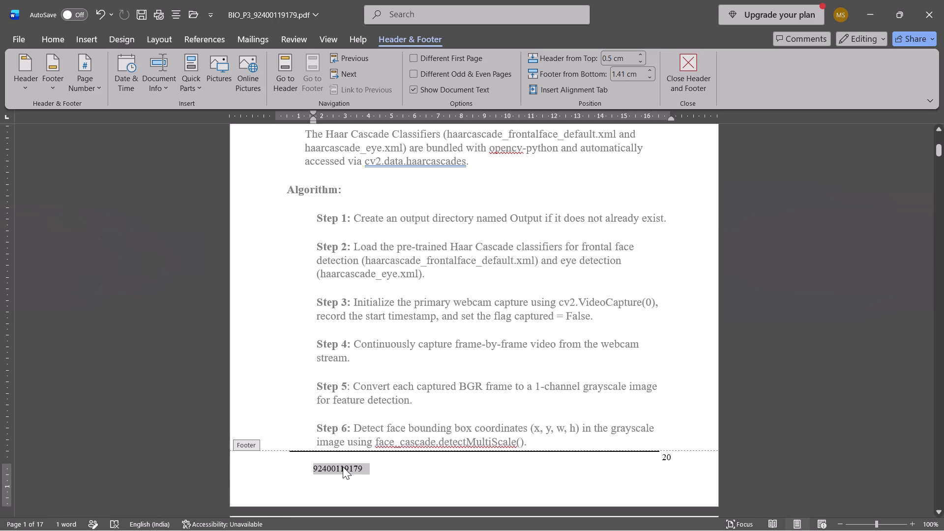
key("ctrl+c")
key("BackSpace")
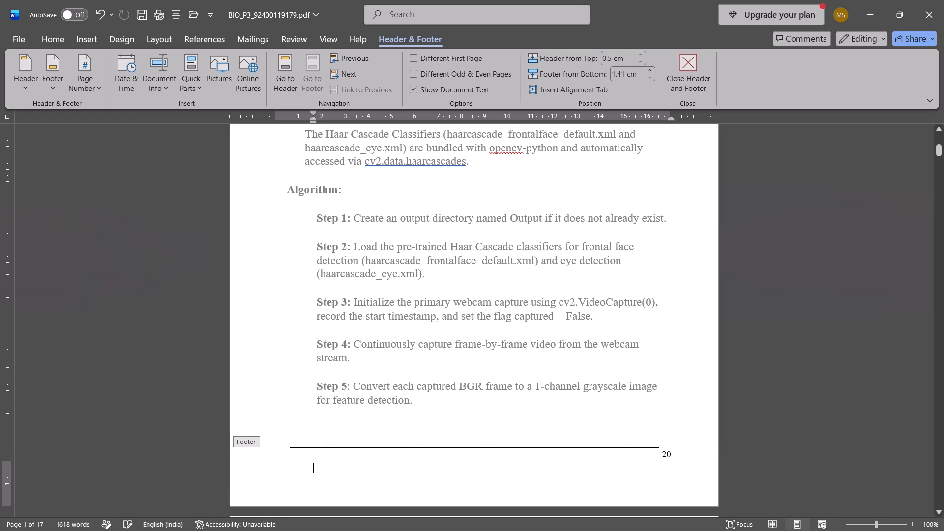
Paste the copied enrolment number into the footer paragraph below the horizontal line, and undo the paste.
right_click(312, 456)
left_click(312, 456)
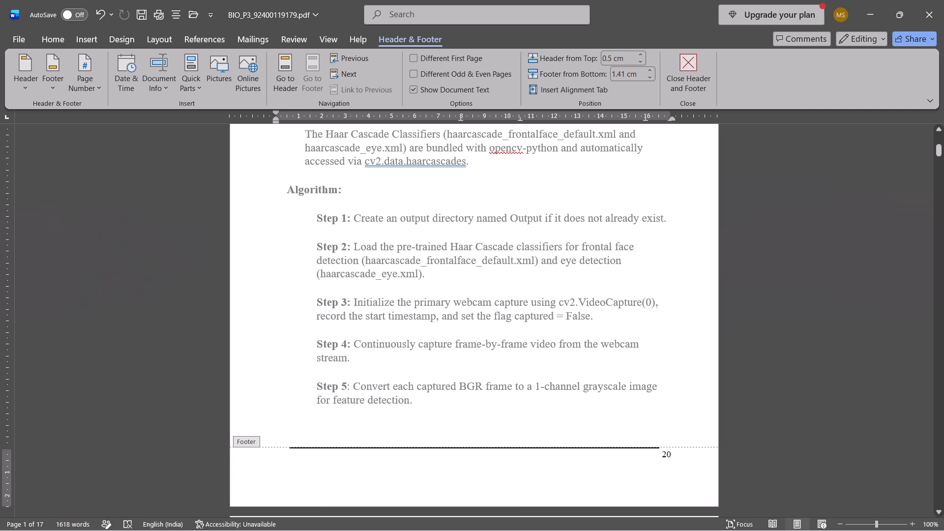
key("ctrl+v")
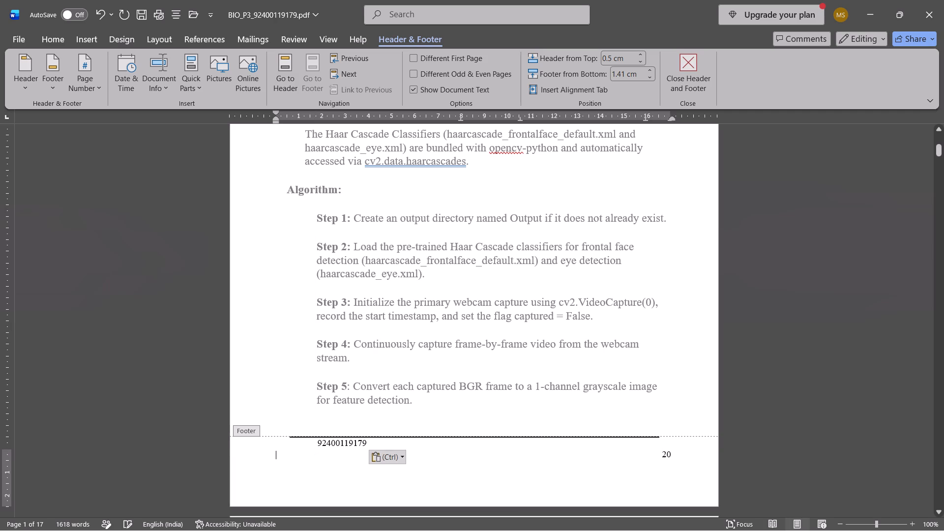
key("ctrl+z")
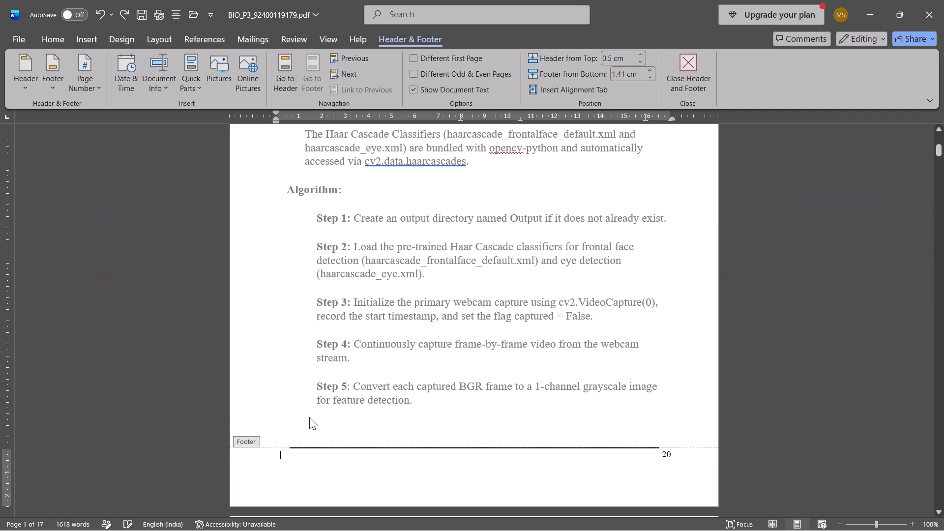
Draw a text box about 4.11 cm wide and 0.68 cm high in the footer, just below the start of the horizontal line.
left_click(85, 42)
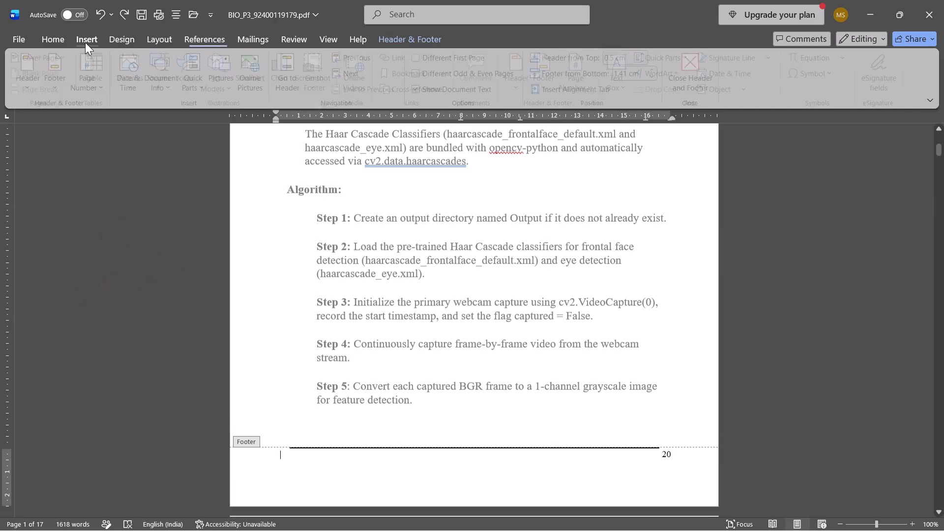
left_click(627, 88)
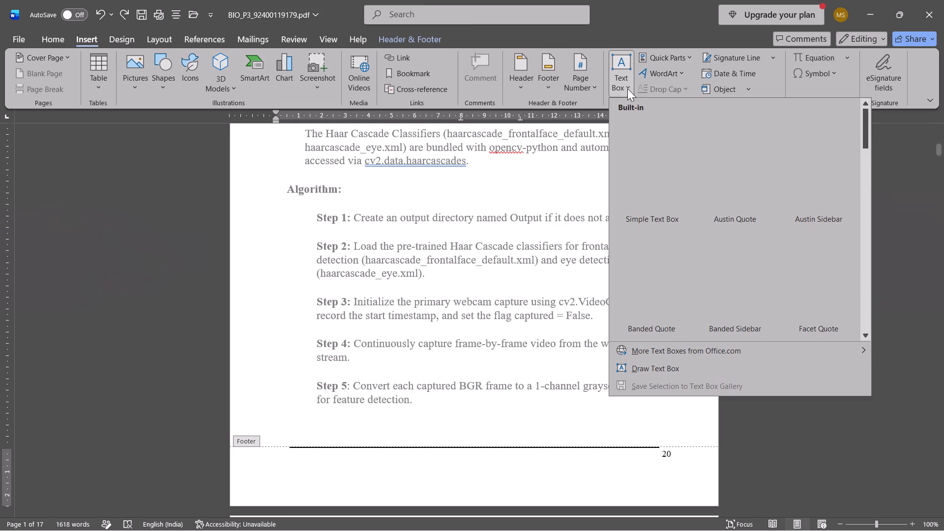
left_click(634, 369)
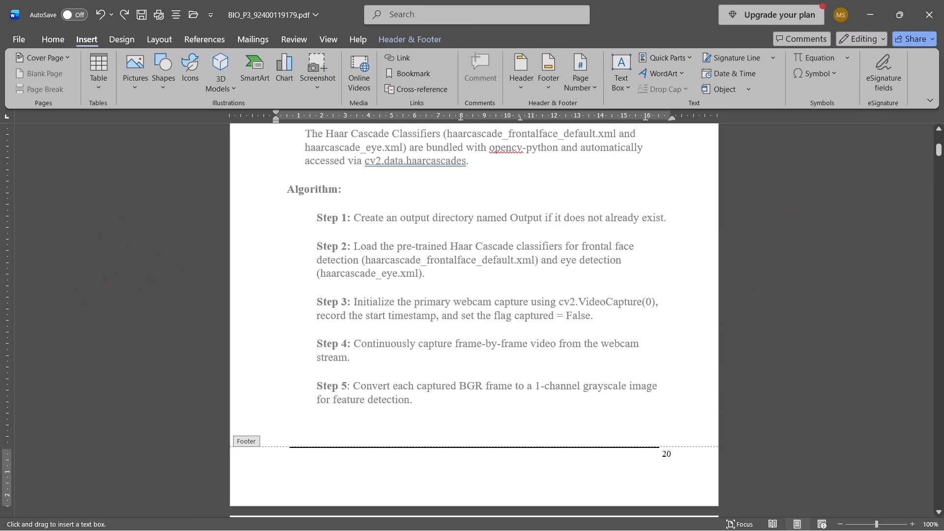
left_click_drag(297, 449, 374, 466)
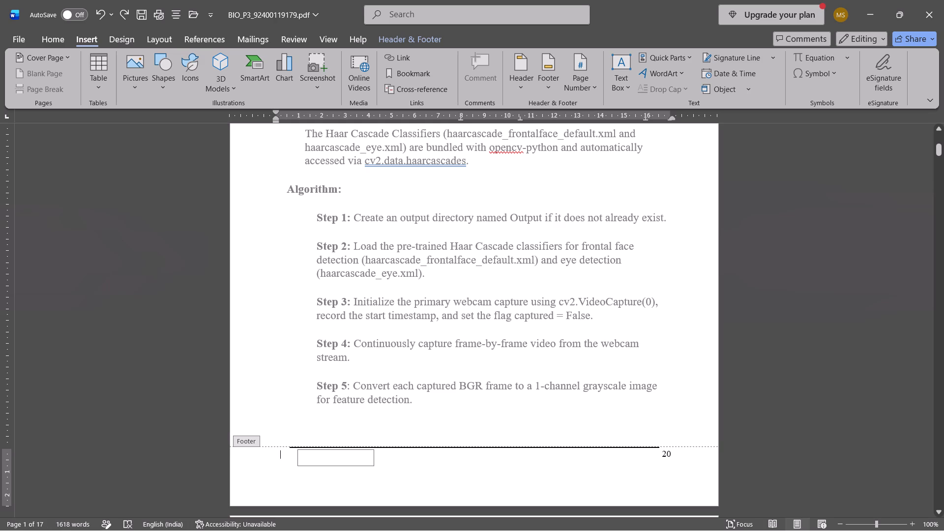
left_click_drag(374, 466, 393, 465)
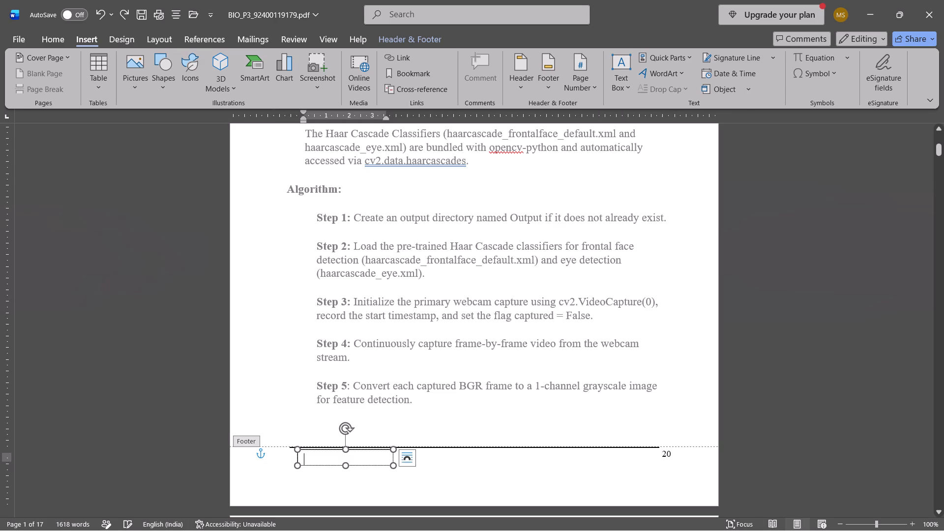
Paste the enrolment number into the footer text box and remove the empty space in front of it so it is left-aligned.
left_click(320, 452)
key("ctrl+v")
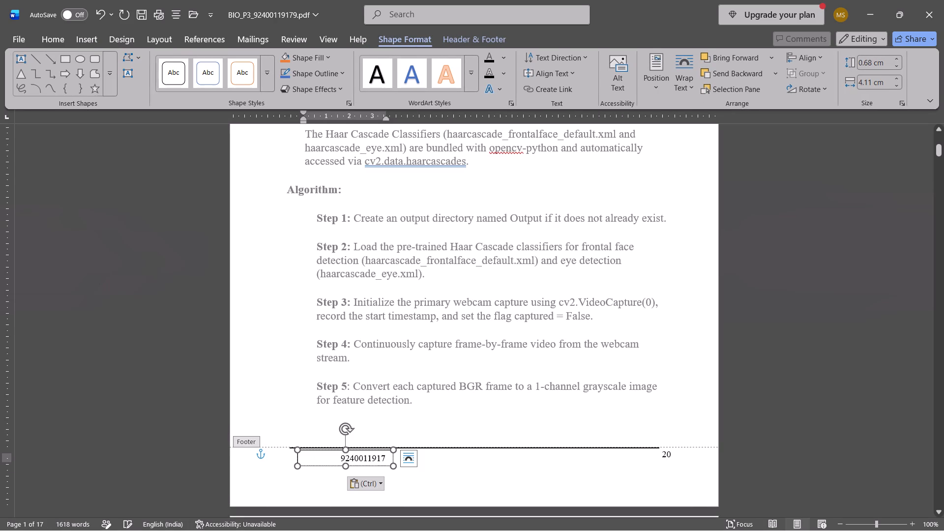
left_click(338, 460)
key("BackSpace")
key("BackSpace")
key("BackSpace")
key("BackSpace")
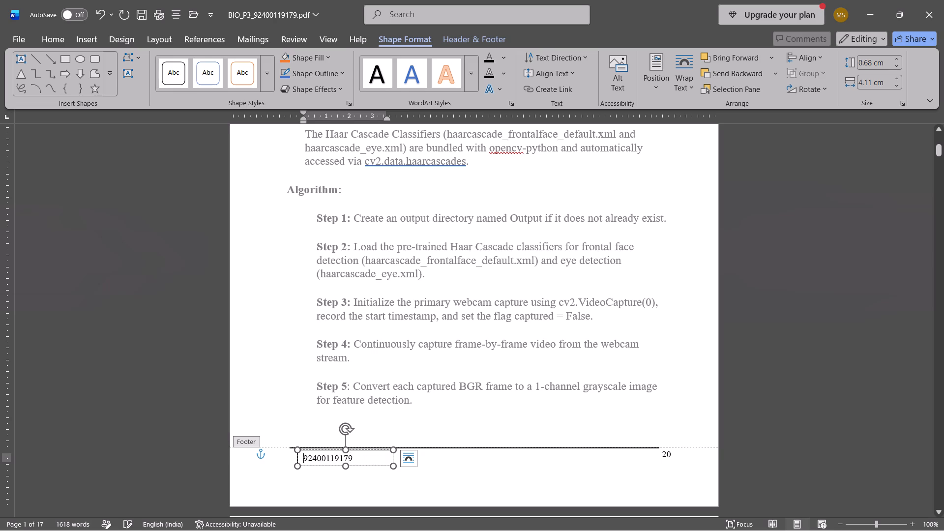
Make the outline of the enrolment number's text box white and deselect the box.
right_click(373, 460)
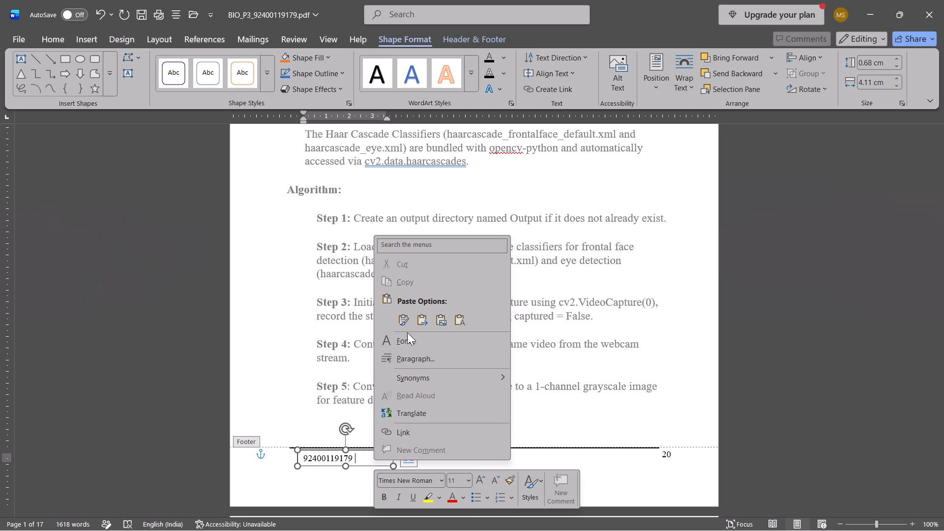
left_click(466, 497)
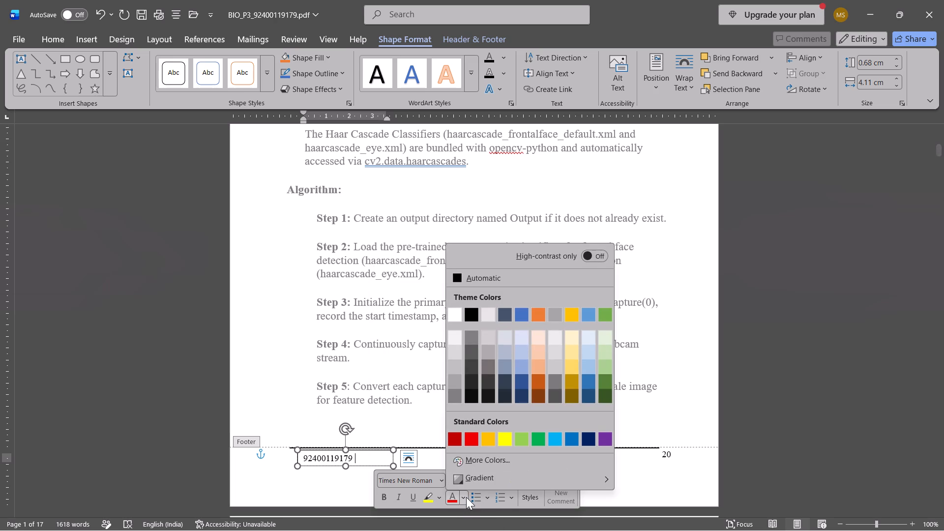
left_click(466, 497)
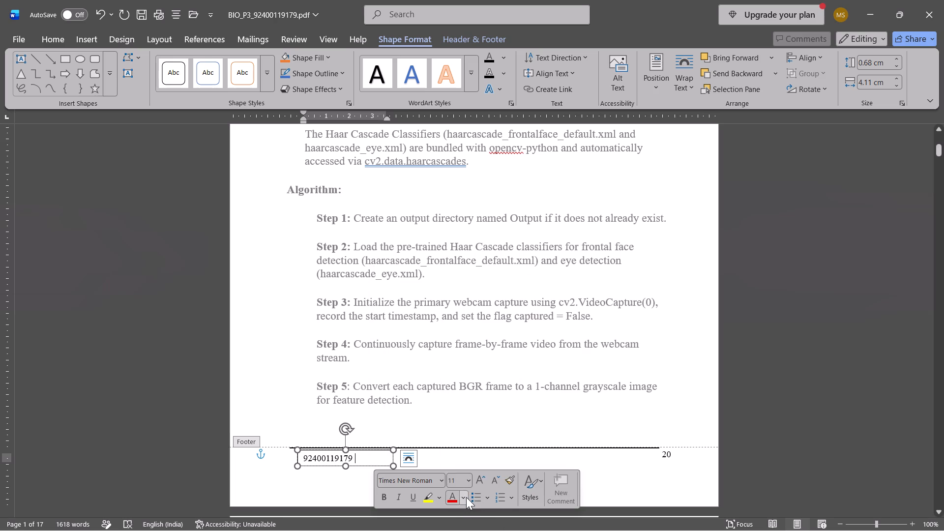
left_click(377, 450)
right_click(377, 450)
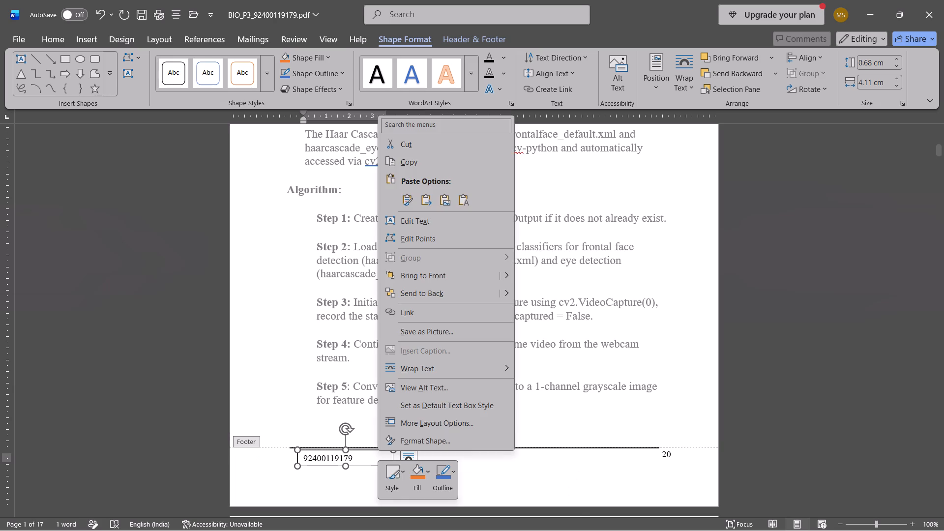
left_click(449, 480)
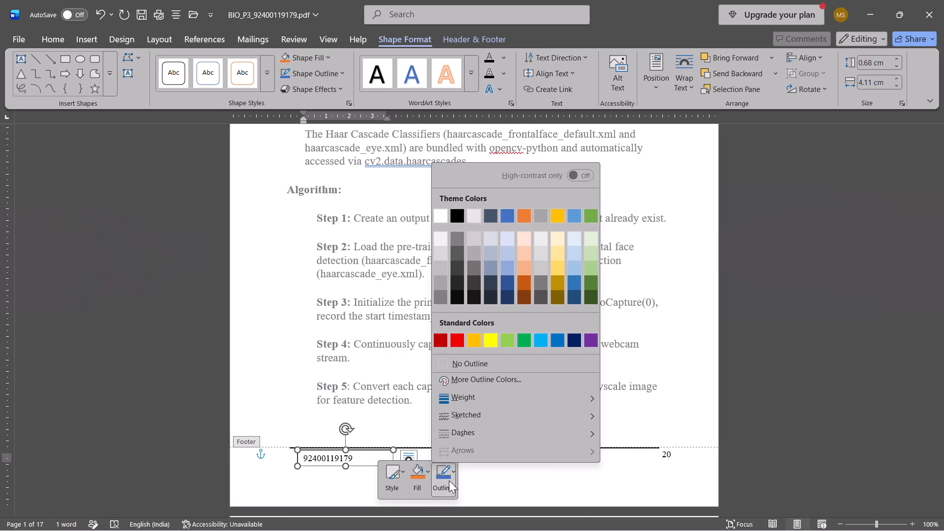
left_click(441, 215)
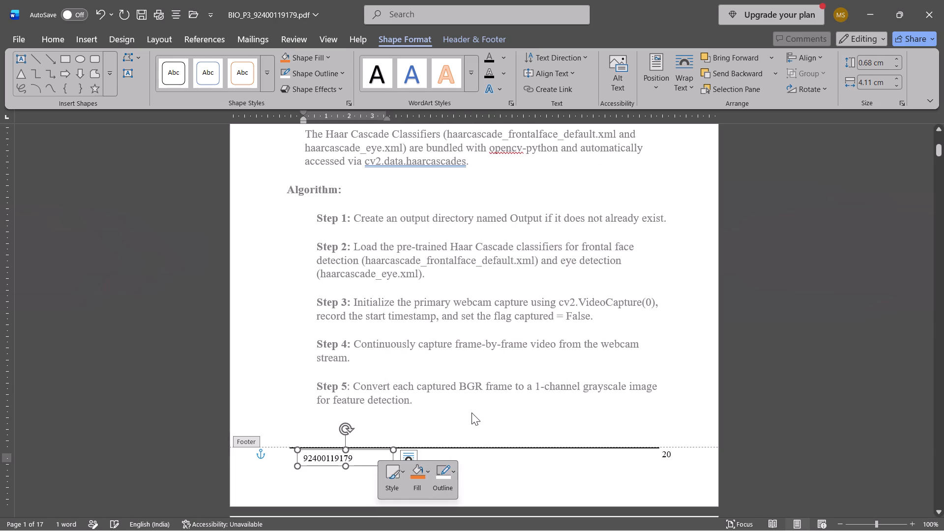
left_click(472, 413)
left_click(468, 475)
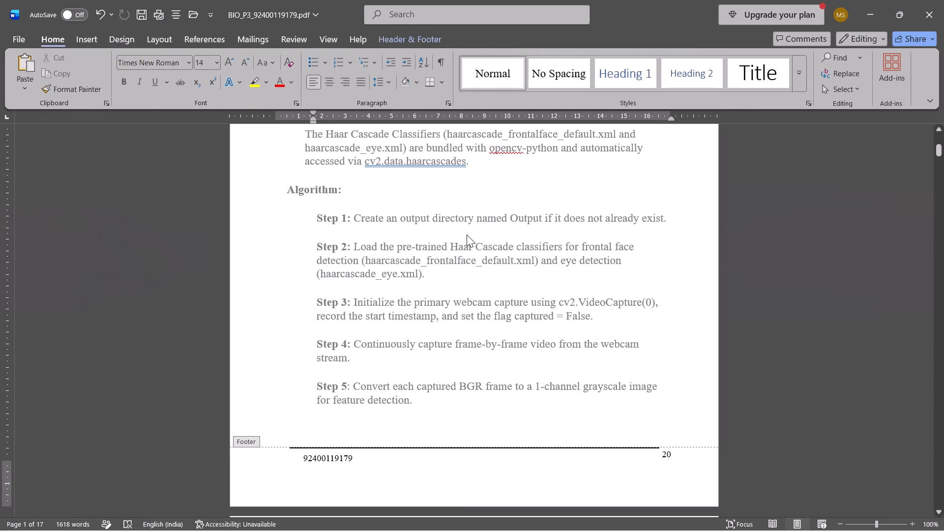
Check the redone footer on the pages of Practical 3 through to the last page.
scroll(467, 235, "down", 20)
scroll(467, 235, "down", 20)
scroll(467, 235, "down", 20)
scroll(467, 235, "down", 10)
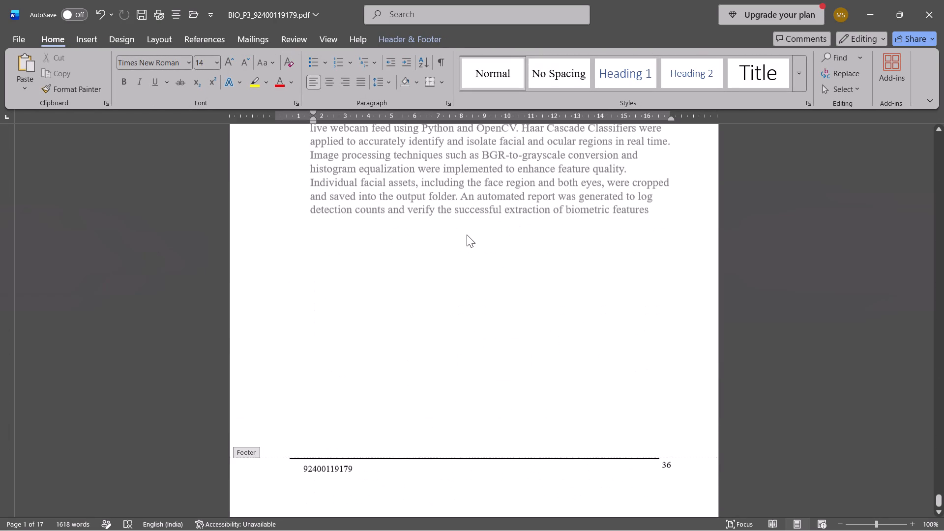
scroll(442, 358, "up", 20)
scroll(442, 358, "up", 20)
scroll(442, 358, "up", 20)
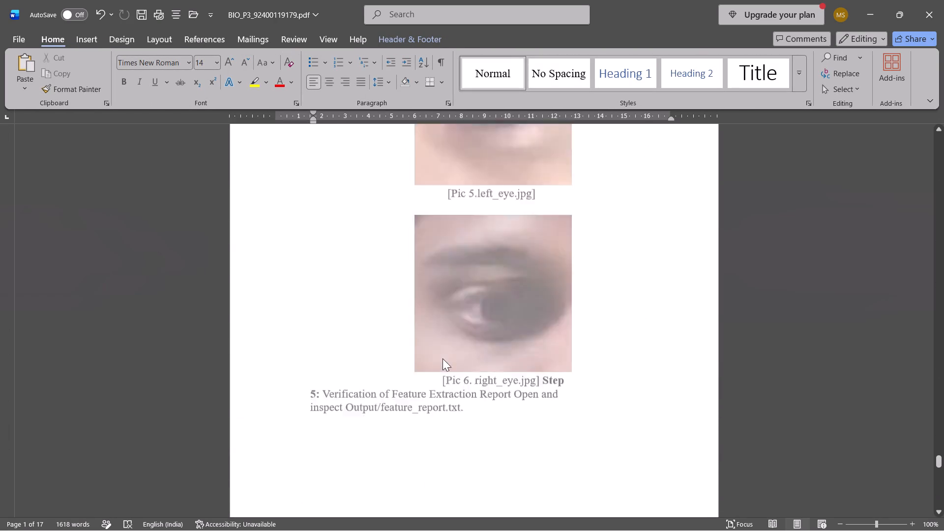
scroll(442, 358, "up", 20)
scroll(442, 358, "up", 20)
scroll(442, 358, "up", 20)
scroll(442, 358, "down", 20)
scroll(442, 358, "down", 2)
scroll(442, 358, "up", 20)
scroll(442, 358, "up", 20)
scroll(442, 358, "up", 20)
scroll(442, 358, "up", 1)
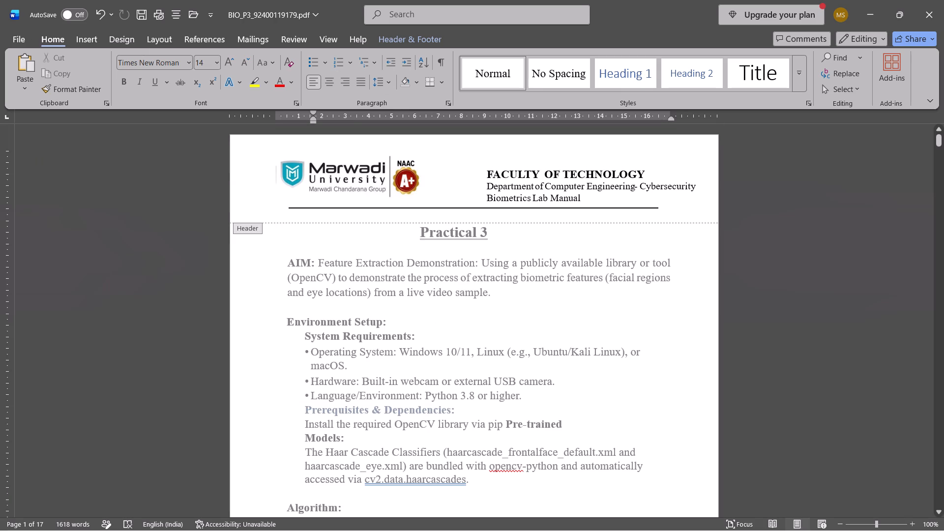
Save the edited Practical 3 document as a PDF in the P3 folder, keeping the suggested file name.
left_click(943, 6)
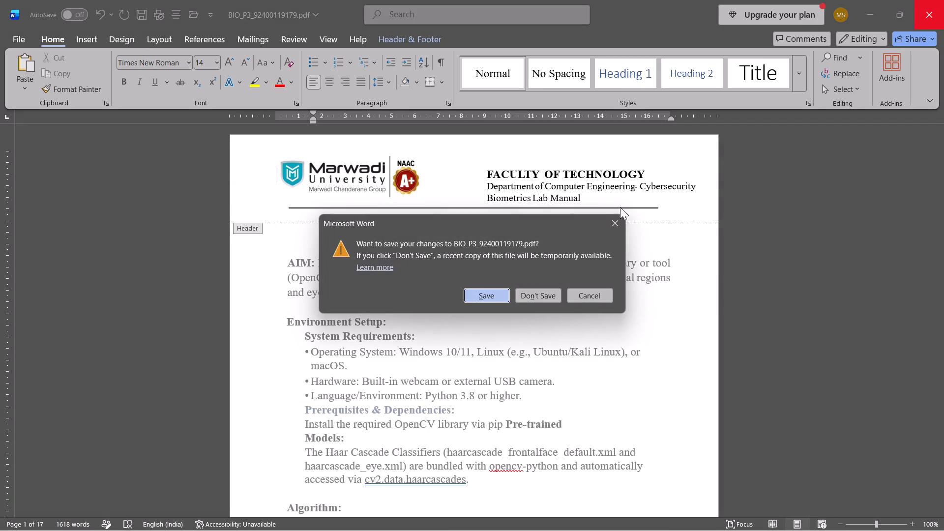
left_click(483, 295)
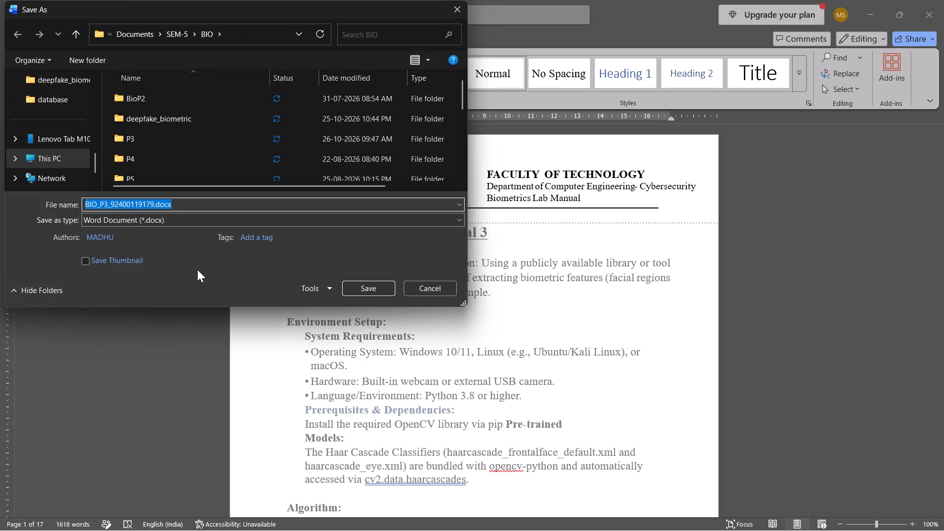
left_click(188, 217)
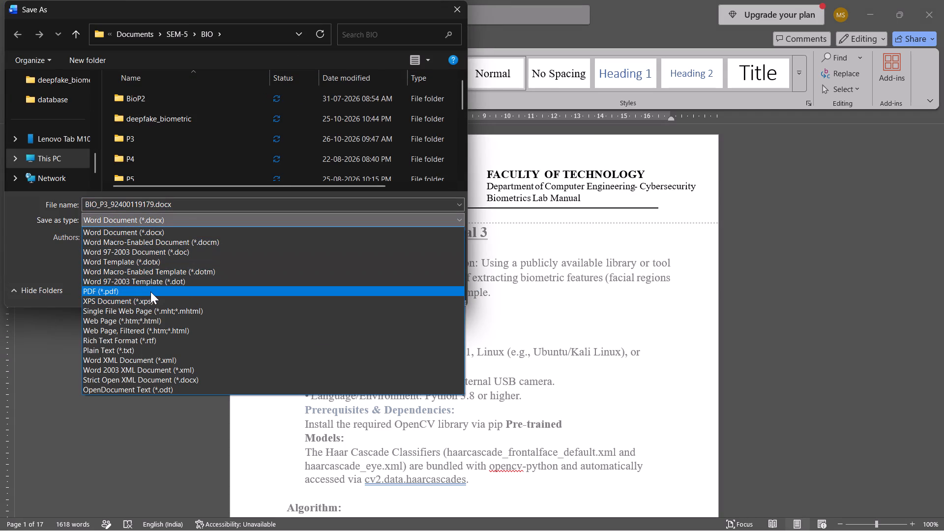
left_click(150, 292)
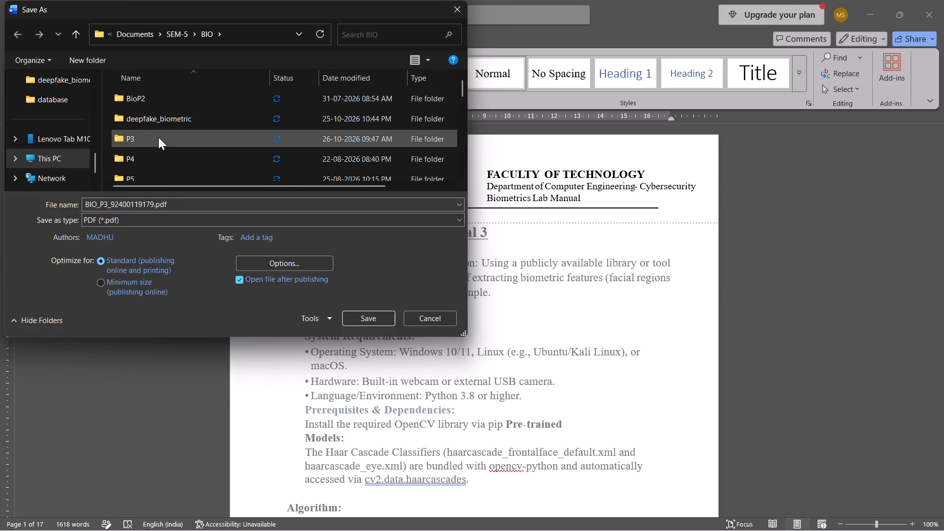
double_click(158, 137)
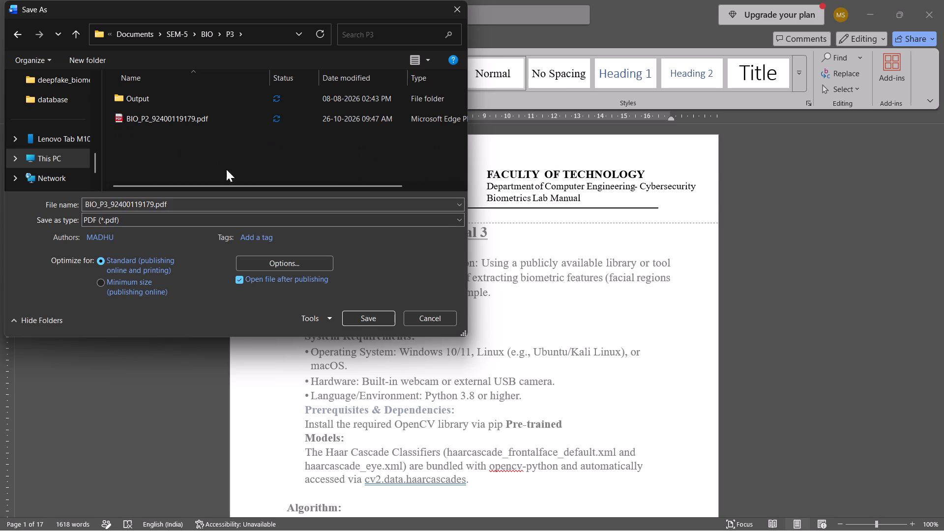
left_click(372, 317)
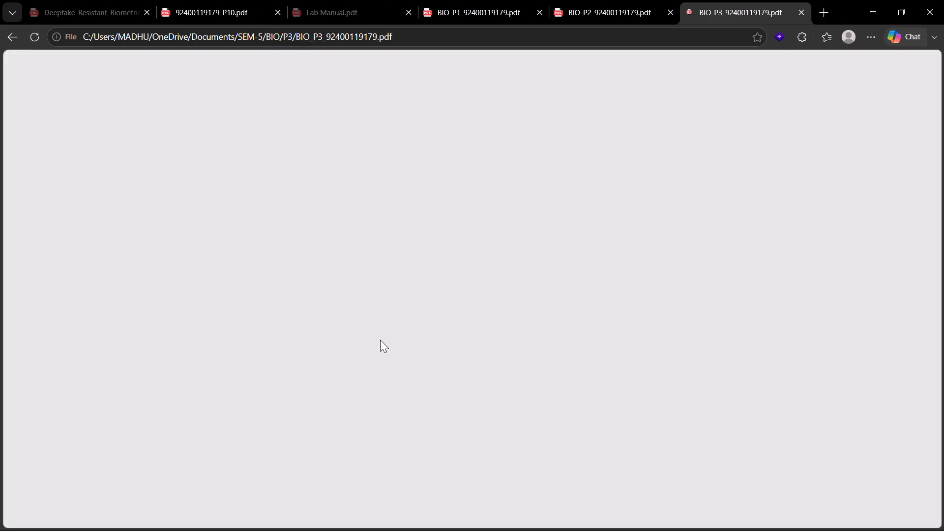
Examine the footers and page numbers throughout the exported Practical 3 PDF, down to the last page.
scroll(379, 339, "down", 20)
scroll(379, 339, "down", 10)
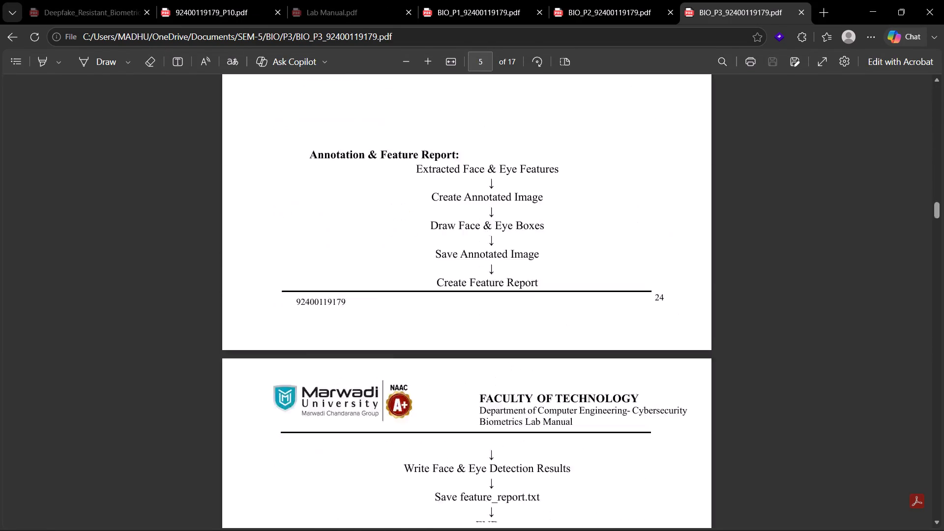
scroll(379, 339, "down", 13)
scroll(379, 339, "down", 9)
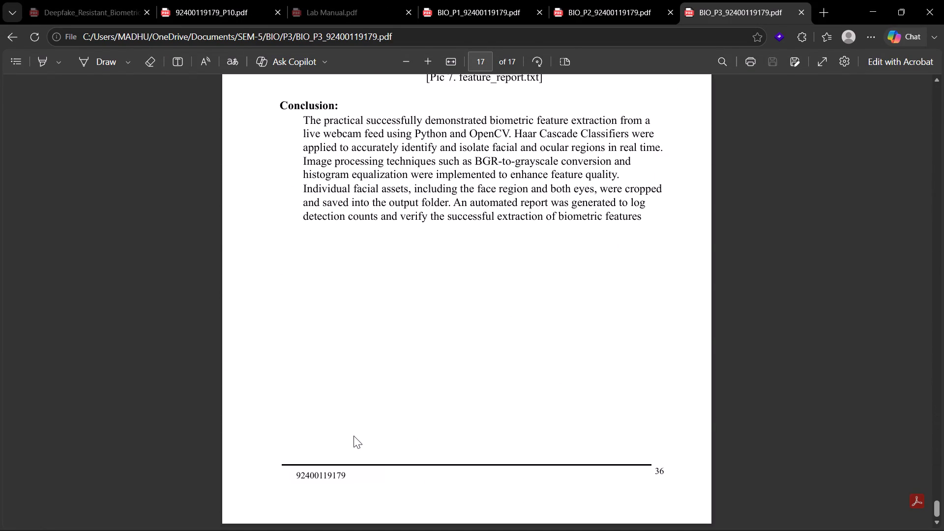
scroll(354, 436, "up", 1)
scroll(354, 436, "down", 2)
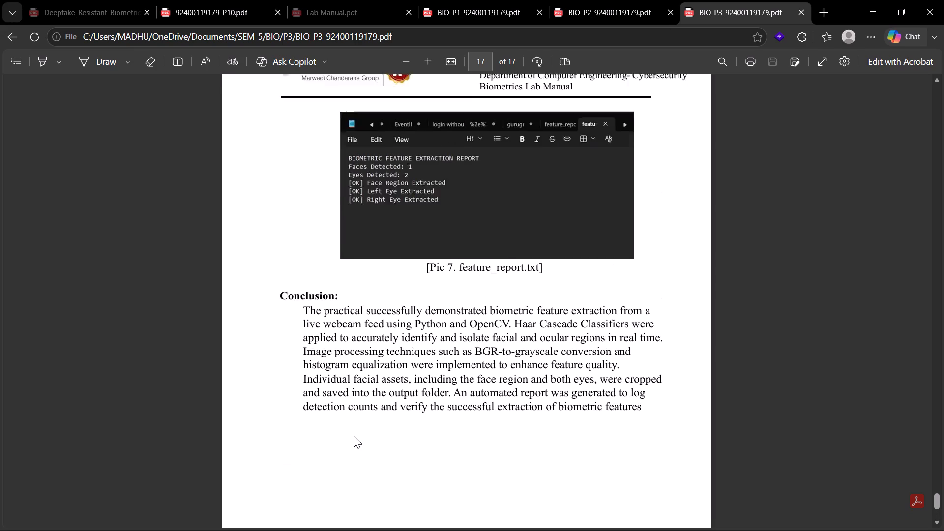
scroll(354, 436, "down", 2)
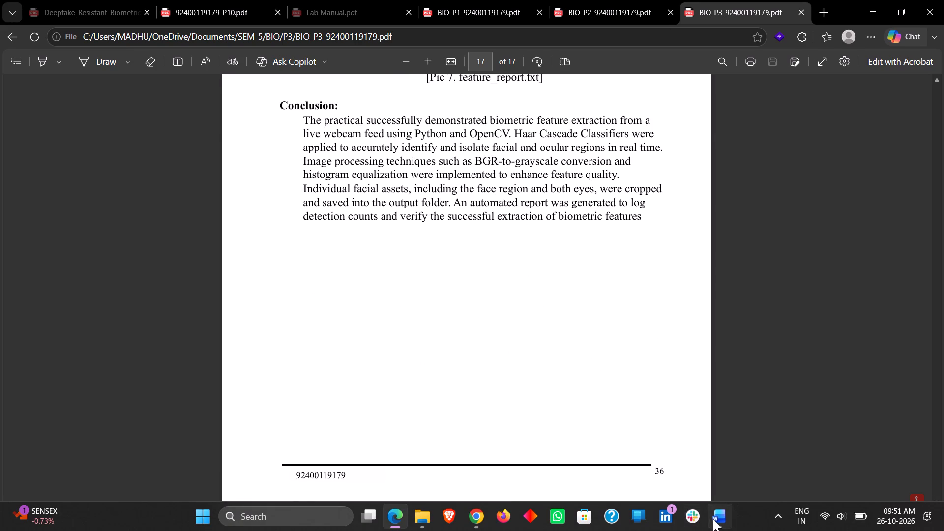
Return to Word and close the Practical 3 document without saving its changes.
left_click(713, 519)
left_click(943, 0)
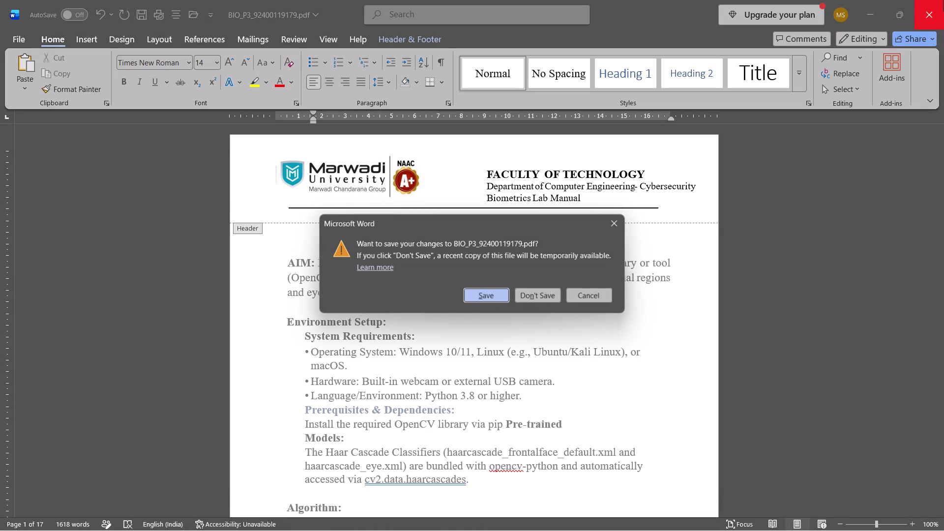
left_click(538, 299)
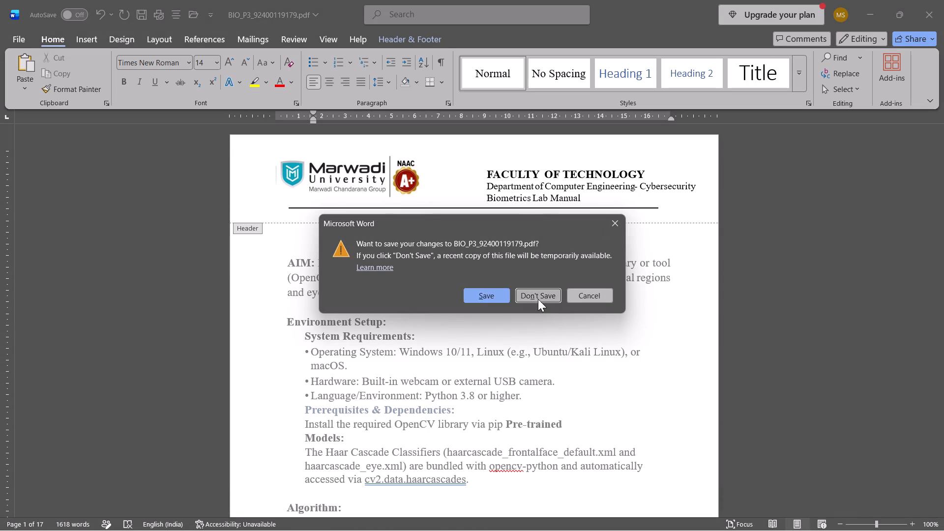
Switch to the BIO folder in File Explorer and delete the old Practical 3 PDF there.
key("alt+Tab")
key("alt+Tab")
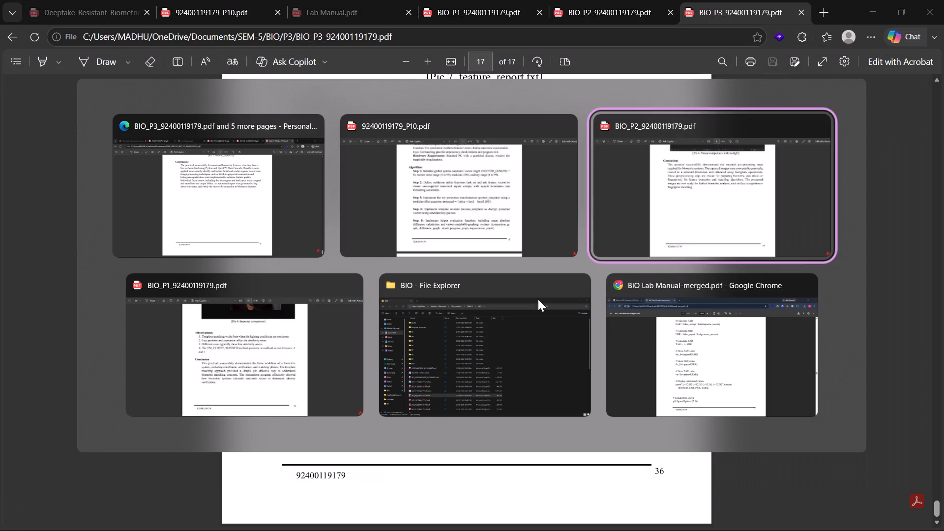
key("alt+Tab")
key("alt+Tab")
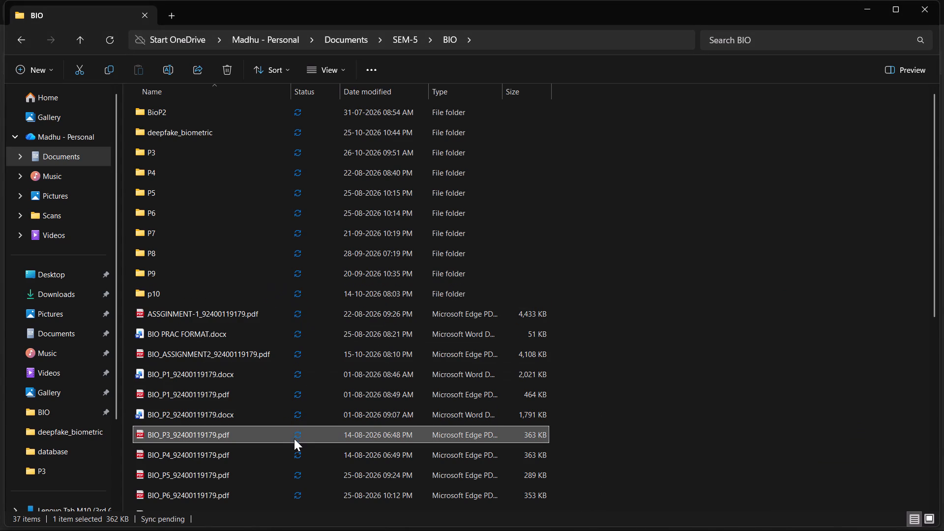
left_click(301, 455)
left_click(274, 435)
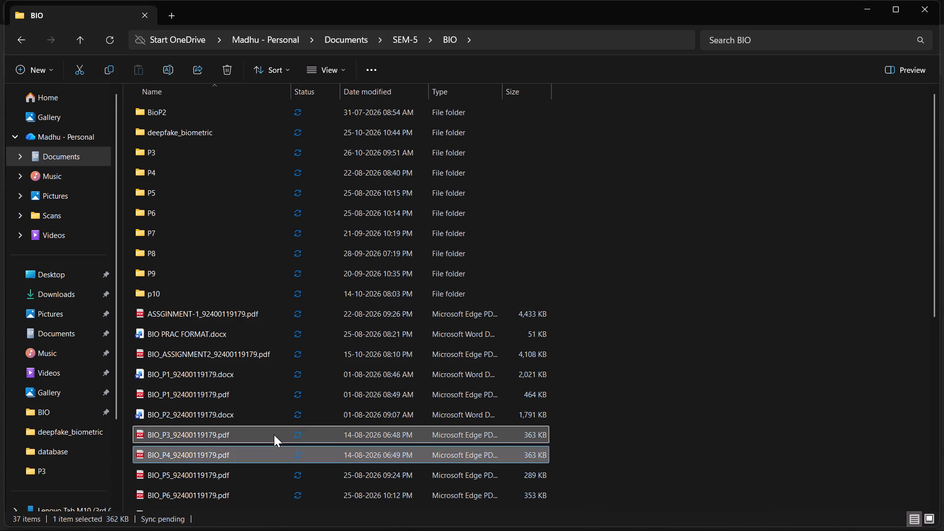
key("Delete")
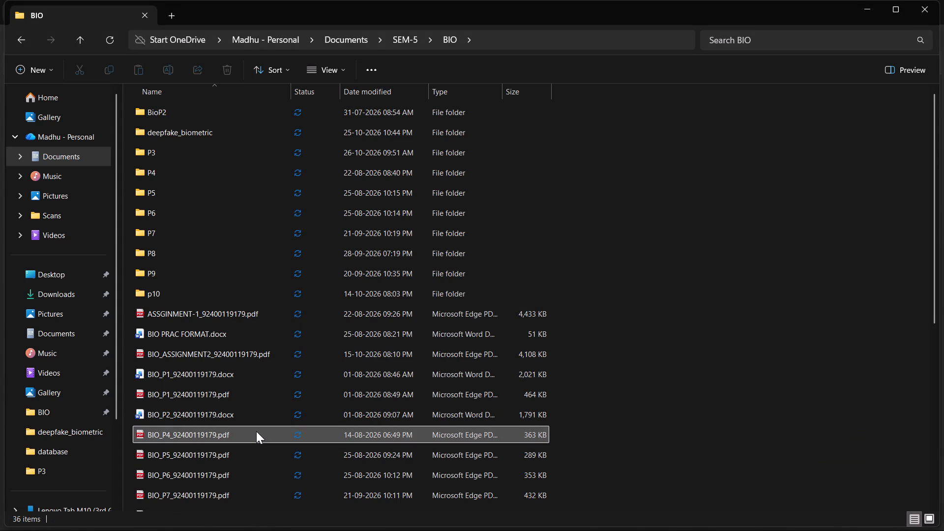
Open the Practical 4 PDF from the BIO folder in Word, choosing that app for this one time only.
left_click(256, 431)
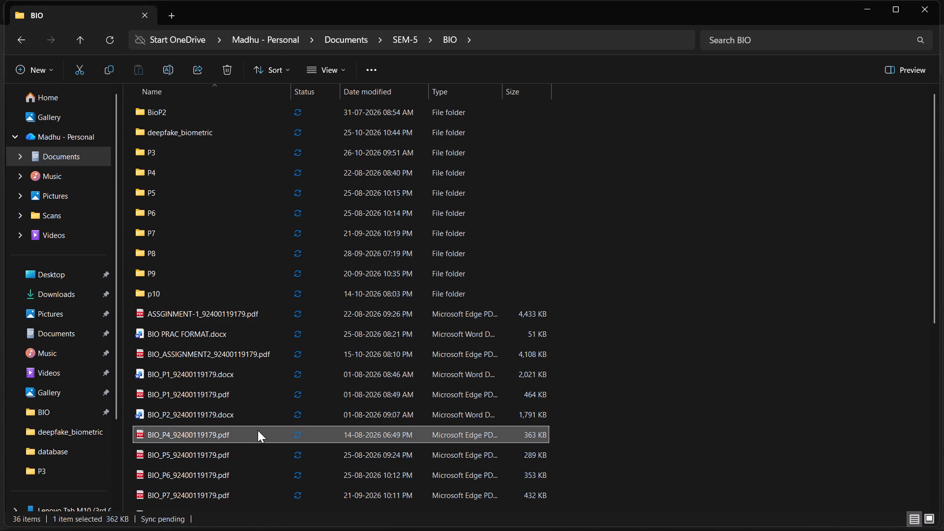
right_click(258, 430)
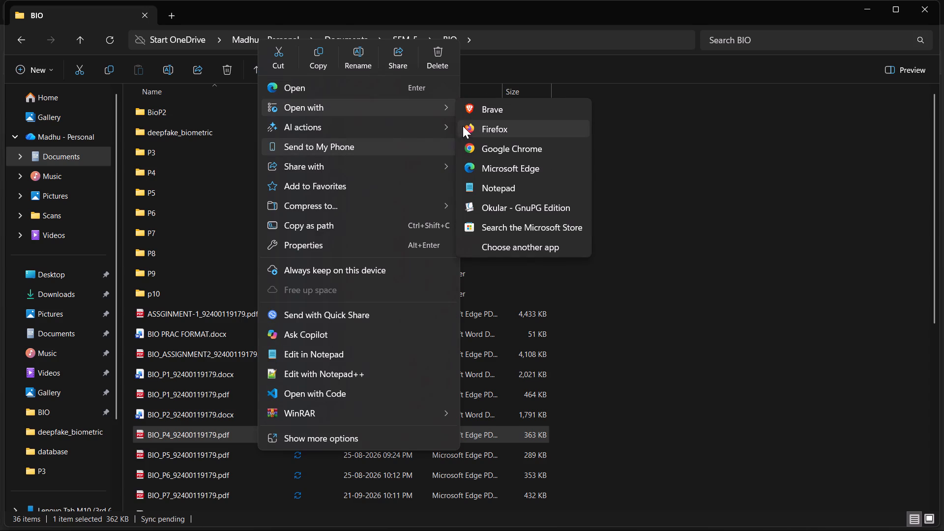
left_click(438, 112)
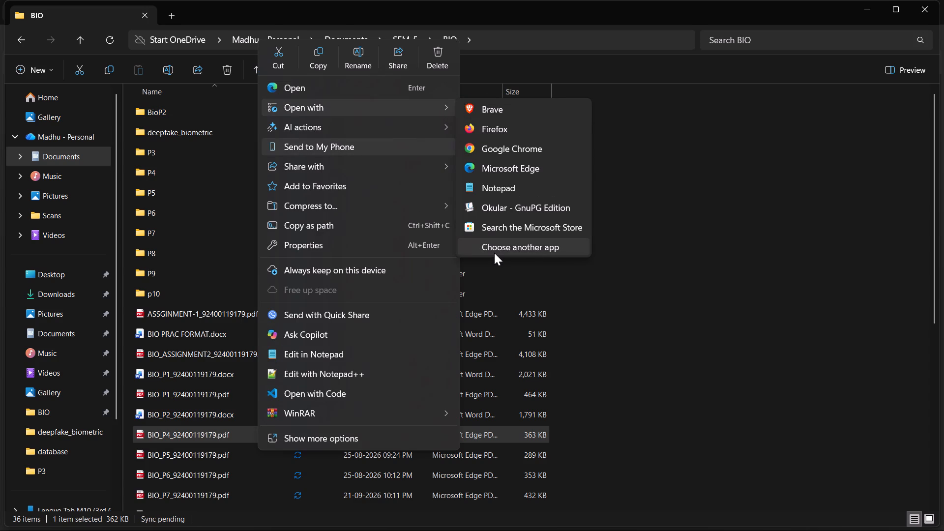
left_click(494, 253)
scroll(454, 317, "down", 8)
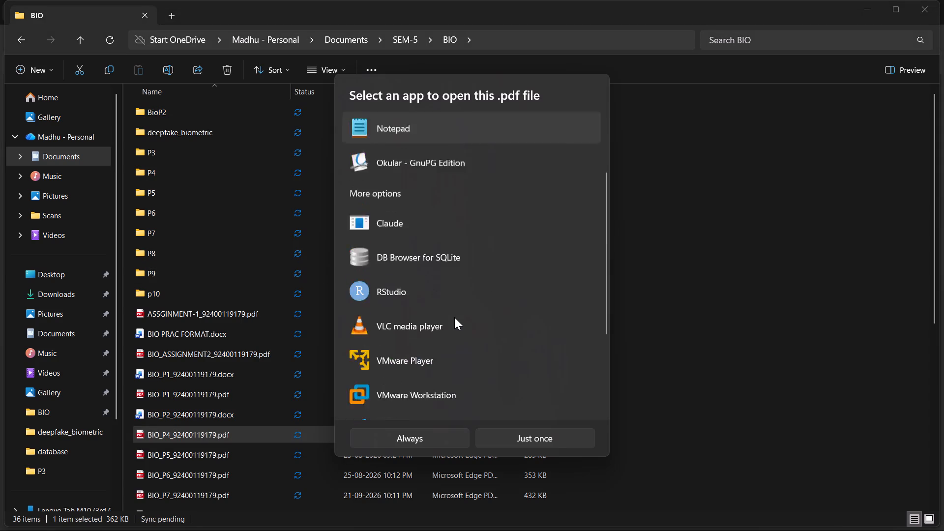
scroll(454, 317, "down", 2)
left_click(389, 338)
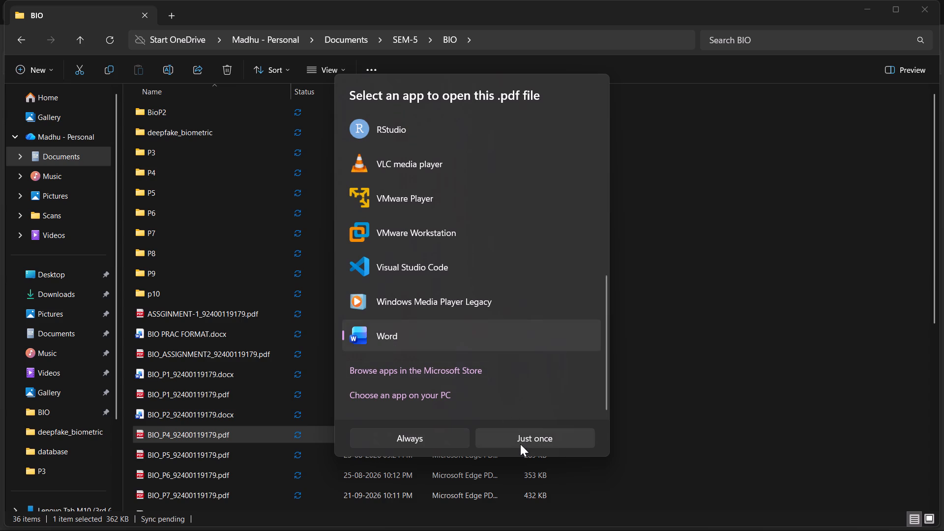
left_click(520, 444)
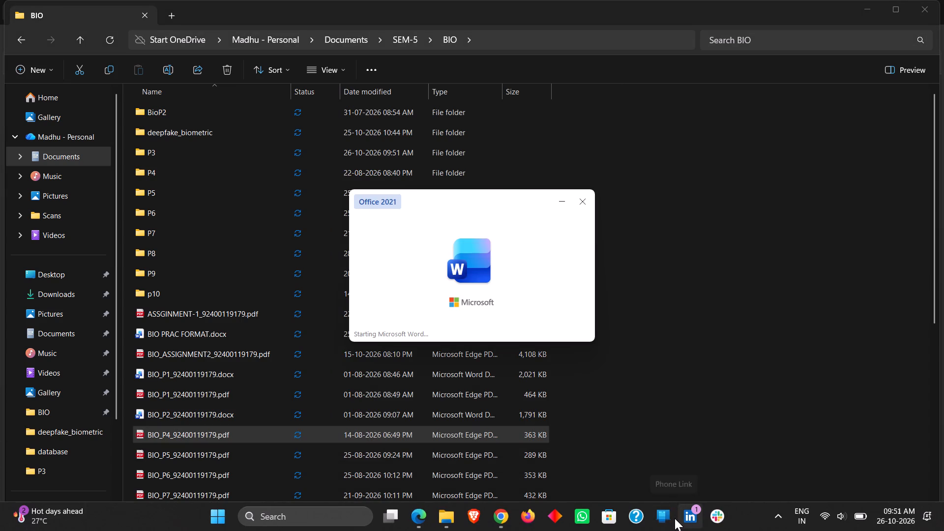
Open the first page's footer in the Practical 4 document and set its page numbering to start at 37.
scroll(557, 378, "down", 20)
scroll(557, 378, "down", 20)
scroll(557, 378, "down", 3)
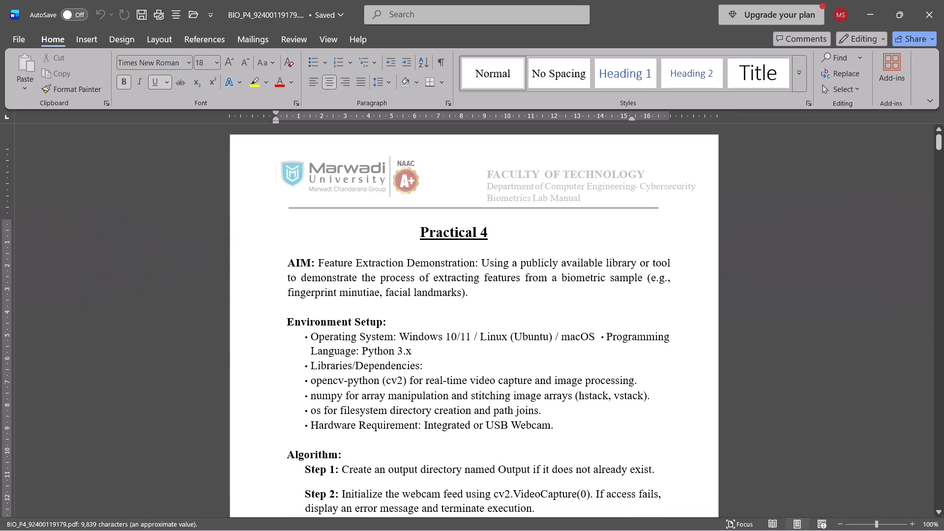
scroll(557, 378, "down", 20)
scroll(557, 378, "down", 6)
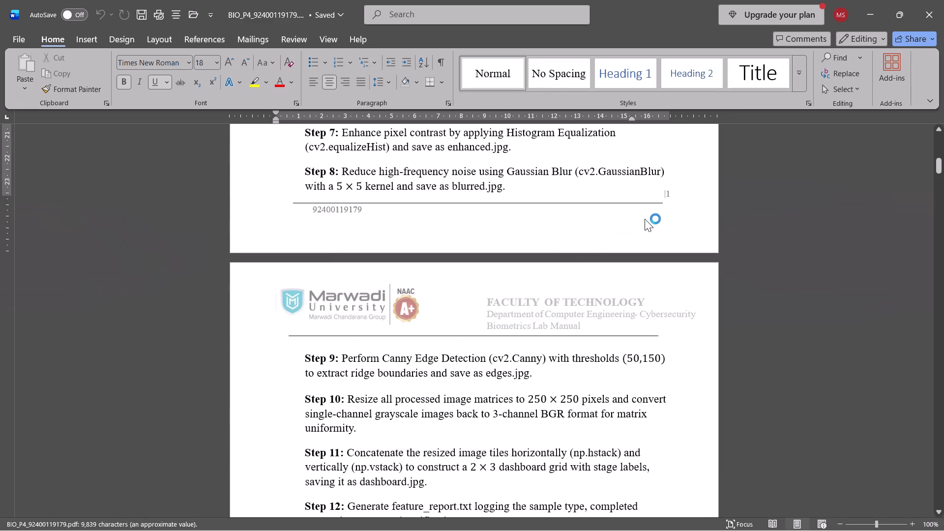
double_click(651, 211)
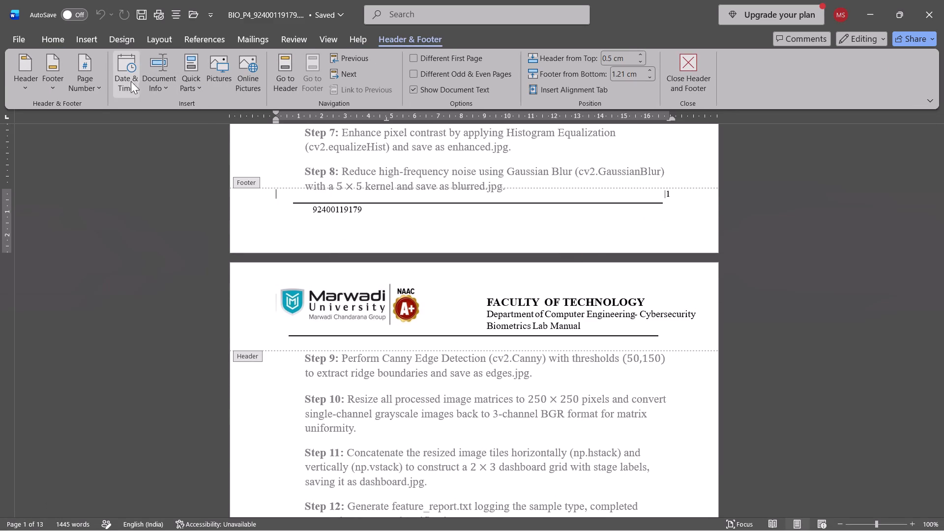
left_click(88, 80)
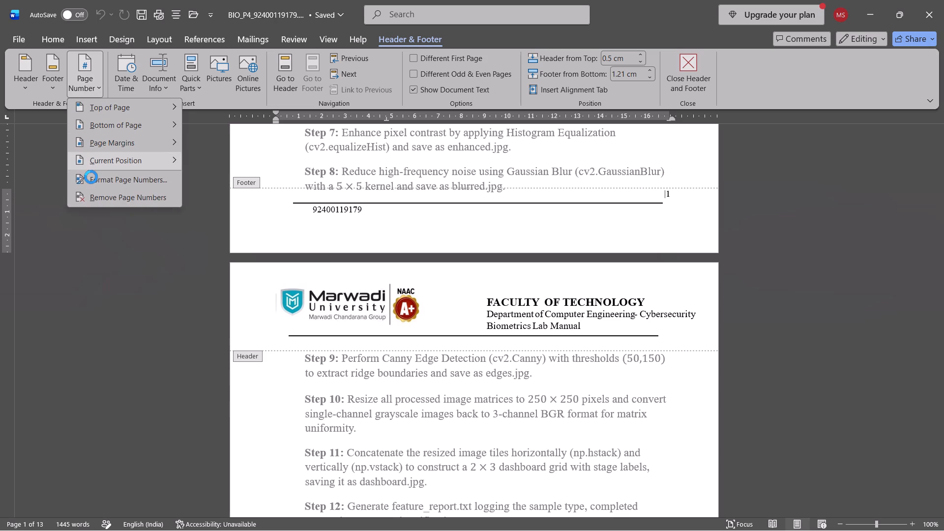
left_click(99, 179)
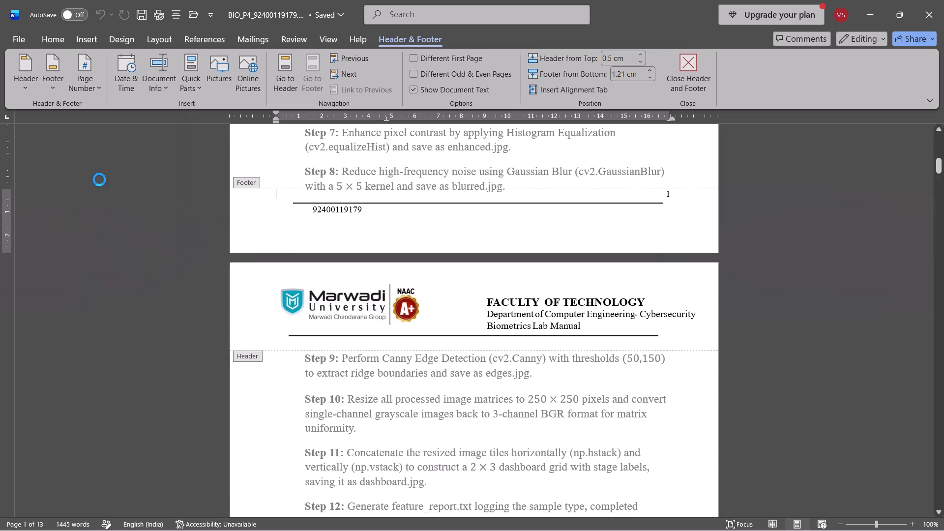
left_click(462, 306)
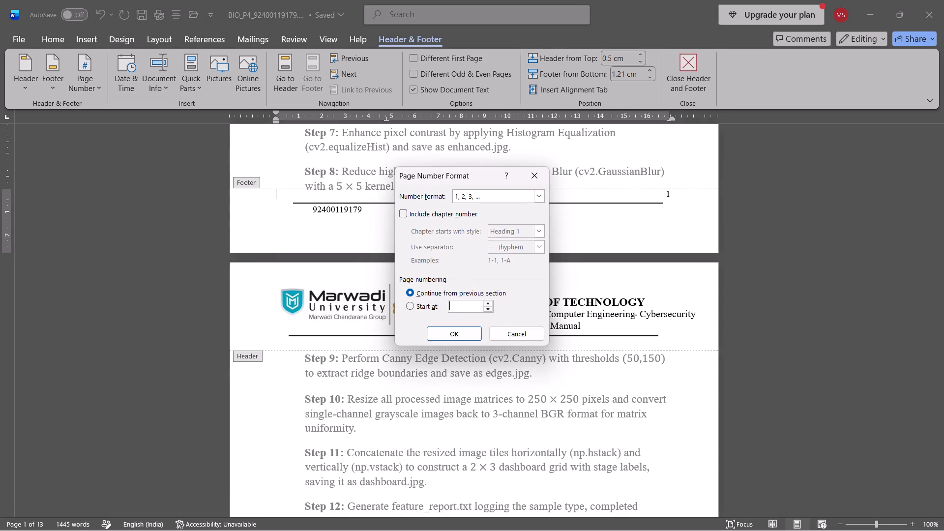
left_click(407, 305)
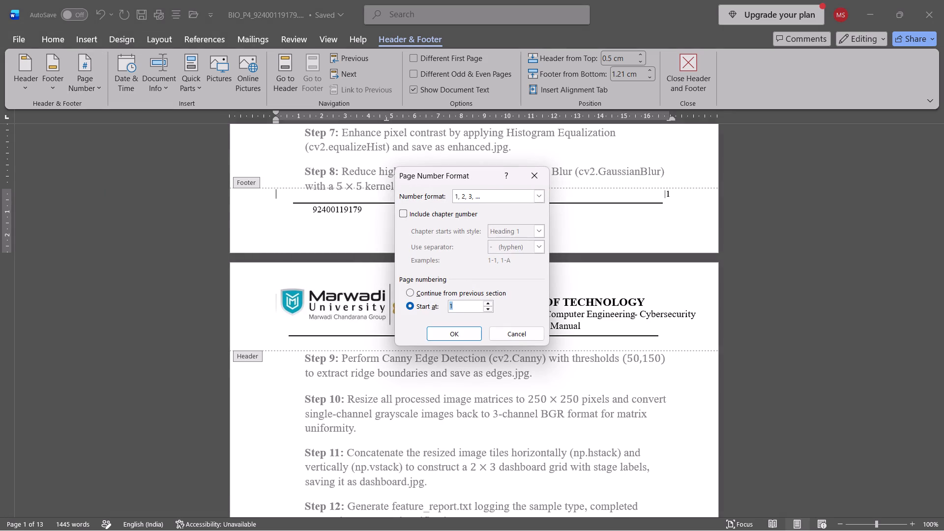
left_click(464, 307)
right_click(464, 307, "ctrl")
key("ctrl+a")
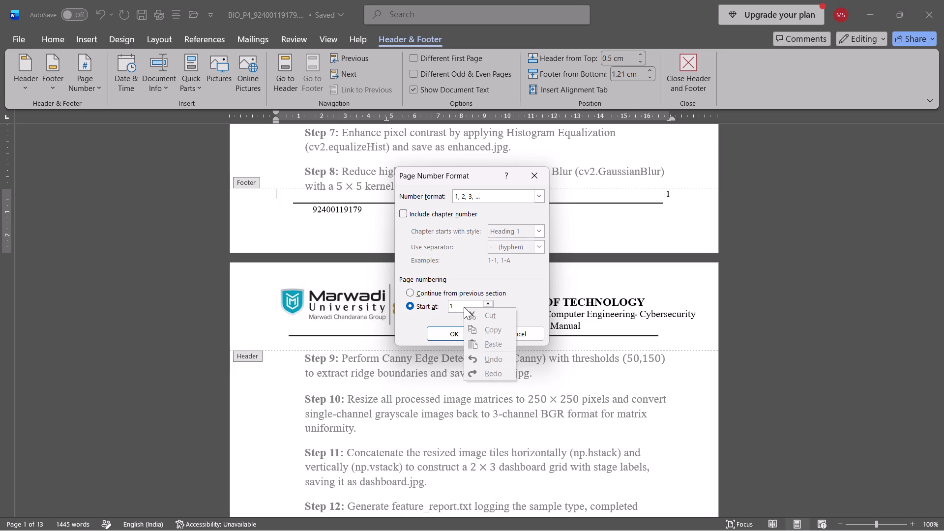
left_click(464, 307)
key("BackSpace")
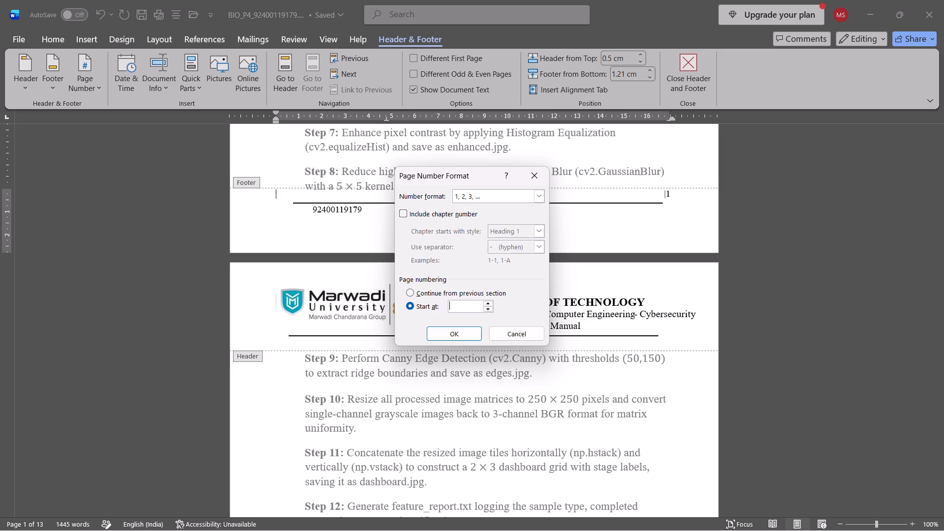
type("37")
key("Return")
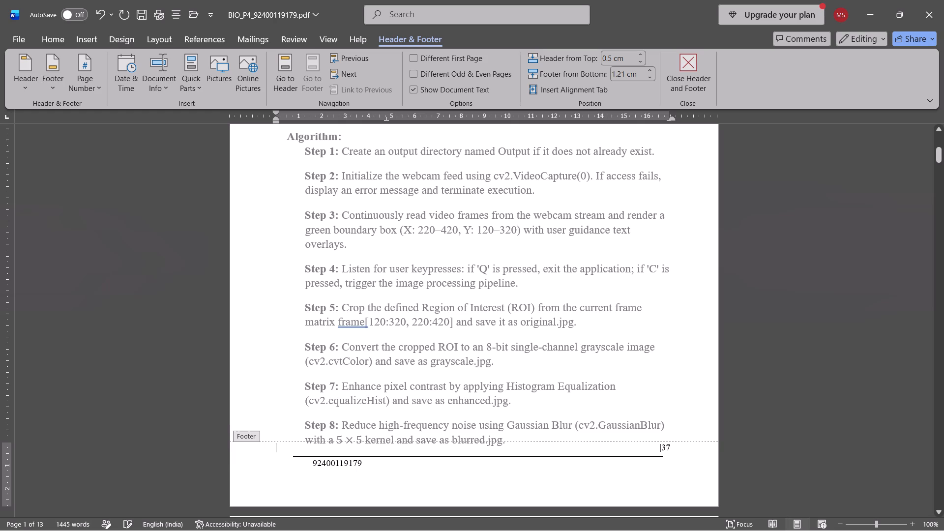
Move the horizontal footer line slightly up, onto the upper boundary of the footer area.
left_click_drag(572, 457, 572, 448)
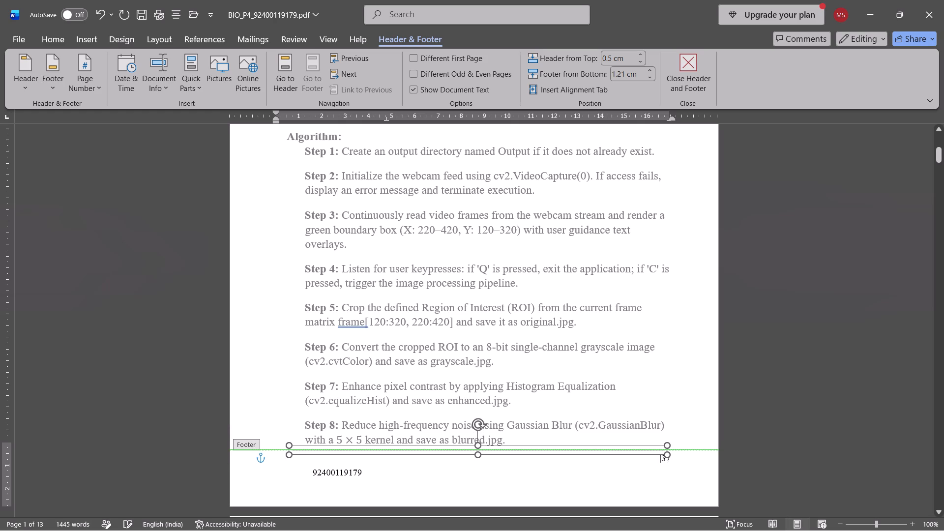
left_click_drag(572, 448, 572, 446)
left_click_drag(572, 446, 572, 447)
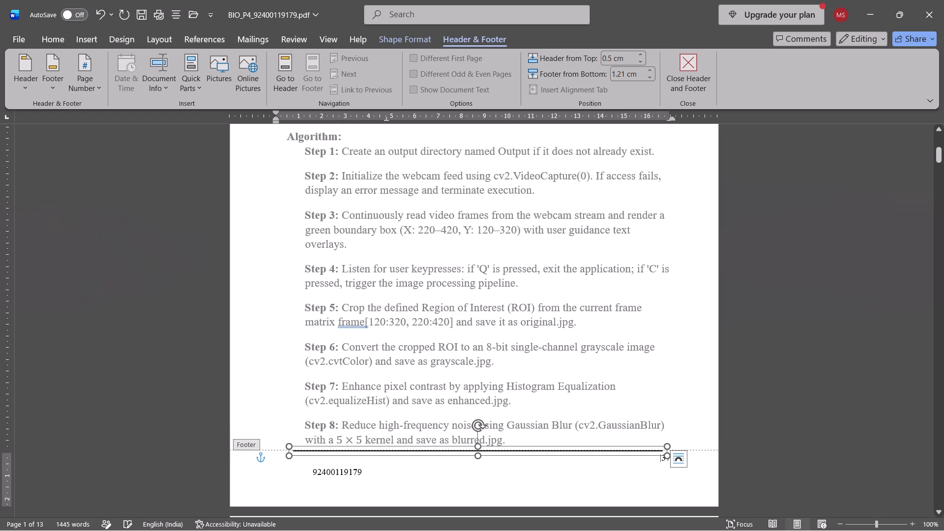
left_click(563, 463)
Copy the enrolment number in the footer and delete it from its original place.
double_click(358, 470)
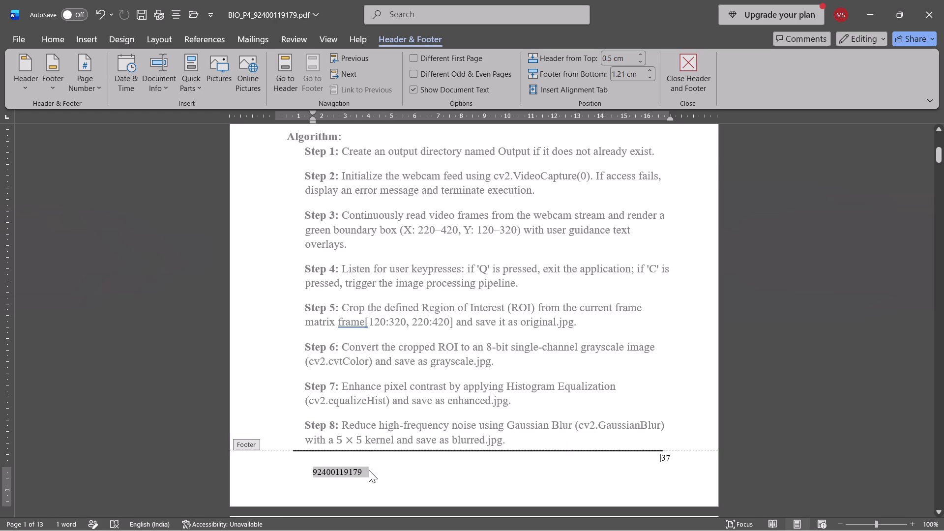
key("ctrl+c")
key("BackSpace")
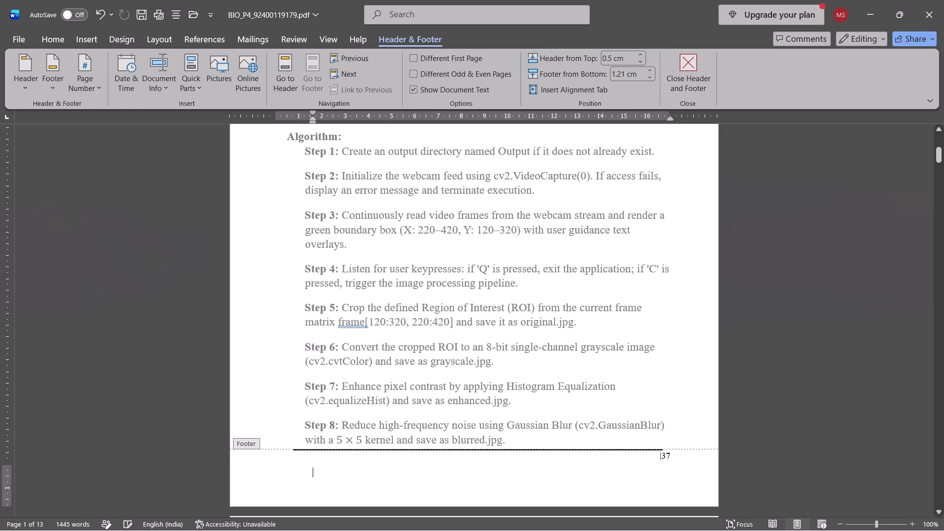
Draw a text box just below the start of the footer line and enlarge it to about 0.57 by 3.7 cm.
left_click(86, 45)
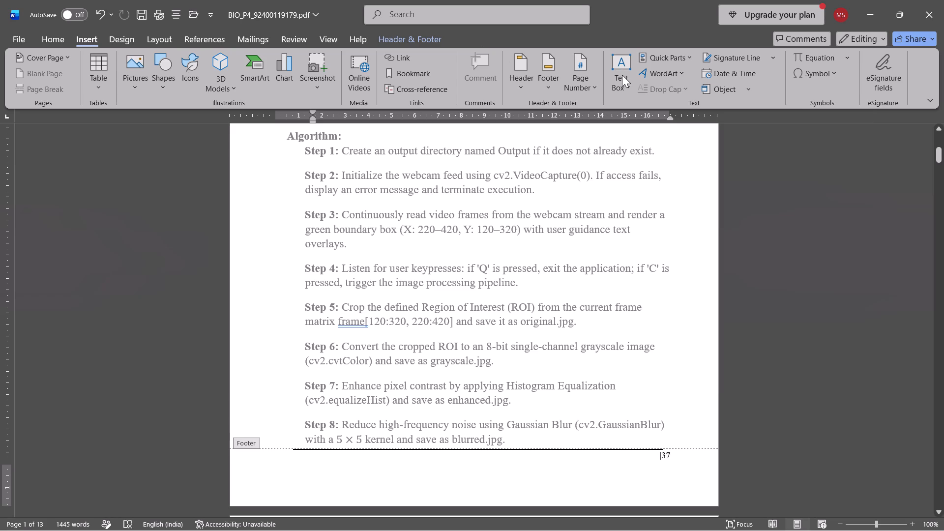
left_click(622, 75)
left_click(666, 368)
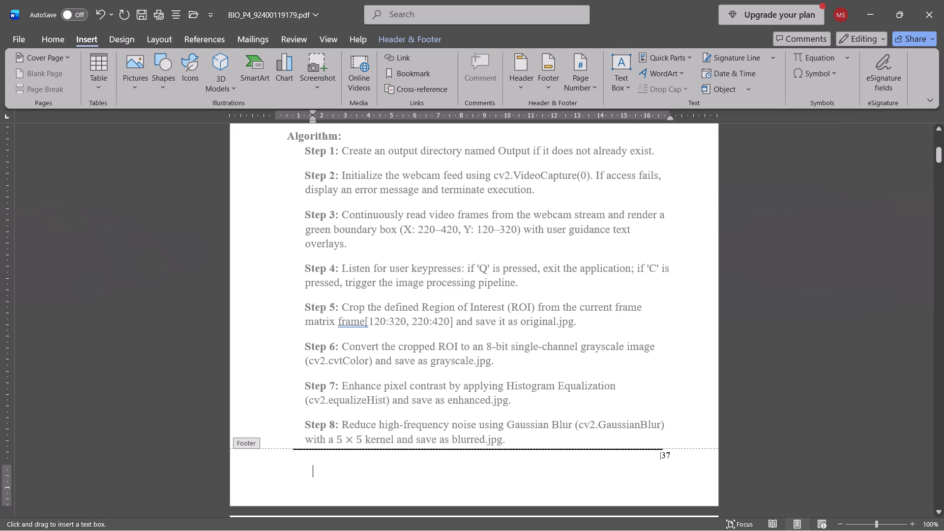
left_click_drag(311, 449, 325, 458)
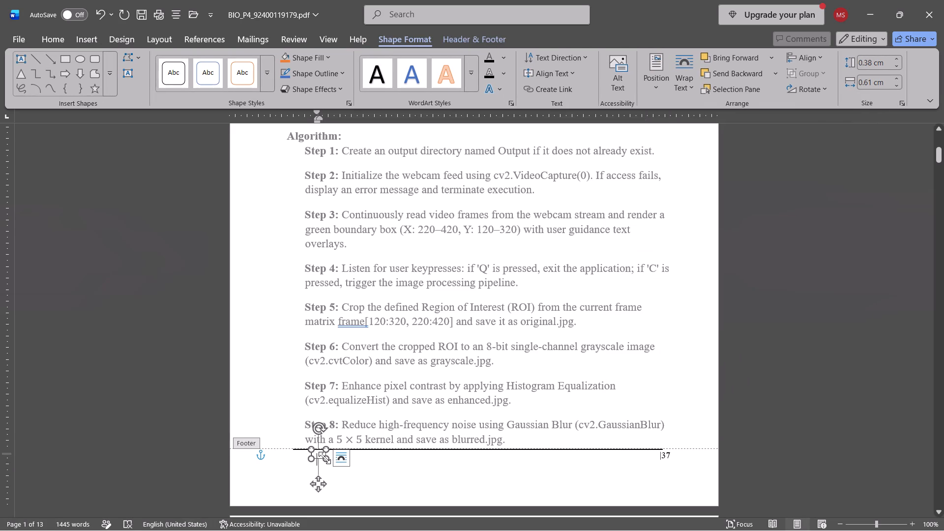
left_click(320, 450)
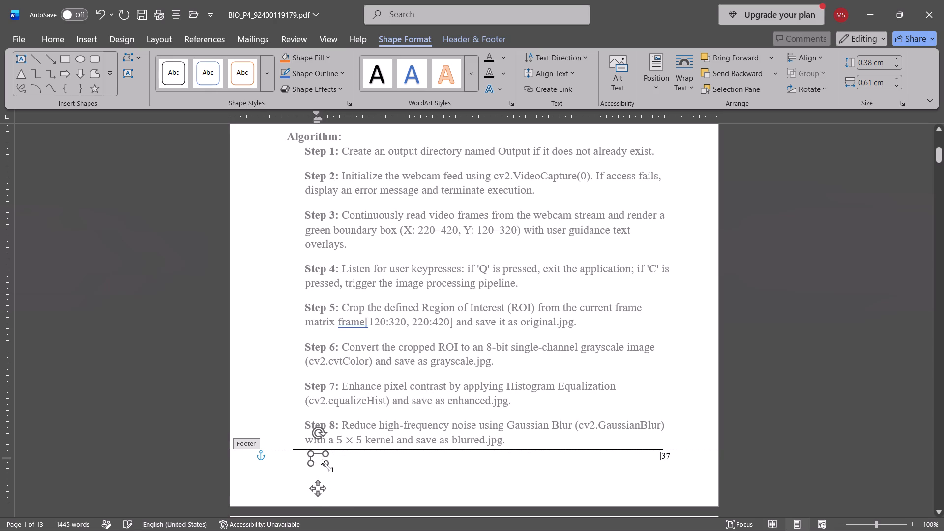
left_click_drag(326, 466, 403, 467)
Paste the copied enrolment number into the text box and enlarge the box to about 0.89 by 4.49 cm.
left_click(344, 462)
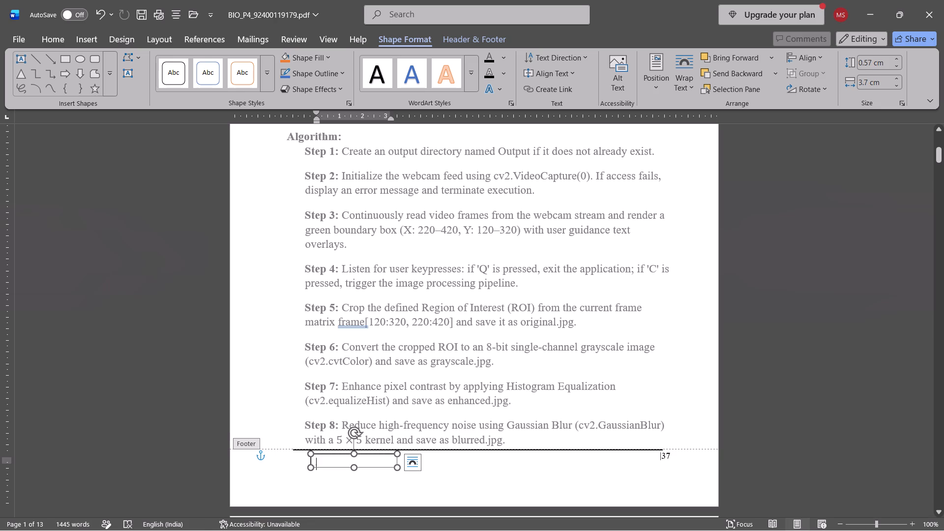
key("ctrl+v")
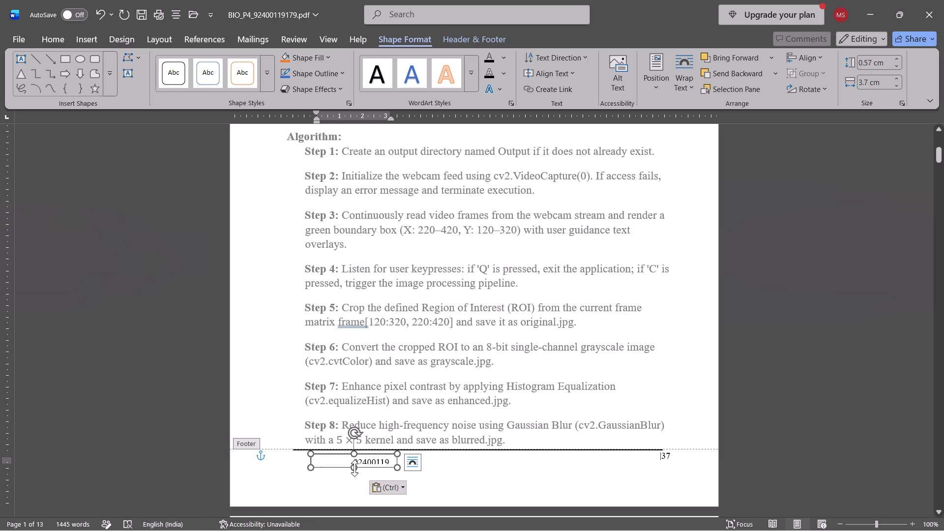
left_click_drag(354, 470, 353, 474)
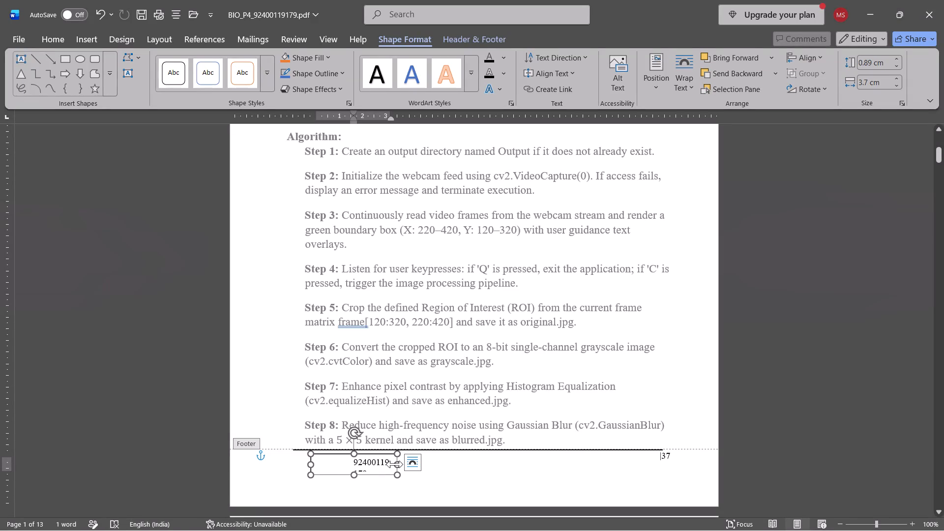
left_click_drag(395, 464, 412, 464)
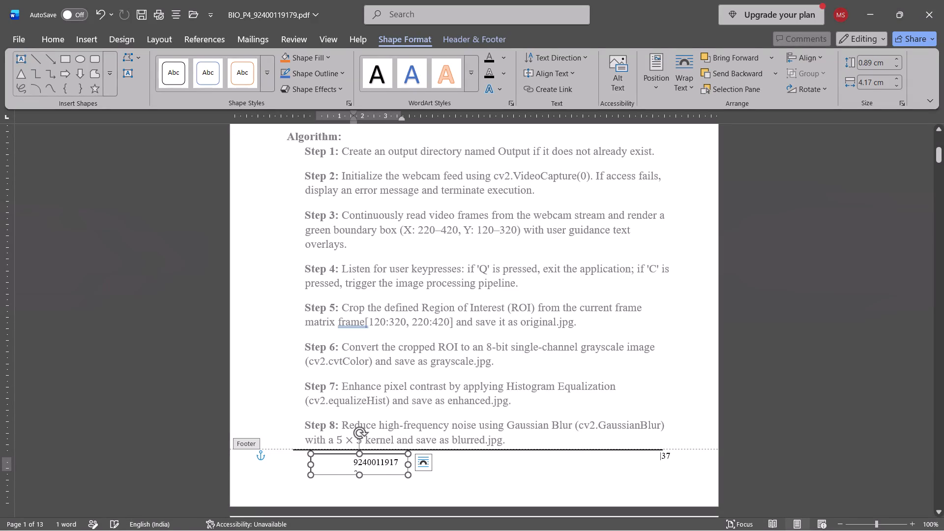
left_click_drag(408, 463, 422, 462)
Remove the indent before the enrolment number and narrow the text box to about 3.66 cm.
left_click(354, 461)
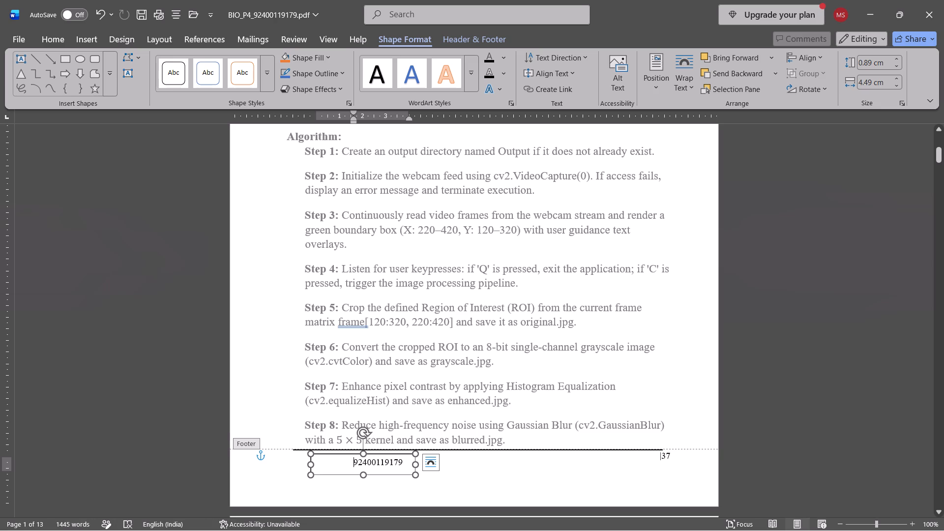
key("ctrl+BackSpace")
key("BackSpace")
key("BackSpace")
key("BackSpace")
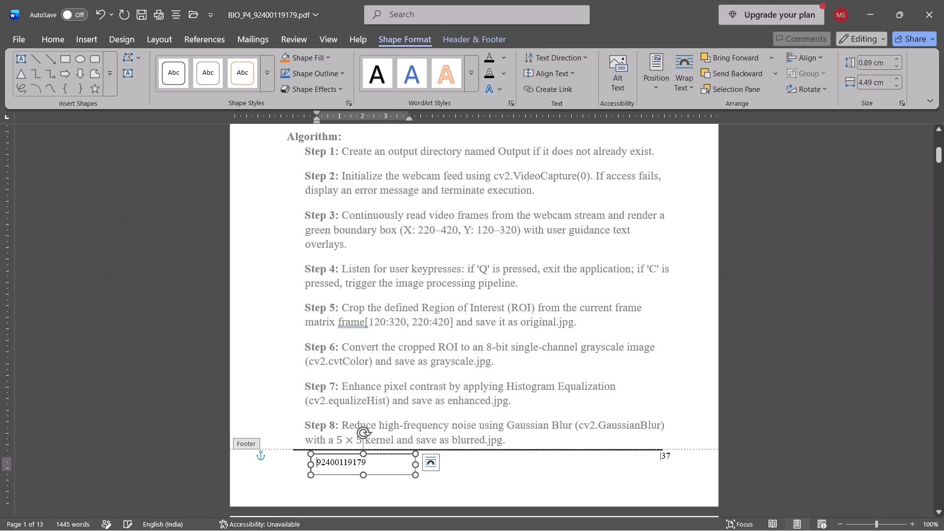
left_click_drag(416, 464, 396, 466)
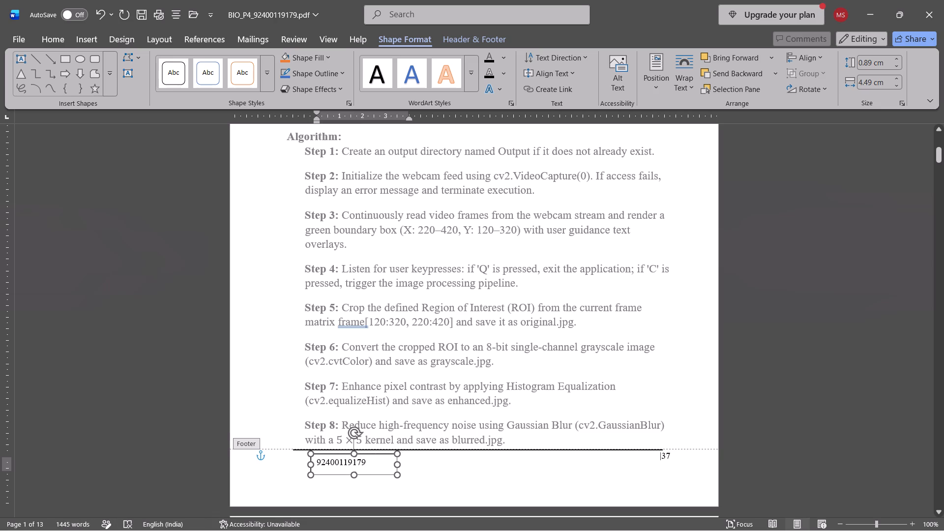
left_click_drag(396, 466, 396, 465)
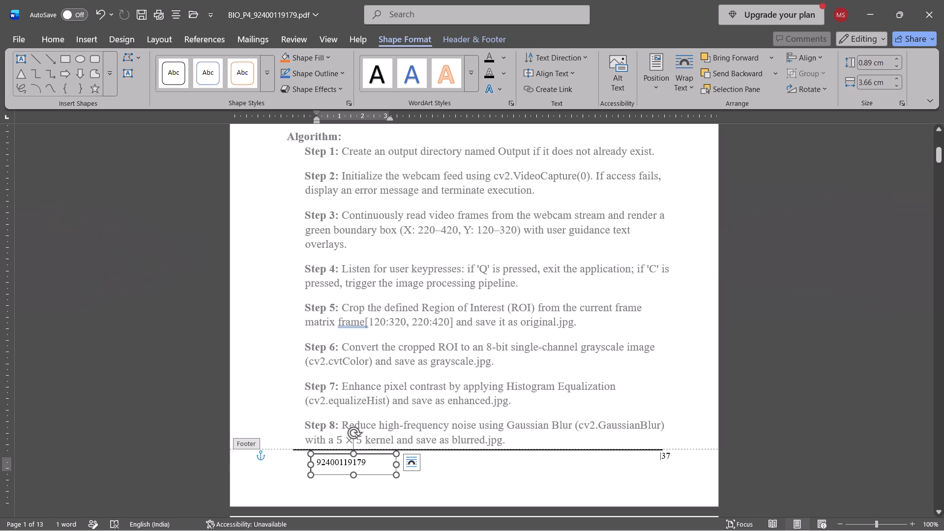
Set the outline of the enrolment number's text box to white.
right_click(378, 453)
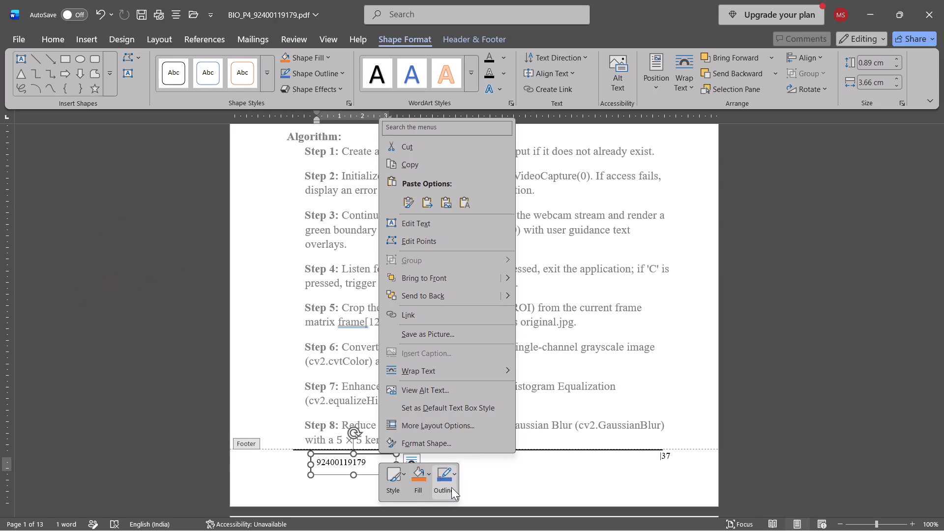
left_click(451, 487)
left_click(440, 218)
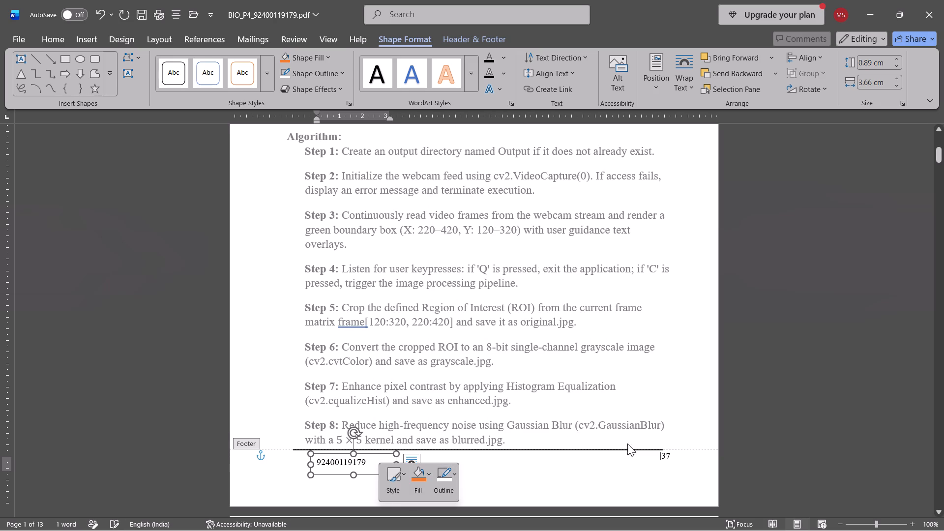
Delete the vertical bar before the page number in the Practical 4 footer.
left_click(667, 458)
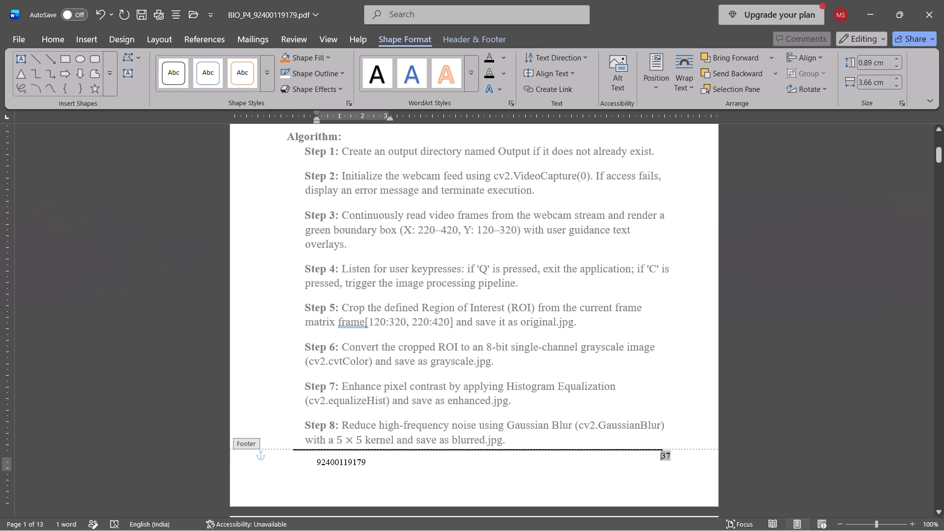
key("Left")
key("Right")
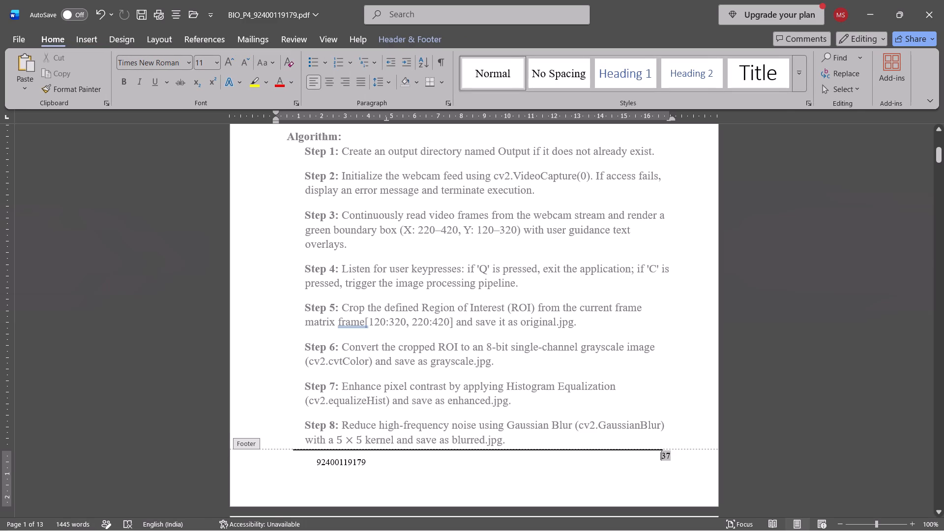
key("BackSpace")
left_click(582, 489)
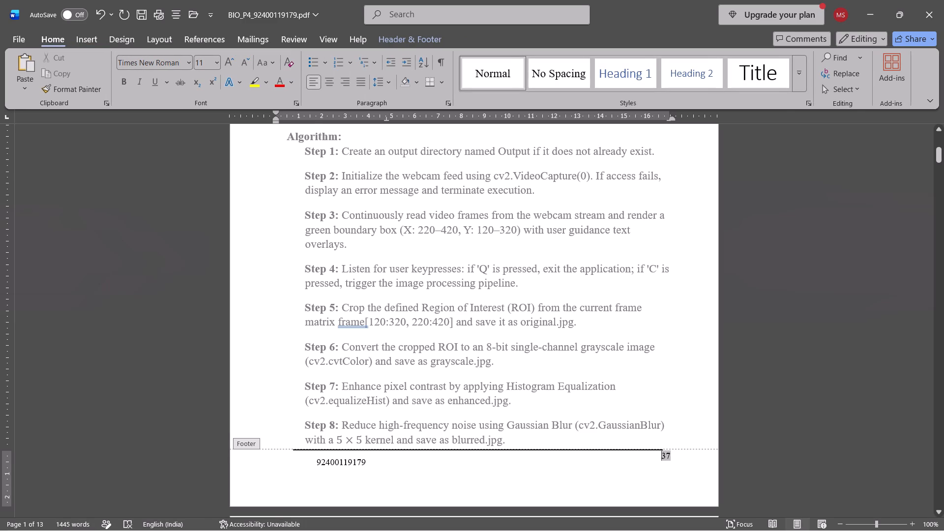
Check the footers across the pages and save Practical 4 as a PDF in the P3 folder, keeping its file name.
scroll(655, 432, "down", 20)
scroll(655, 432, "down", 20)
scroll(655, 432, "down", 20)
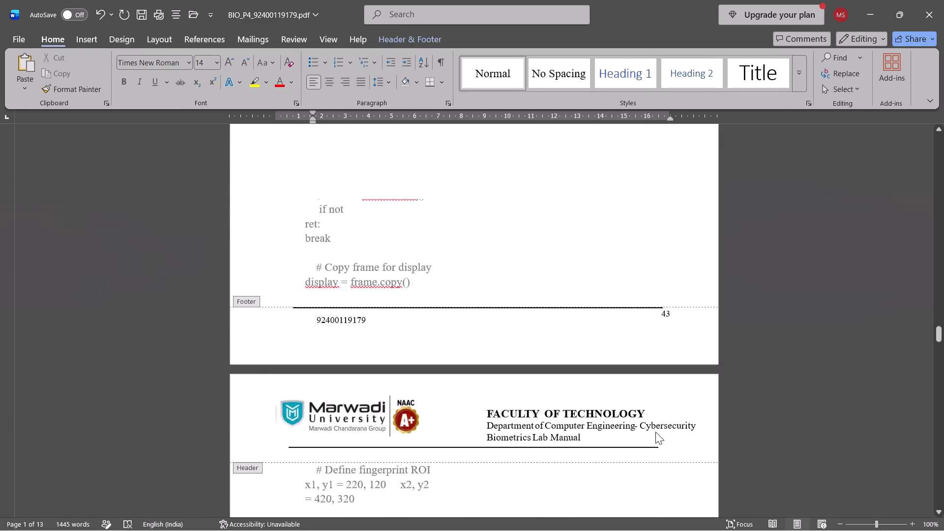
scroll(655, 432, "down", 20)
scroll(655, 432, "down", 3)
scroll(655, 432, "down", 20)
scroll(655, 432, "down", 20)
scroll(655, 432, "down", 20)
scroll(685, 477, "up", 20)
scroll(685, 477, "up", 20)
scroll(685, 477, "up", 20)
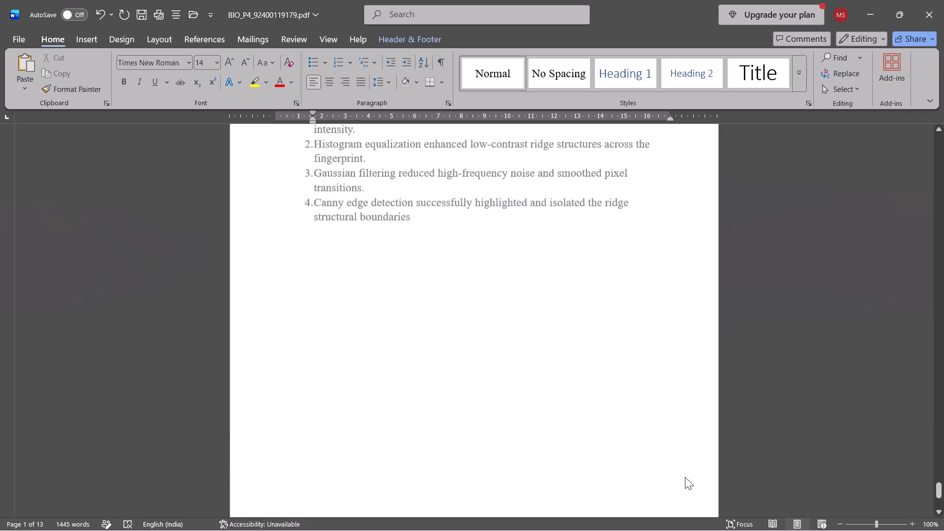
scroll(685, 477, "up", 20)
scroll(685, 477, "up", 20)
scroll(685, 477, "up", 20)
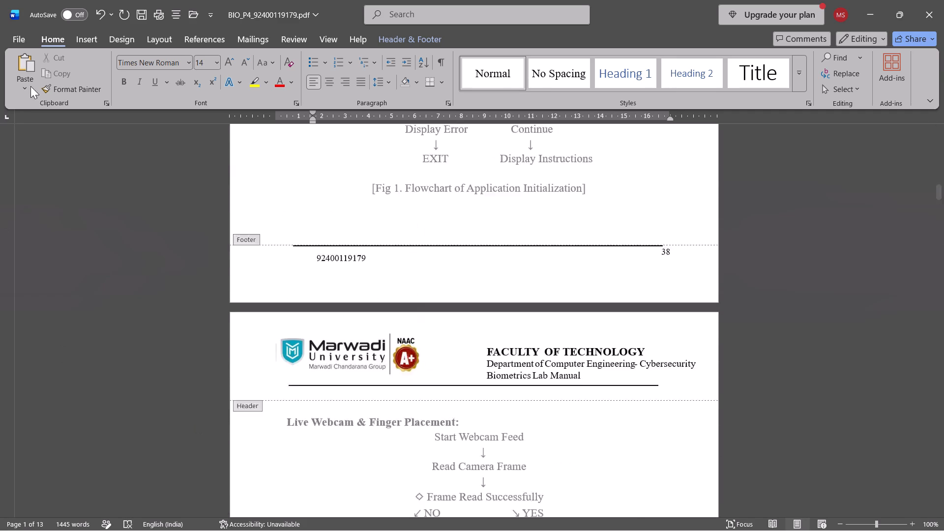
key("ctrl+s")
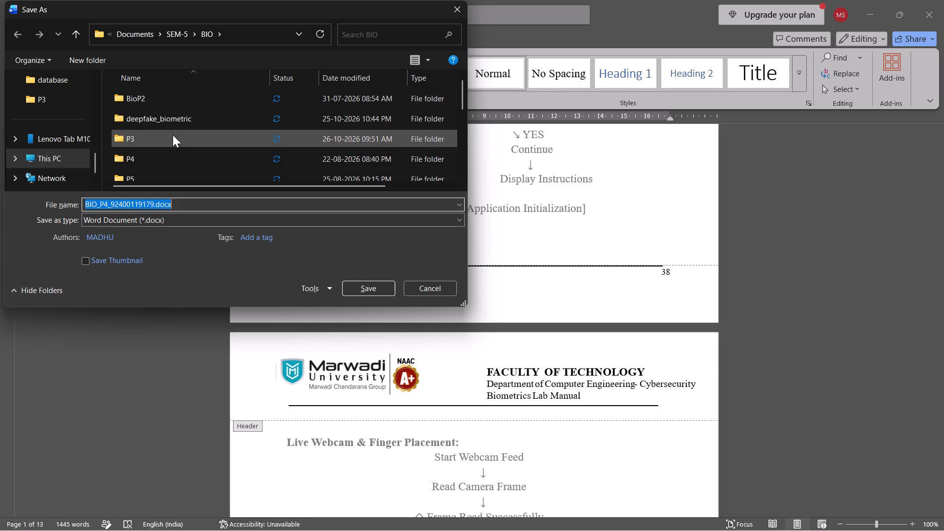
left_click(187, 215)
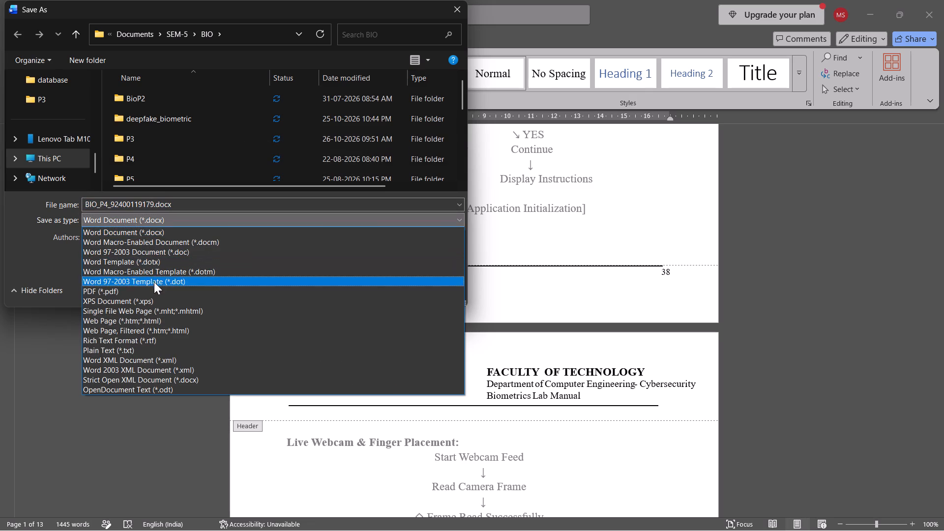
left_click(154, 290)
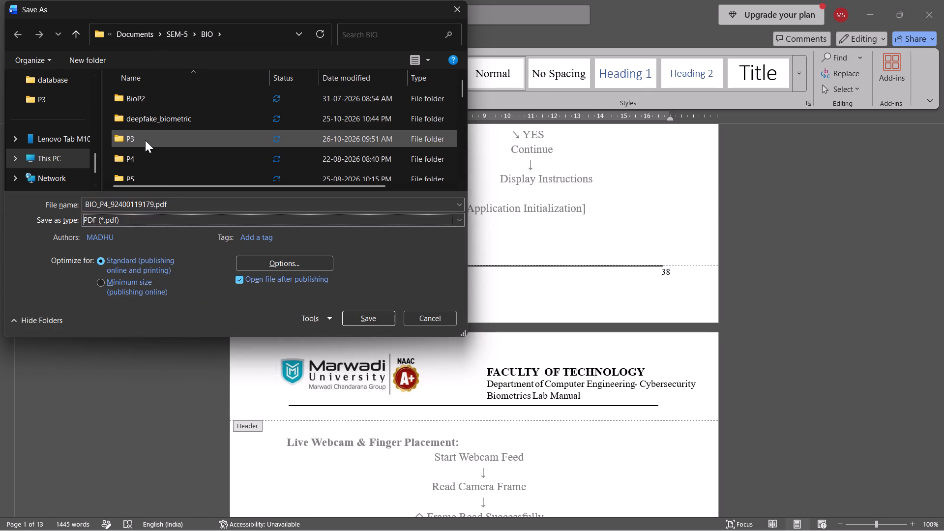
double_click(145, 140)
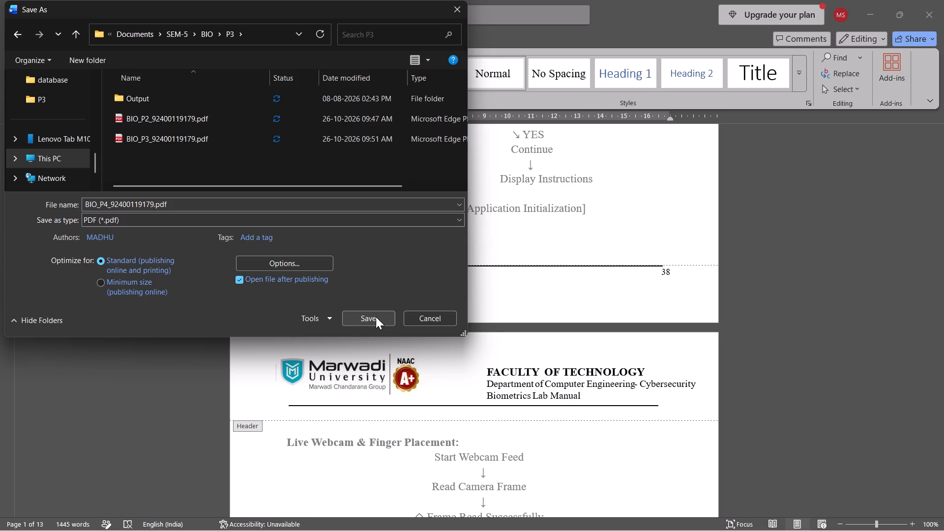
left_click(376, 317)
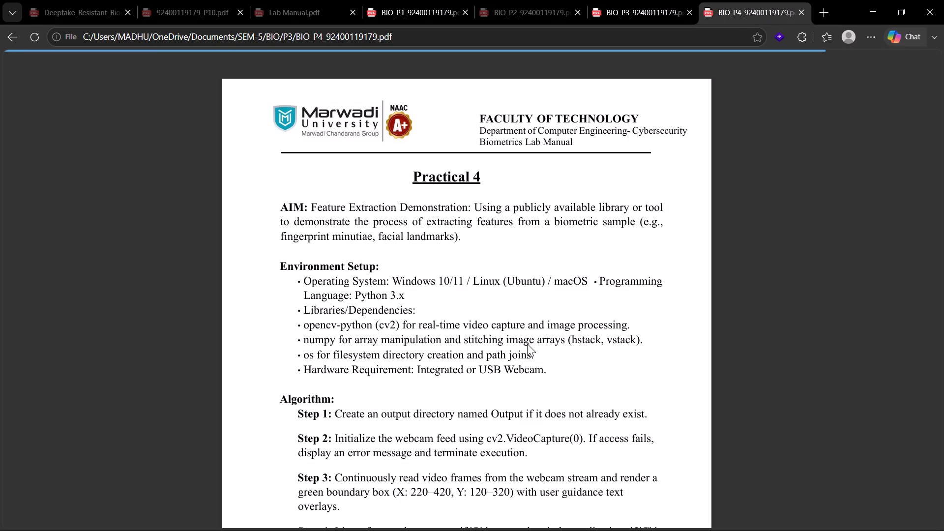
scroll(491, 377, "down", 20)
scroll(491, 377, "down", 20)
scroll(491, 377, "down", 10)
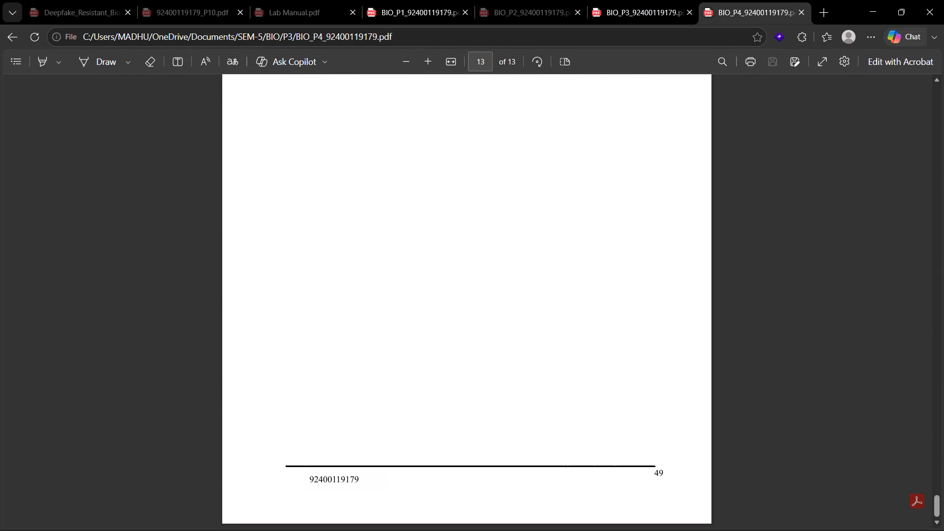
scroll(491, 377, "down", 1)
Return to Word and close the Practical 4 document without saving its changes.
key("alt+Tab")
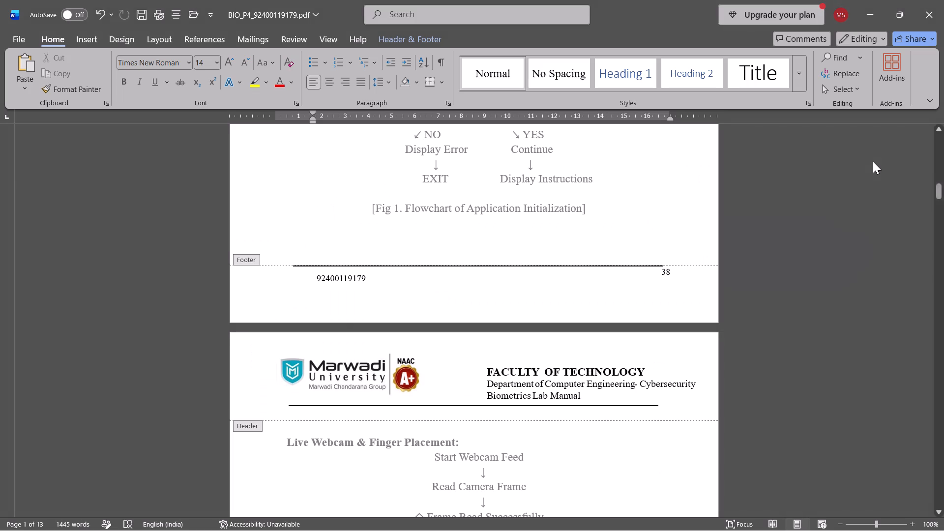
scroll(684, 352, "up", 1)
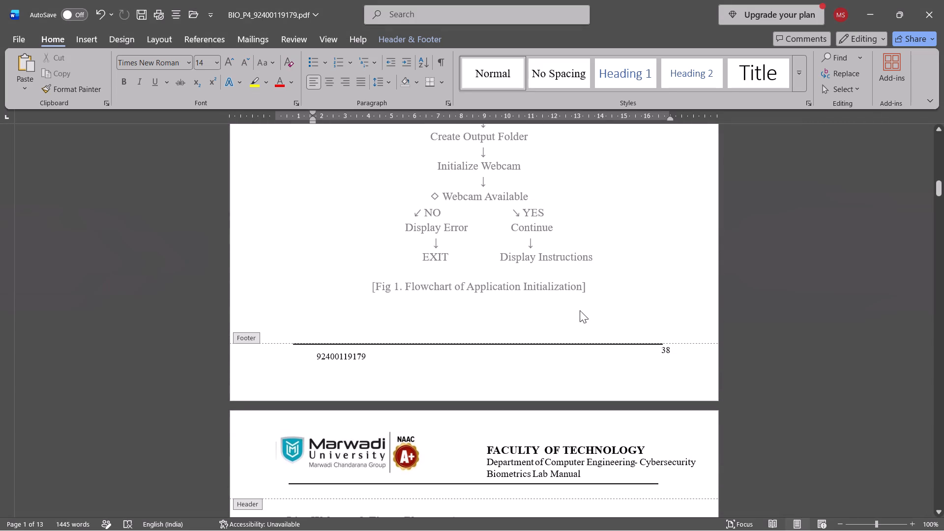
left_click(943, 0)
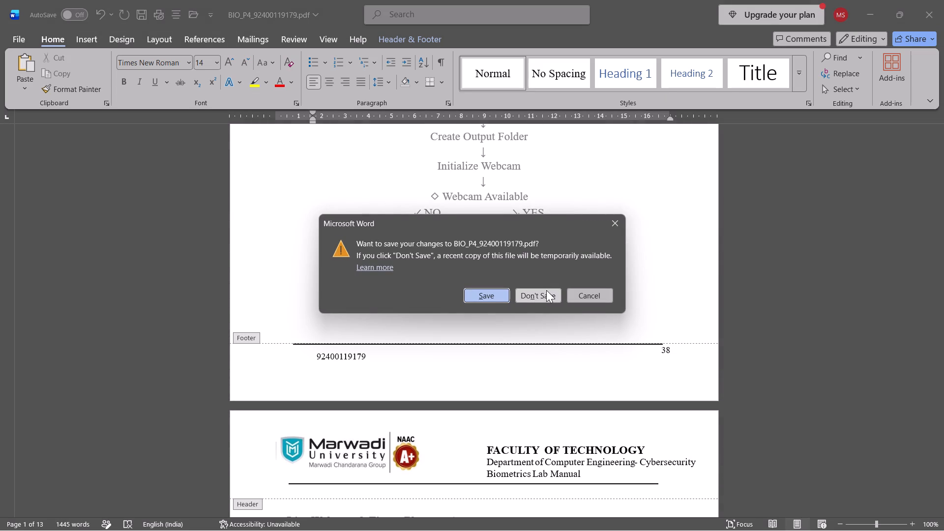
left_click(550, 294)
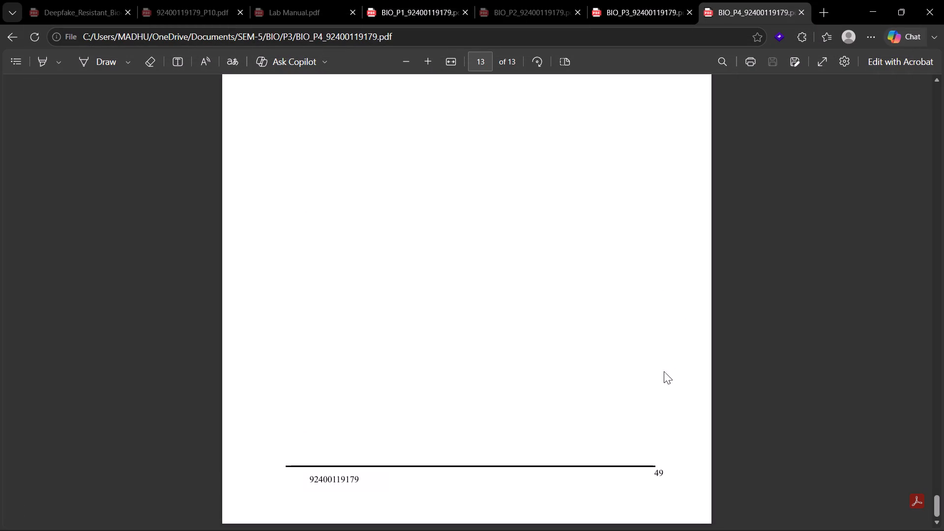
Switch to File Explorer and delete the original Practical 4 PDF from the BIO folder.
left_click(446, 526)
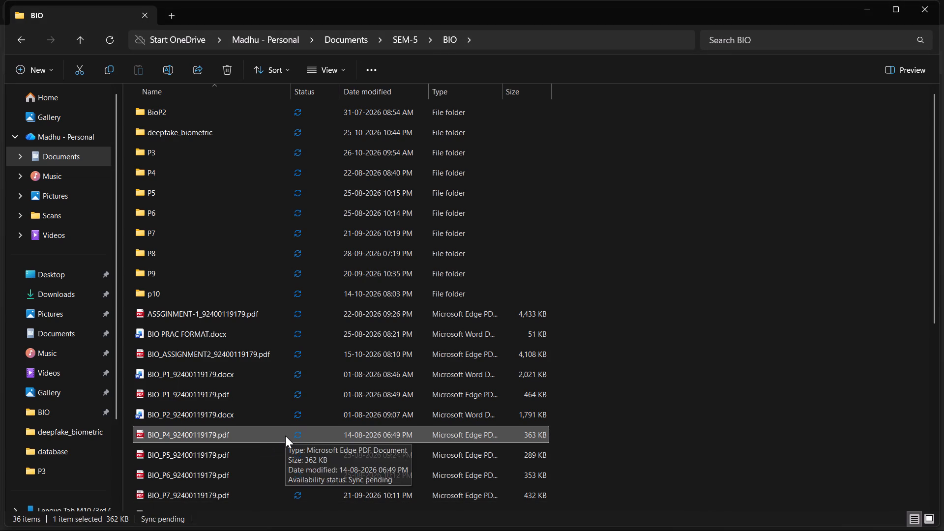
key("Delete")
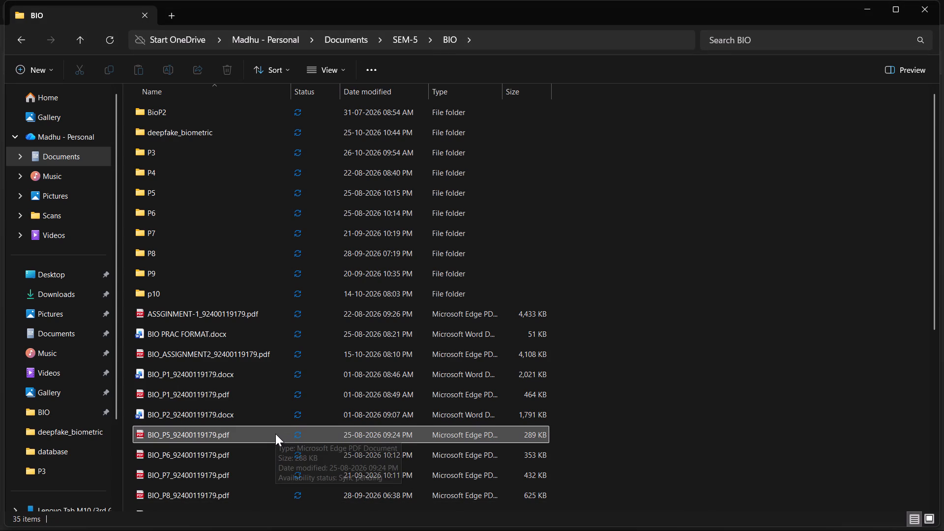
Open the Practical 5 PDF from the BIO folder in Word, using that app just once.
left_click(271, 438)
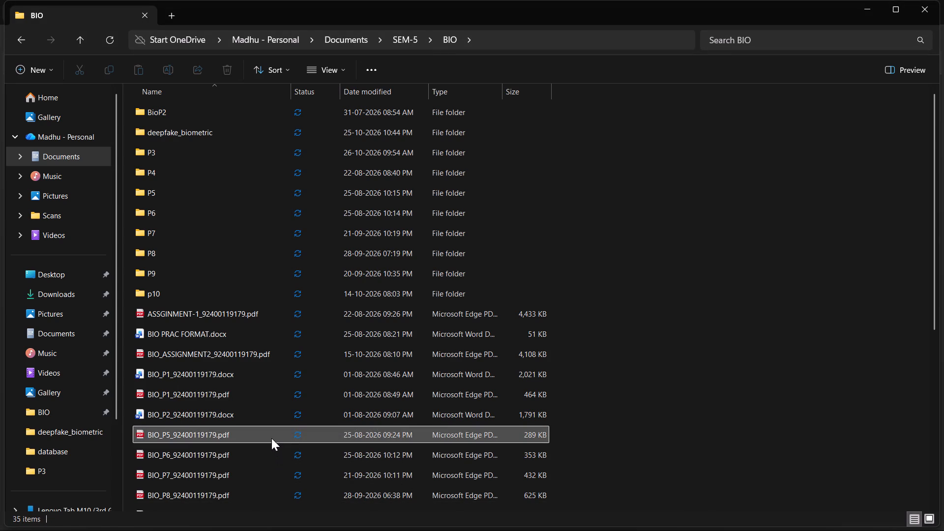
right_click(271, 438)
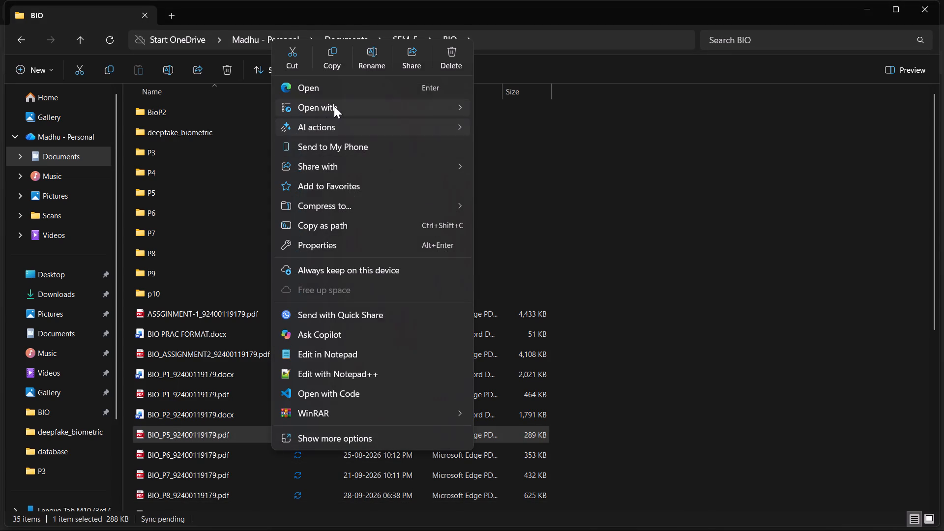
left_click(334, 106)
left_click(502, 239)
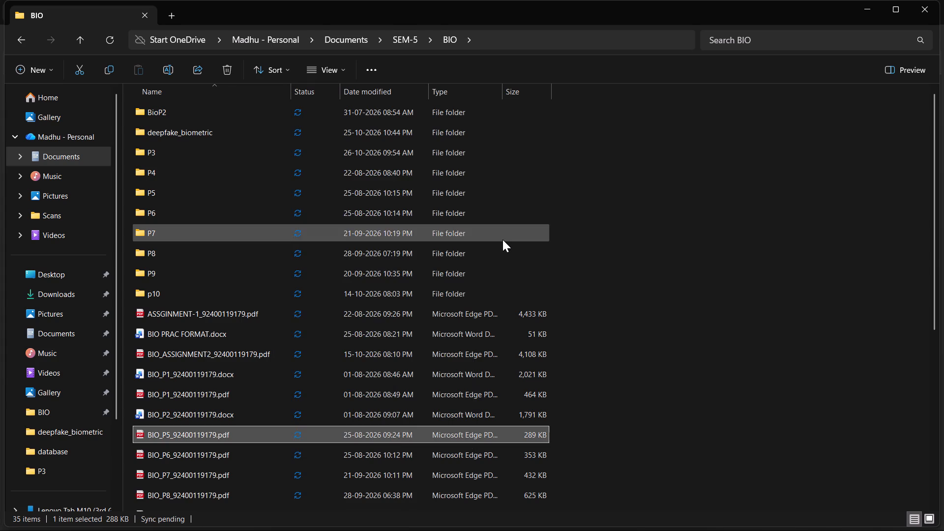
scroll(458, 343, "down", 8)
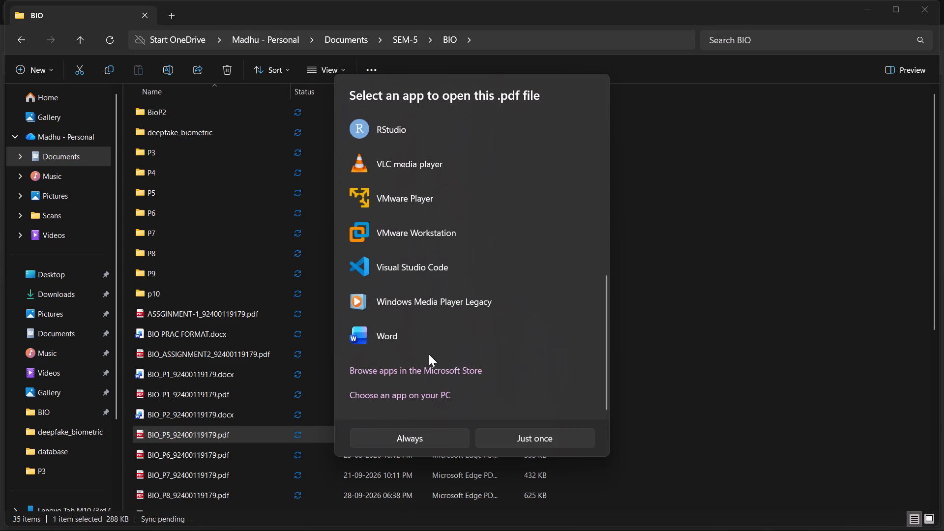
left_click(437, 342)
left_click(524, 443)
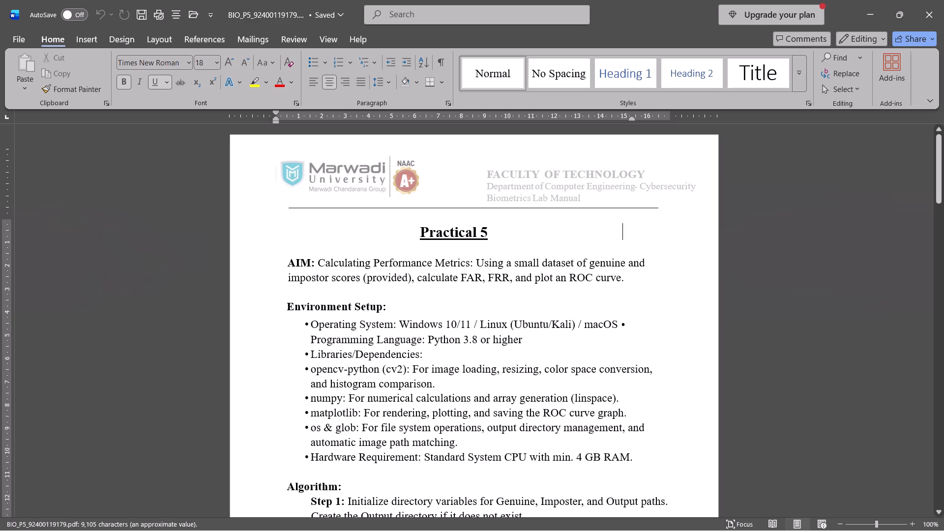
Set Practical 5's page numbering to start at 50, checking the last page number of the Practical 4 PDF for continuity.
scroll(549, 438, "down", 14)
scroll(549, 438, "up", 1)
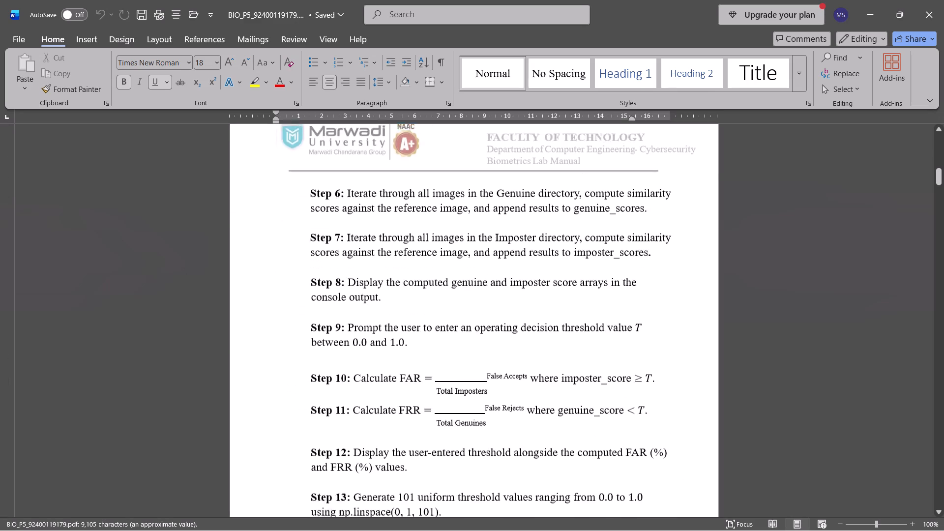
scroll(549, 438, "up", 2)
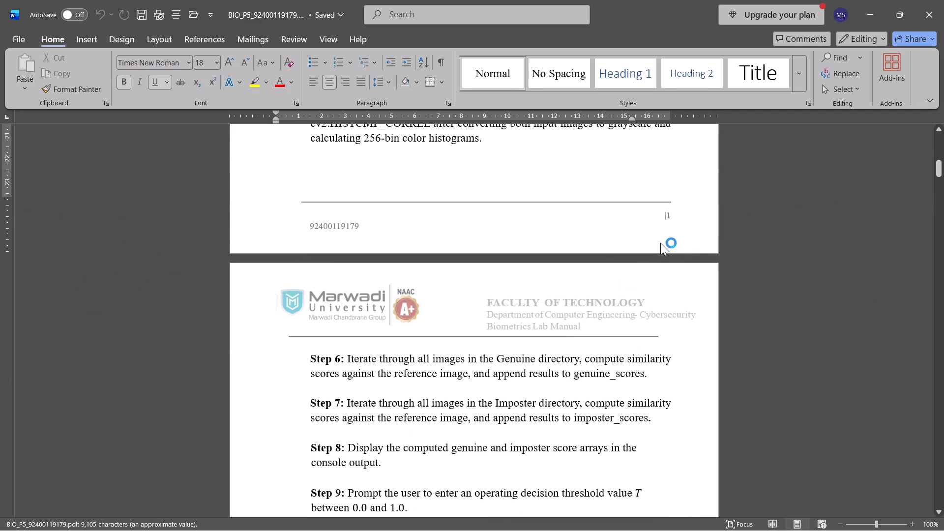
double_click(660, 215)
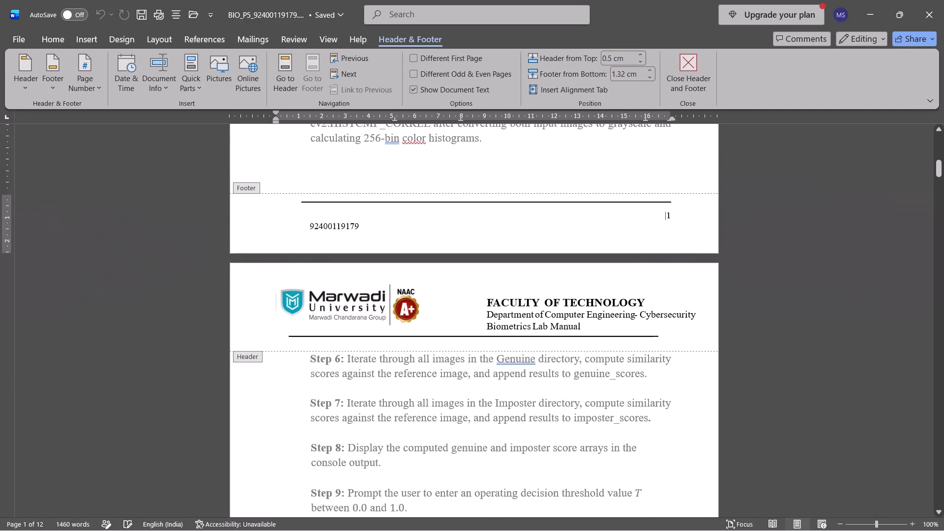
left_click(90, 96)
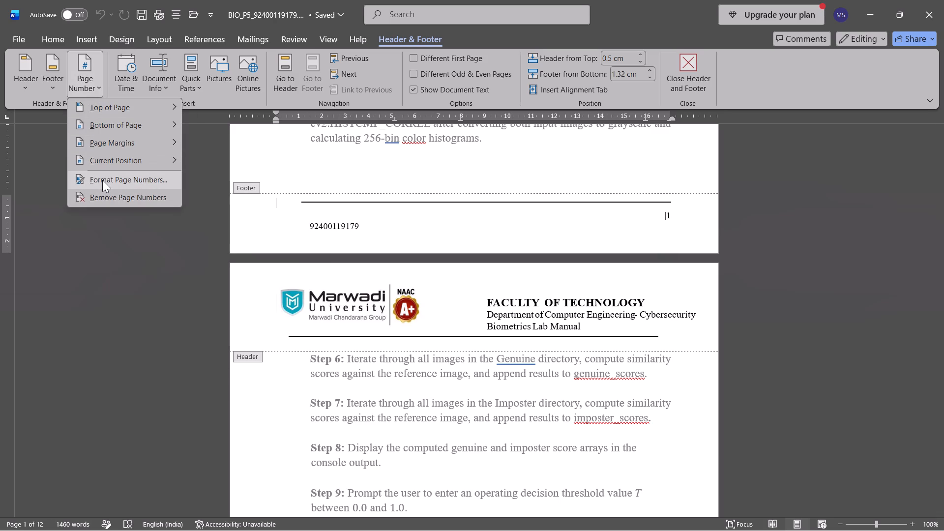
left_click(102, 180)
left_click(409, 308)
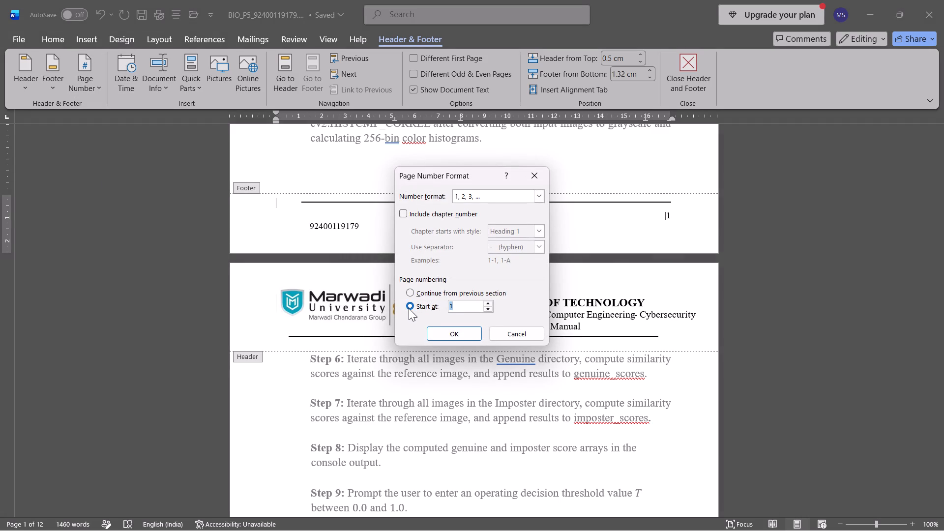
key("alt+Tab")
key("alt+Tab")
key("alt+Tab")
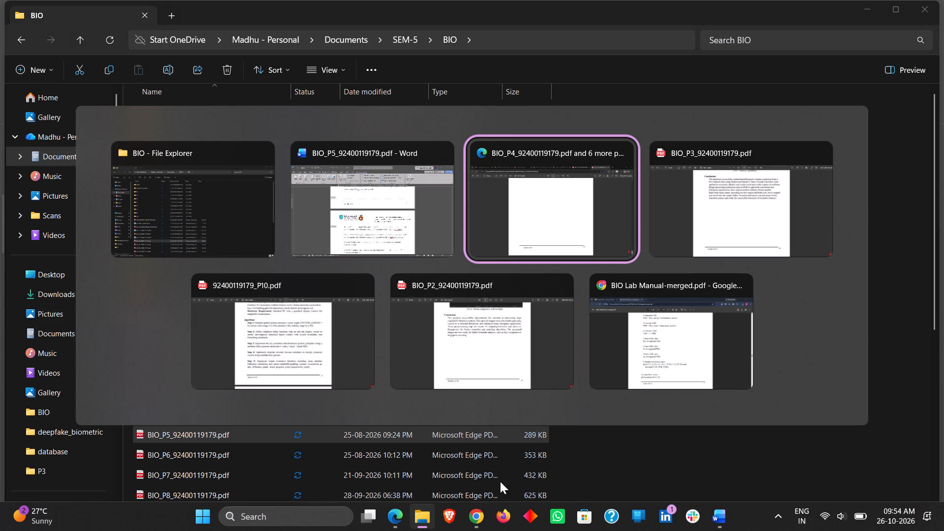
scroll(684, 451, "down", 7)
key("alt+Tab")
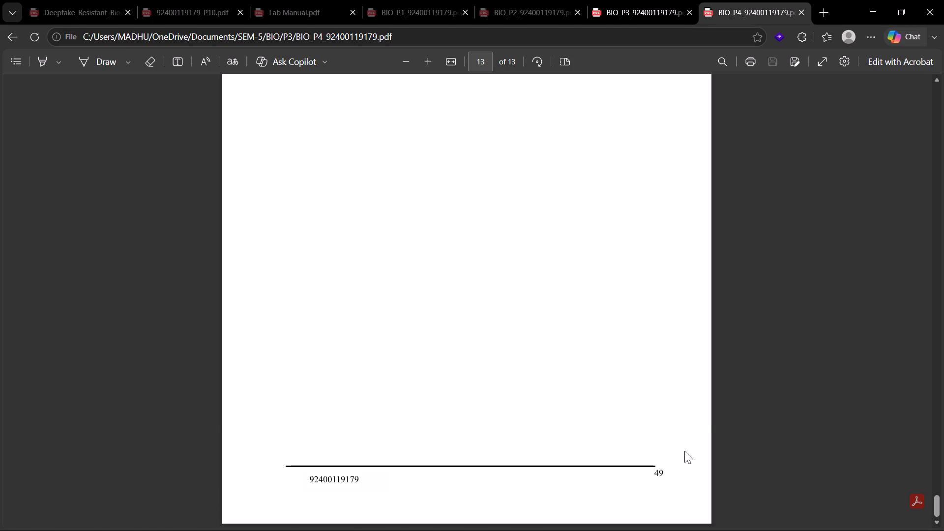
key("alt+Tab")
key("alt+Tab")
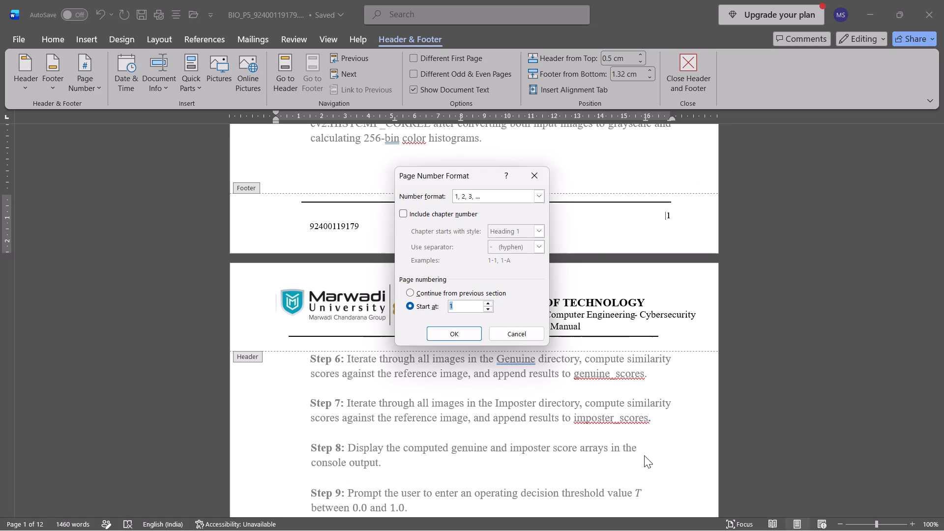
type("50")
key("Return")
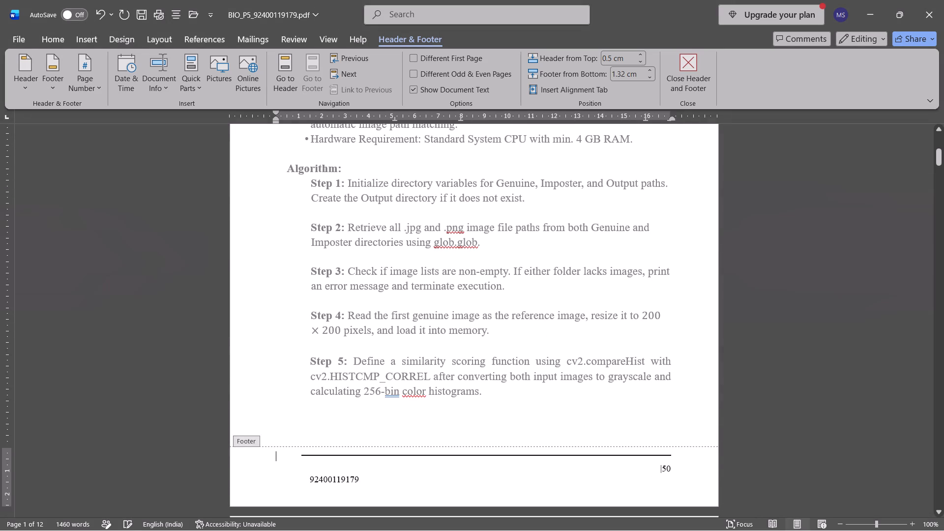
Copy the enrolment number from the Practical 5 footer.
left_click(354, 479)
left_click_drag(363, 479, 310, 479)
key("ctrl+c")
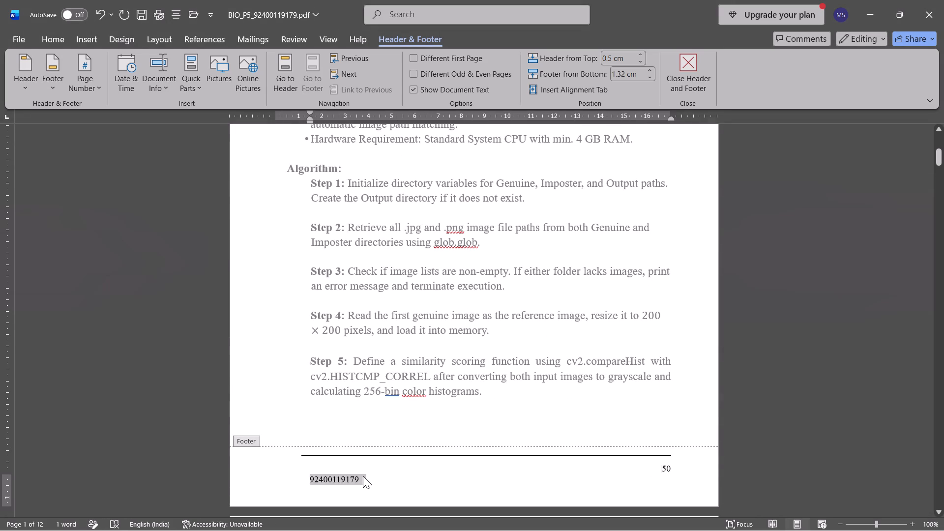
Delete the selected enrolment number text from the Practical 5 footer.
key("BackSpace")
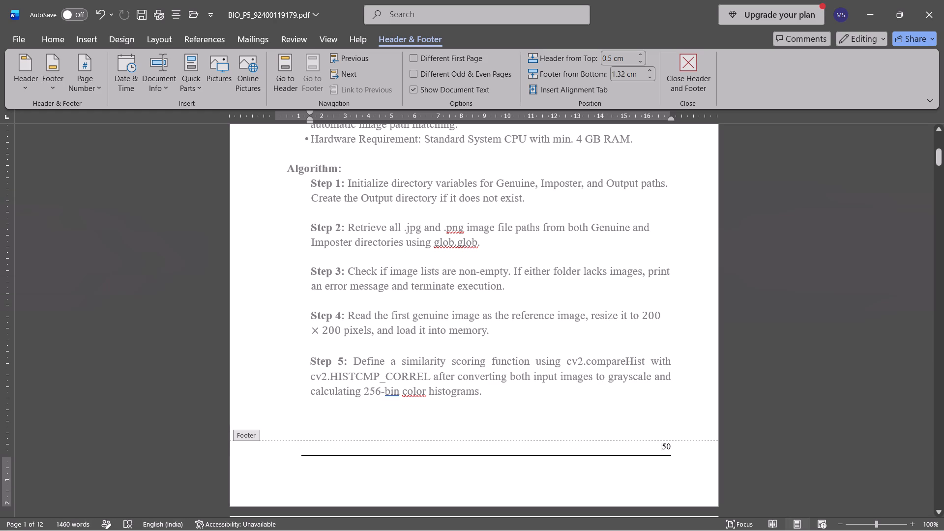
Reposition the horizontal footer line so it sits on the footer's upper boundary, just above the page number.
left_click_drag(392, 455, 392, 444)
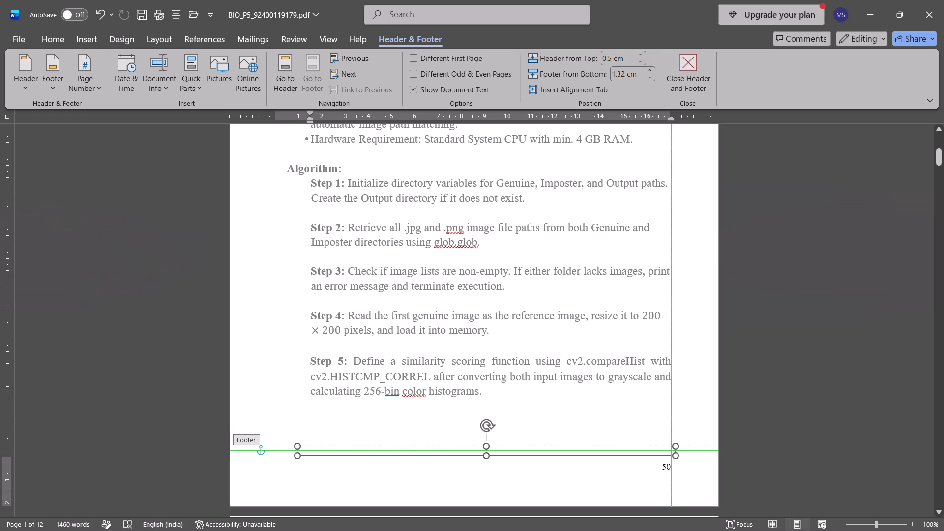
left_click_drag(392, 444, 392, 442)
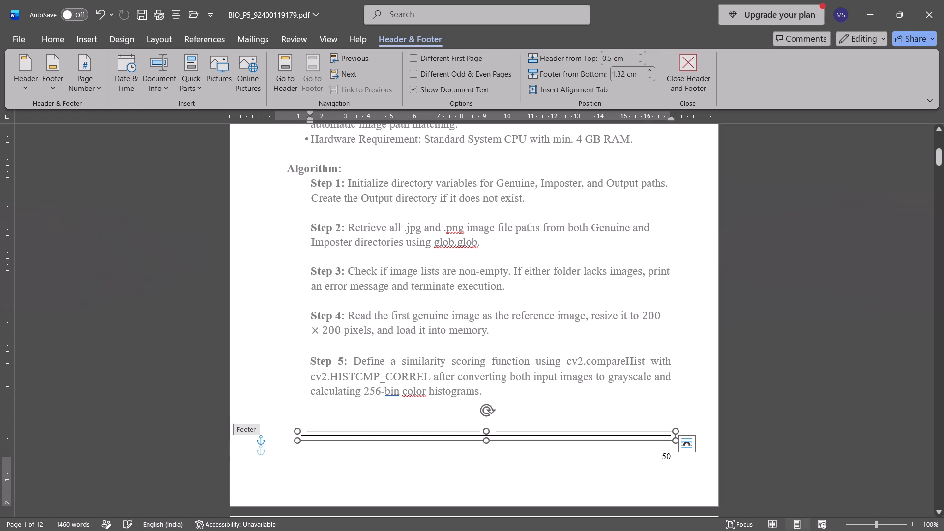
double_click(337, 457)
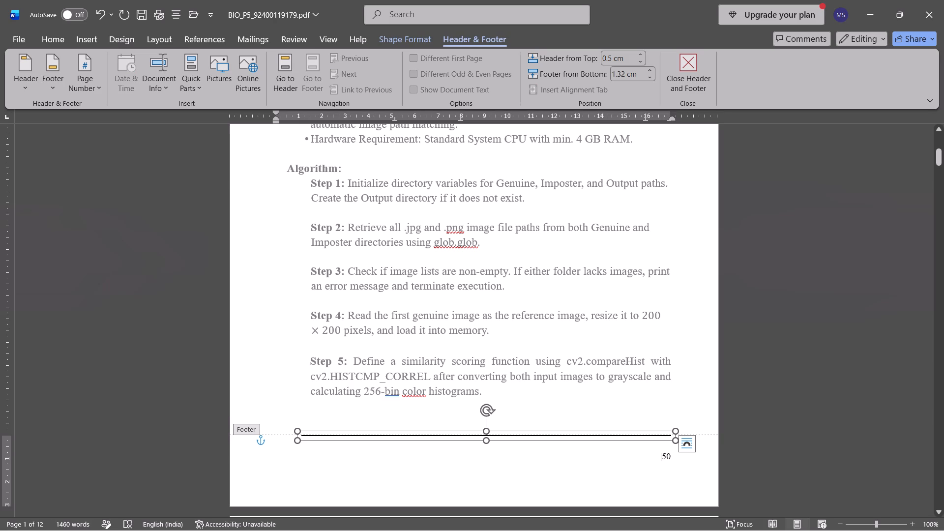
double_click(337, 457)
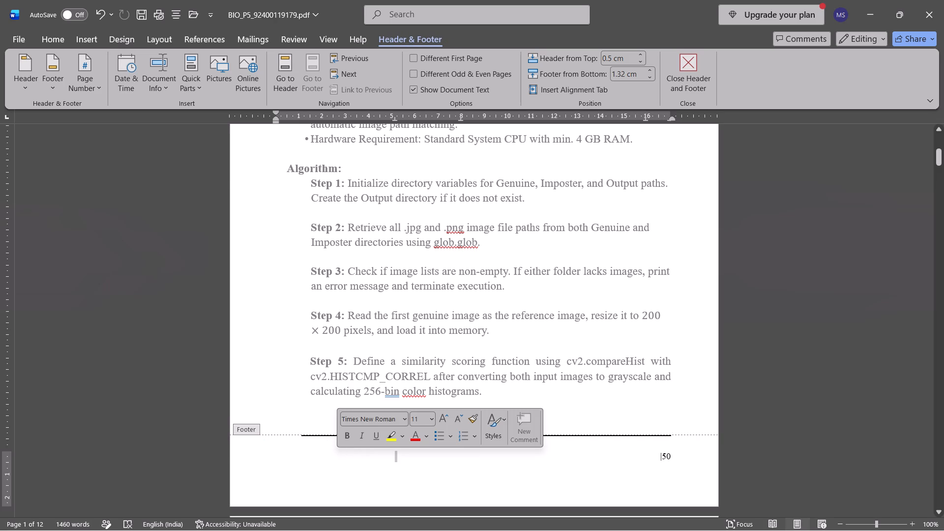
left_click(329, 436)
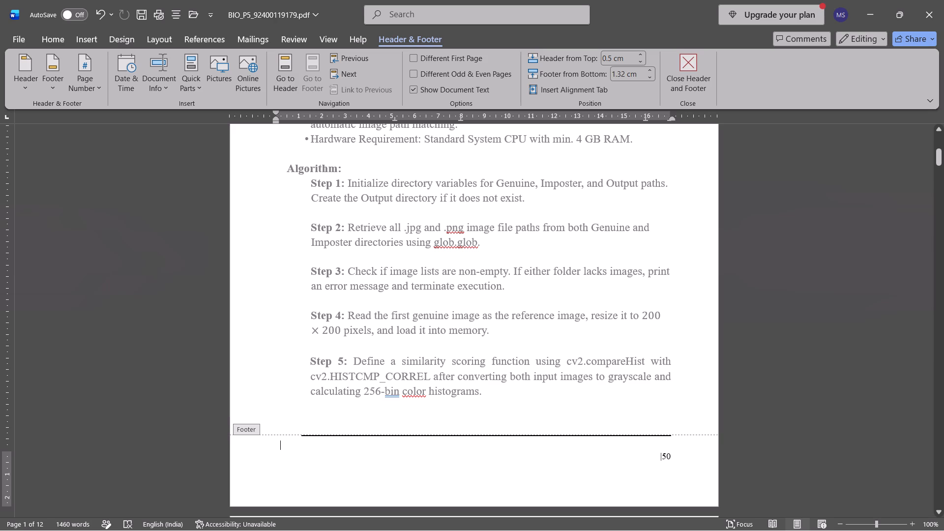
left_click(351, 435)
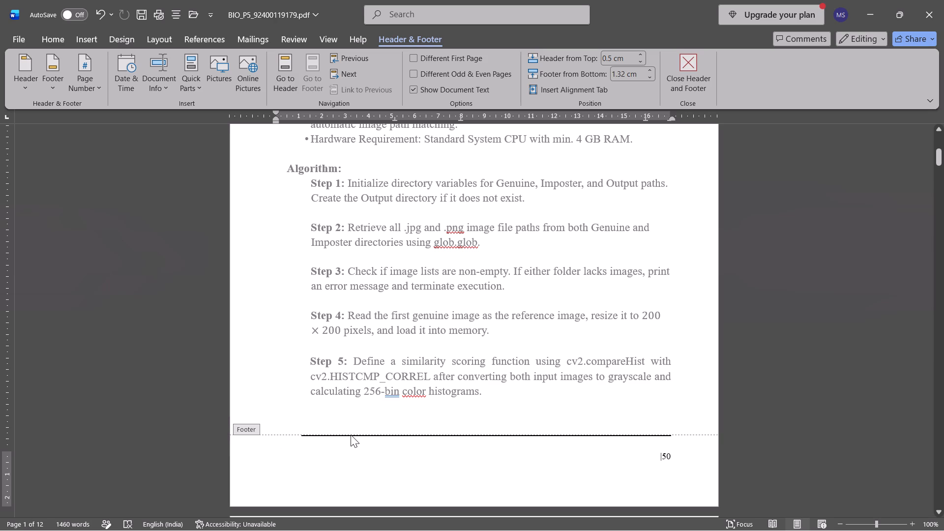
left_click(351, 435)
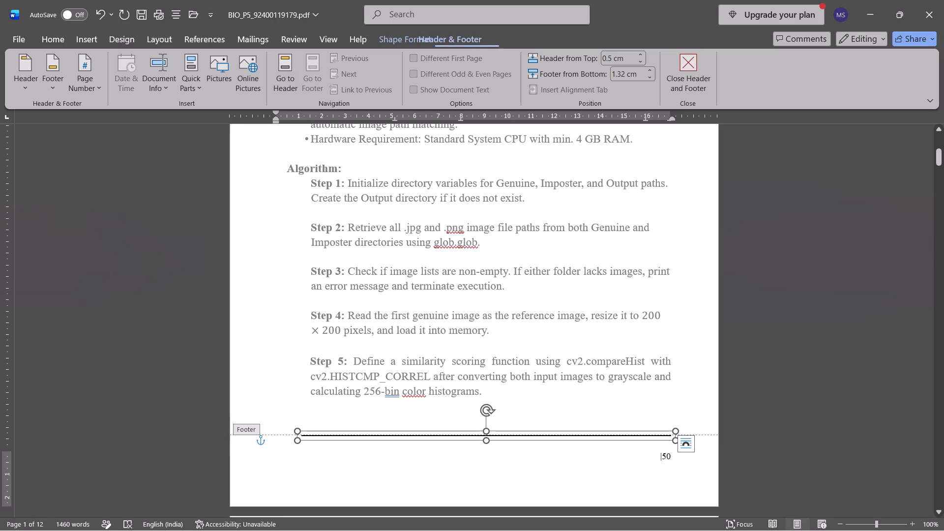
left_click_drag(351, 435, 350, 441)
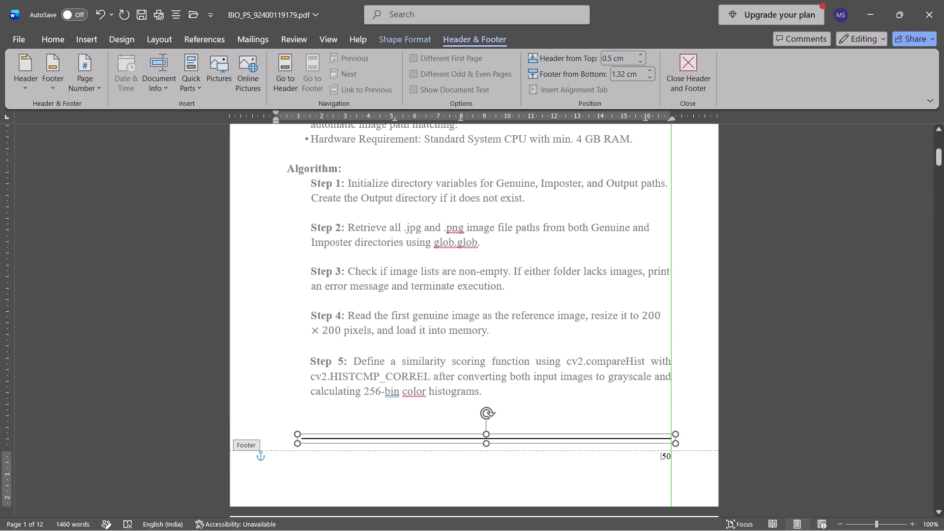
left_click_drag(350, 441, 350, 451)
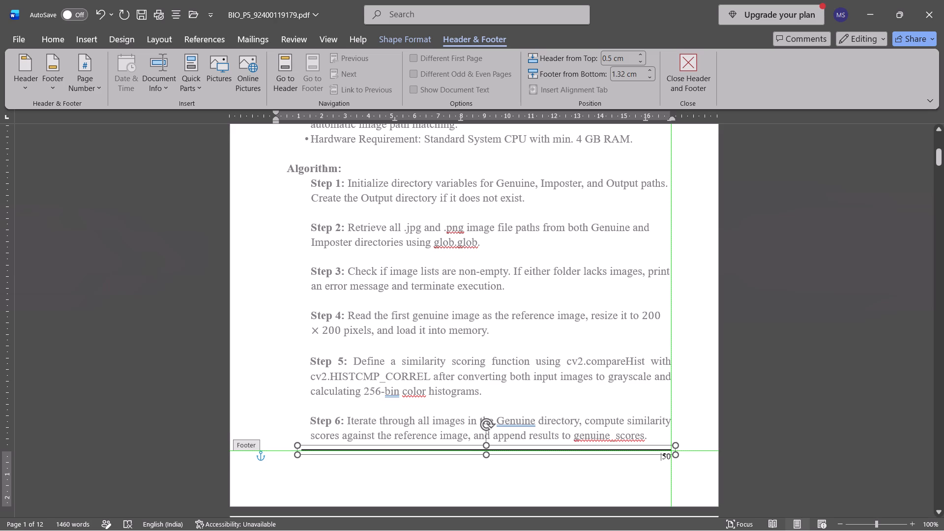
left_click_drag(350, 451, 357, 465)
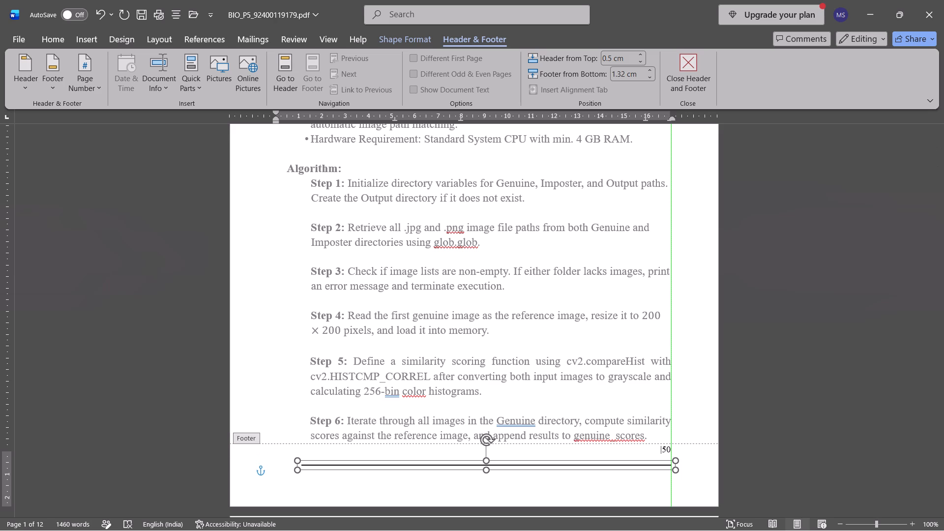
left_click_drag(357, 465, 357, 452)
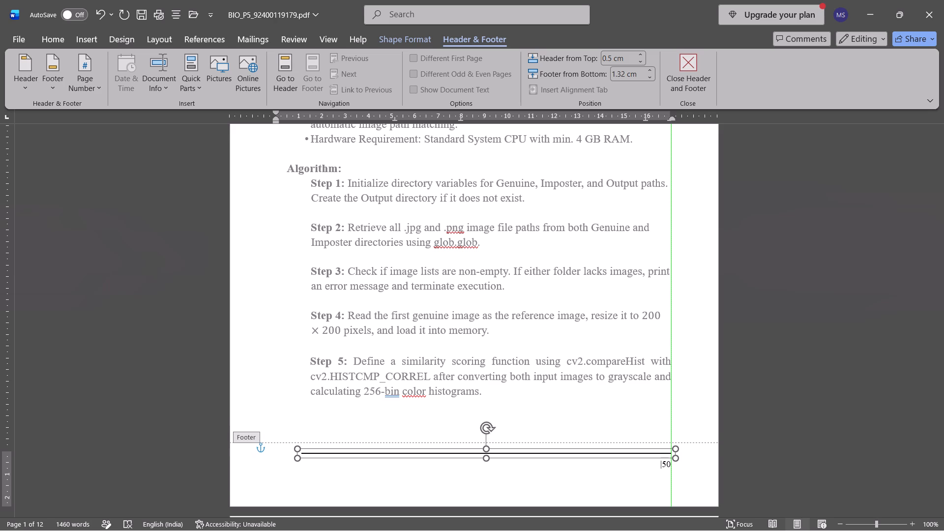
left_click_drag(357, 452, 357, 451)
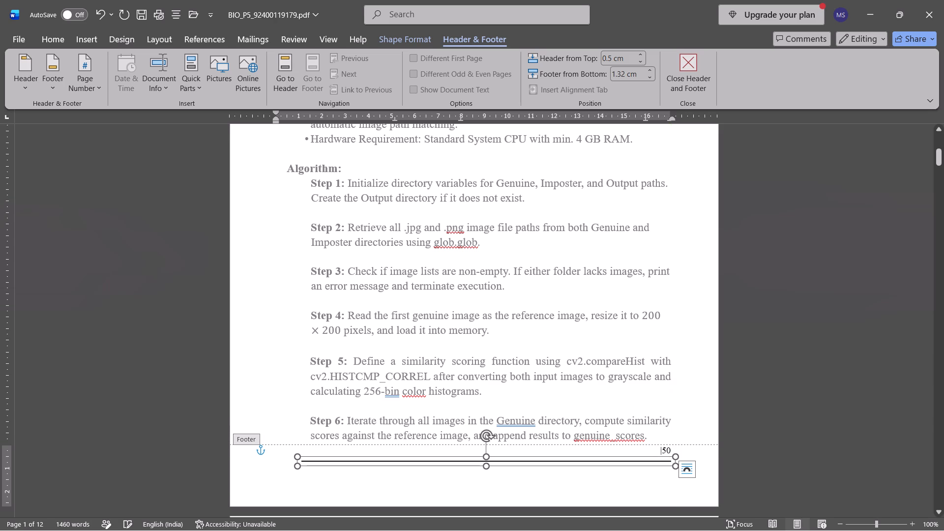
left_click_drag(357, 457, 357, 454)
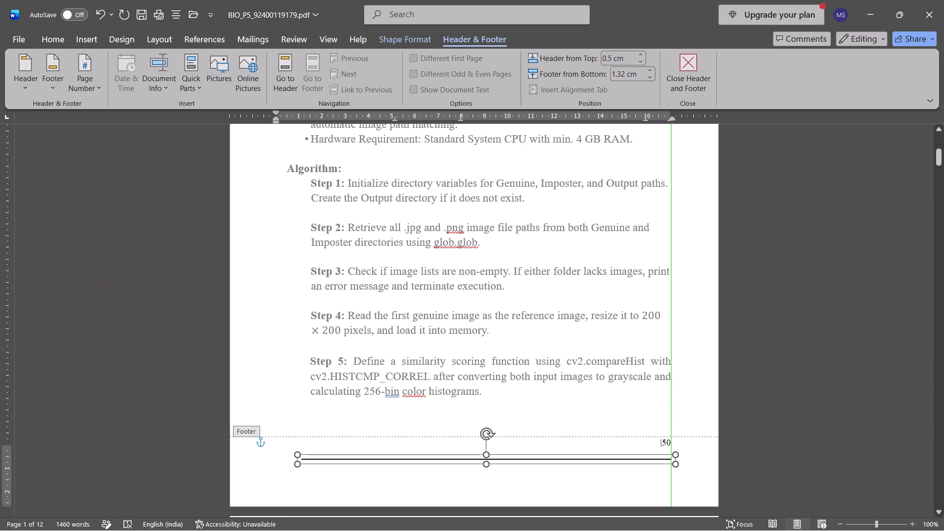
left_click_drag(357, 454, 356, 447)
left_click_drag(356, 457, 356, 456)
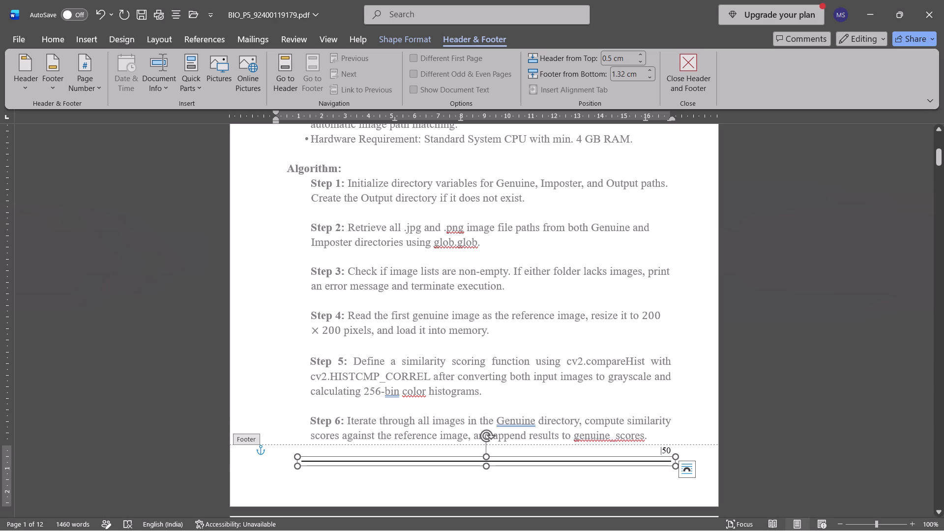
left_click_drag(356, 456, 355, 446)
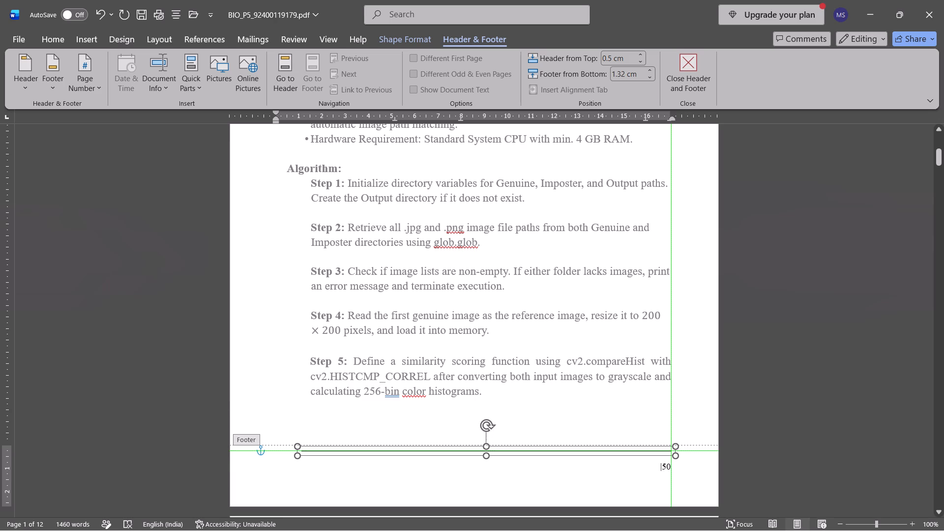
left_click_drag(355, 446, 353, 438)
left_click_drag(353, 438, 354, 441)
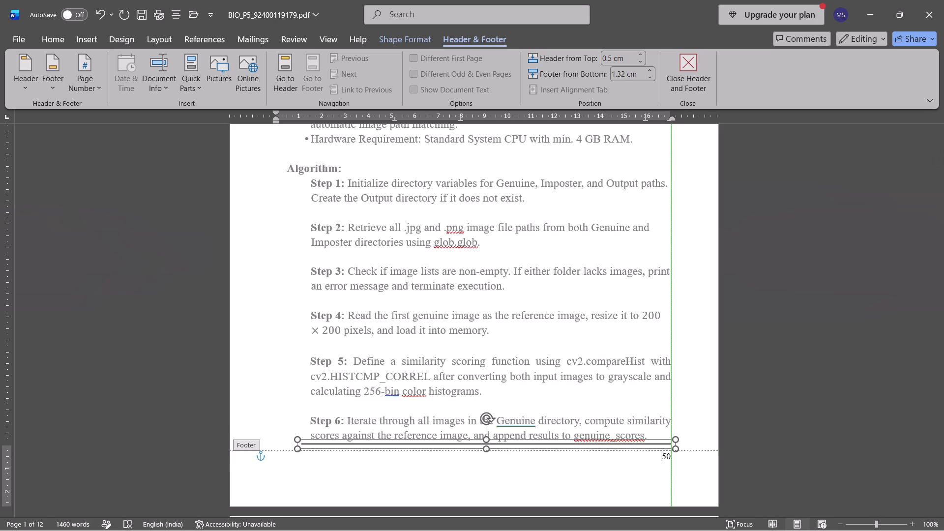
left_click_drag(354, 441, 355, 447)
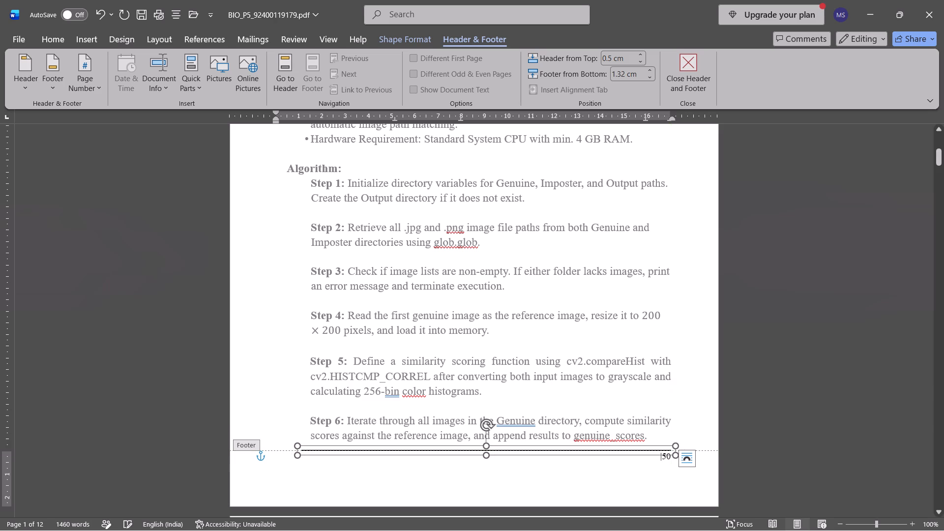
left_click(336, 468)
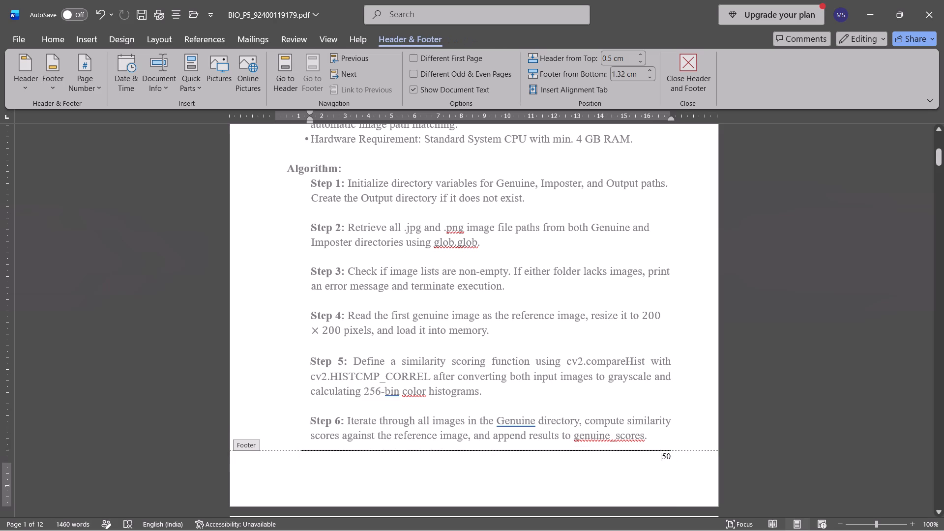
Remove the vertical bar in front of the page number in the footer.
left_click(664, 457)
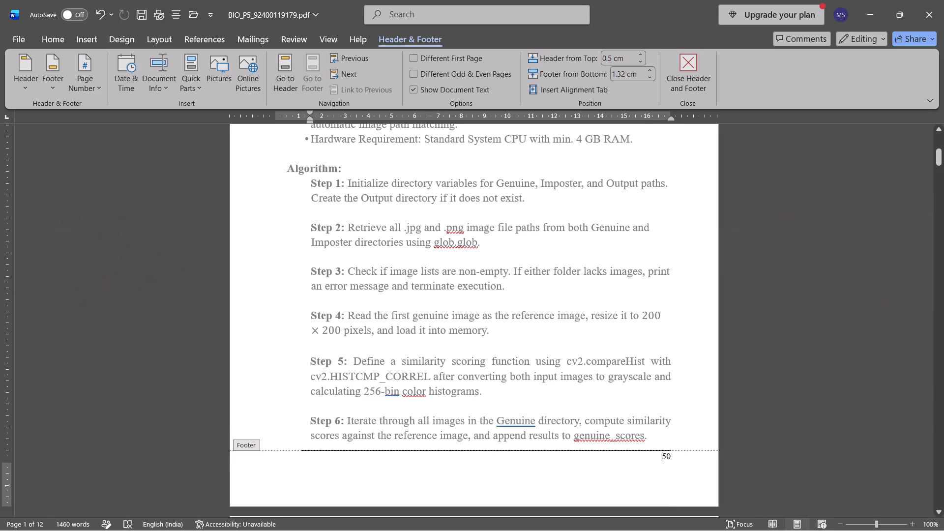
left_click(664, 457)
key("Left")
key("Right")
key("BackSpace")
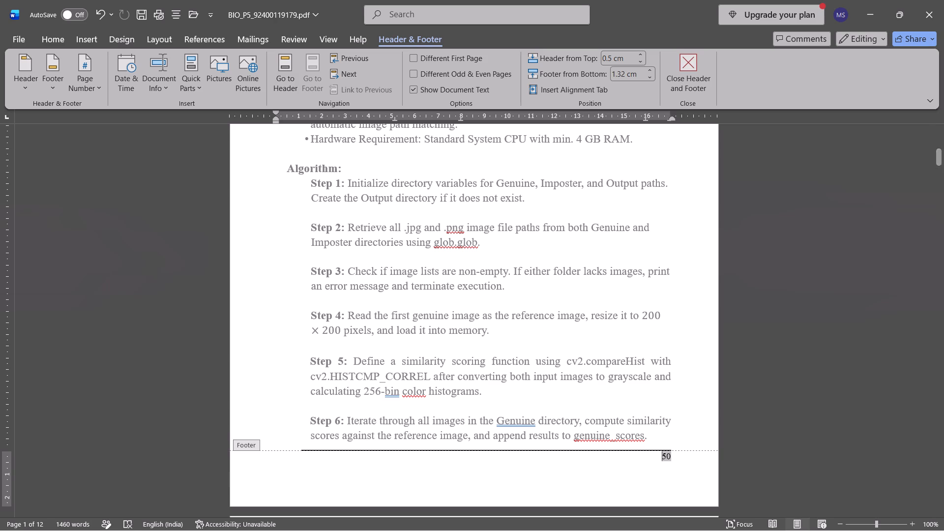
Draw a text box about 4.57 cm wide and 0.68 cm high beneath the footer line's left end and enter the enrolment number.
left_click(334, 462)
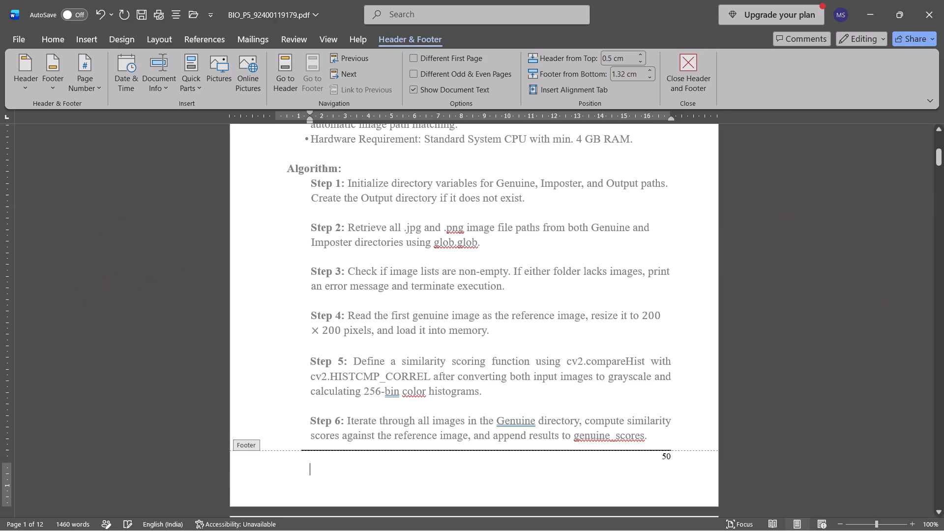
left_click(90, 44)
left_click(619, 78)
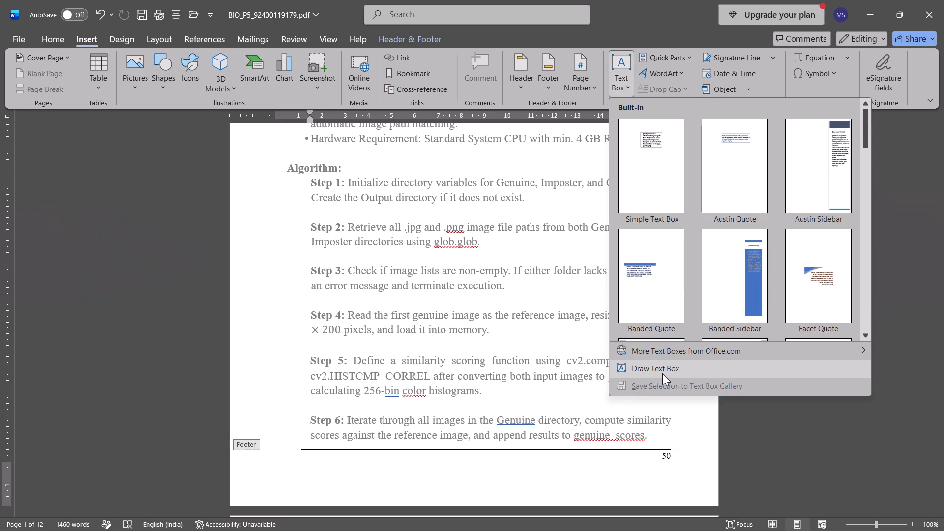
left_click(662, 373)
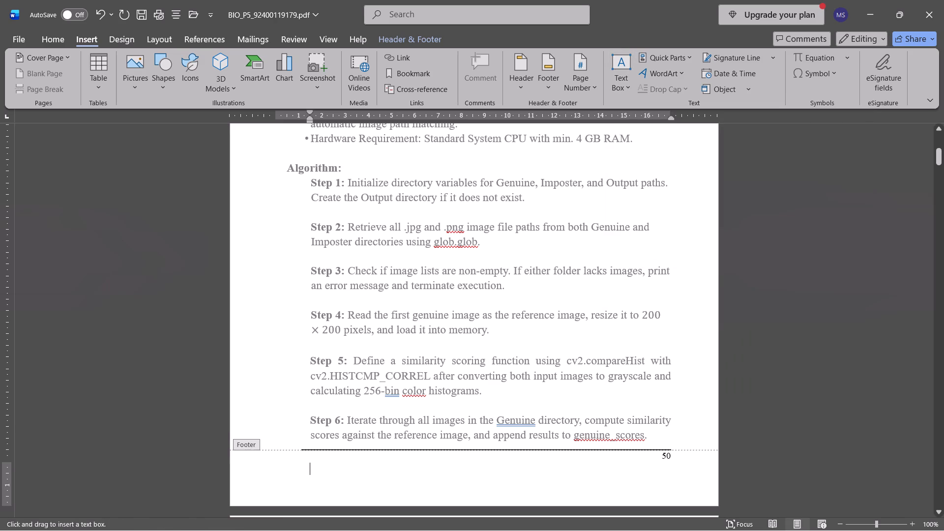
left_click_drag(312, 450, 352, 460)
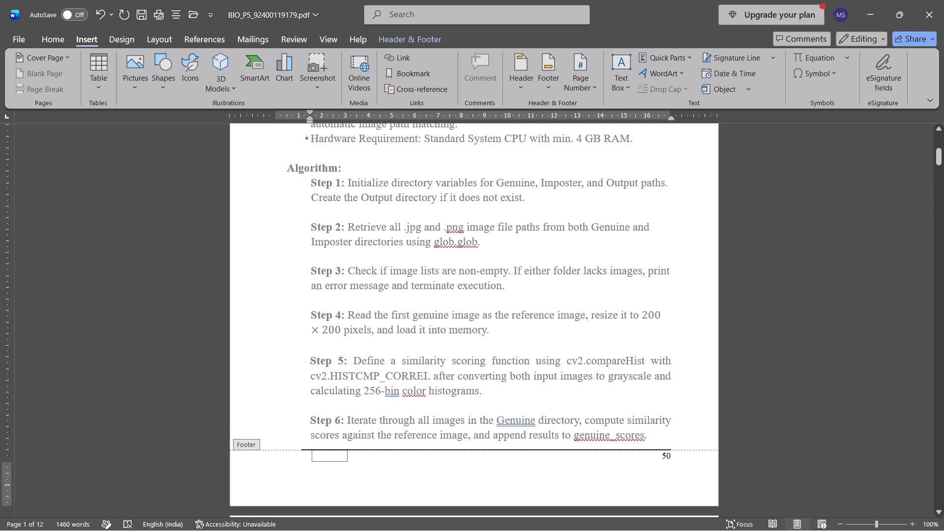
left_click_drag(352, 460, 385, 464)
left_click_drag(385, 464, 418, 466)
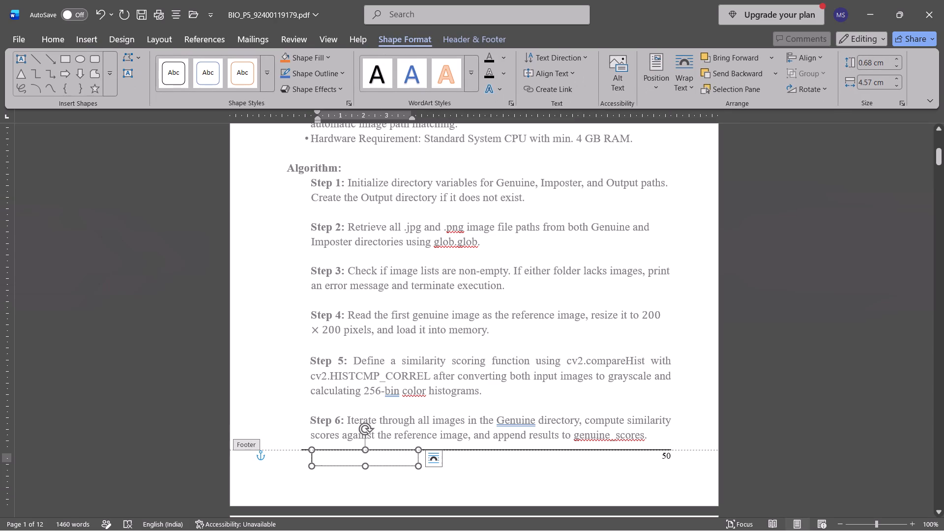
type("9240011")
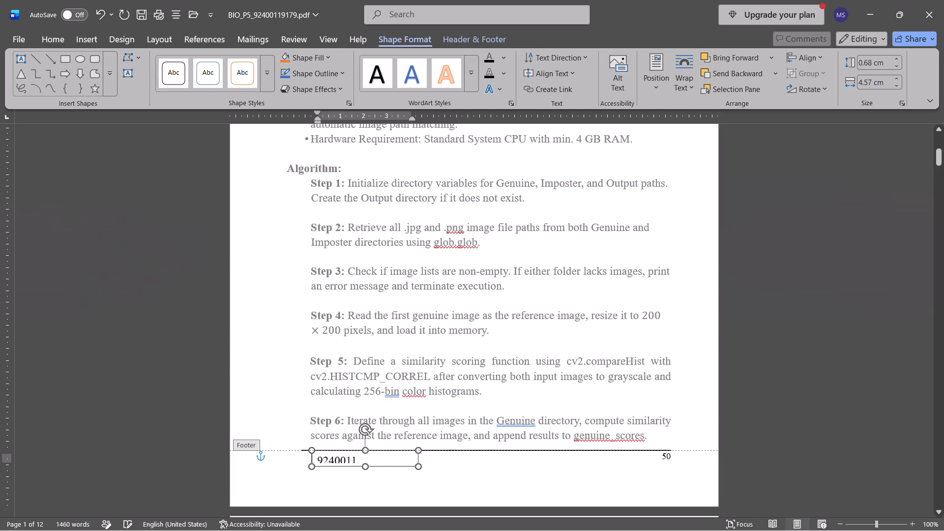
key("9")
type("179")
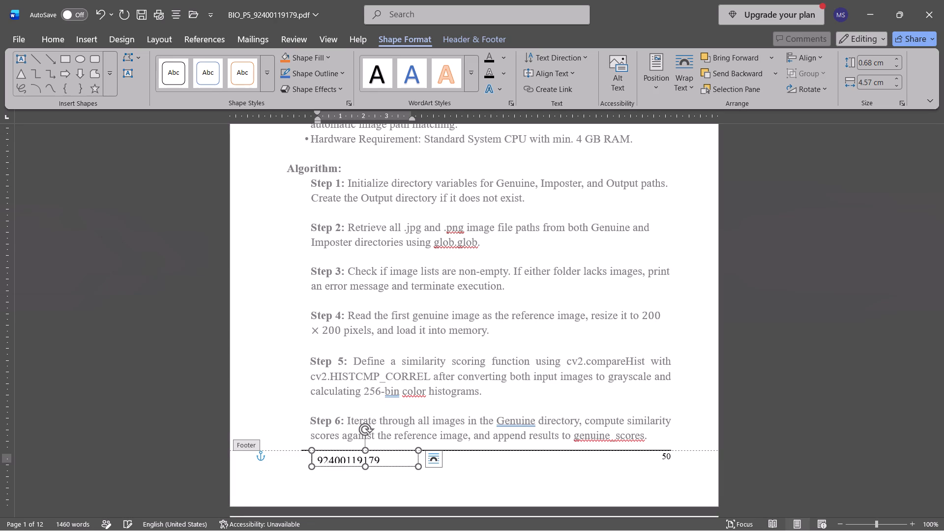
Set the font size of the enrolment number in the footer text box to 11.
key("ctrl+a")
right_click(341, 459)
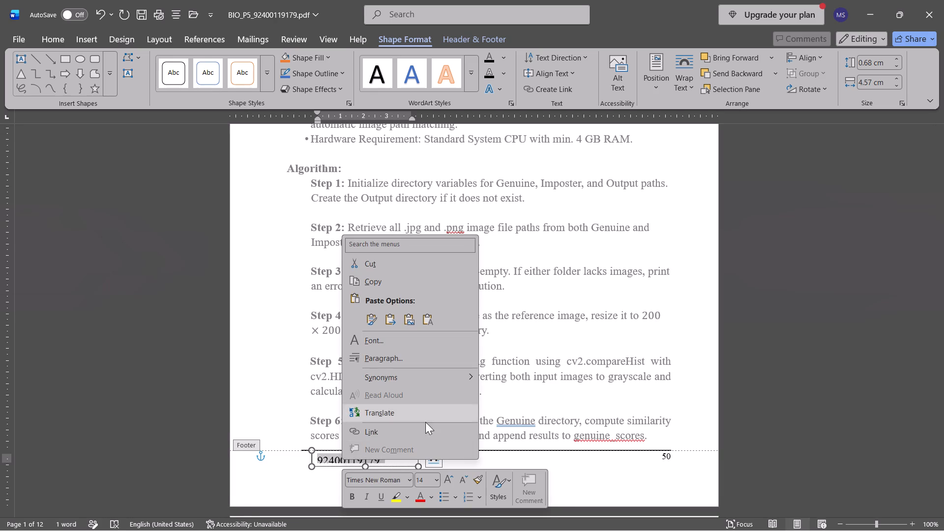
left_click(428, 478)
type("11")
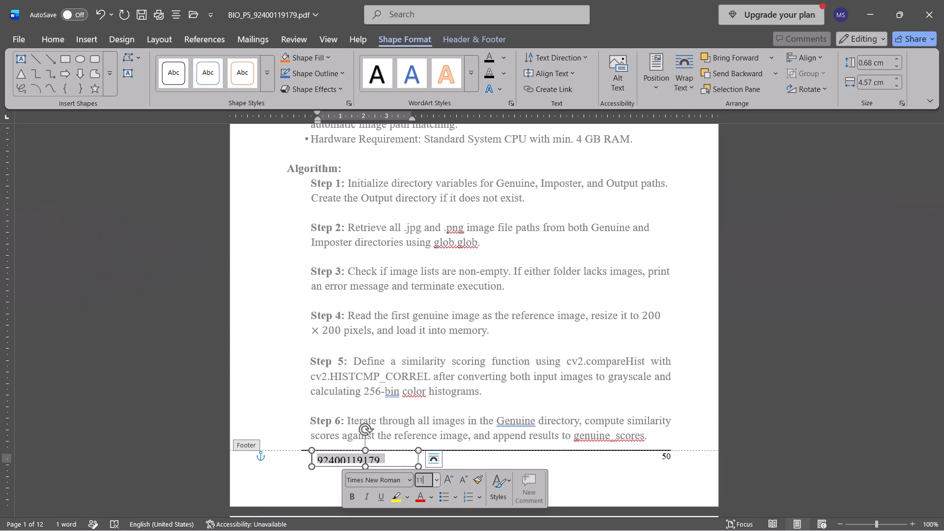
key("Return")
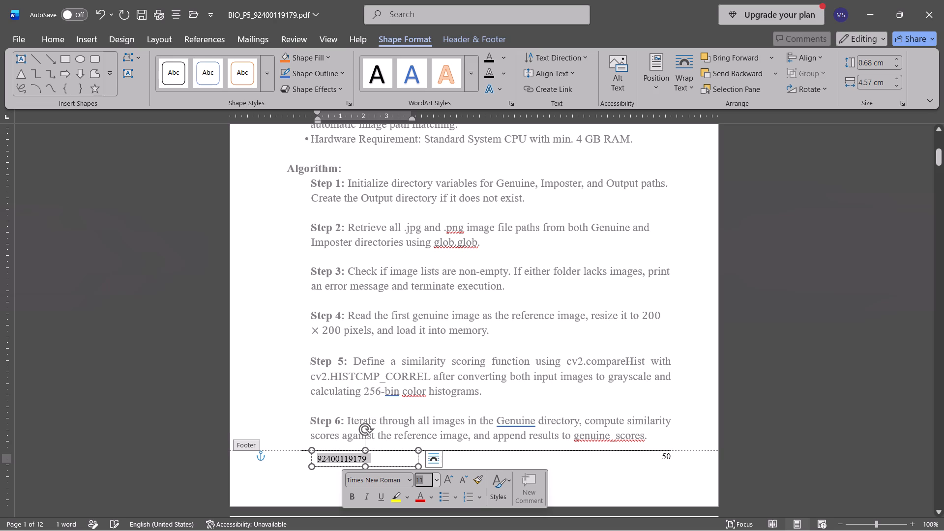
left_click(328, 483)
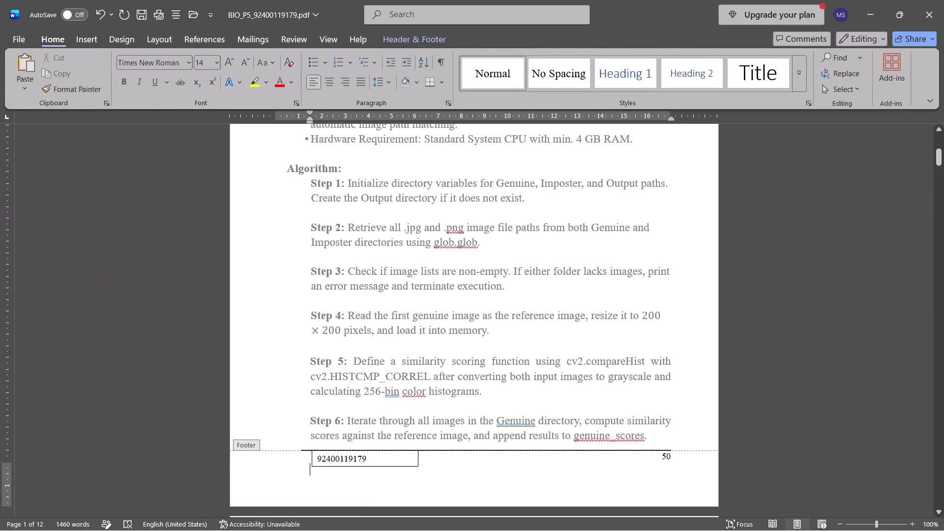
Set the outline colour of the enrolment number text box in the footer to white.
left_click(376, 465)
right_click(376, 465)
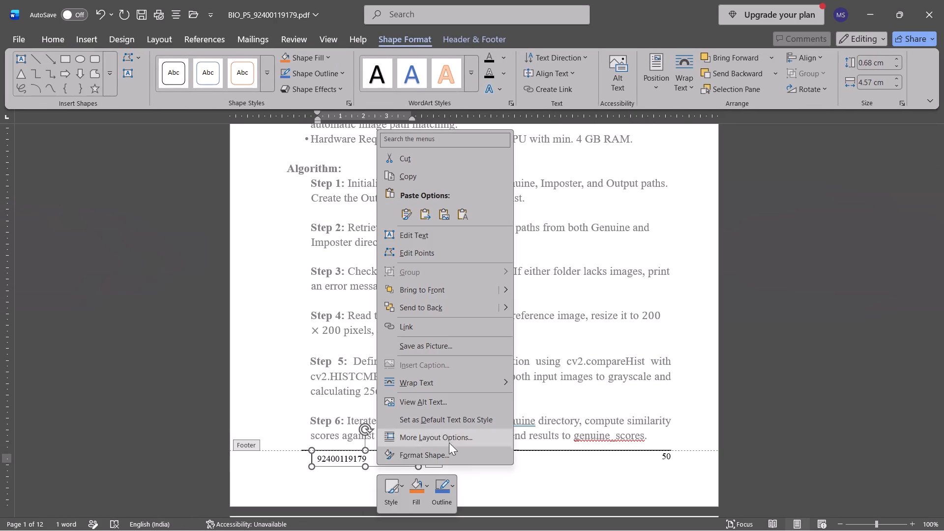
left_click(453, 490)
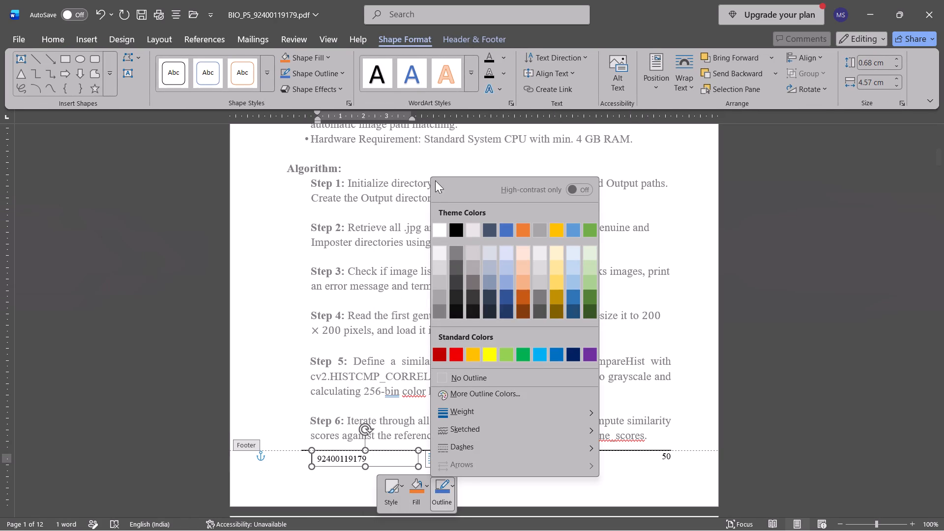
left_click(439, 231)
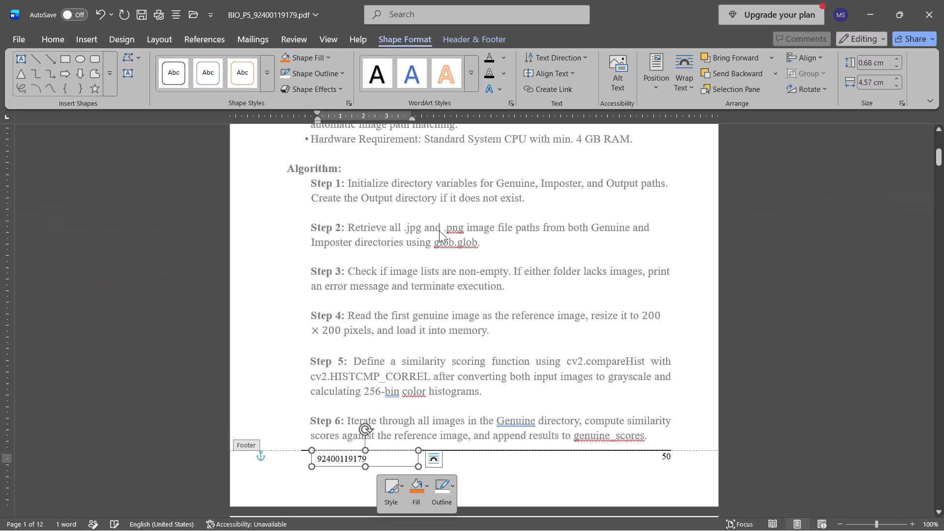
left_click(518, 473)
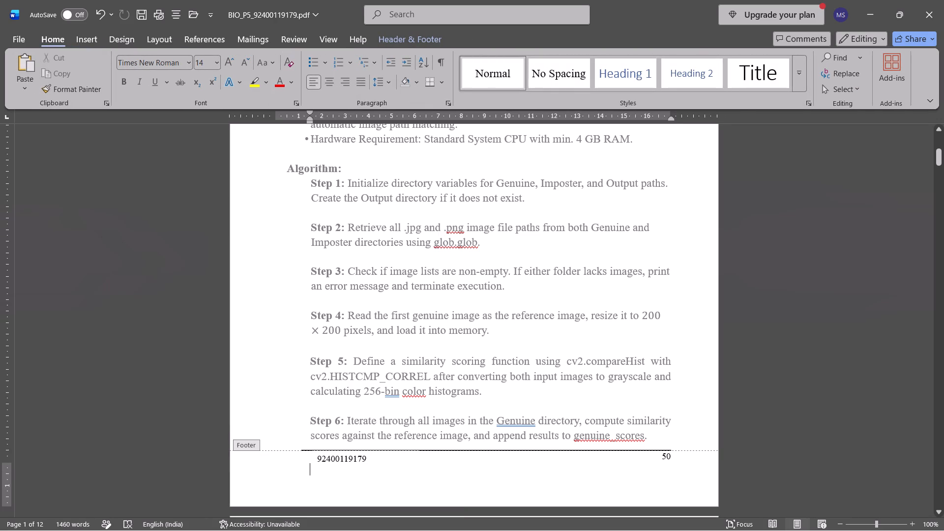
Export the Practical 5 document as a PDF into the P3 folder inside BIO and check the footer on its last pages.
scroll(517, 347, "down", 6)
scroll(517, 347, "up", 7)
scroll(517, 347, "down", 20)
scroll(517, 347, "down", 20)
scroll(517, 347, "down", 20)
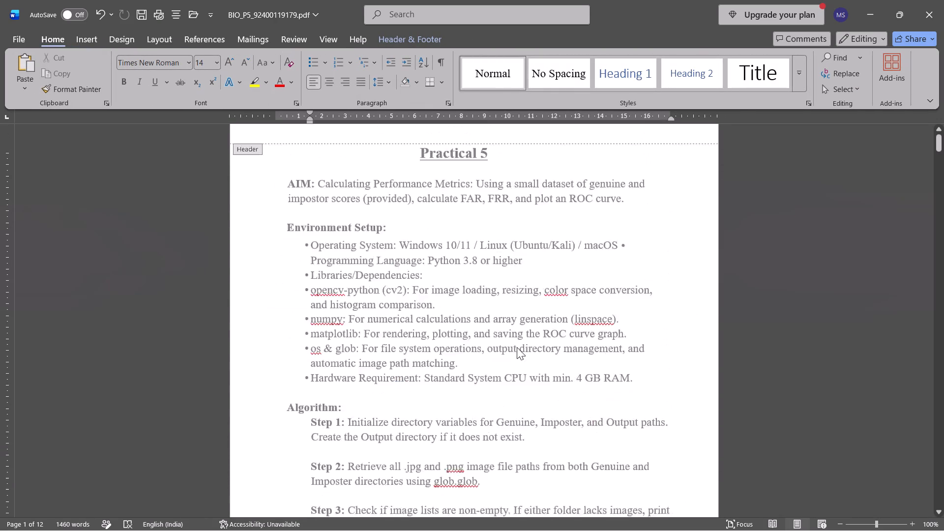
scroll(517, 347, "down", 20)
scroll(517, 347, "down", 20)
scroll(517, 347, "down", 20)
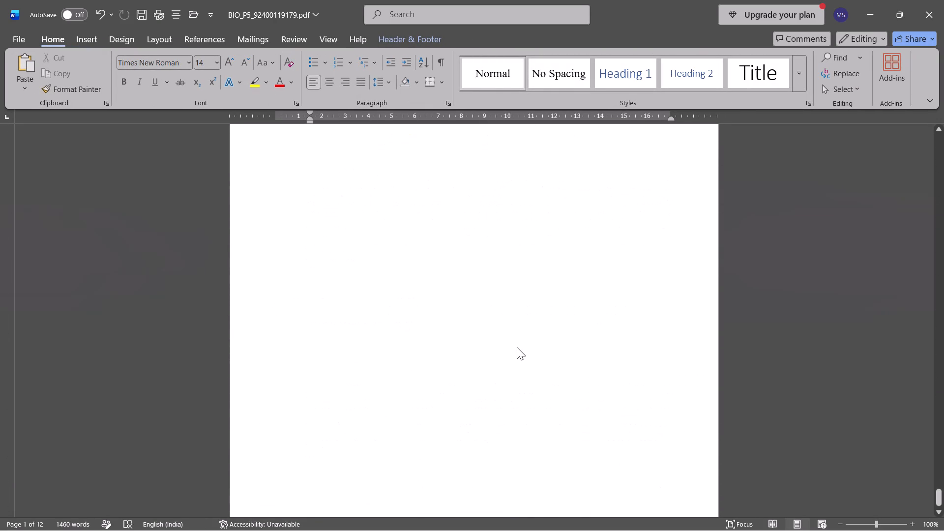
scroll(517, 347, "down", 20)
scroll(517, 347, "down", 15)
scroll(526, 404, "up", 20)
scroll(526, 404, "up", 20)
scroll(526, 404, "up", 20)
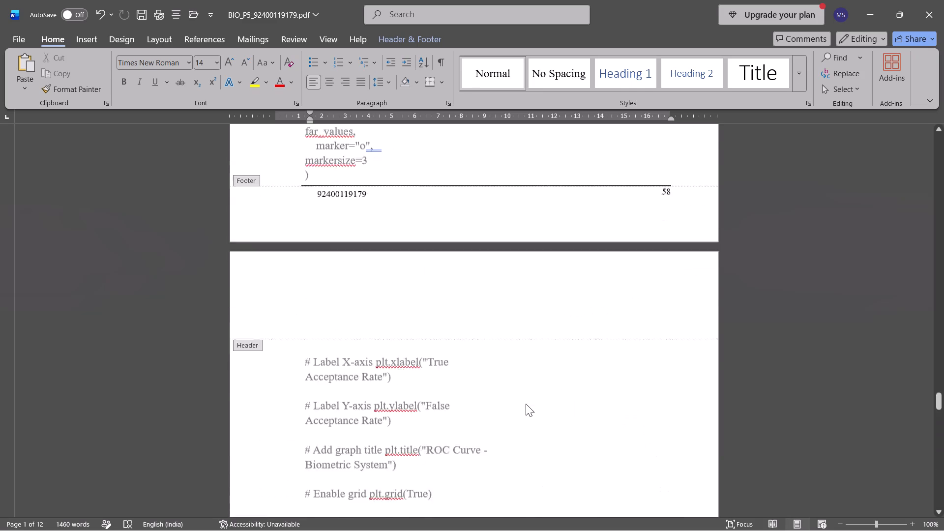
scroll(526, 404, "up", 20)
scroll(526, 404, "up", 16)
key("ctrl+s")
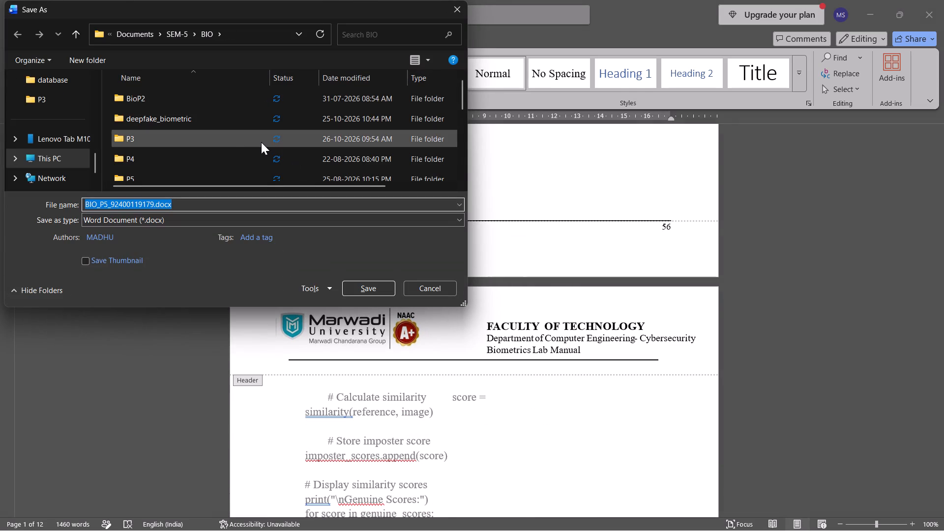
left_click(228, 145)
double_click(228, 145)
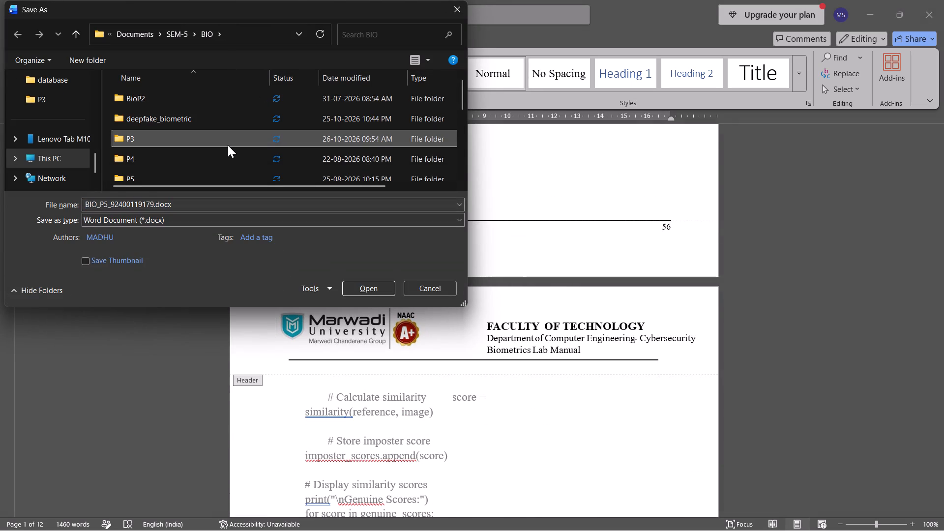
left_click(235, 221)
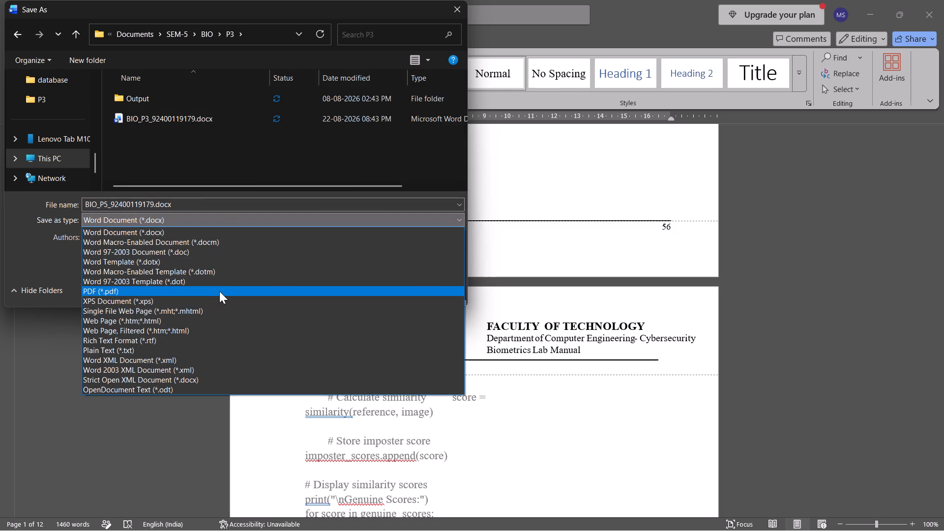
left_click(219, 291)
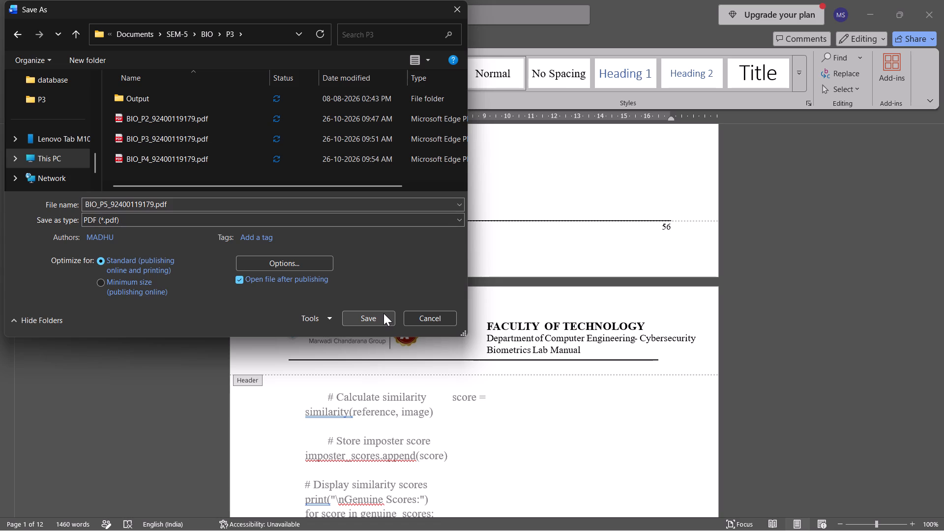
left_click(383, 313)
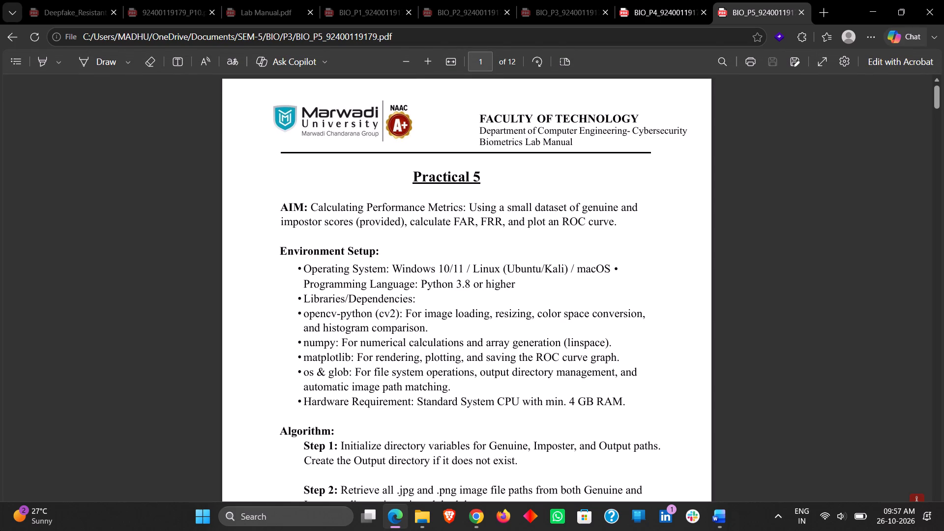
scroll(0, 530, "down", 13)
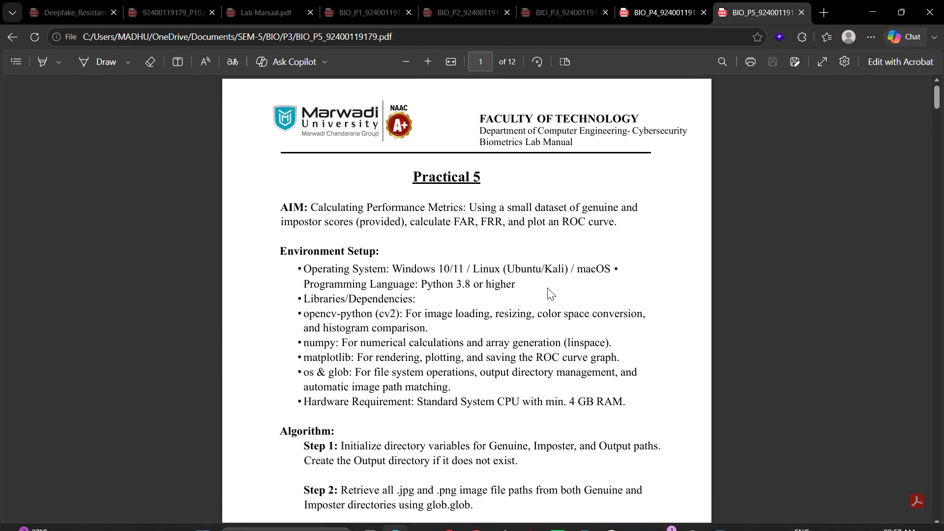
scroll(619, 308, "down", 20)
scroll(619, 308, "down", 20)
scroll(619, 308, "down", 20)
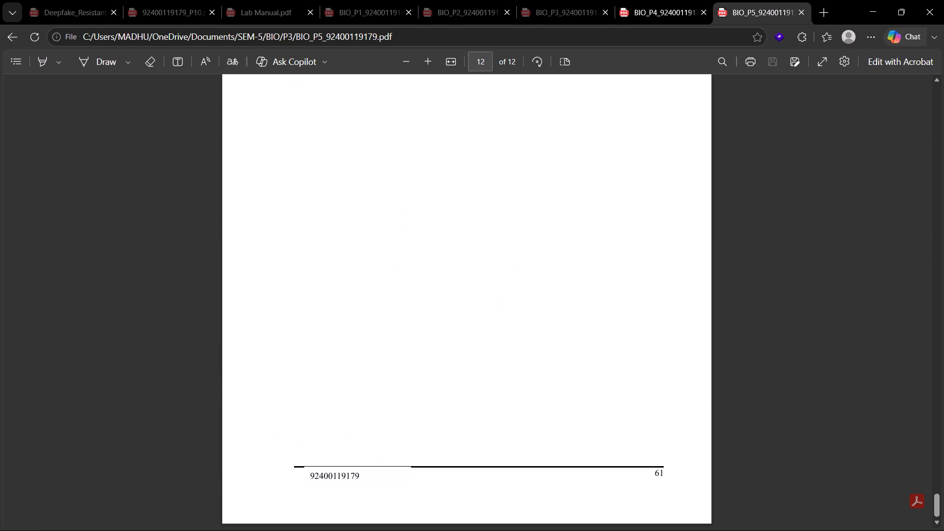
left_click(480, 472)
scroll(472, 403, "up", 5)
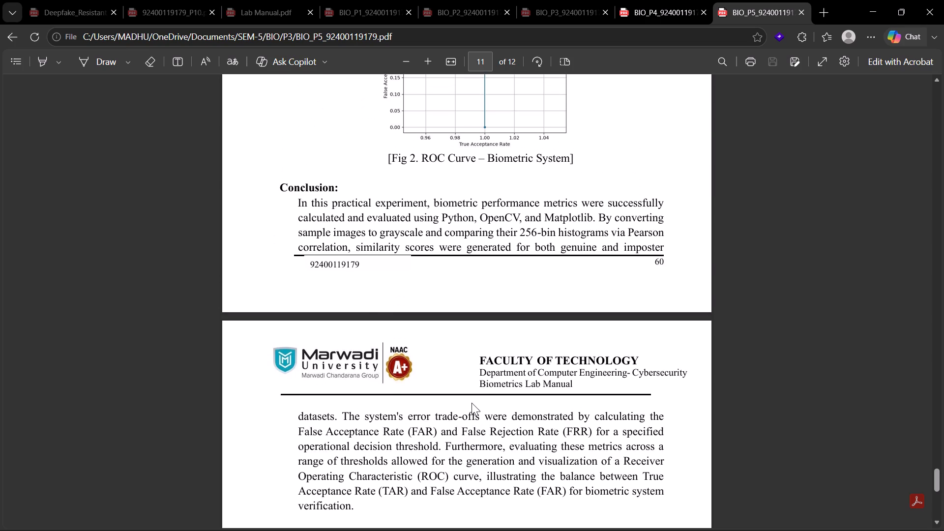
Switch back to Word and move the enrolment number text box slightly down so it no longer covers the footer line.
key("alt+Tab")
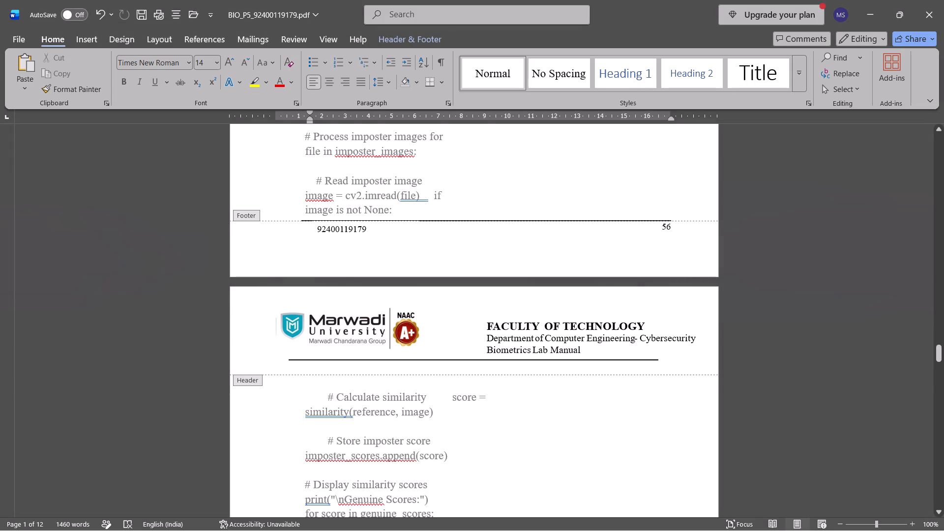
left_click_drag(368, 236, 368, 240)
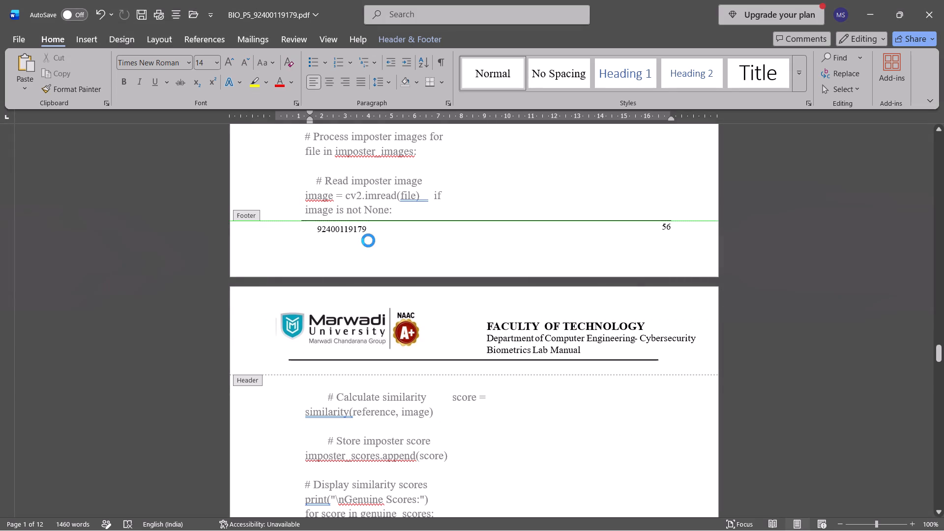
left_click_drag(368, 240, 369, 235)
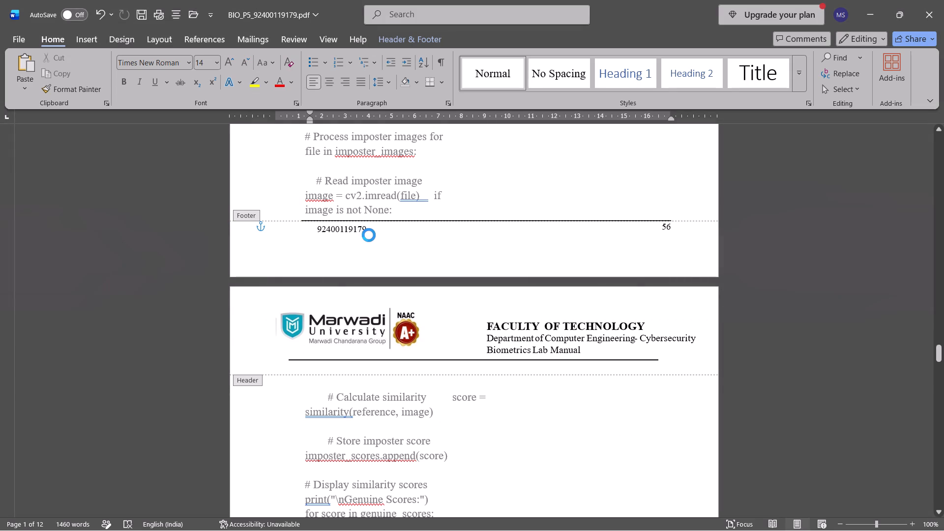
left_click_drag(369, 235, 369, 241)
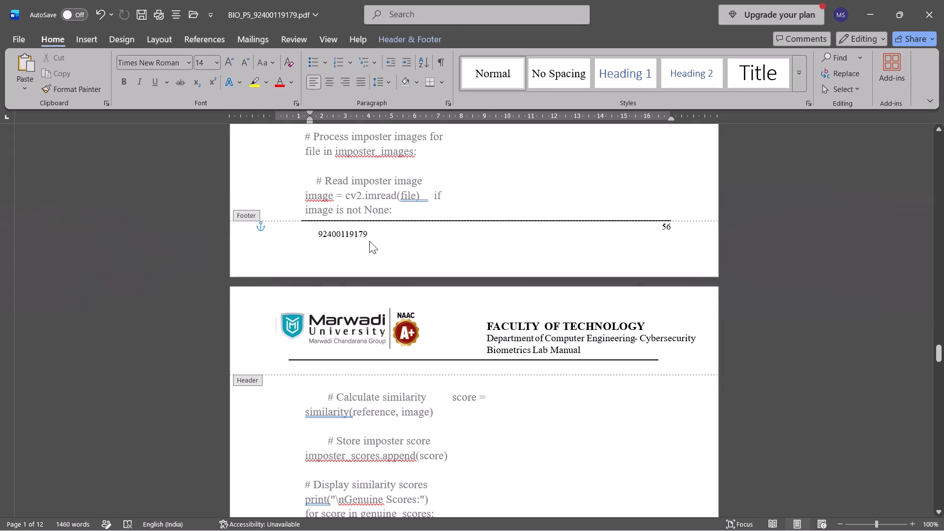
left_click(376, 241)
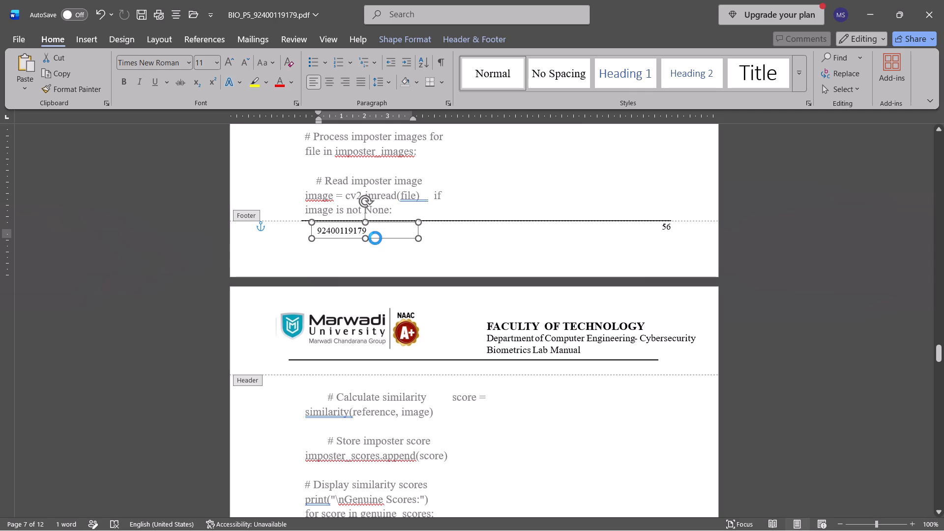
left_click(435, 245)
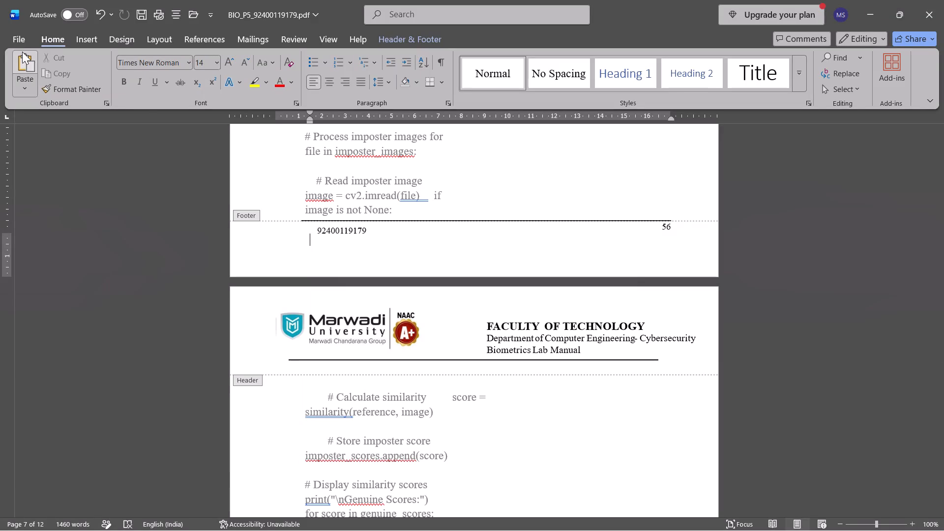
Export the corrected Practical 5 document as a PDF into BIO's P3 folder, replacing the existing BIO_P5 file.
left_click(14, 41)
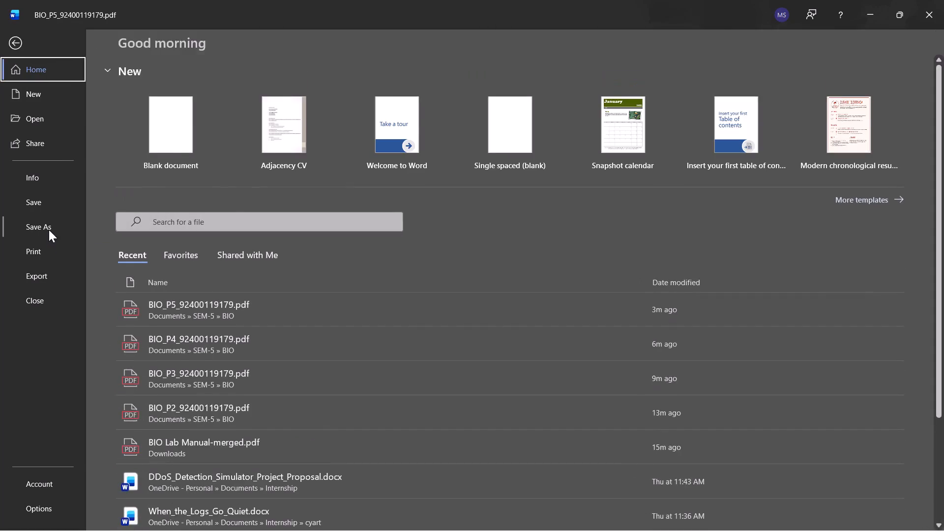
left_click(49, 230)
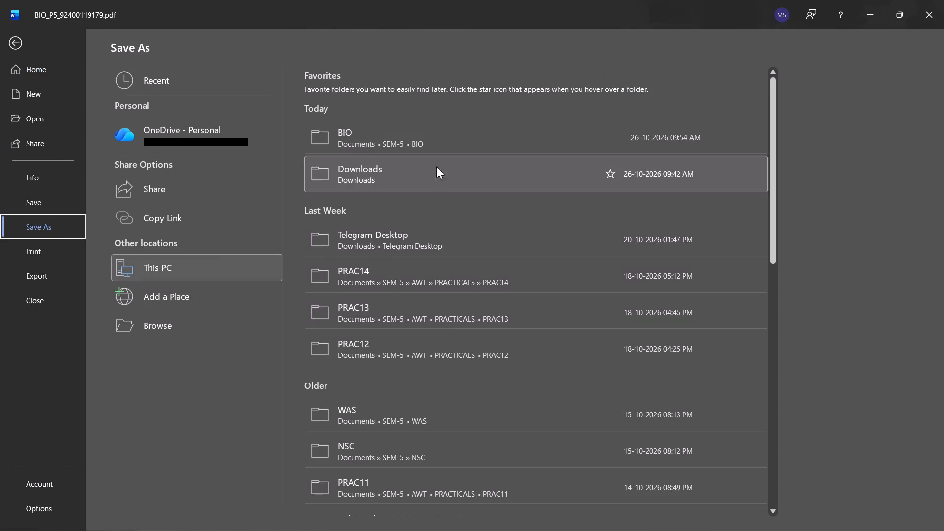
double_click(444, 145)
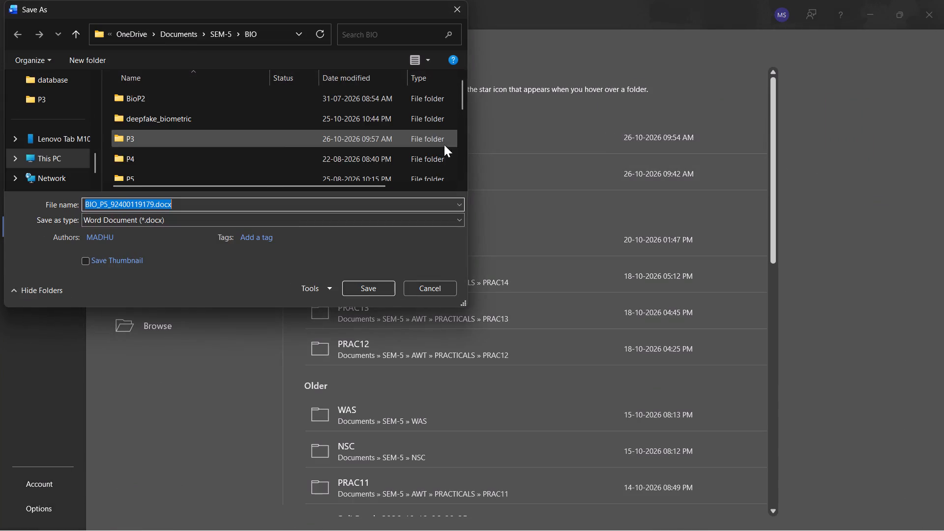
double_click(195, 131)
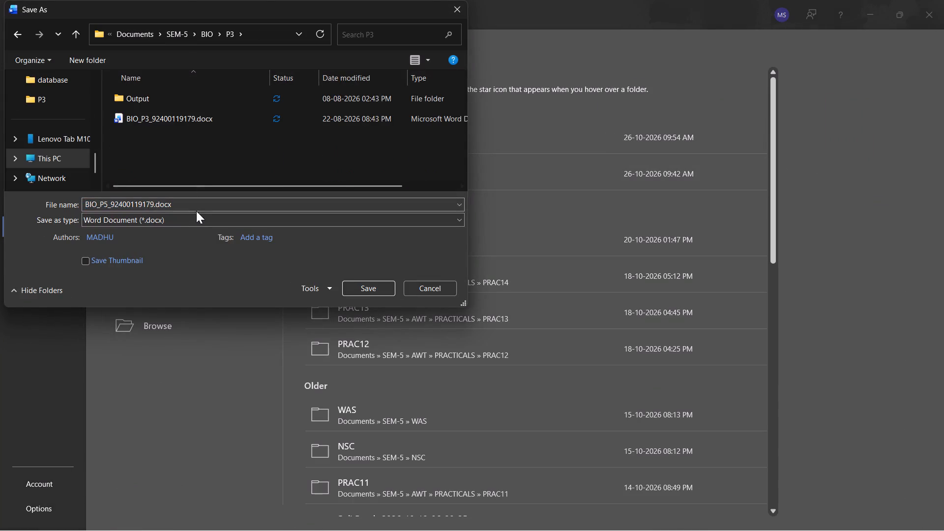
left_click_drag(197, 219, 149, 288)
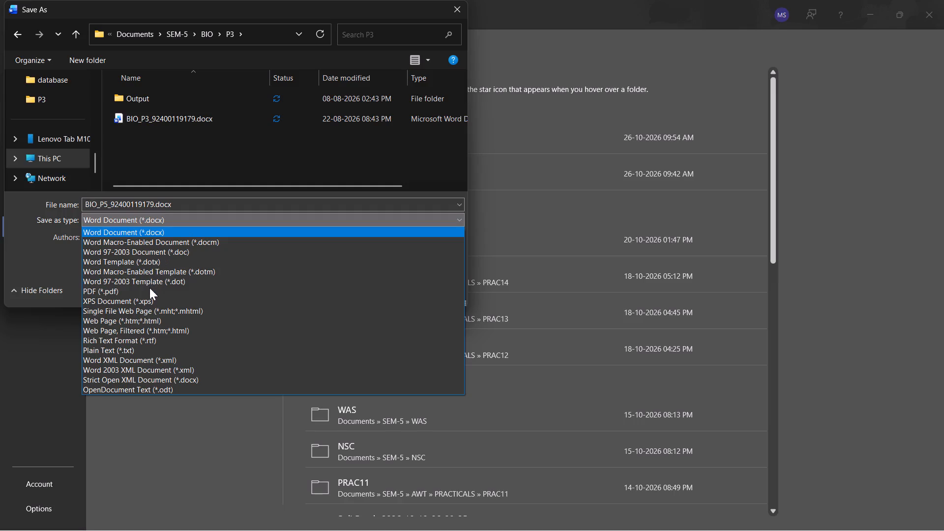
left_click(149, 288)
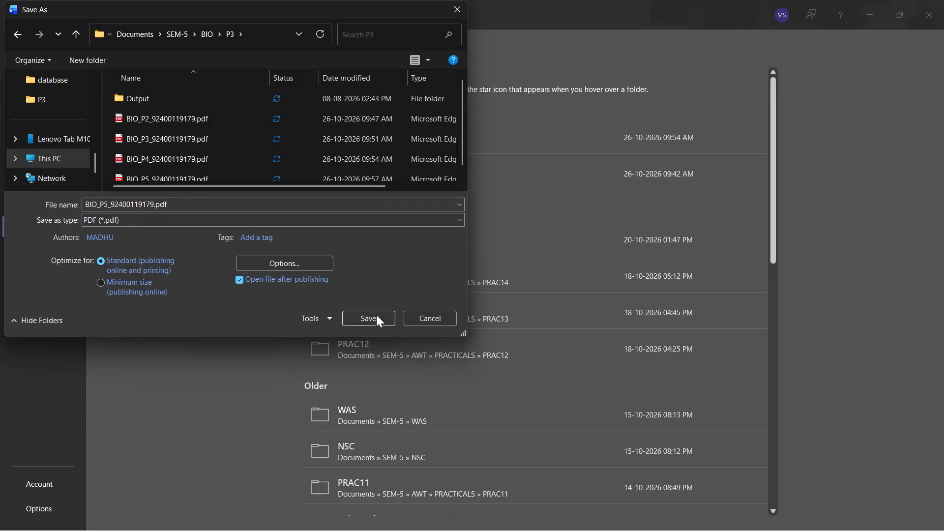
left_click(375, 317)
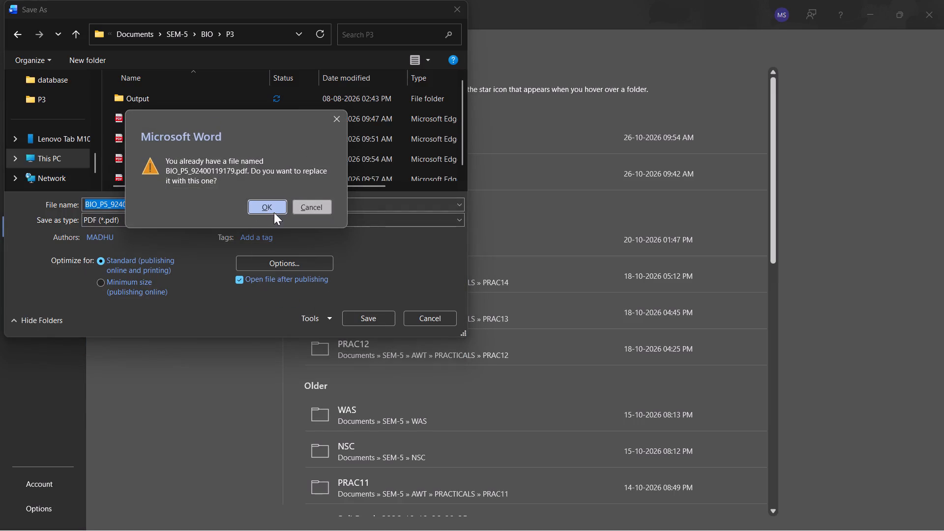
left_click(274, 207)
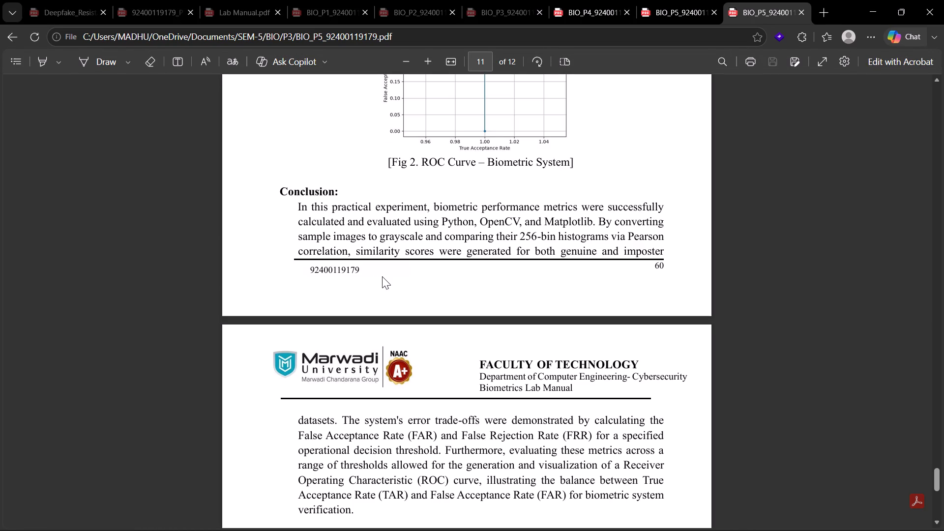
Check the footer on the last page of the re-exported PDF and close the older duplicate BIO_P5 tab.
scroll(382, 276, "down", 7)
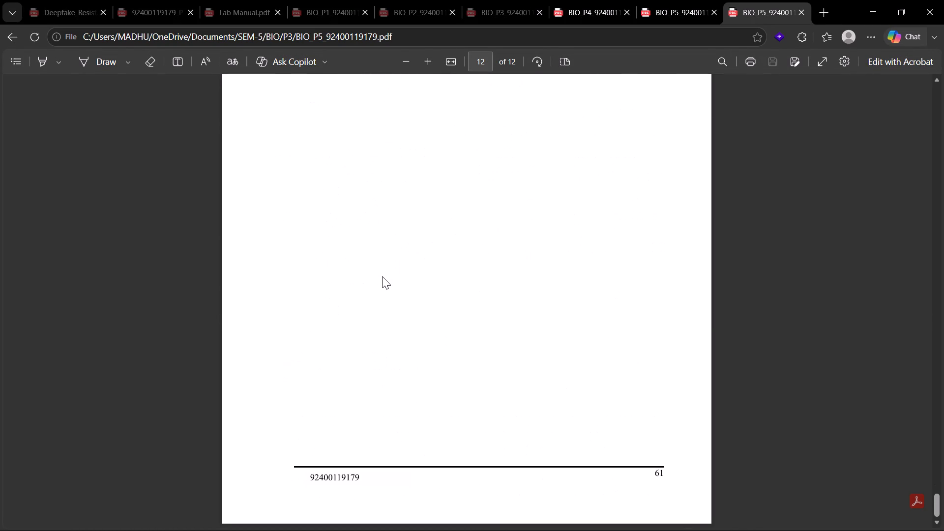
scroll(382, 276, "down", 10)
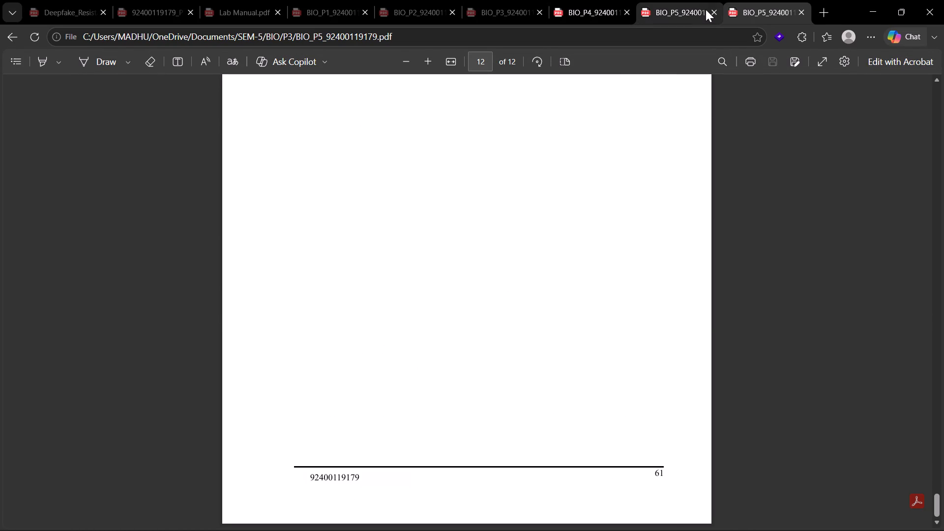
left_click(713, 11)
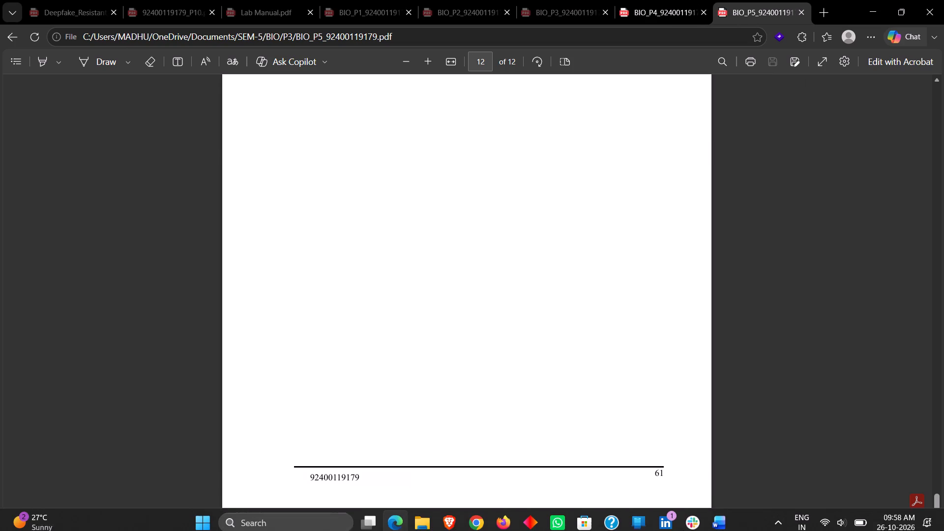
Switch to Word and close the Practical 5 document without saving its changes.
left_click(718, 524)
left_click(943, 0)
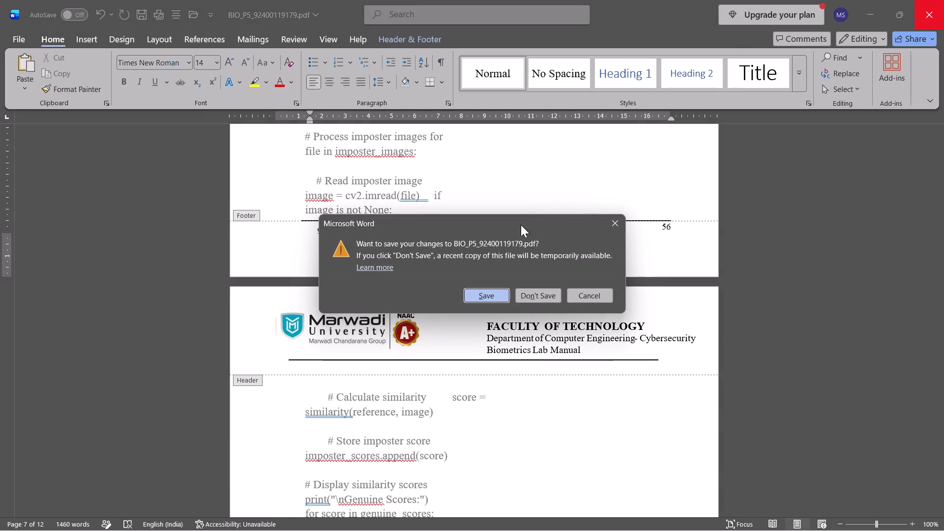
left_click(524, 297)
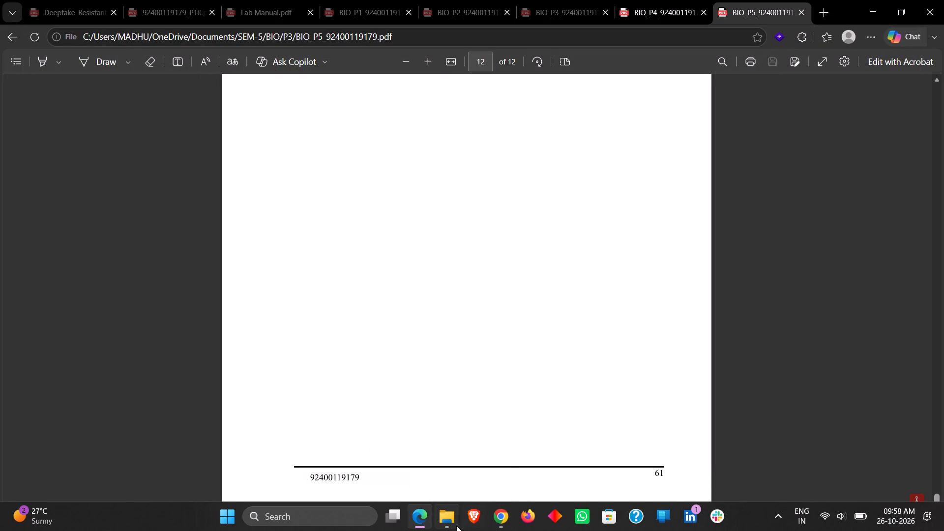
Switch to File Explorer and delete the old BIO_P5 PDF from the BIO folder.
left_click(454, 525)
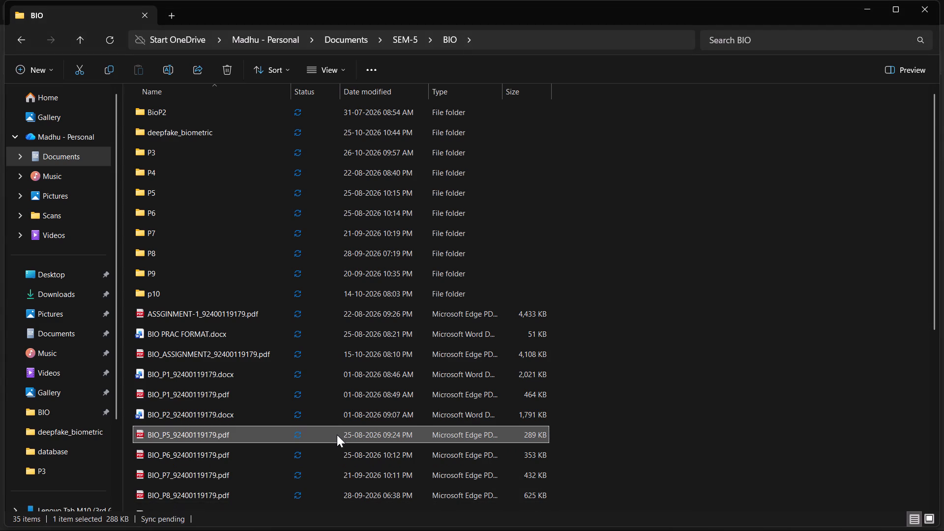
key("Delete")
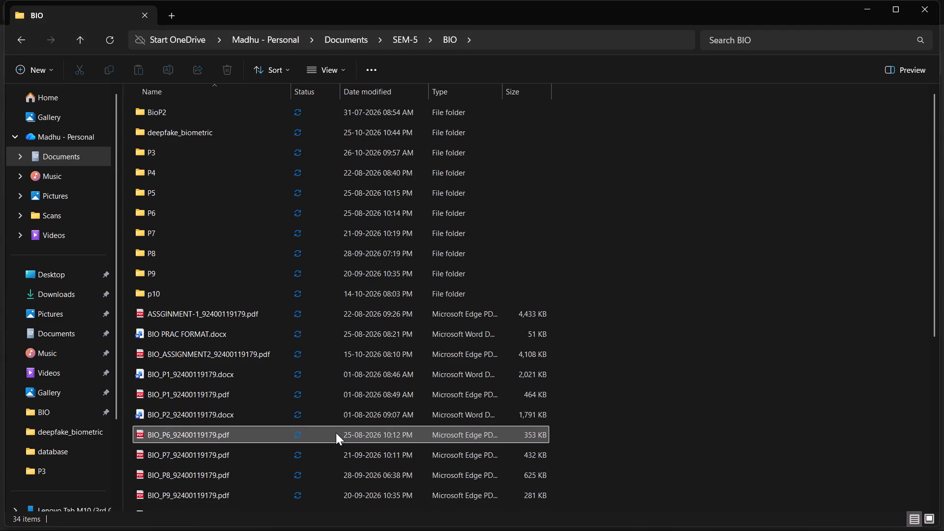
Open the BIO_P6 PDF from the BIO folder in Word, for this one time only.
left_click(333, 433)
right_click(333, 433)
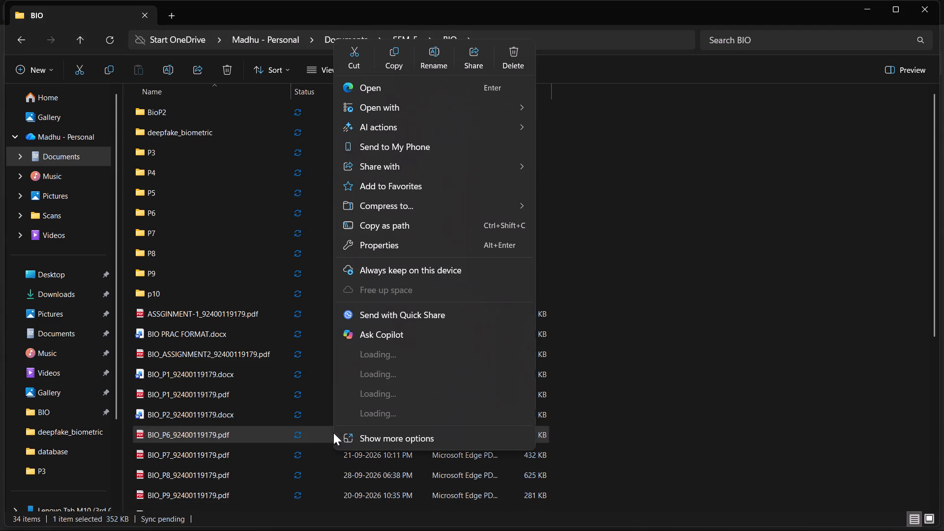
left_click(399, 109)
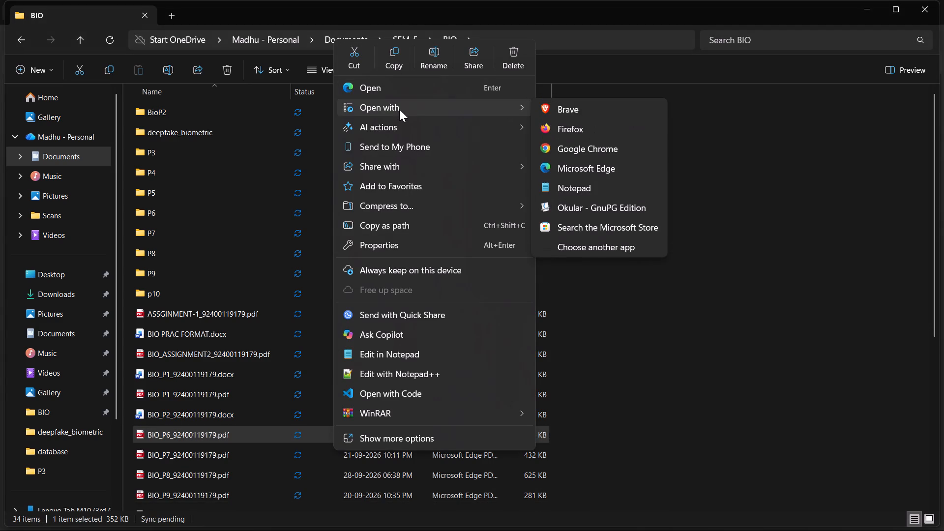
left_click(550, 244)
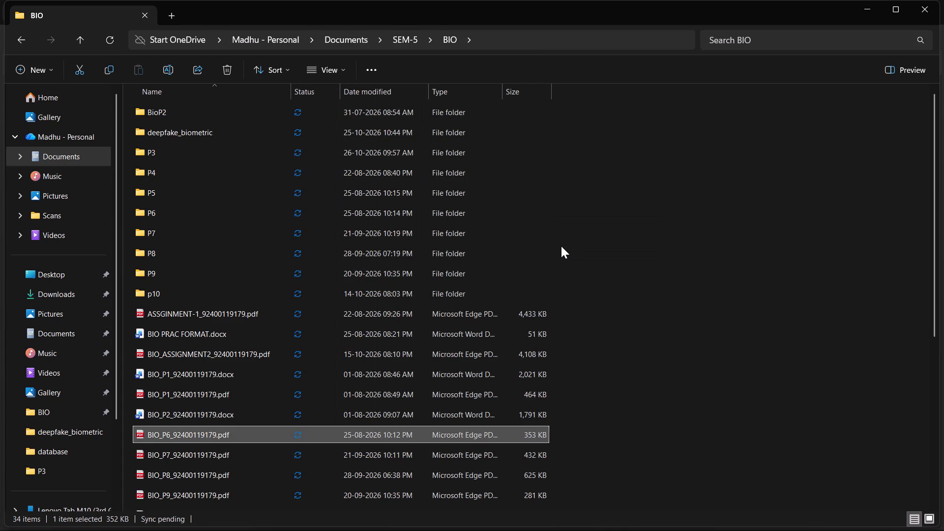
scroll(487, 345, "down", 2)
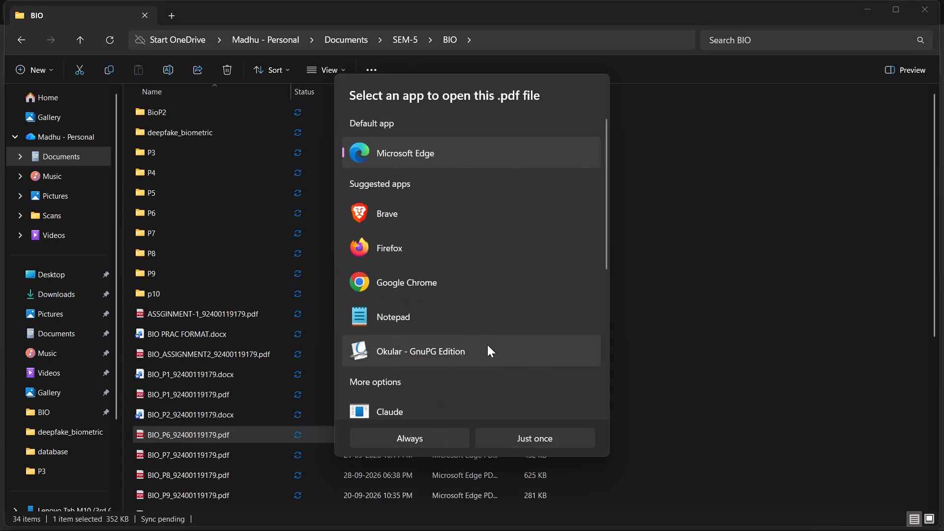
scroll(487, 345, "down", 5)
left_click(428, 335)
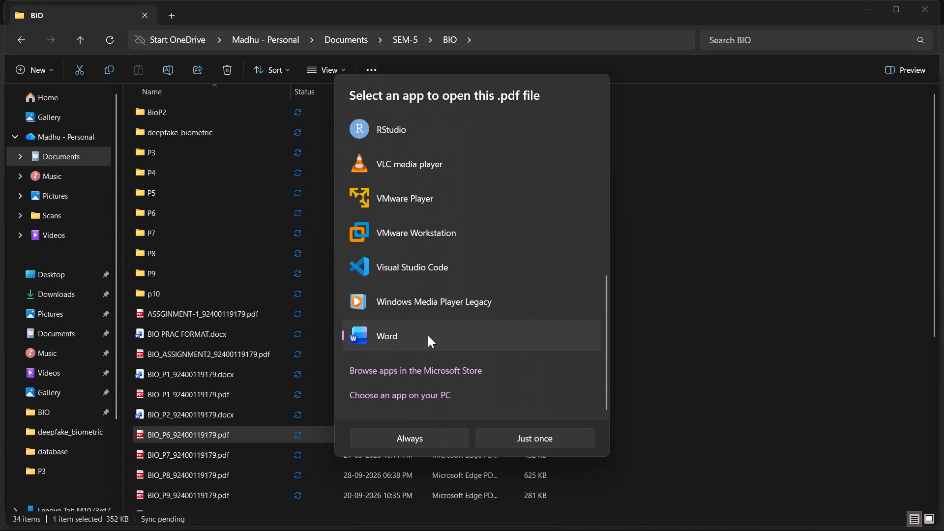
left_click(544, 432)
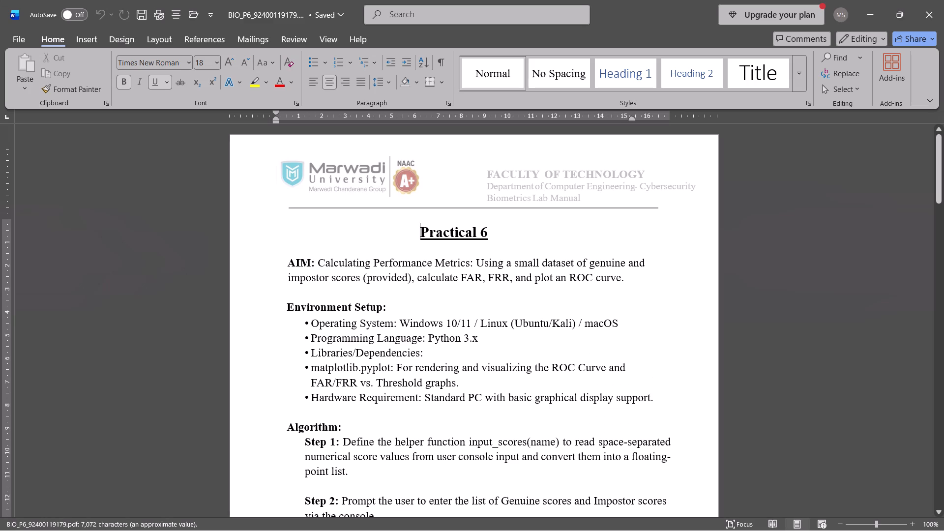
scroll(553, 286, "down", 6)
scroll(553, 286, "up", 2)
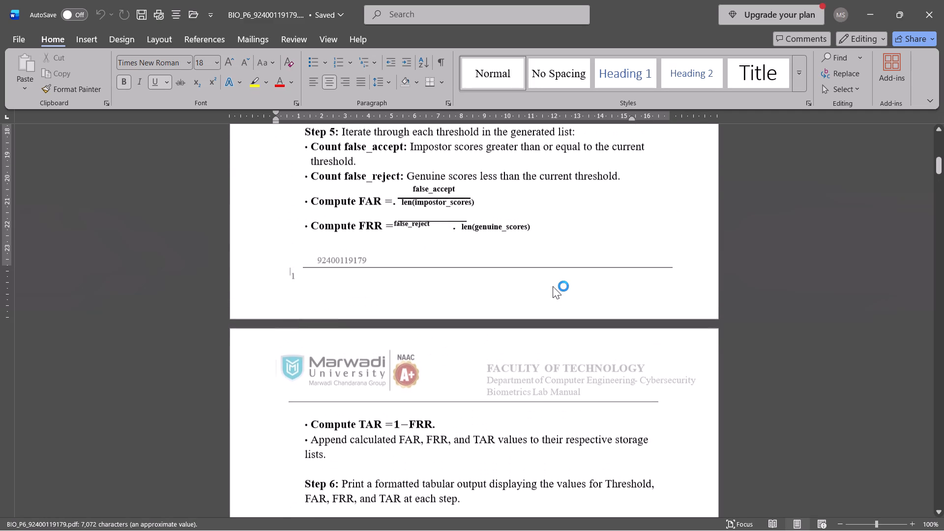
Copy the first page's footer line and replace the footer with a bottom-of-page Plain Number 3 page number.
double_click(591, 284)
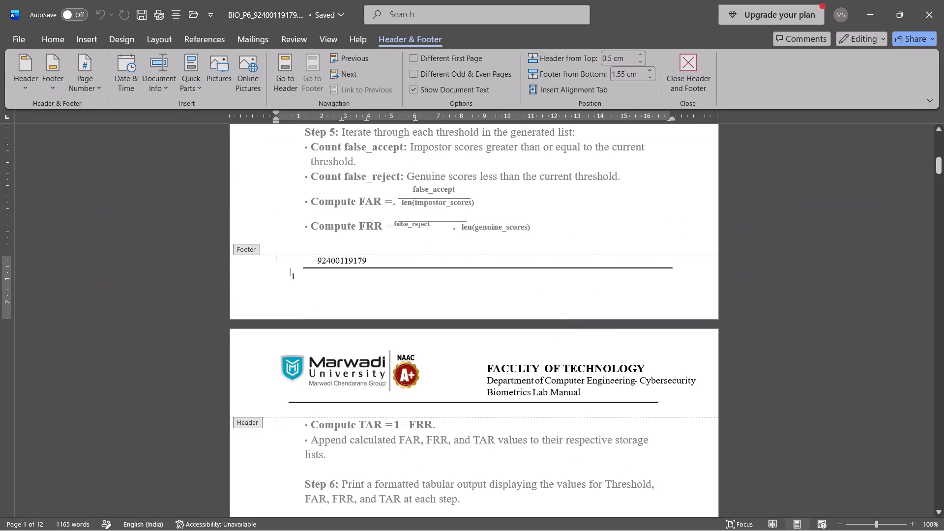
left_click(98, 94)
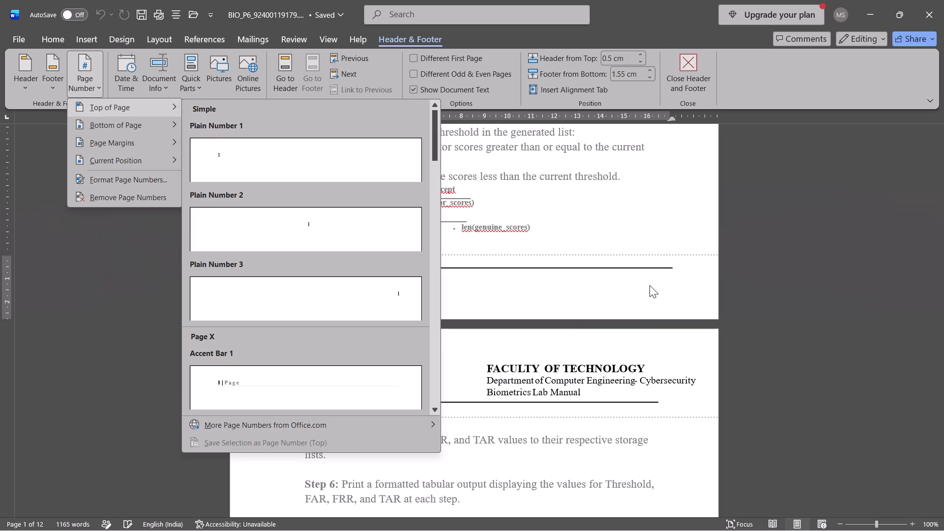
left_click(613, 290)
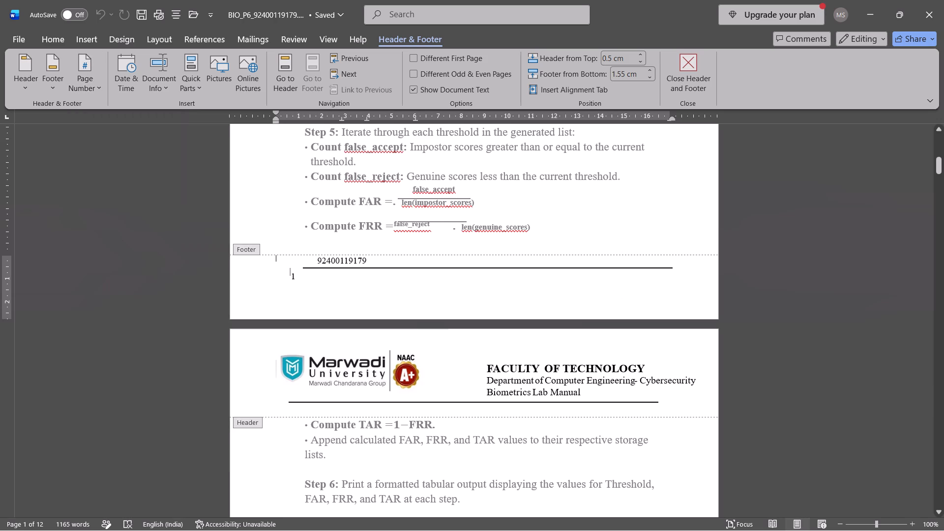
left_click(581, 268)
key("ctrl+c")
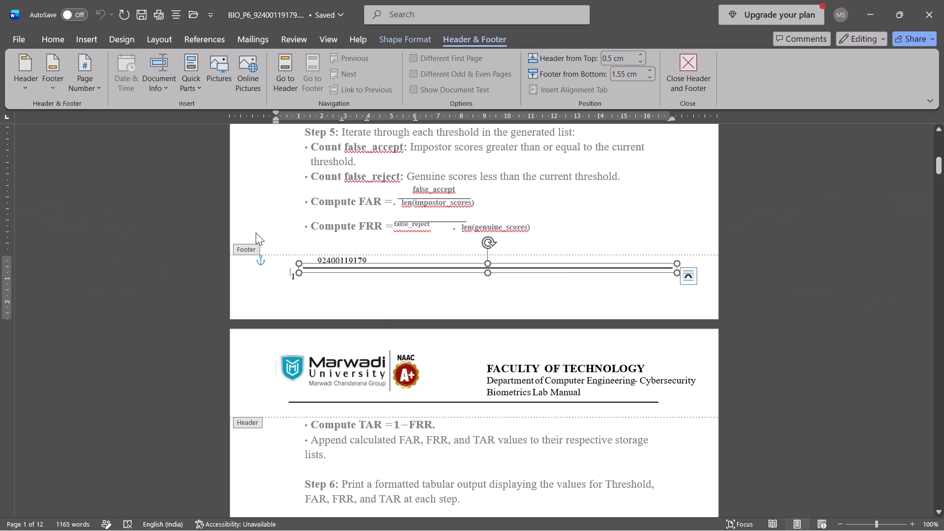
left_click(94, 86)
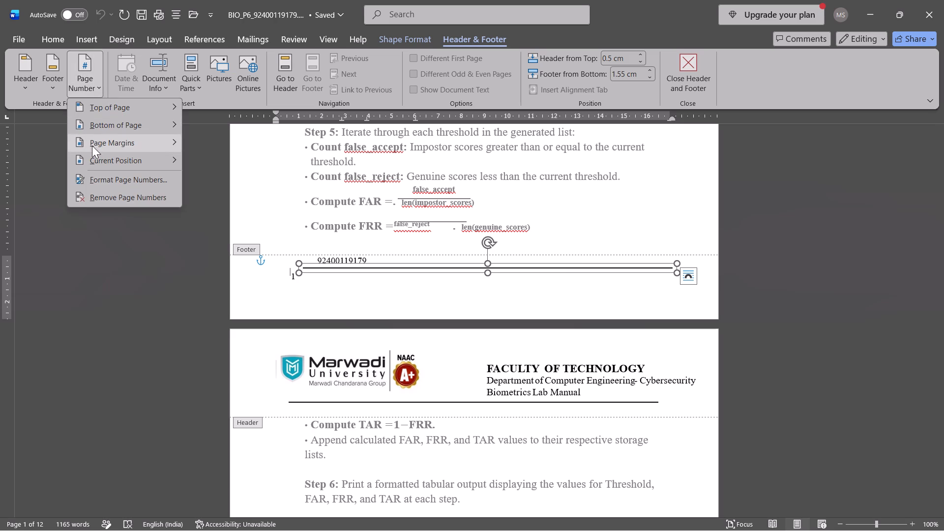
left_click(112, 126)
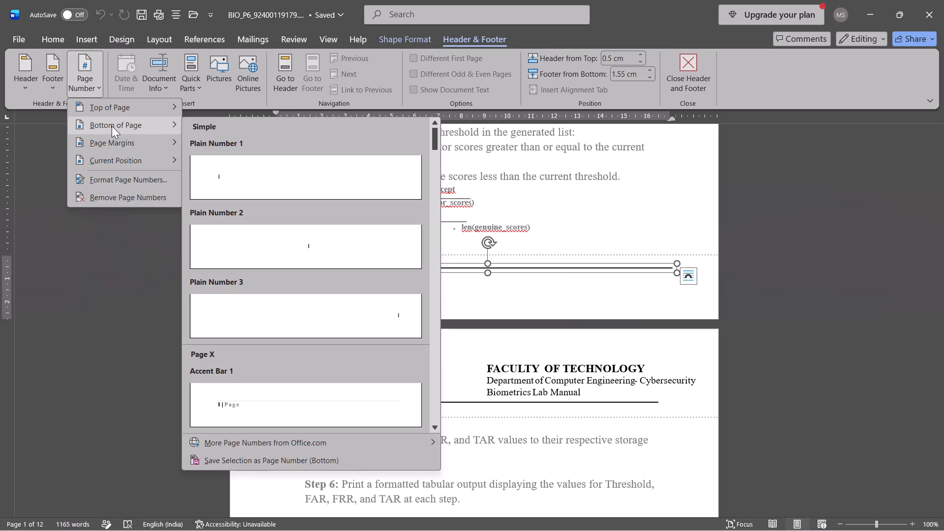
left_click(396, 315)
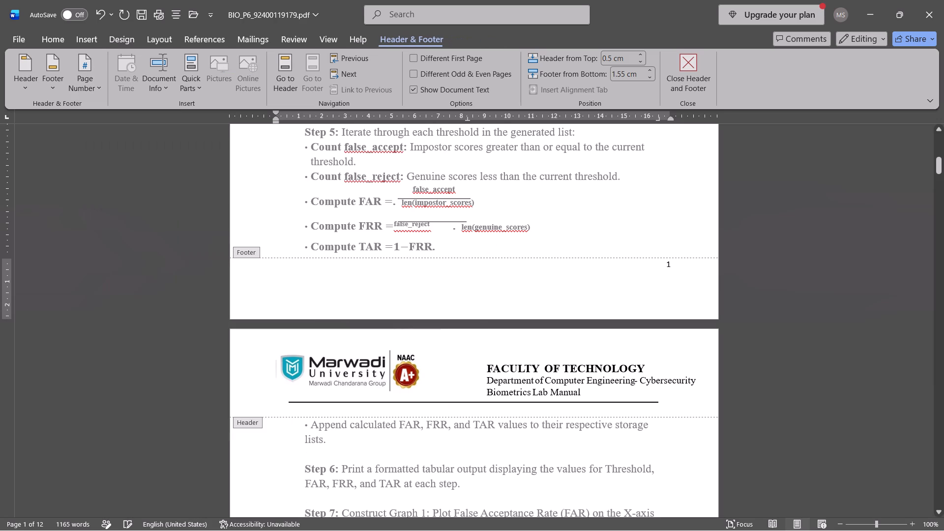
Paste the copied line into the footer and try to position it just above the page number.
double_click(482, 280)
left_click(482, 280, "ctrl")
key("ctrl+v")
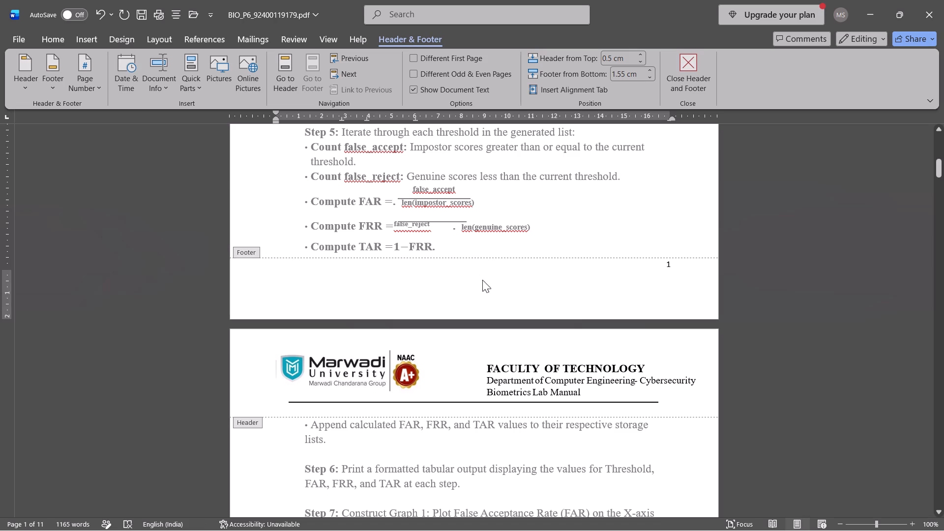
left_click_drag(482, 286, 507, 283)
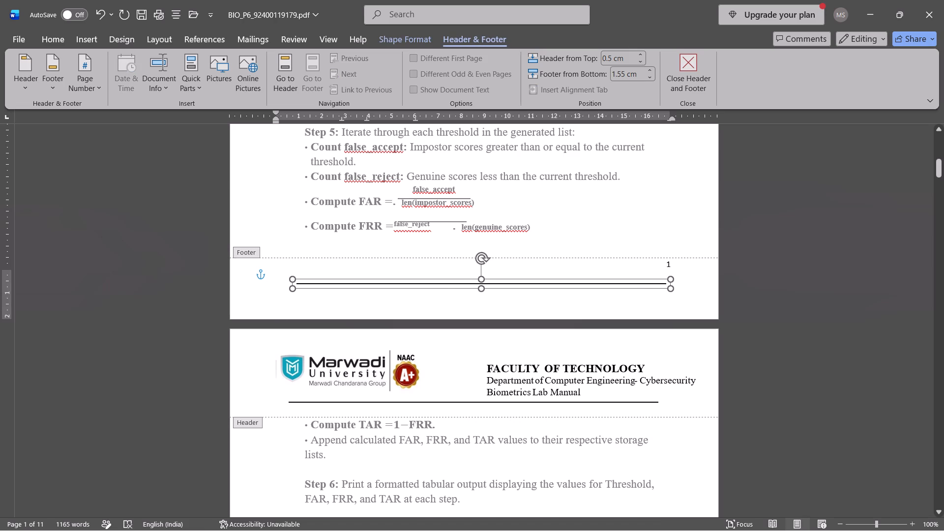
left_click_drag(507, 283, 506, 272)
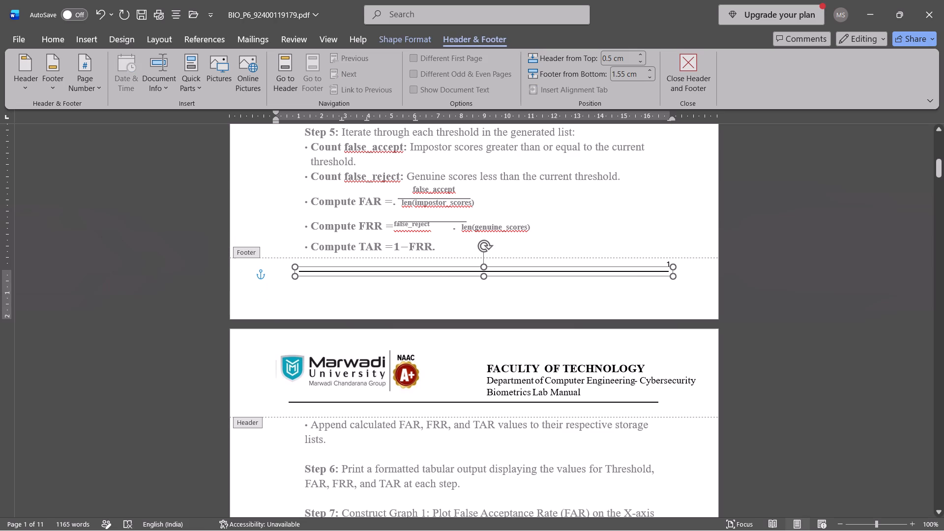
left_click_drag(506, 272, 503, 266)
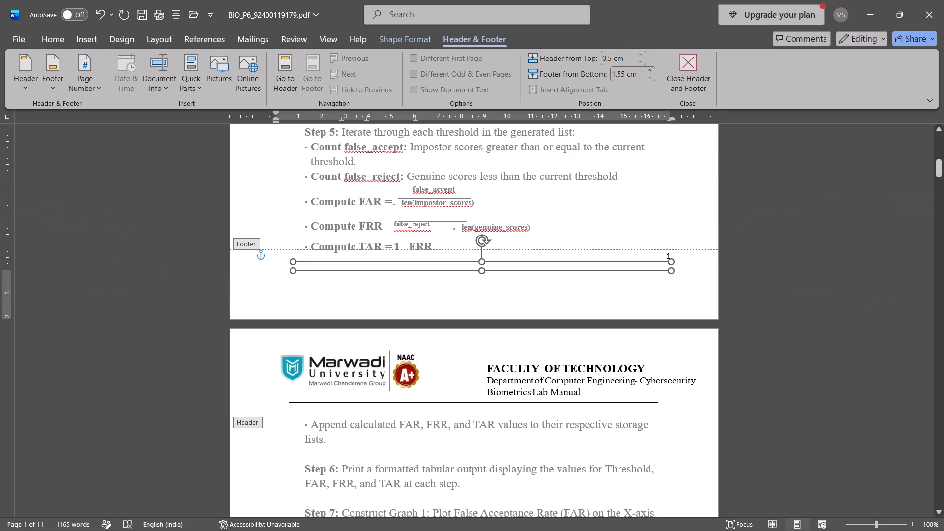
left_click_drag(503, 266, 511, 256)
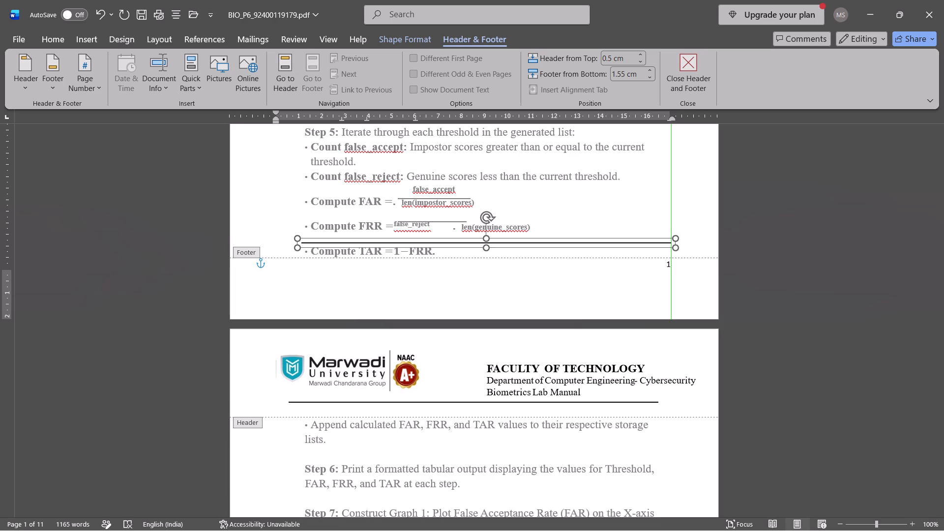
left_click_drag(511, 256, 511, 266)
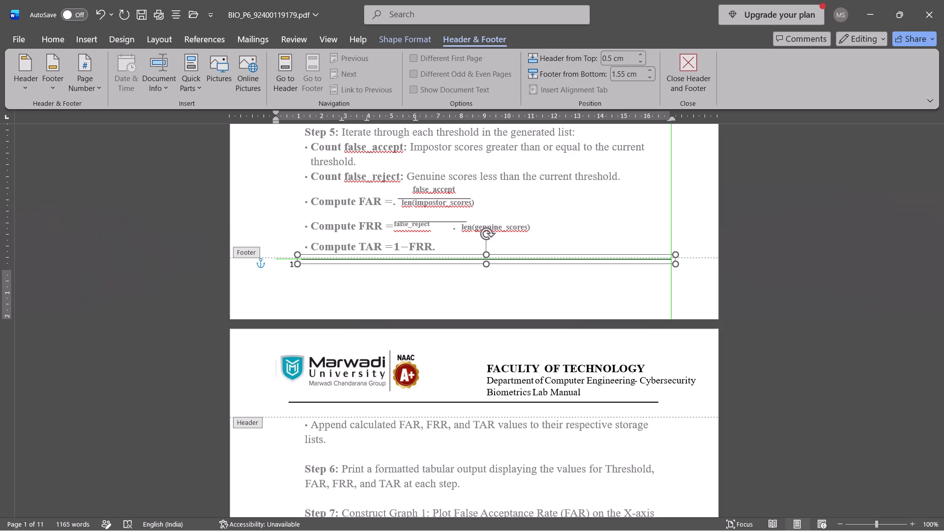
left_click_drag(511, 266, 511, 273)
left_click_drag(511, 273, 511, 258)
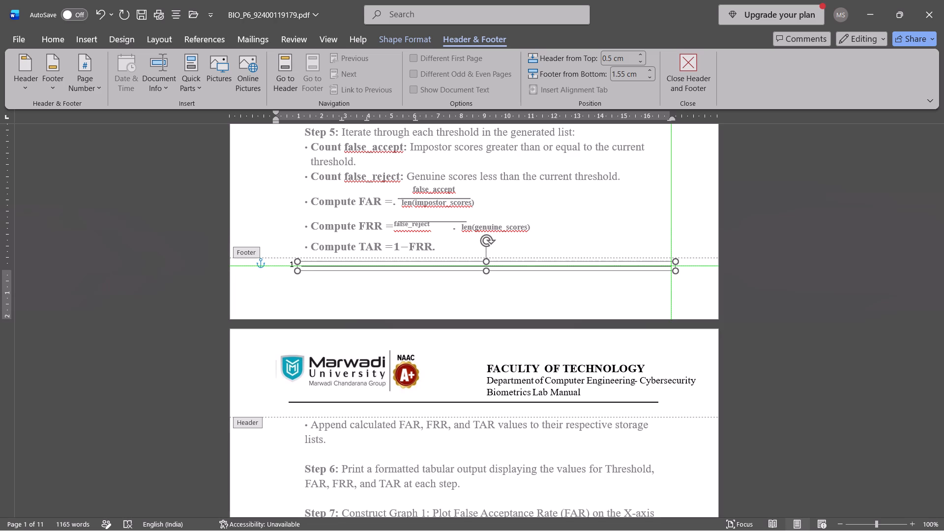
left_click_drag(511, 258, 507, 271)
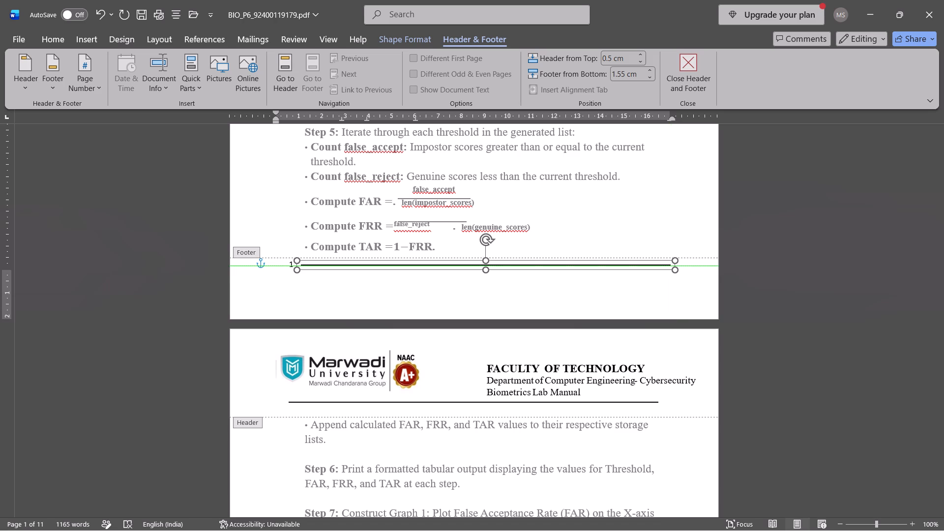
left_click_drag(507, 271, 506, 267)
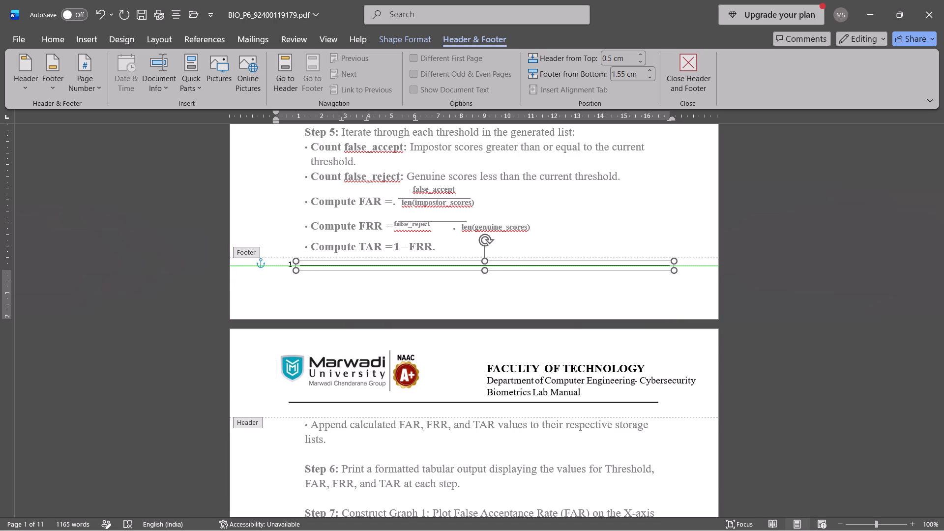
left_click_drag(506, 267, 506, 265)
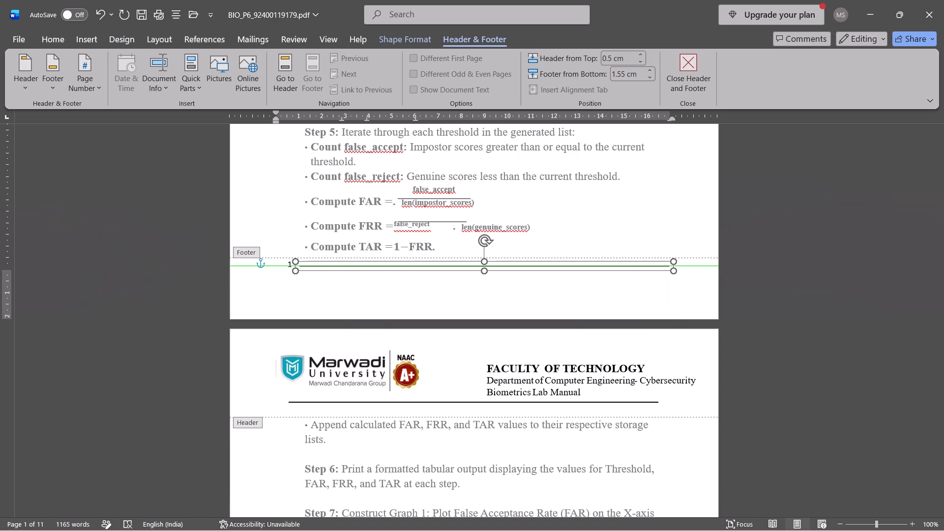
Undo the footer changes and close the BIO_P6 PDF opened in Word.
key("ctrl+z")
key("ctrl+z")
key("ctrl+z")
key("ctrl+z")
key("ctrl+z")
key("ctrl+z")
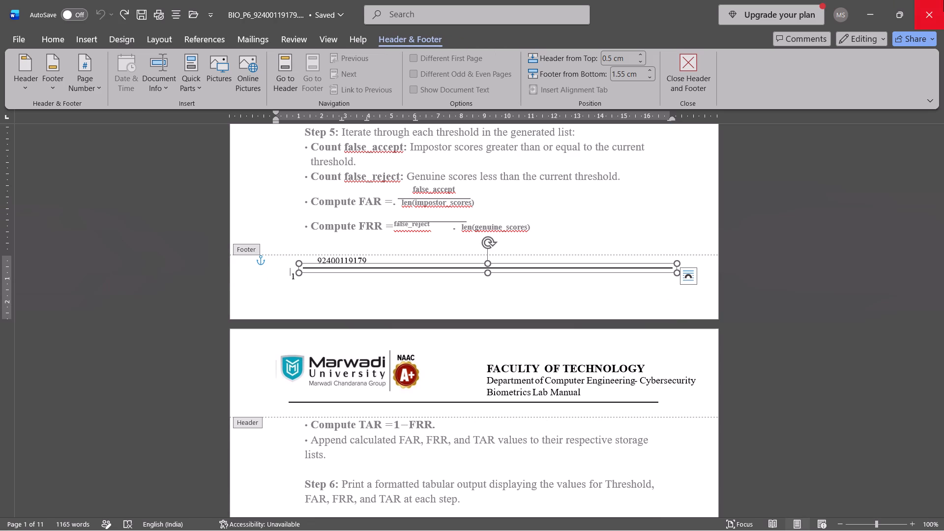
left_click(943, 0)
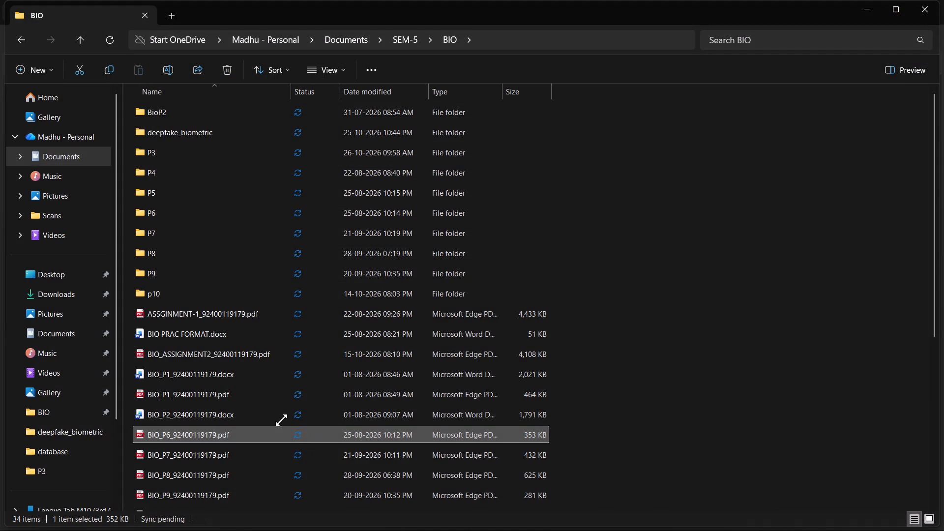
Open the original BIO_P6.docx from the P6 folder in Word and view its first-page footer.
left_click(635, 264)
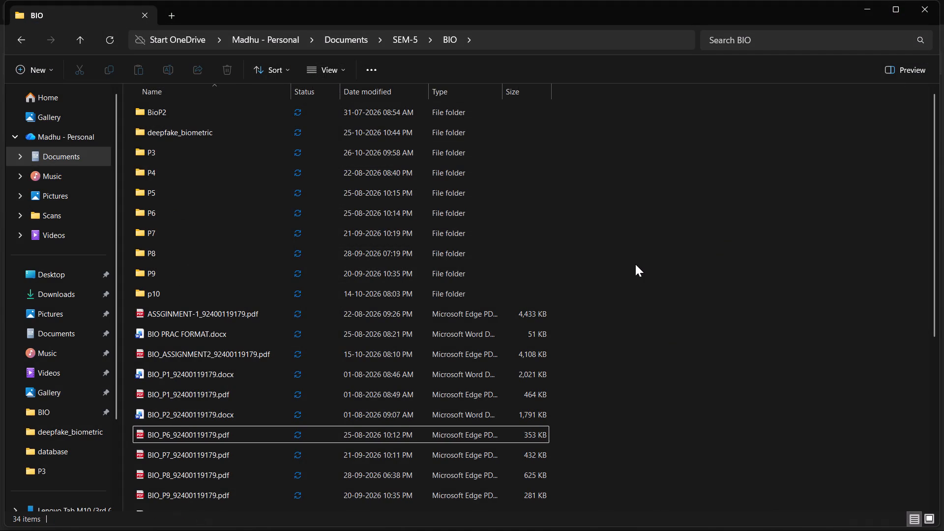
double_click(256, 213)
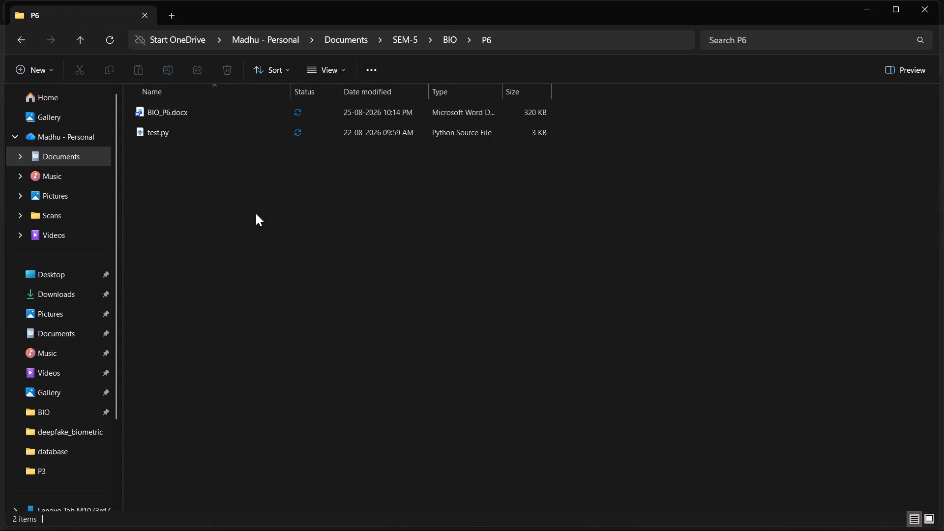
double_click(225, 117)
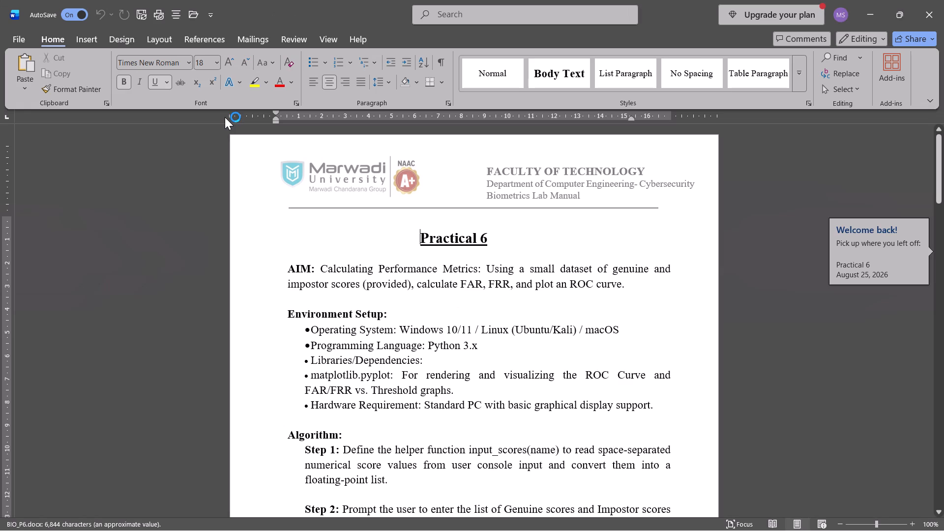
scroll(487, 300, "down", 6)
scroll(487, 300, "up", 1)
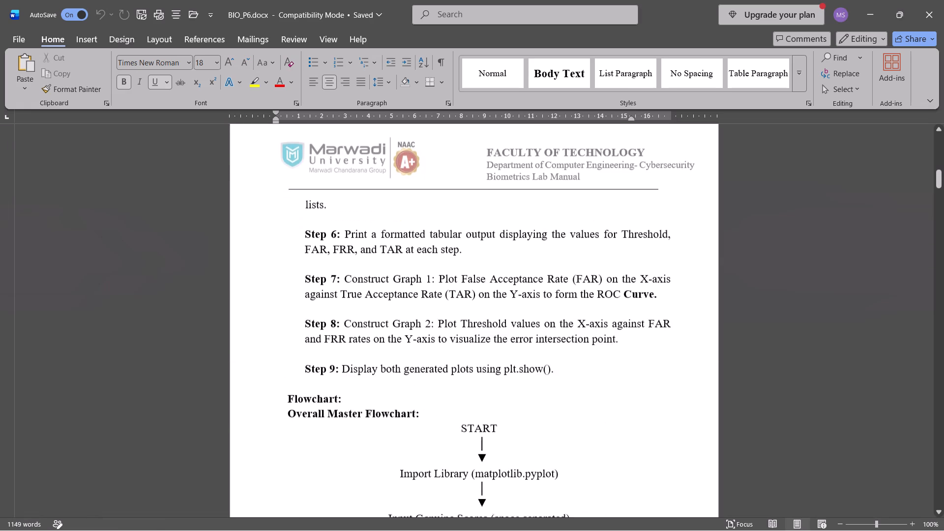
scroll(487, 300, "up", 1)
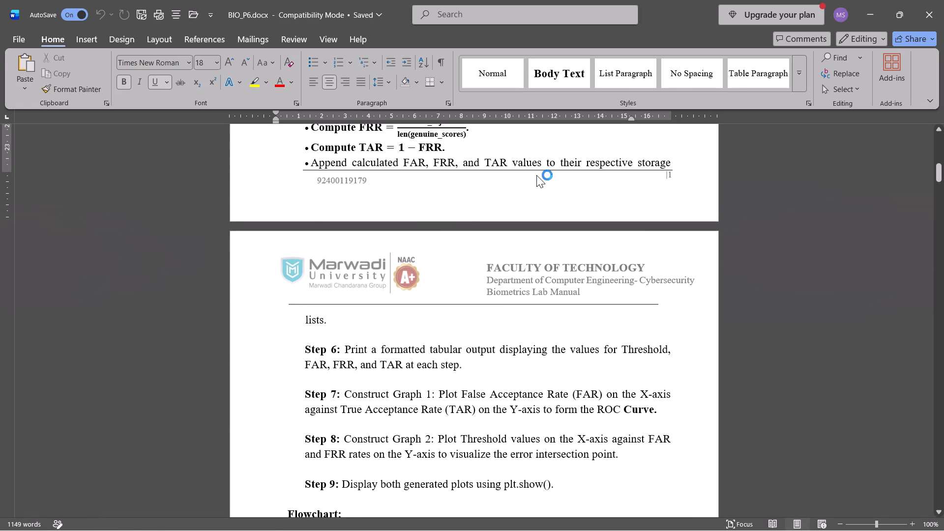
Open the first-page footer of BIO_P6.docx for editing and set its page numbering to start at 62.
double_click(536, 175)
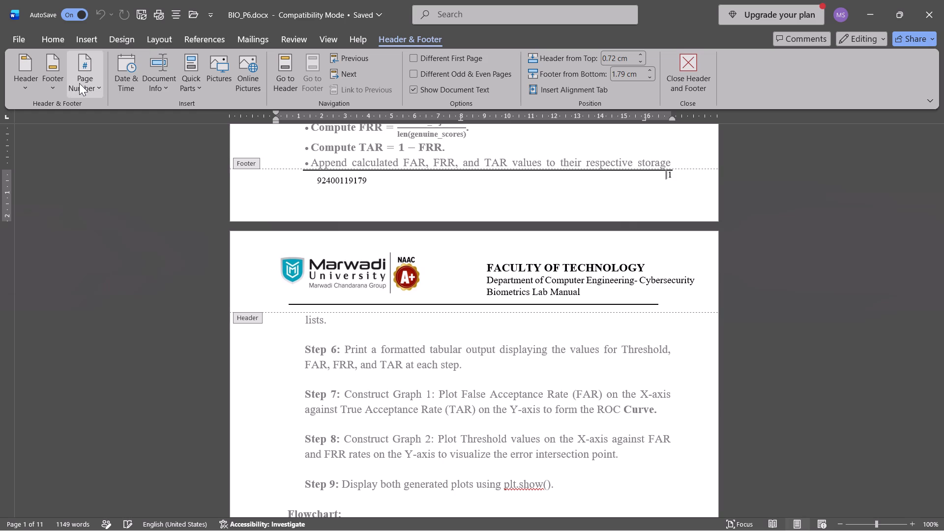
left_click(92, 88)
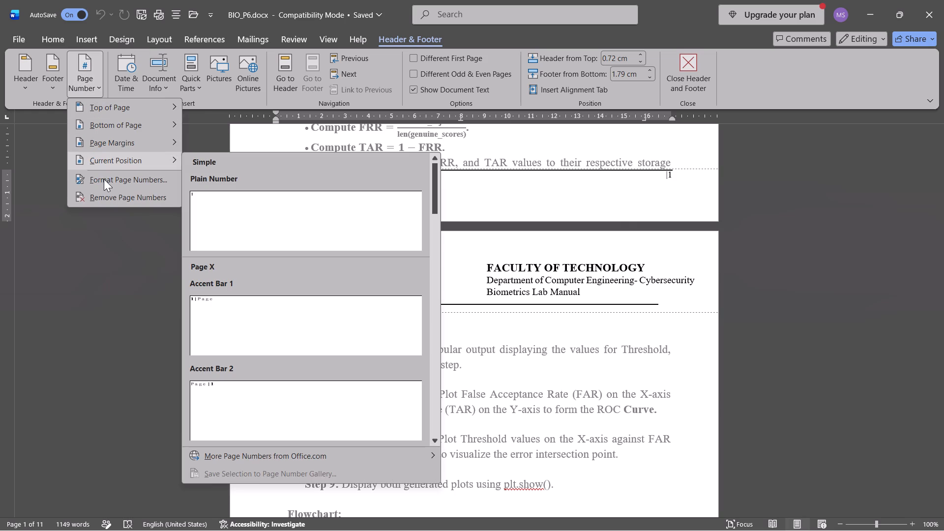
left_click(117, 178)
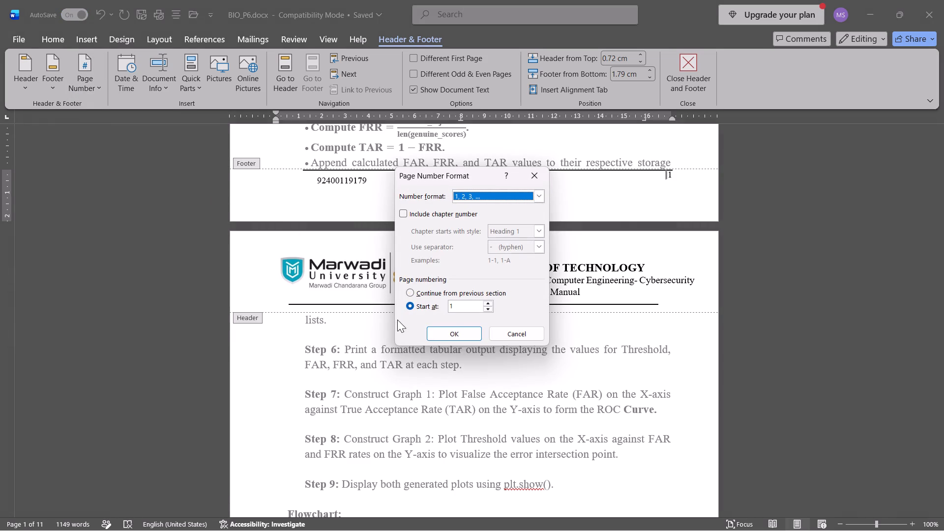
key("alt+Tab")
key("alt+Tab")
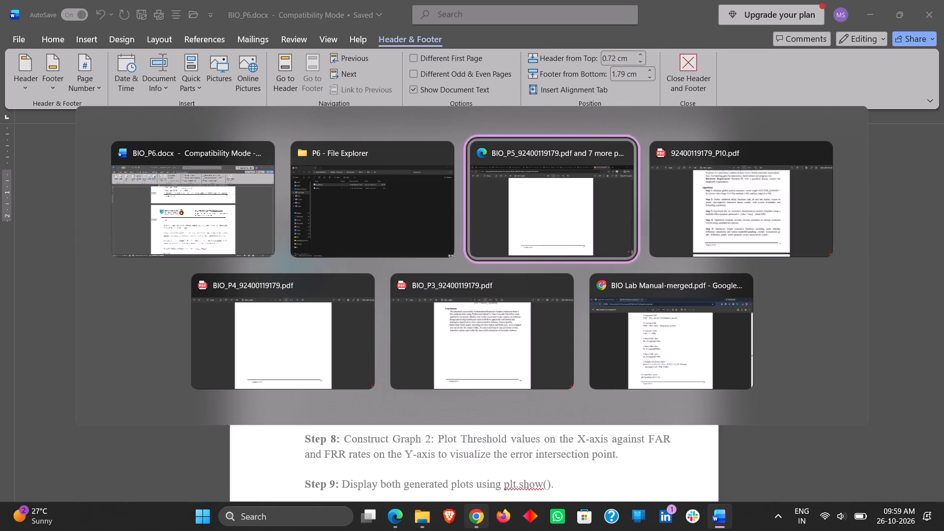
key("alt+Tab")
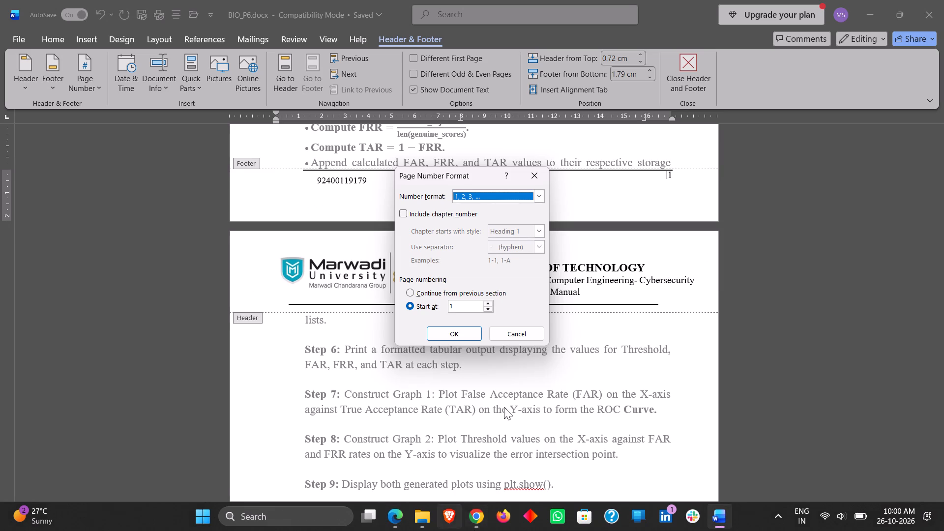
left_click(466, 305)
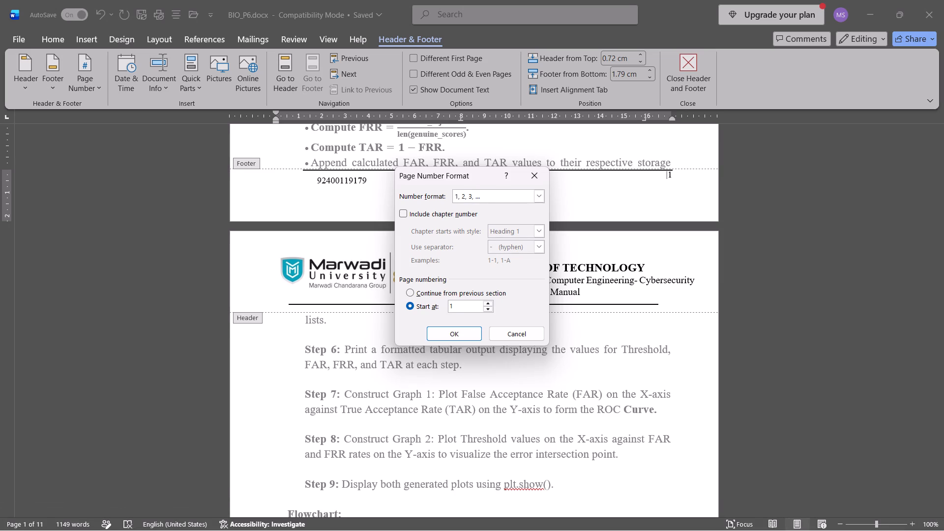
key("BackSpace")
type("62")
key("Return")
Delete the vertical bar in front of the footer's page number.
scroll(572, 369, "down", 1)
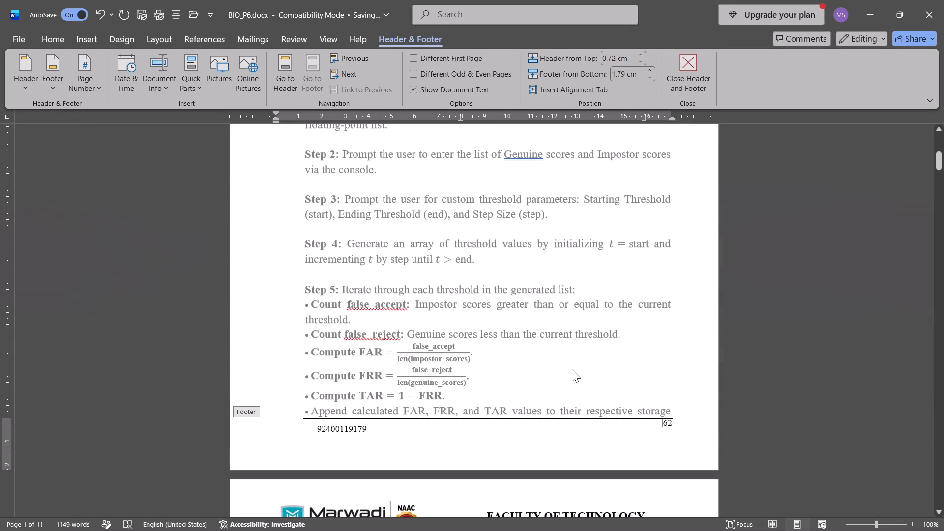
key("Right")
key("BackSpace")
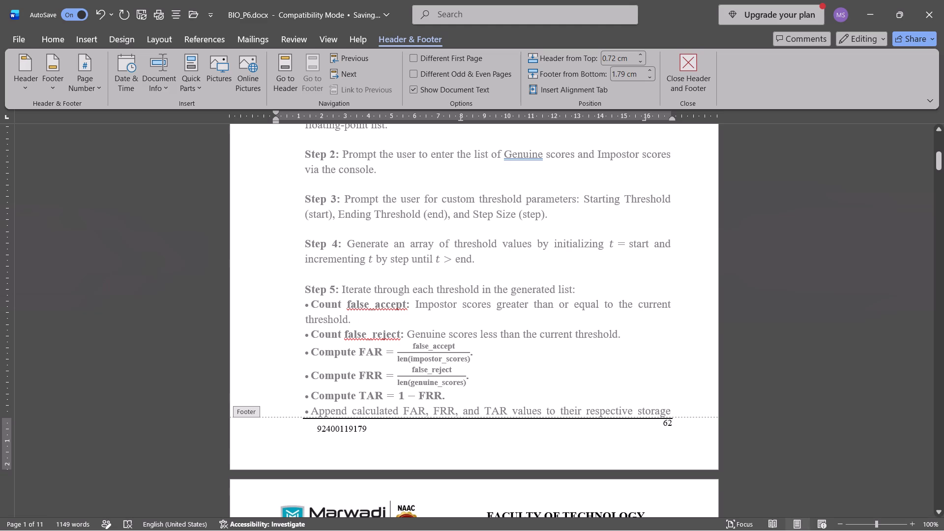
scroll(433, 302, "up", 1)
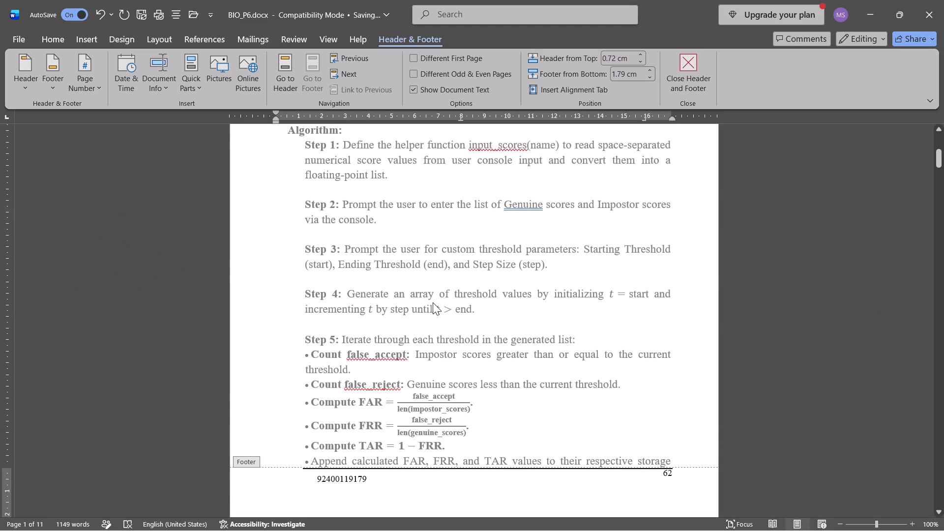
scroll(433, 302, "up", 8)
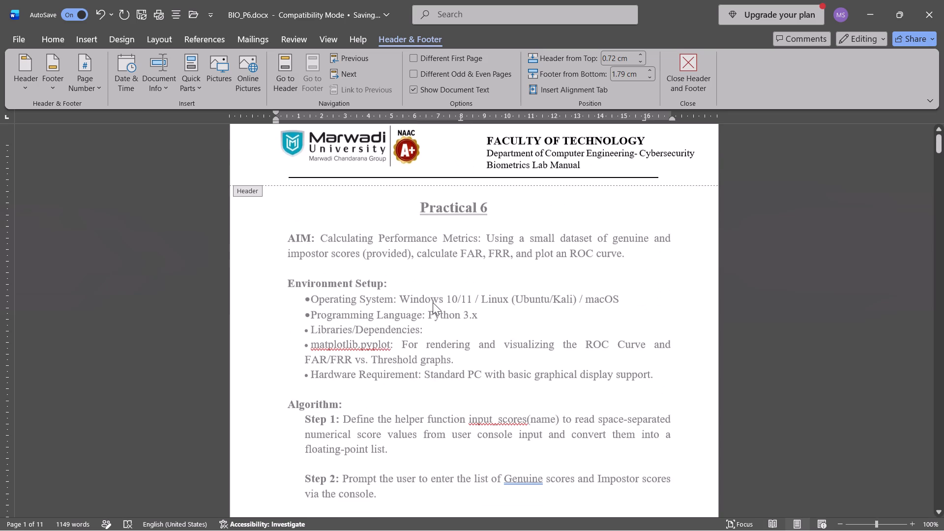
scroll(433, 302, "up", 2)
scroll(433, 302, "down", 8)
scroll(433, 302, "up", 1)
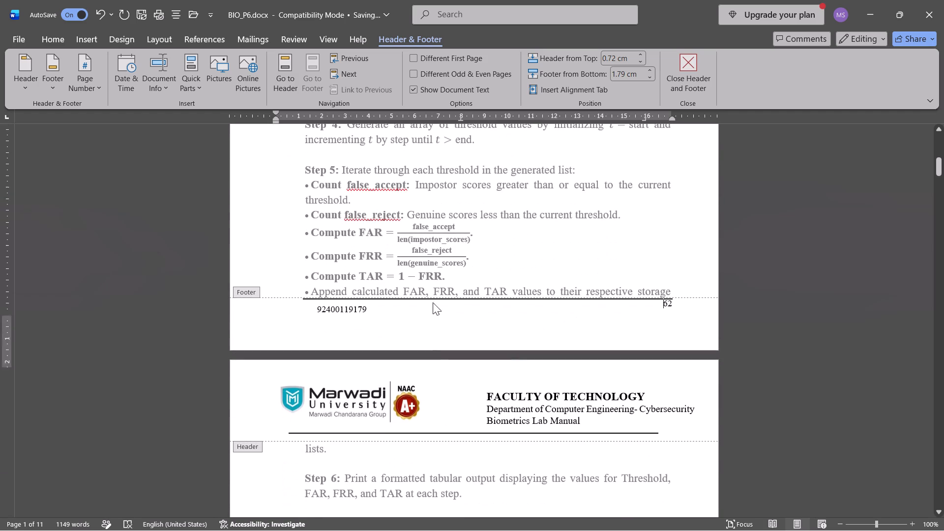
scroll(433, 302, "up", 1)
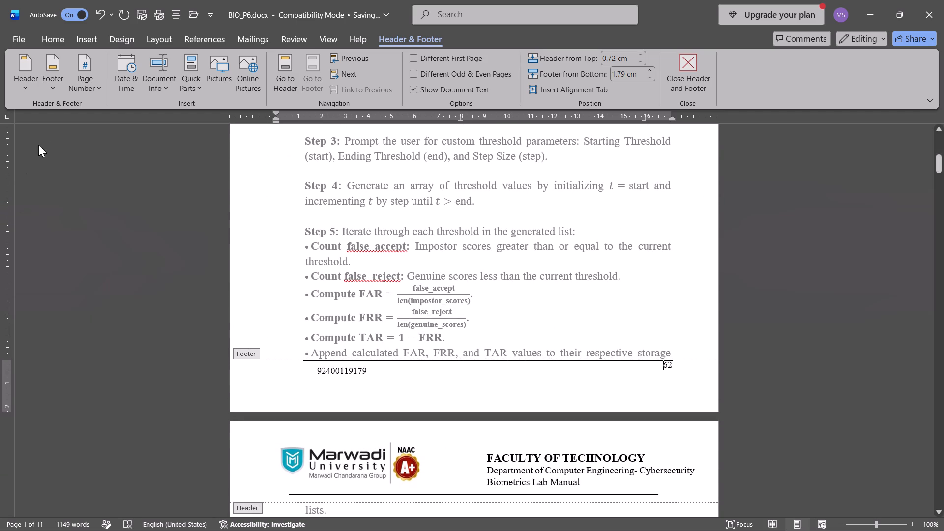
Save a copy of the document as a PDF named BIO_P6.pdf in the P3 folder inside Documents, SEM-5, BIO.
left_click(23, 44)
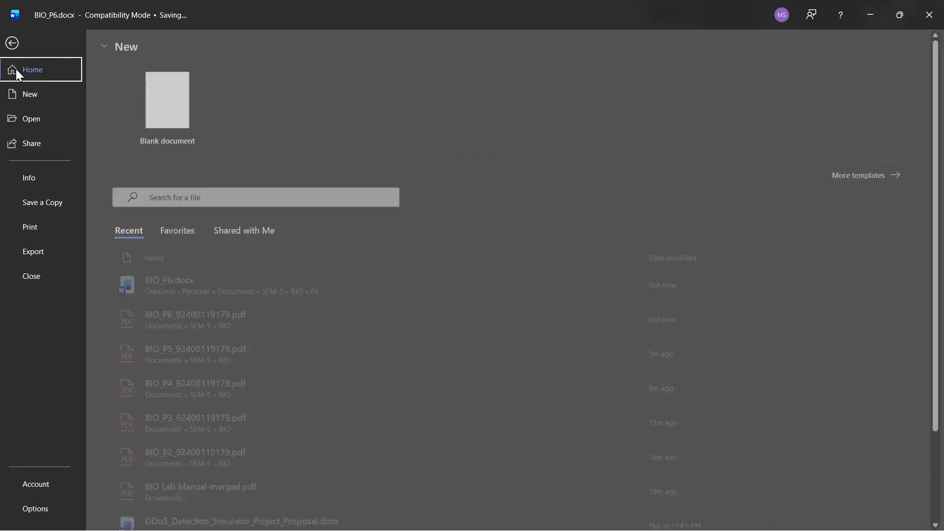
left_click(35, 200)
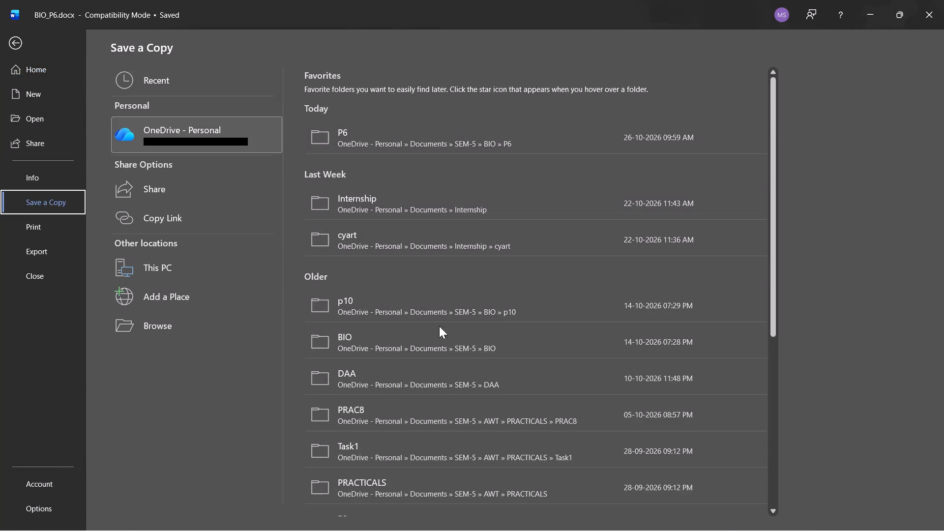
scroll(417, 443, "down", 3)
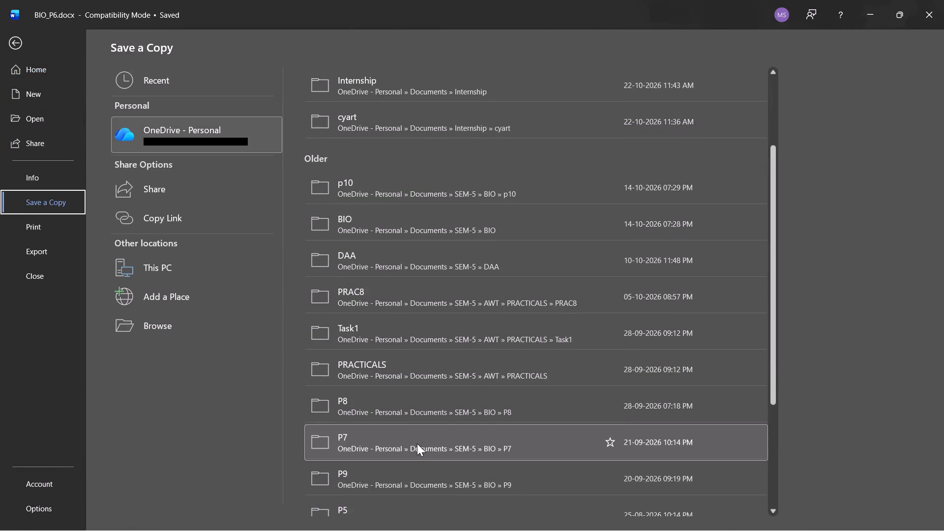
left_click(231, 264)
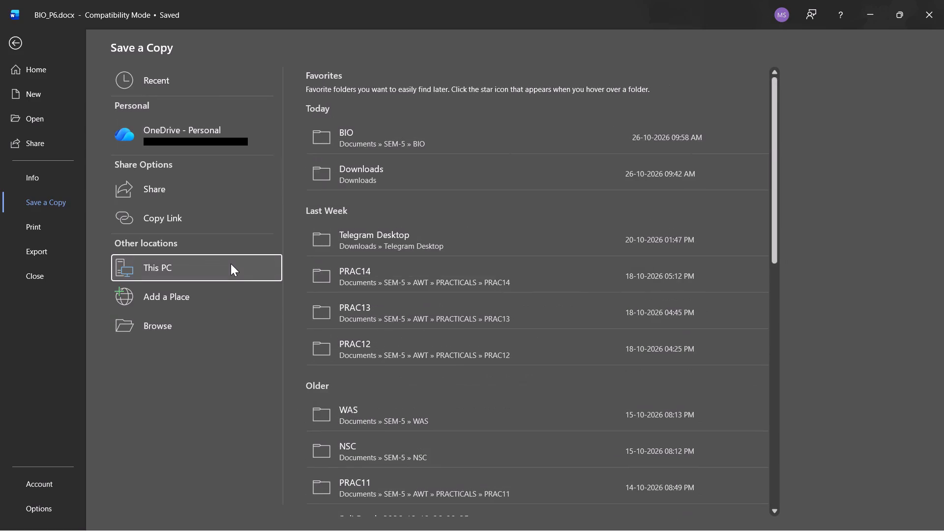
double_click(420, 141)
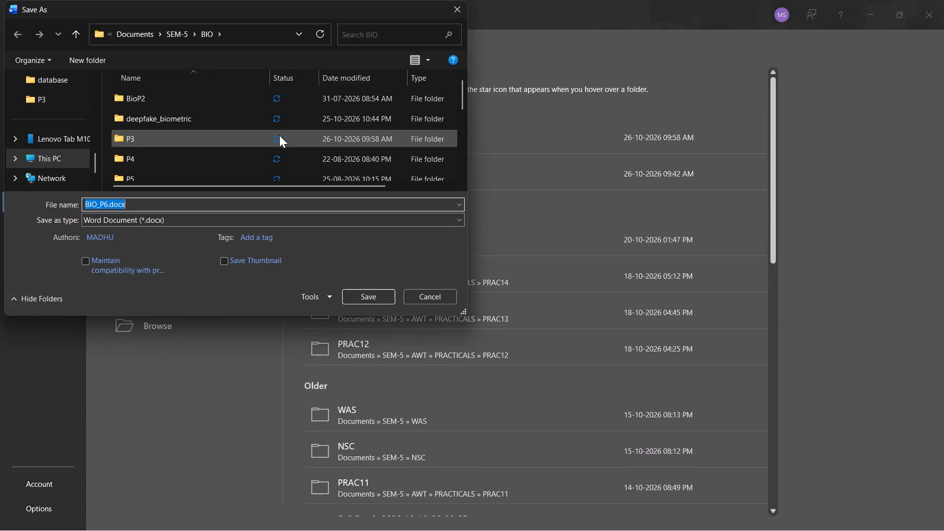
double_click(280, 135)
left_click(300, 220)
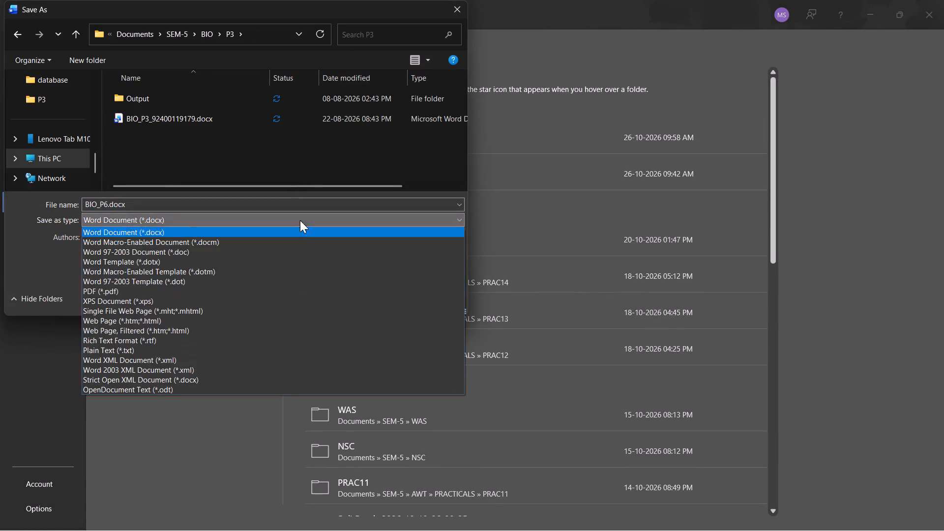
left_click(294, 290)
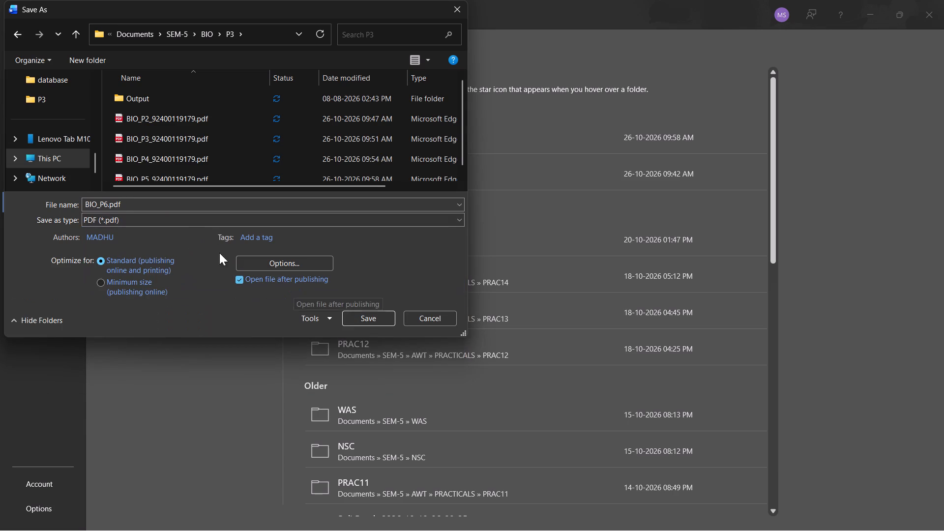
scroll(277, 148, "down", 1)
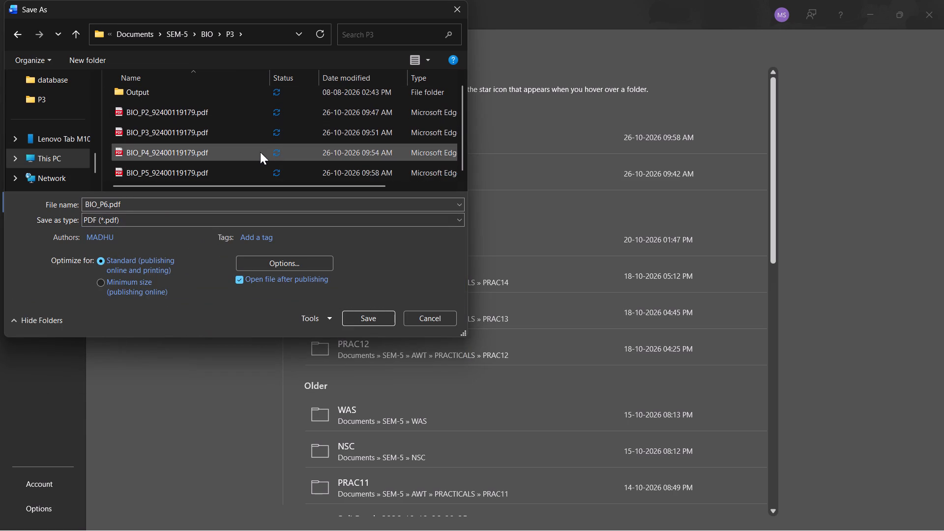
left_click(378, 317)
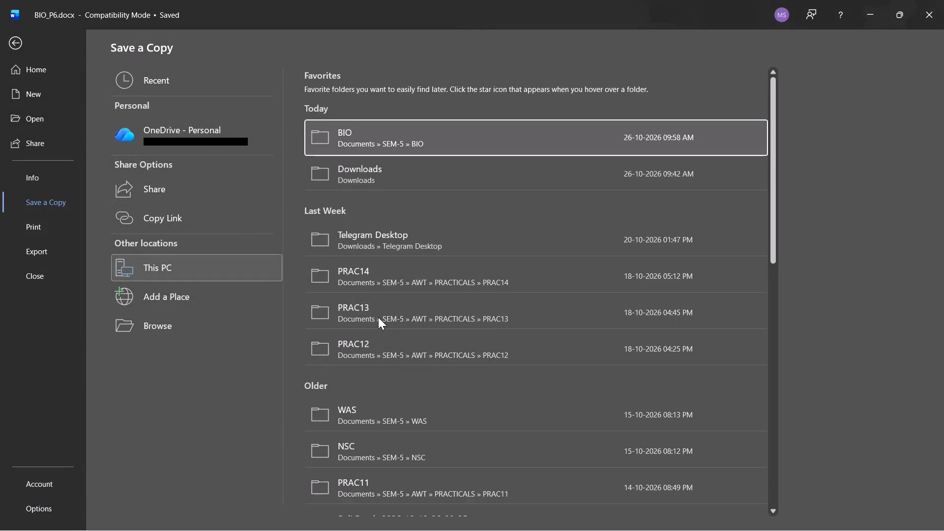
Examine the footers and page numbers of the exported BIO_P6.pdf through to its last page.
scroll(466, 404, "down", 2)
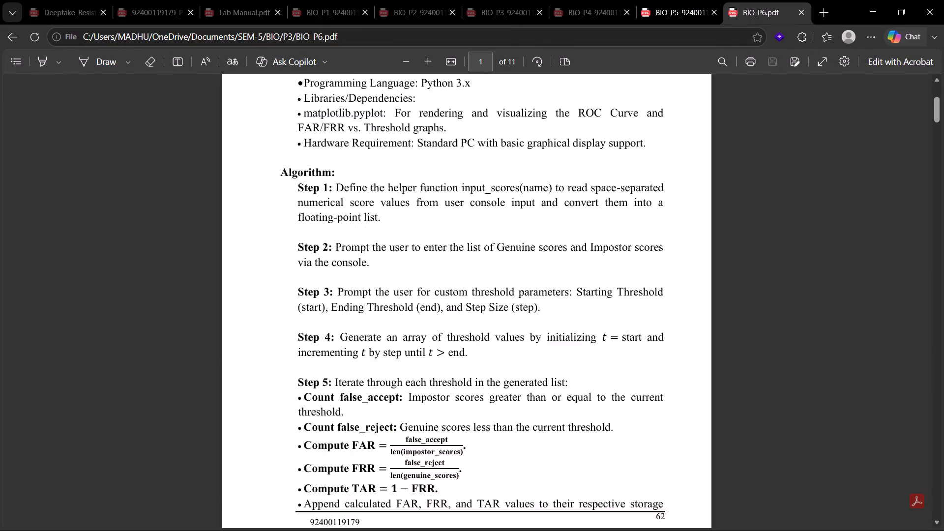
scroll(466, 404, "down", 8)
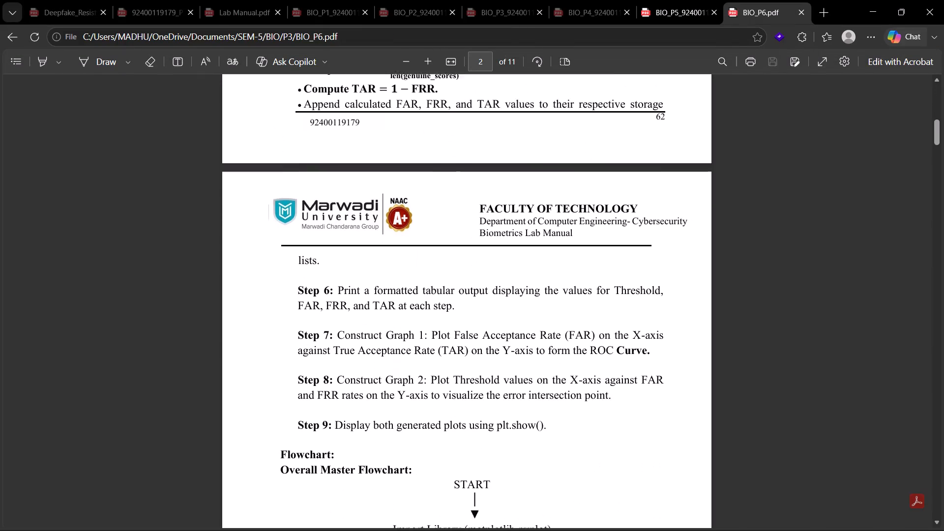
scroll(466, 404, "down", 8)
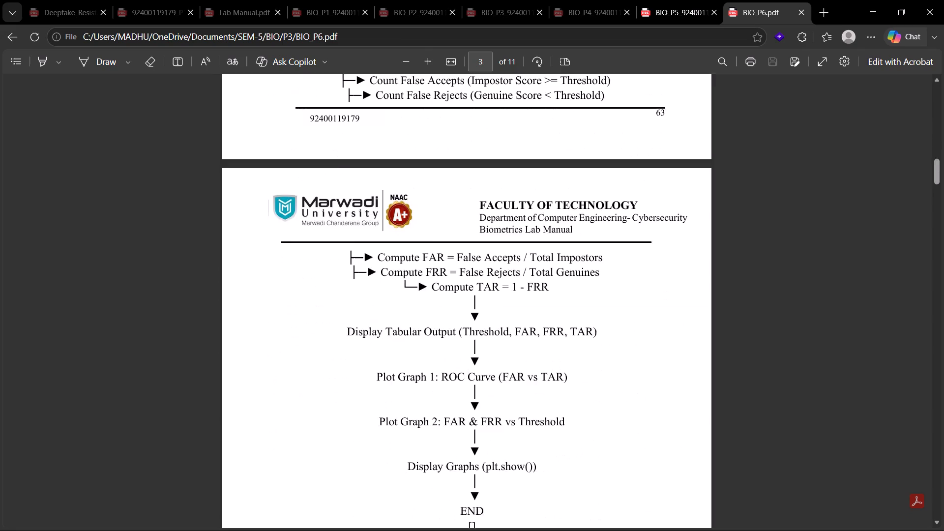
scroll(466, 404, "down", 8)
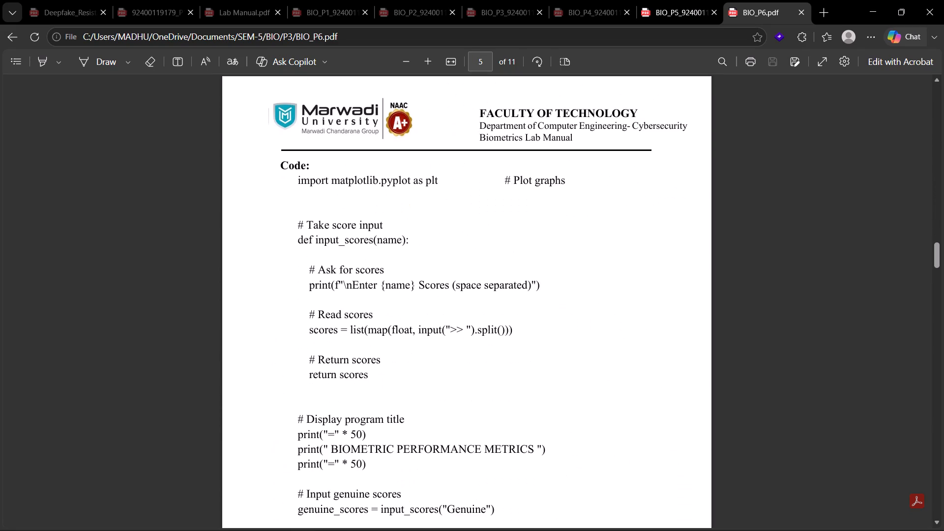
scroll(466, 404, "down", 20)
scroll(466, 404, "down", 17)
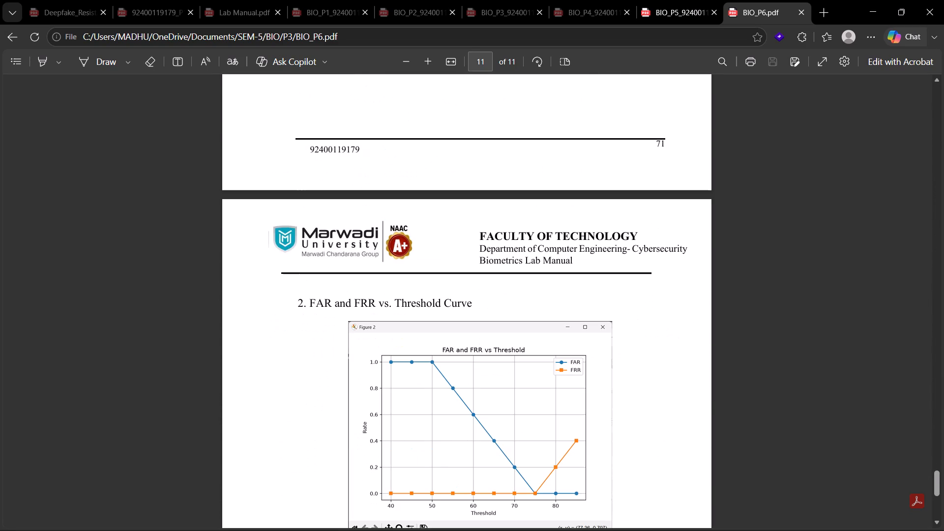
scroll(621, 363, "down", 1)
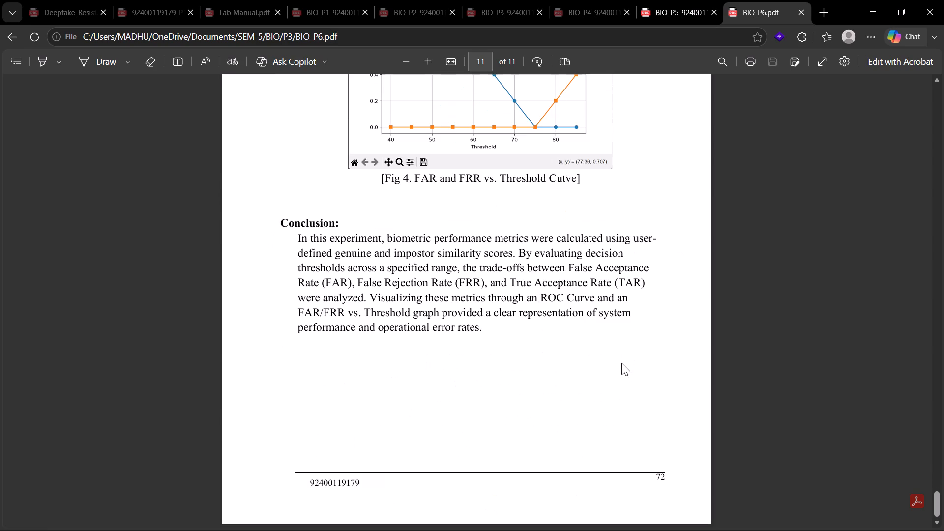
scroll(621, 363, "down", 1)
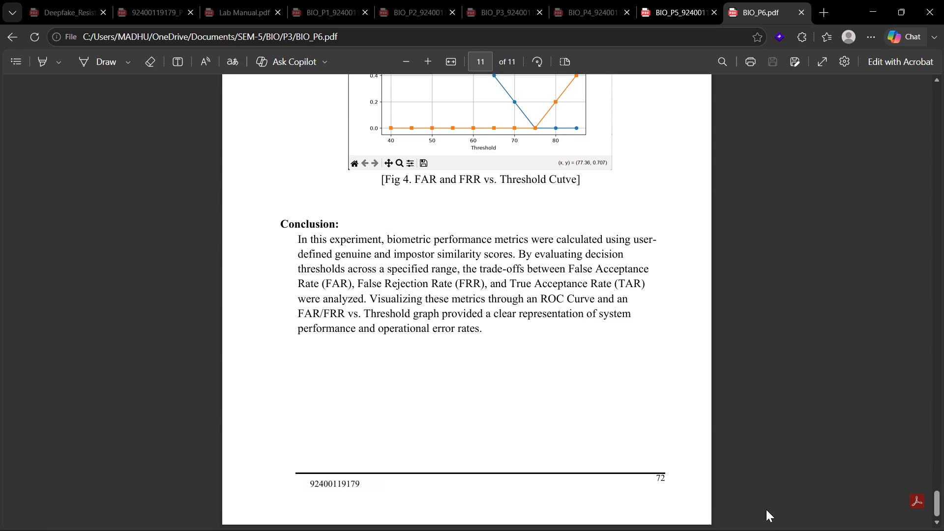
Switch back to Word, save BIO_P6.docx and close it.
key("alt+Tab")
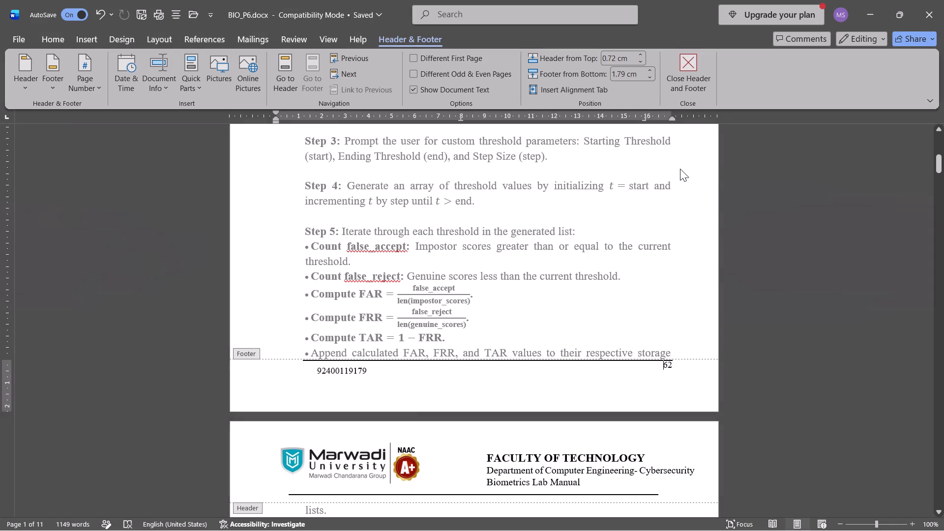
key("ctrl+s")
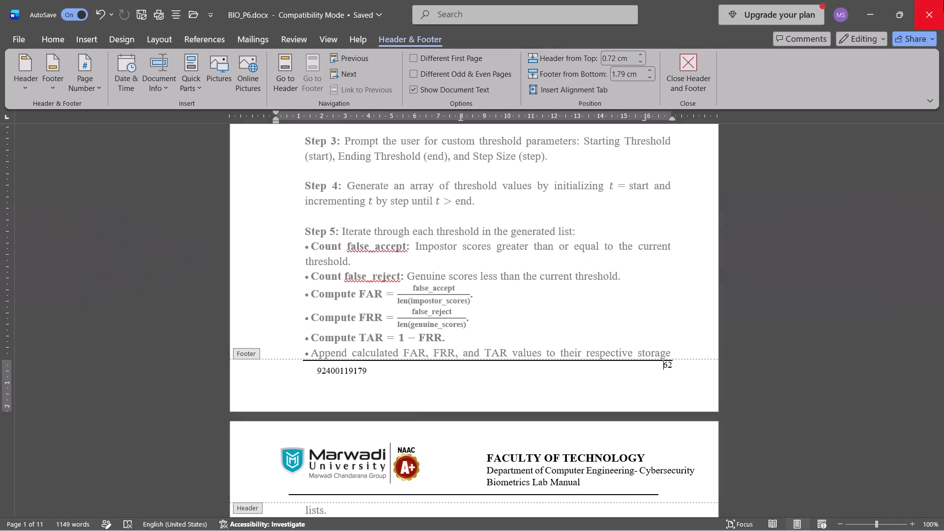
left_click(943, 0)
In File Explorer, go to the BIO folder's P7 subfolder and open the BIO_P7 Word document bearing the same enrollment number as the P6 footer.
key("alt+Tab")
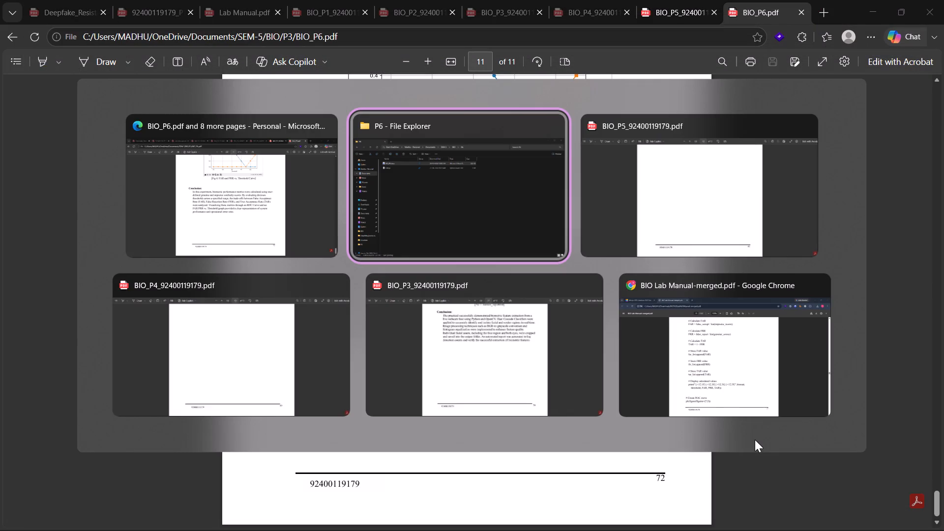
key("BackSpace")
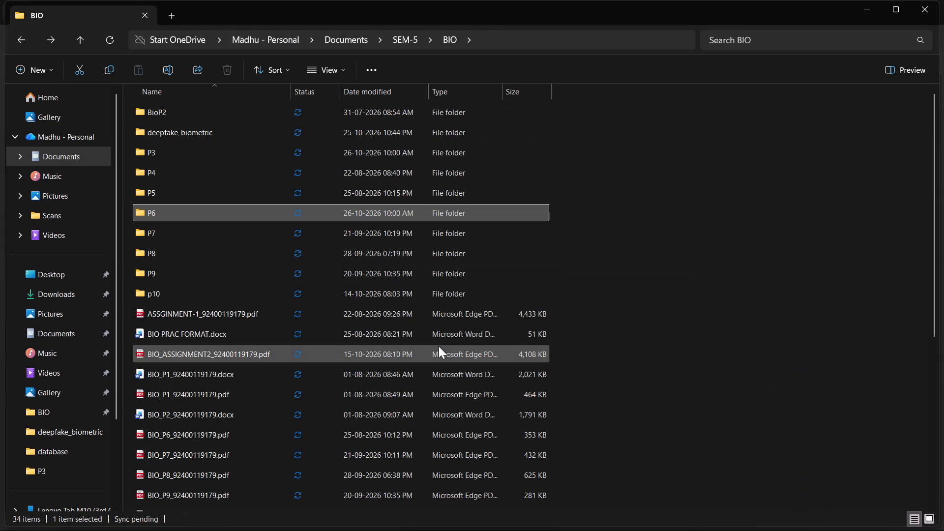
double_click(243, 237)
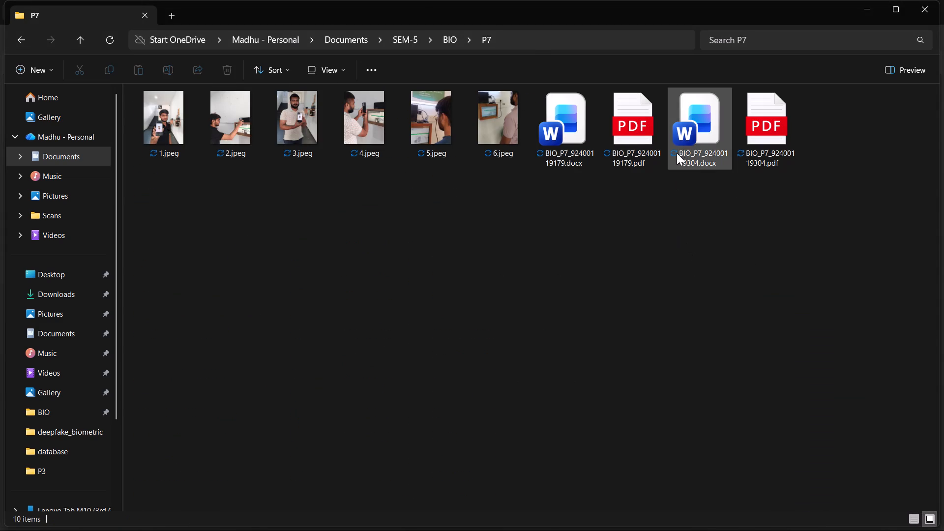
double_click(572, 142)
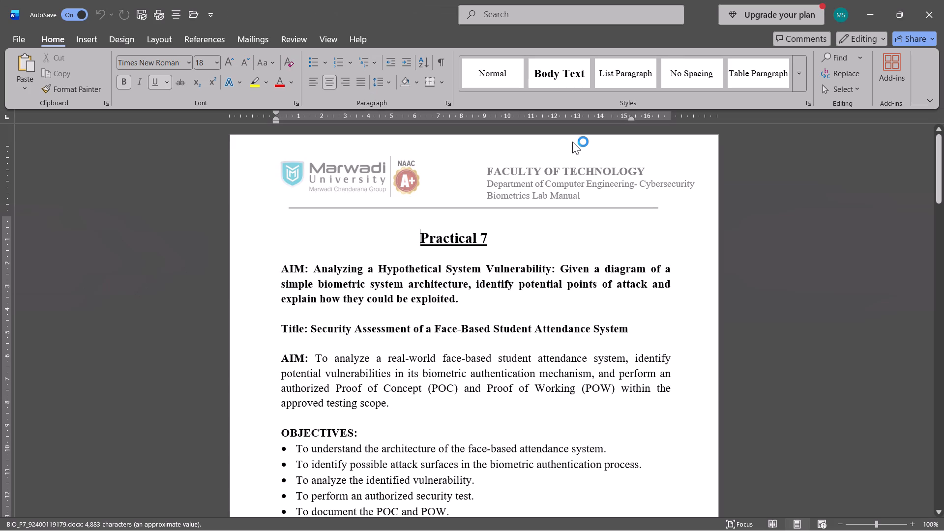
In the Practical 7 document's footer, set page numbering to start at 73, continuing from the last page of BIO_P6.pdf.
scroll(554, 244, "down", 7)
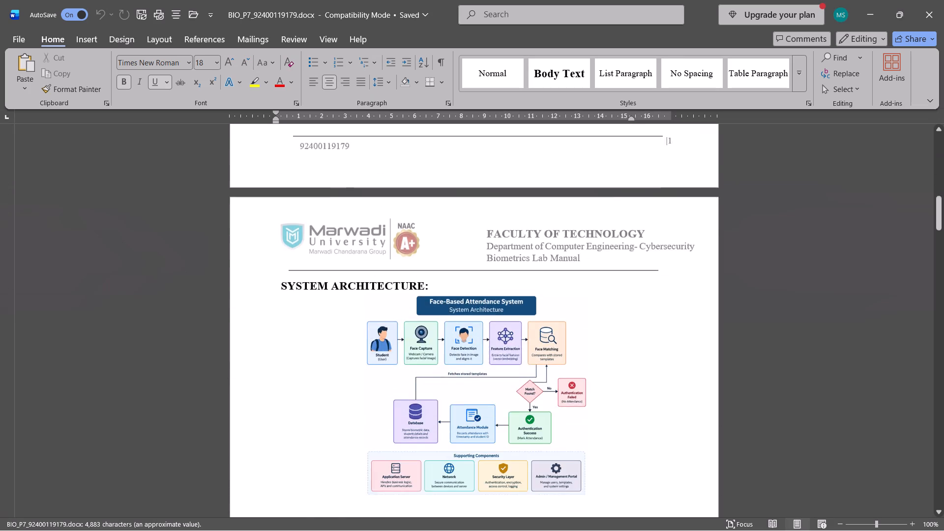
scroll(554, 244, "down", 8)
scroll(554, 244, "up", 5)
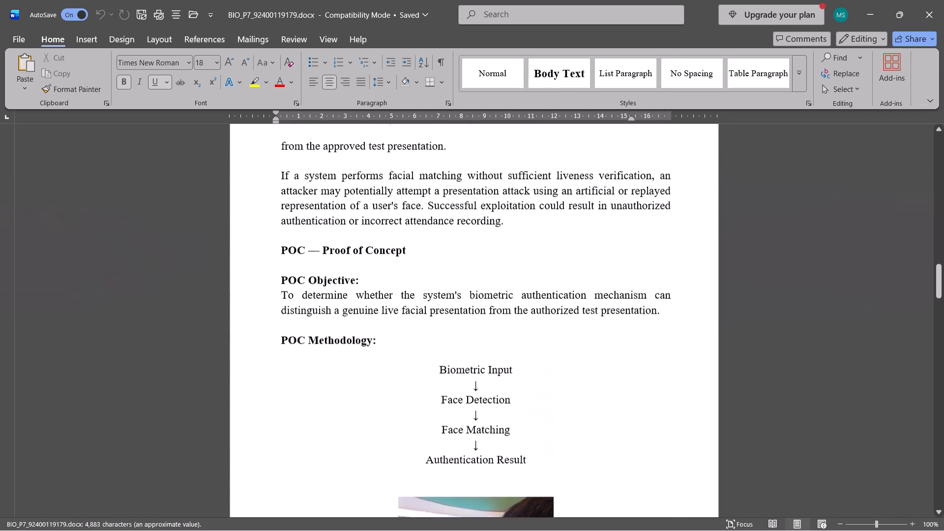
scroll(554, 244, "up", 4)
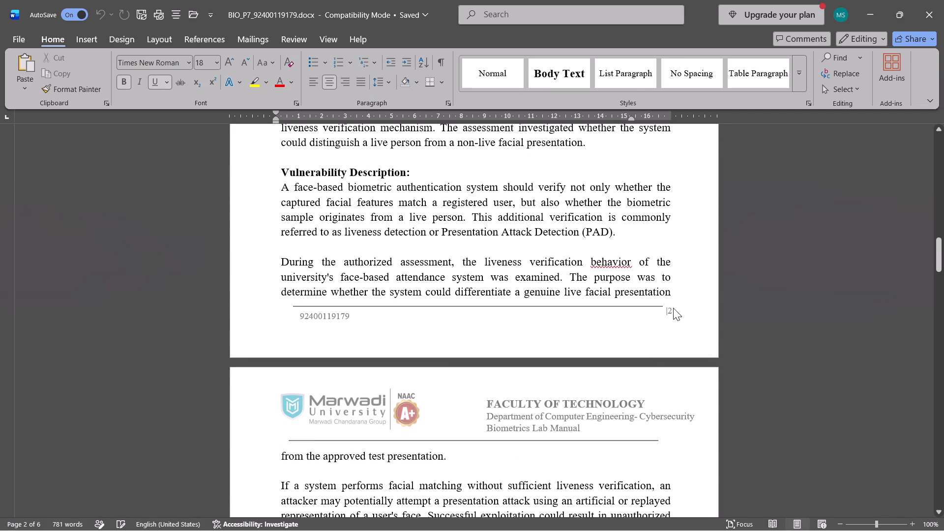
double_click(672, 320)
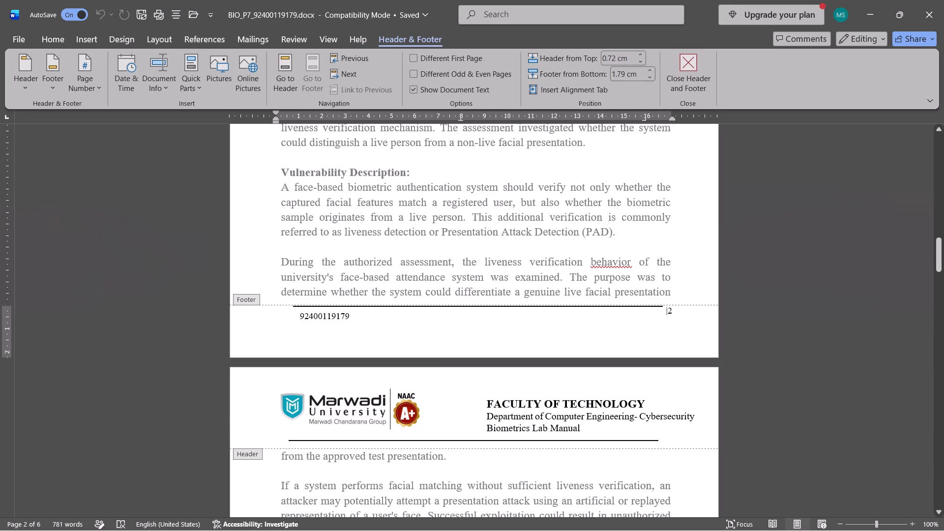
key("alt+Tab")
key("alt+Tab")
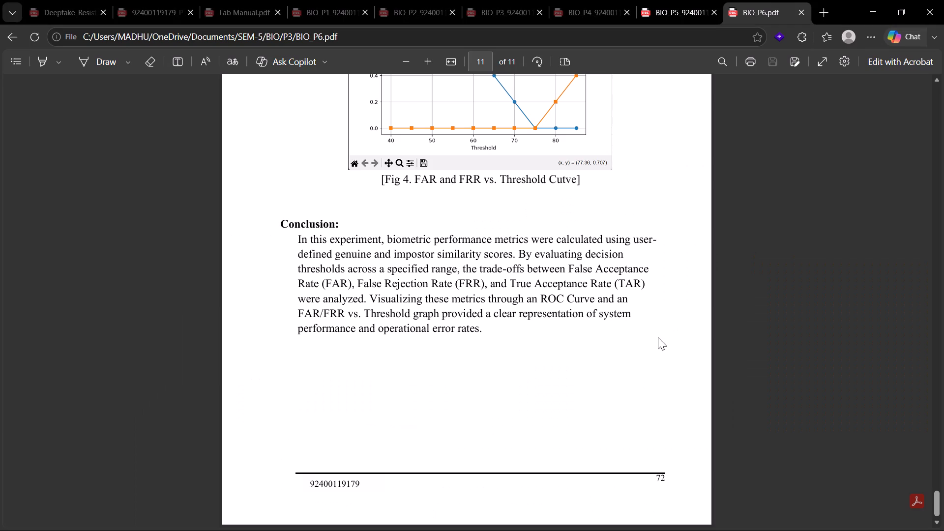
key("alt+Tab")
left_click(91, 73)
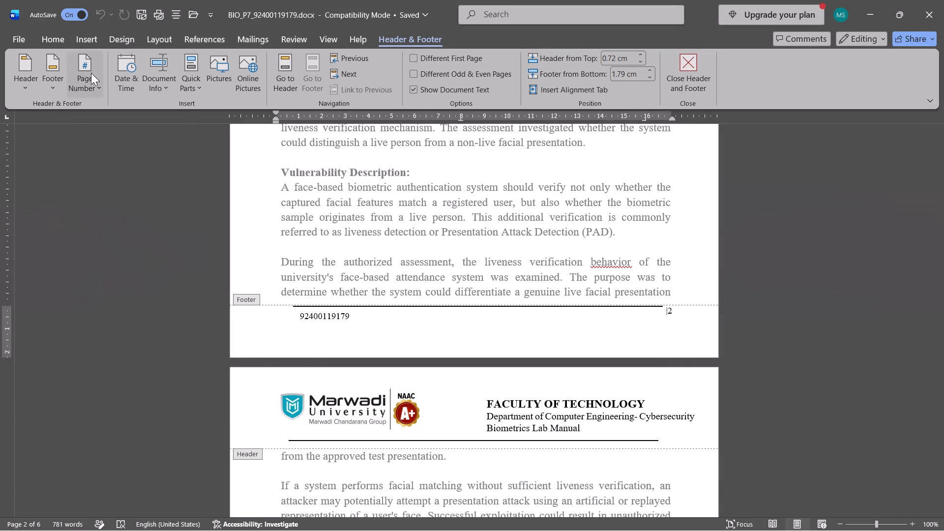
left_click(113, 178)
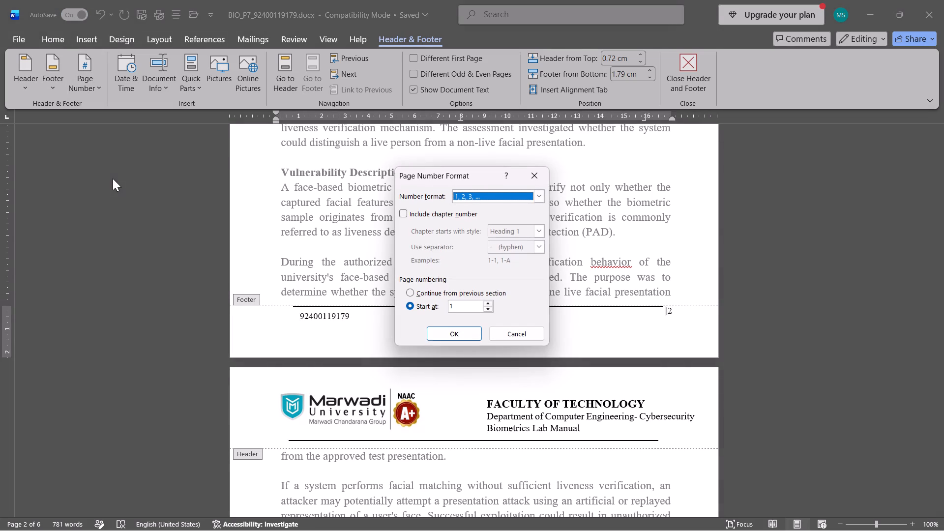
left_click(459, 306)
key("BackSpace")
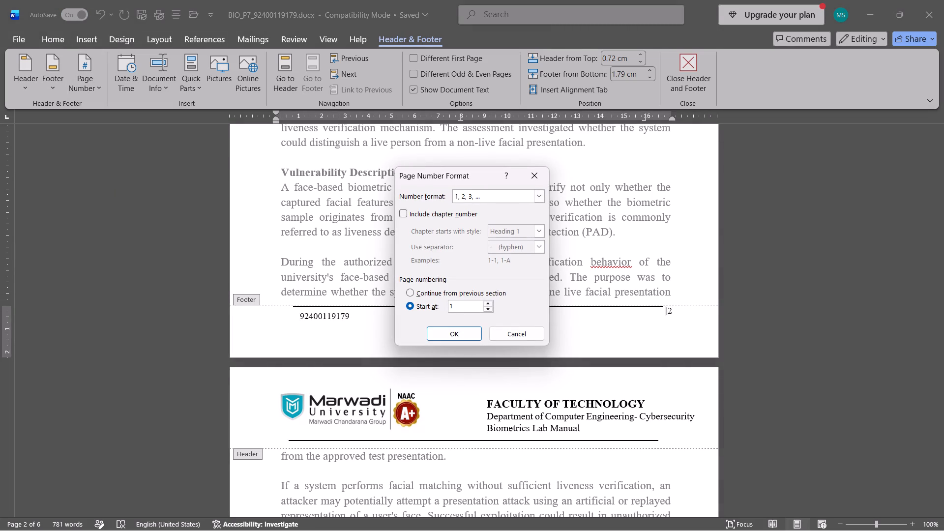
key("alt+Tab")
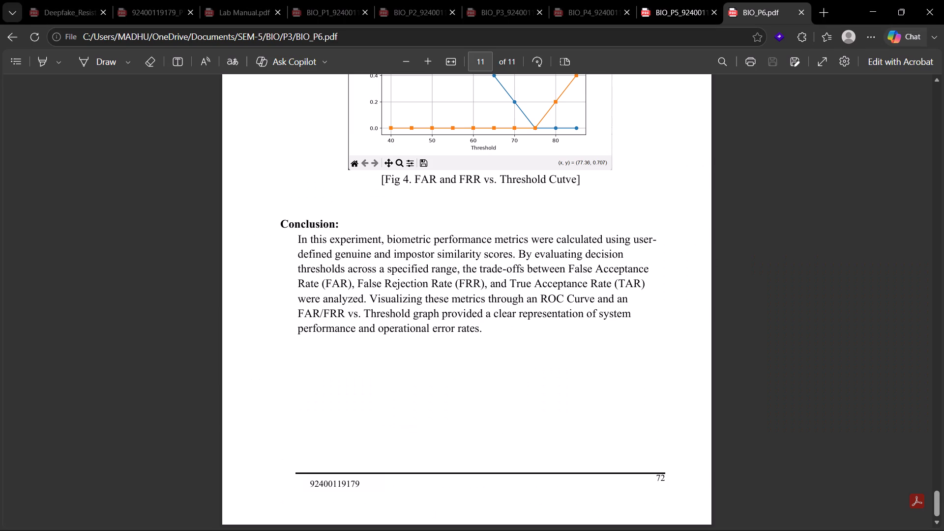
key("alt+Tab")
key("7")
key("3")
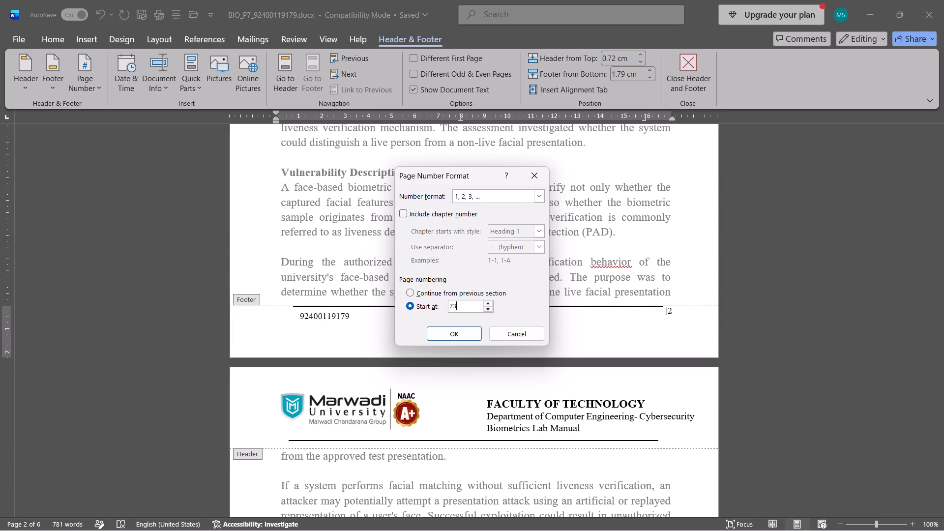
key("Return")
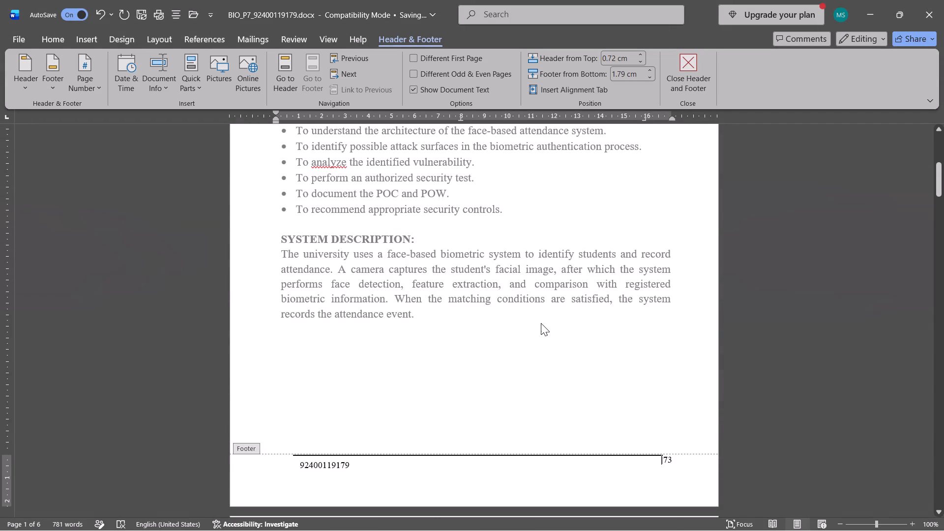
Delete the vertical bar before the page number in the footer and check the footers through to the last page.
key("Right")
key("BackSpace")
scroll(505, 374, "up", 15)
scroll(505, 374, "down", 10)
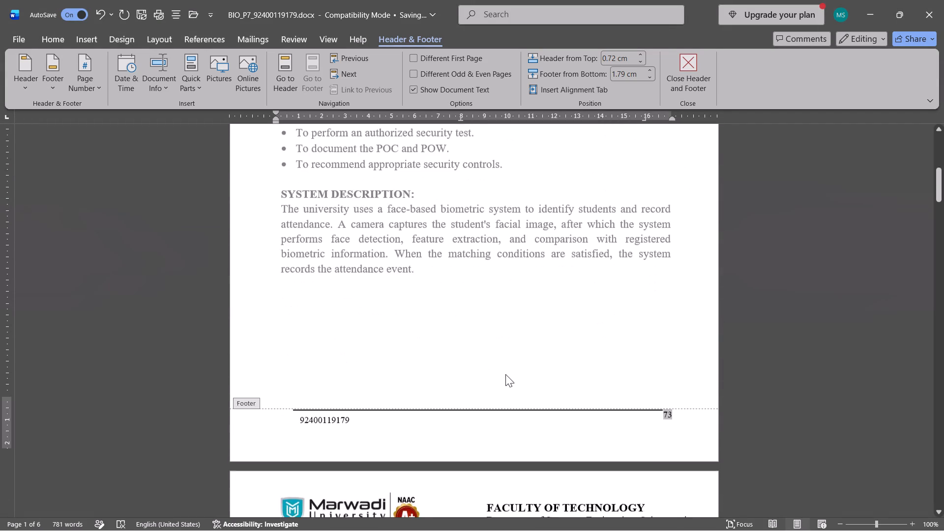
scroll(505, 374, "down", 20)
scroll(505, 374, "down", 5)
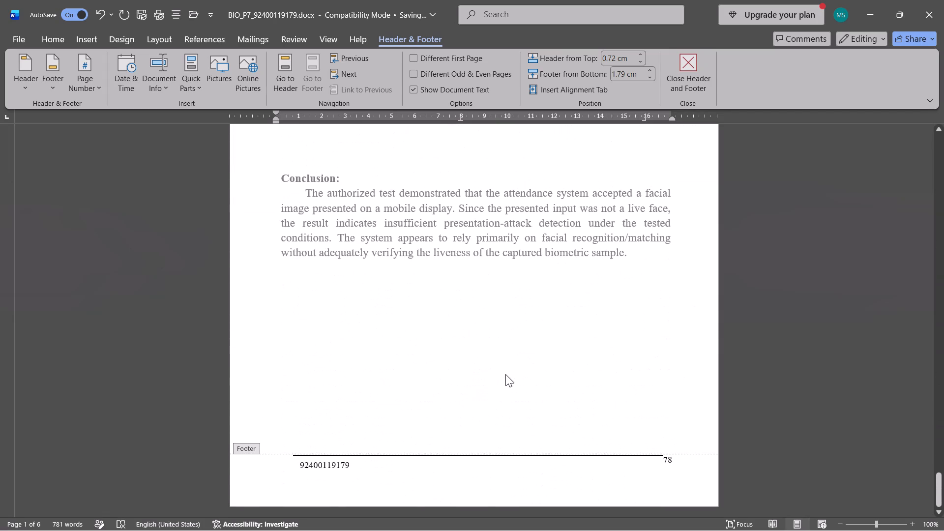
Export the Practical 7 document as a PDF into the BIO folder's P3 subfolder, keeping its file name.
scroll(505, 374, "down", 2)
scroll(505, 374, "up", 20)
scroll(505, 374, "up", 20)
scroll(505, 374, "up", 9)
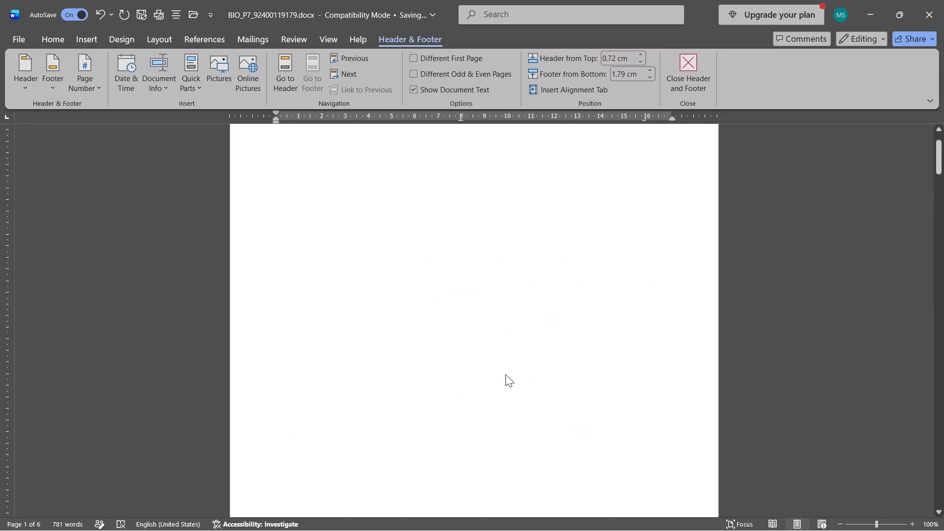
scroll(21, 46, "up", 13)
left_click(19, 41)
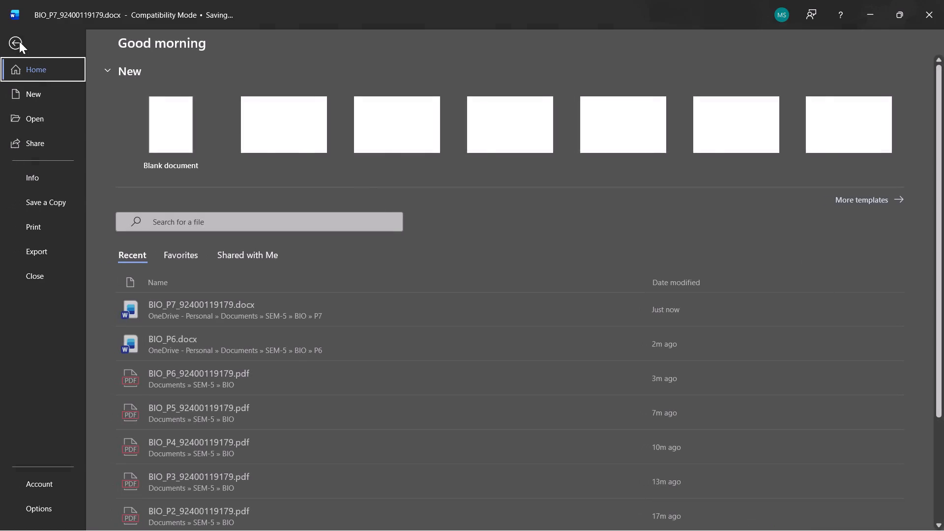
left_click(38, 205)
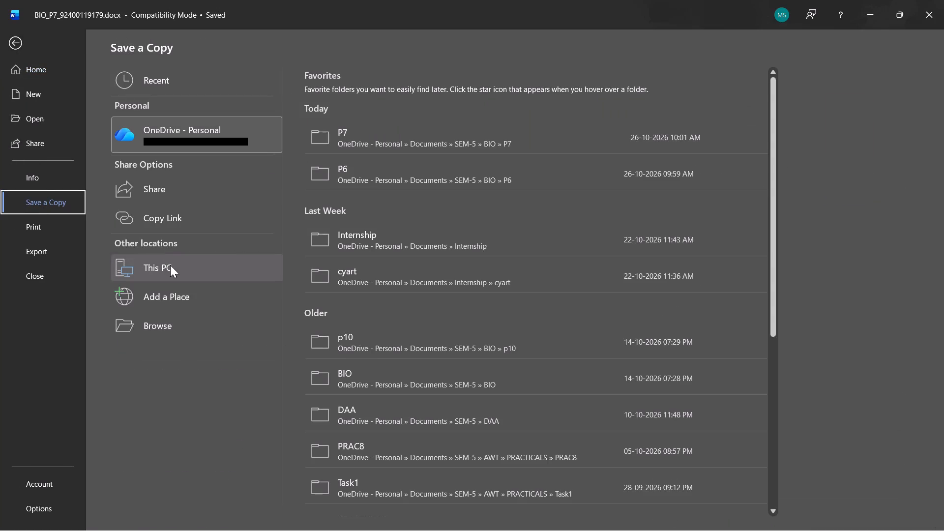
left_click(170, 265)
double_click(348, 131)
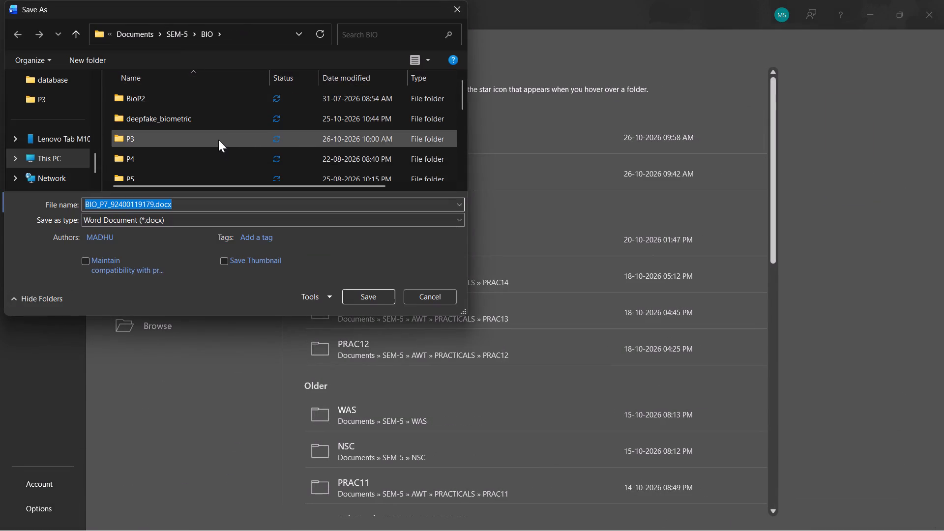
double_click(218, 140)
left_click(225, 216)
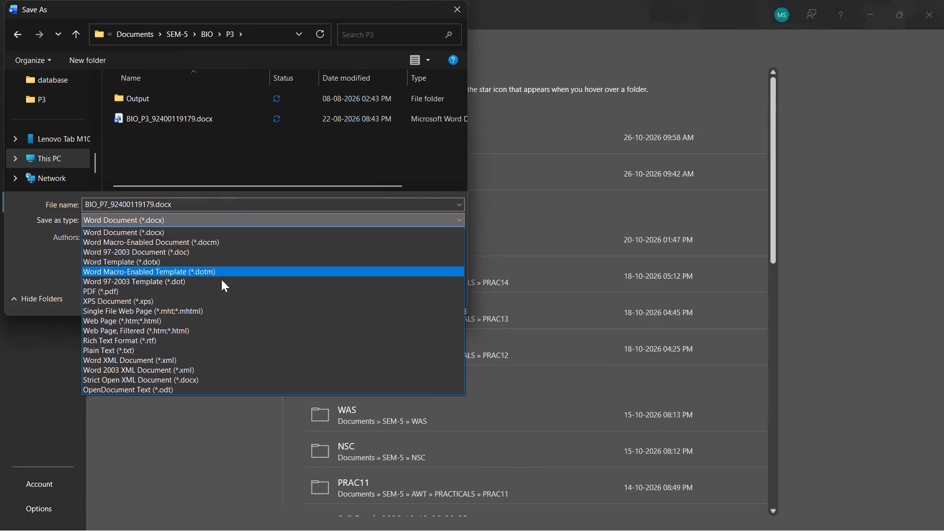
left_click(222, 292)
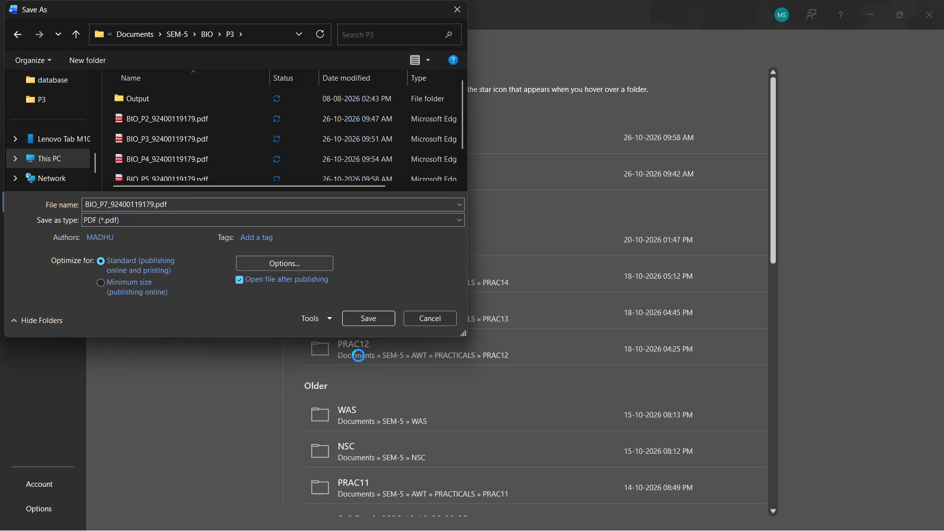
left_click(378, 318)
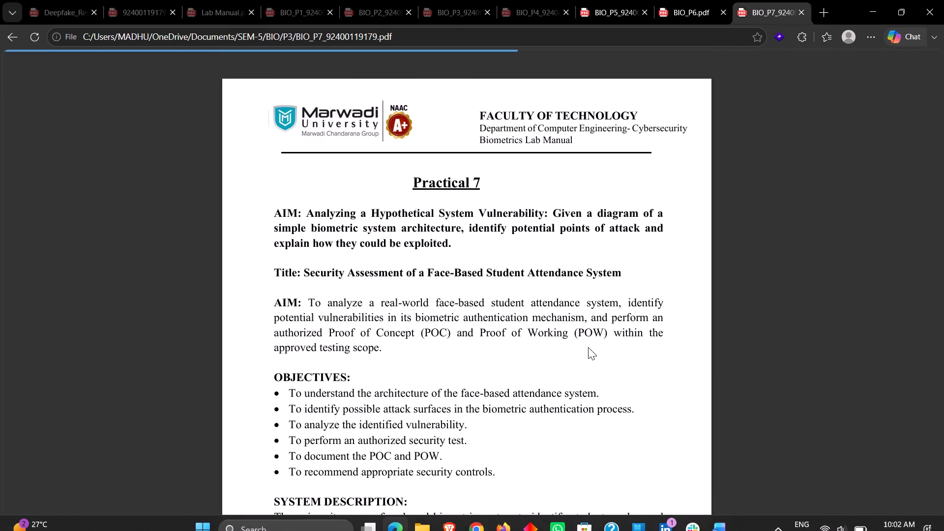
Switch back to Word, save the BIO_P7 document and close it.
key("alt+Tab")
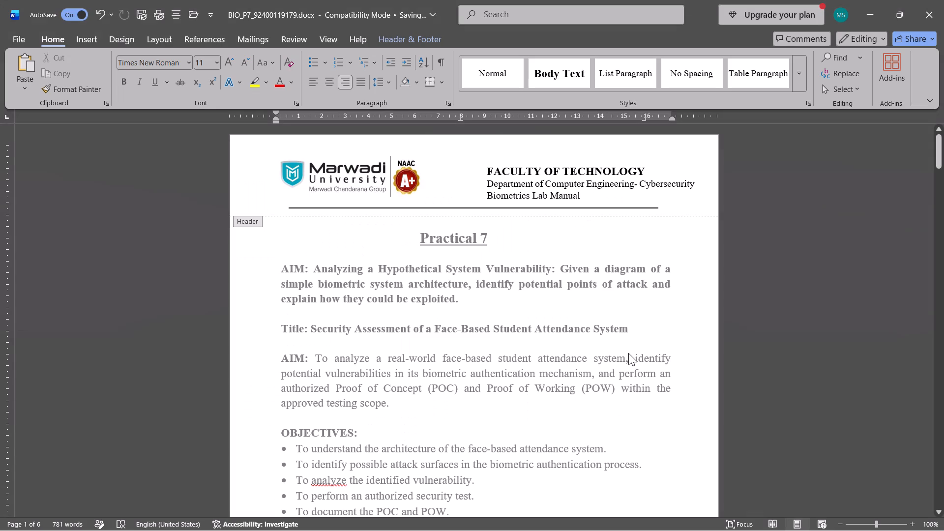
key("ctrl+s")
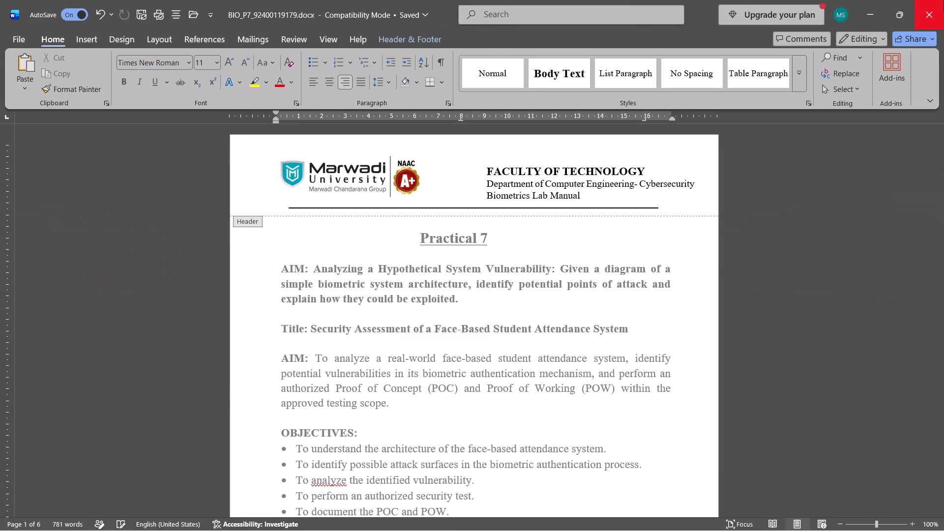
left_click(943, 0)
In File Explorer, go to the BIO folder's P8 subfolder and open the BIO_P8 Word document.
key("alt+Tab")
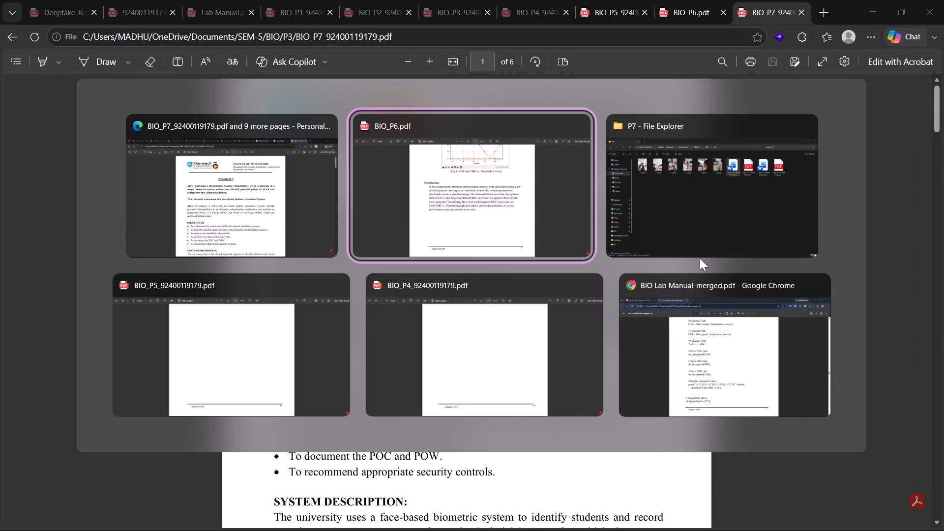
key("alt+Tab")
key("BackSpace")
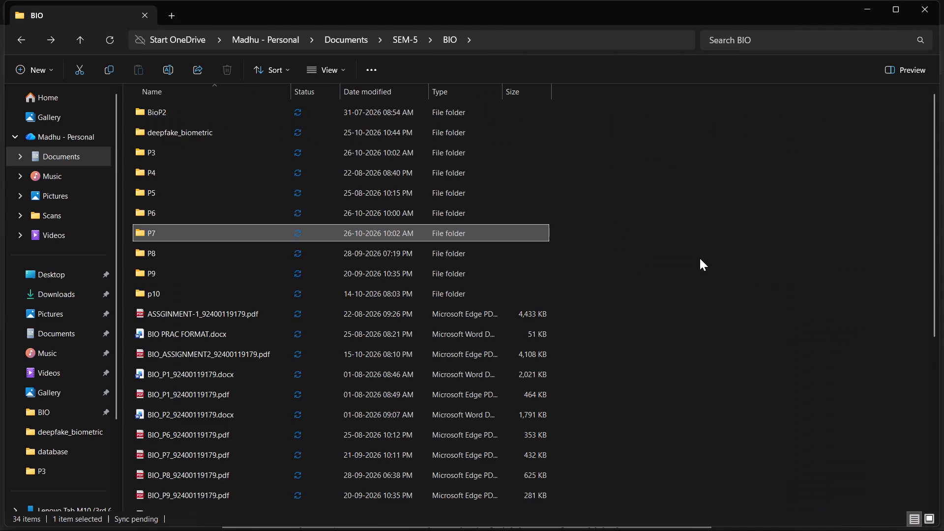
double_click(326, 256)
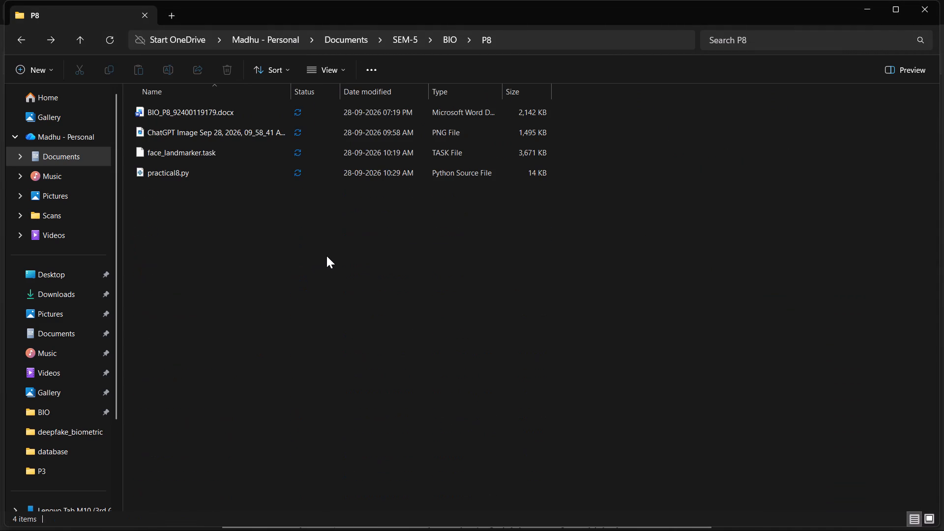
double_click(231, 116)
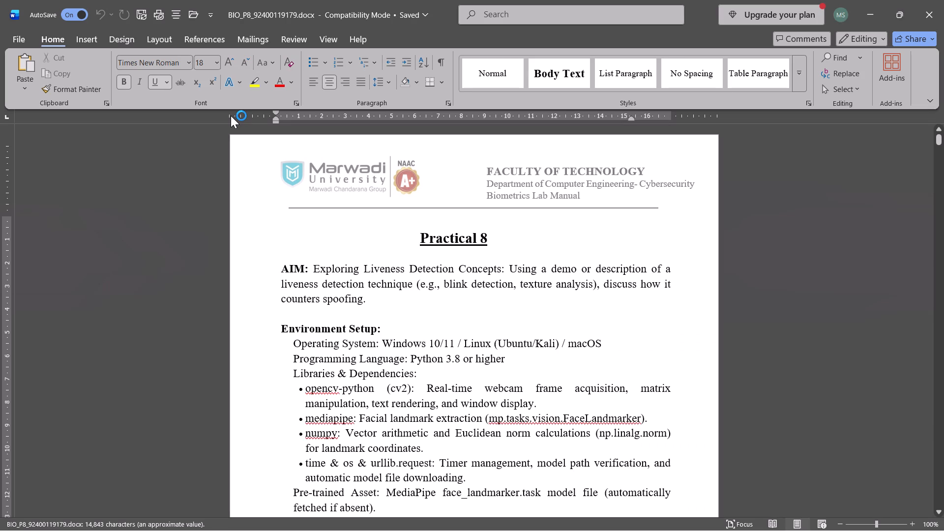
In the Practical 8 document's footer, set page numbering to start at 79, continuing from the last page of the BIO_P7 PDF.
scroll(456, 296, "down", 10)
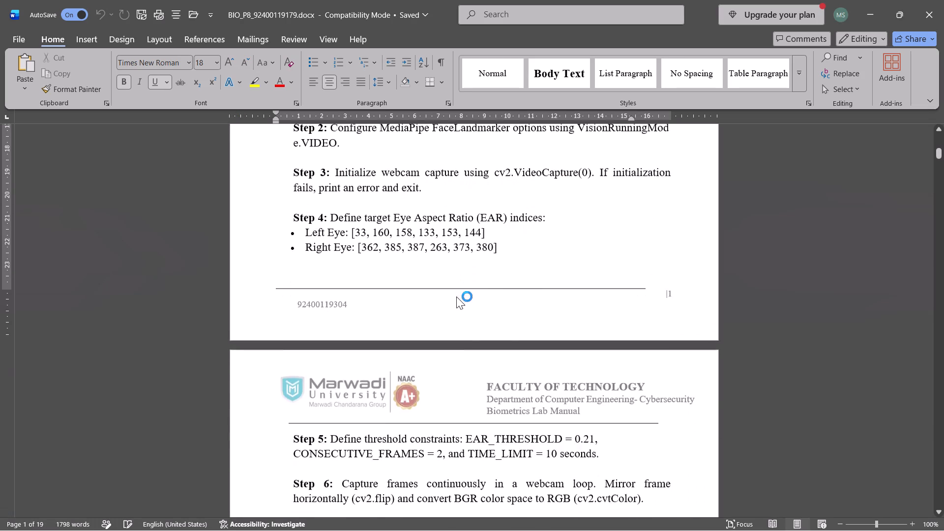
scroll(456, 296, "up", 3)
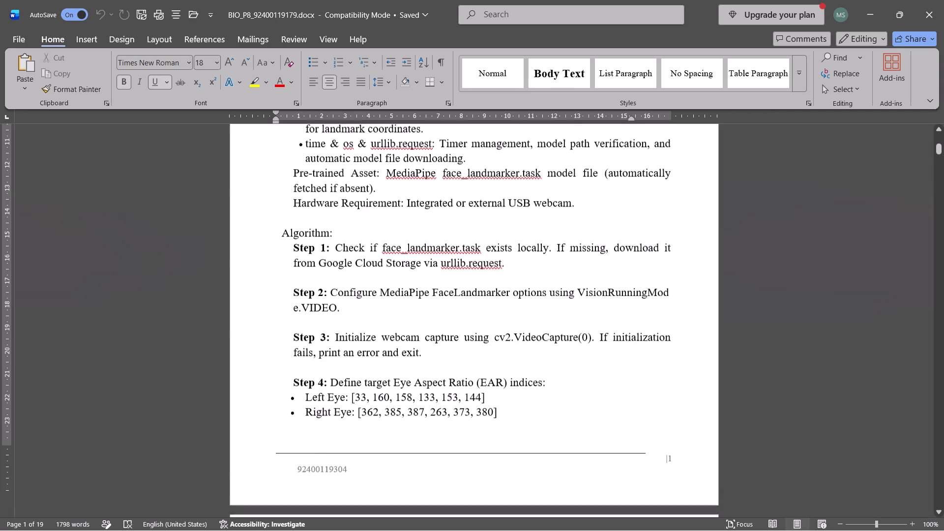
scroll(456, 296, "down", 10)
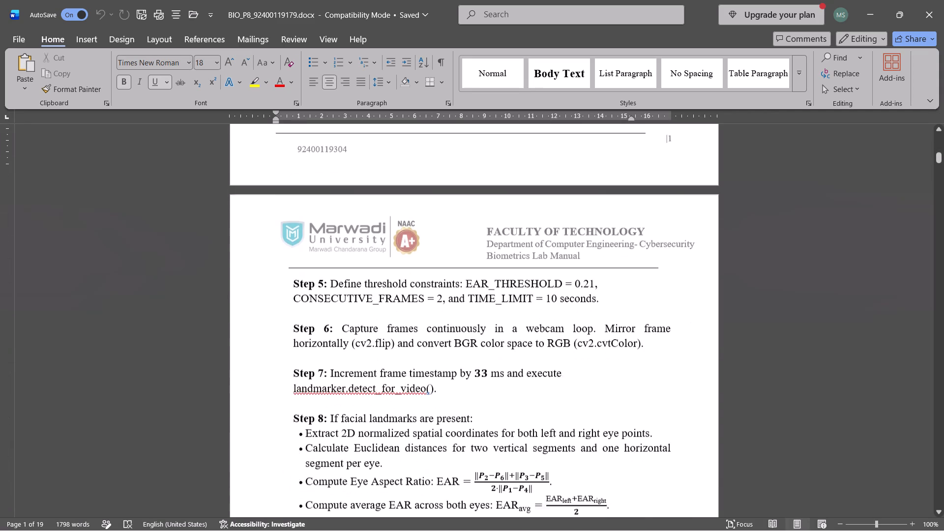
scroll(456, 296, "down", 5)
scroll(456, 296, "up", 17)
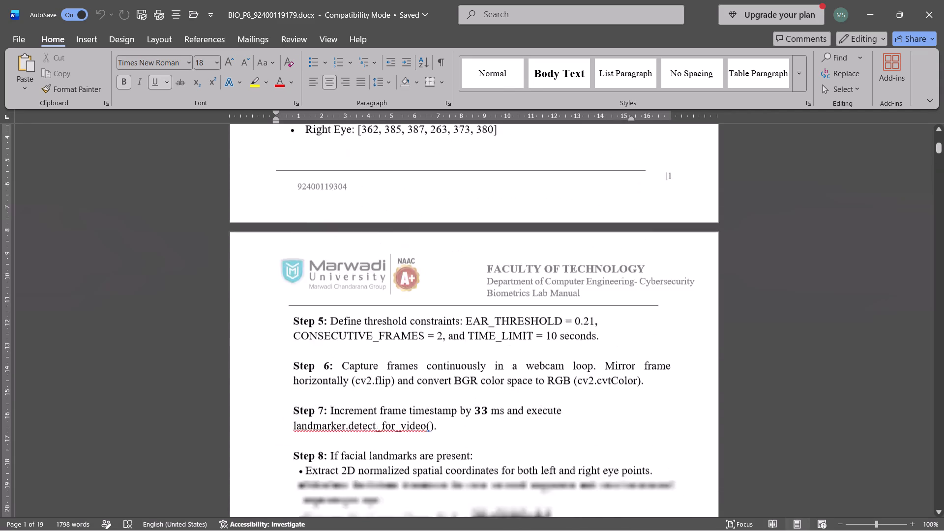
scroll(572, 434, "down", 8)
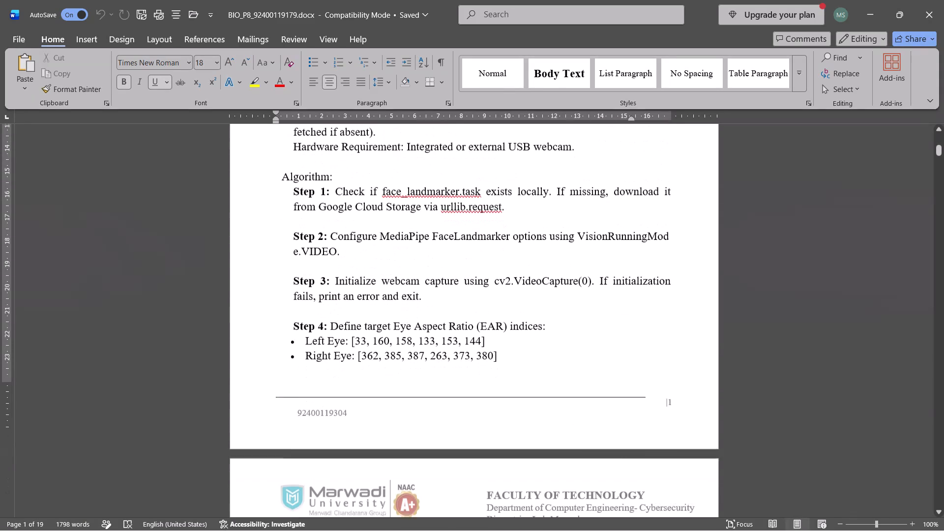
scroll(572, 434, "down", 1)
double_click(642, 383)
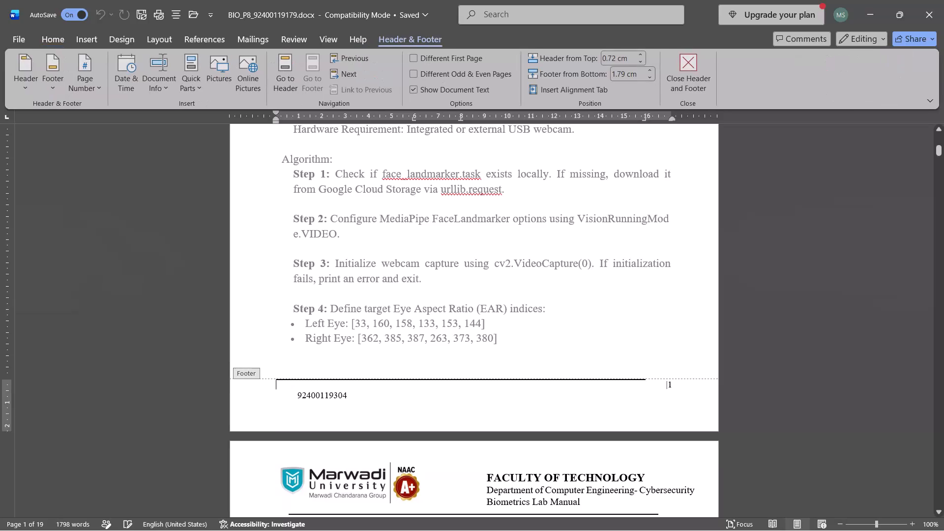
left_click(84, 83)
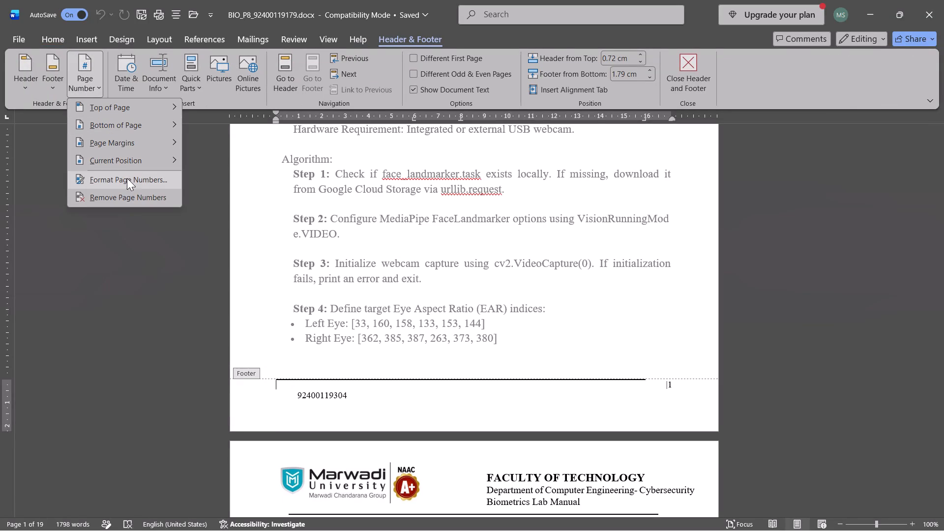
left_click(127, 178)
key("alt+Tab")
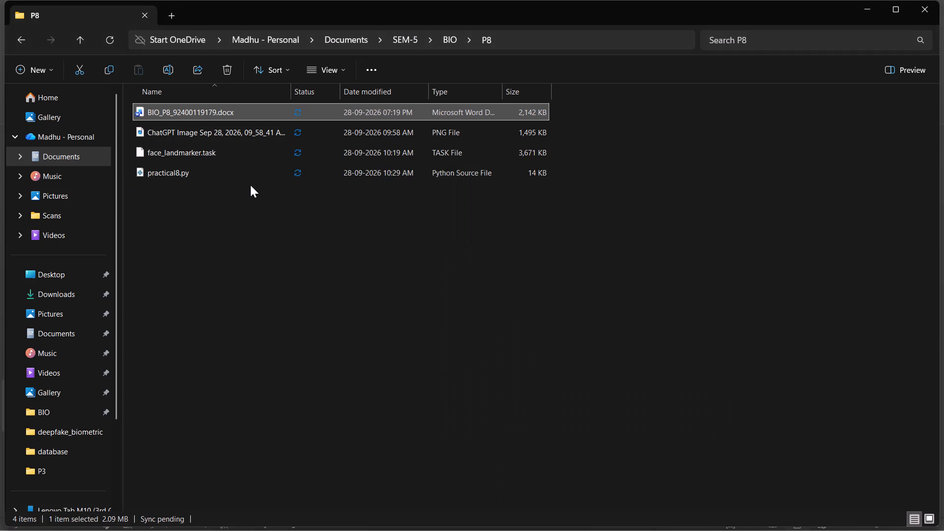
key("alt+Tab")
key("alt+Tab")
scroll(406, 267, "down", 20)
scroll(406, 267, "down", 1)
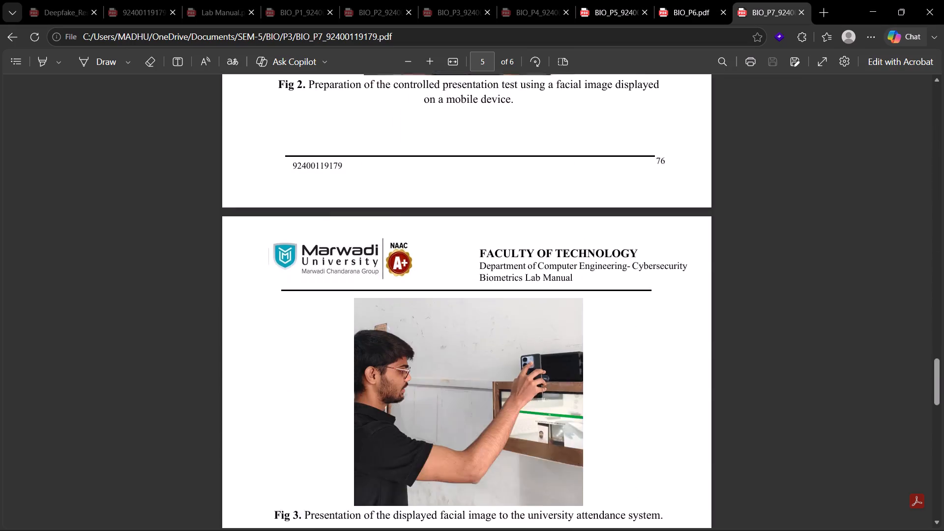
scroll(406, 267, "down", 11)
scroll(406, 267, "down", 10)
key("alt+Tab")
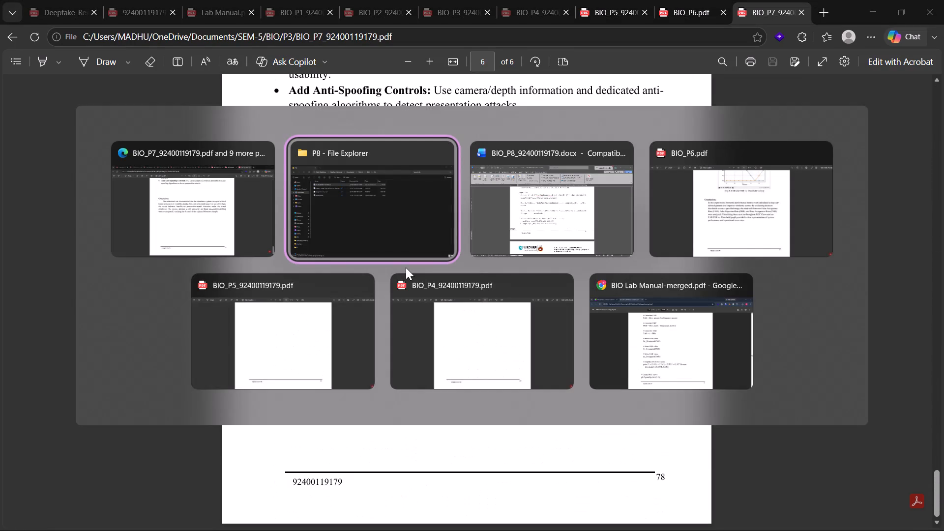
key("alt+Tab")
left_click(460, 304)
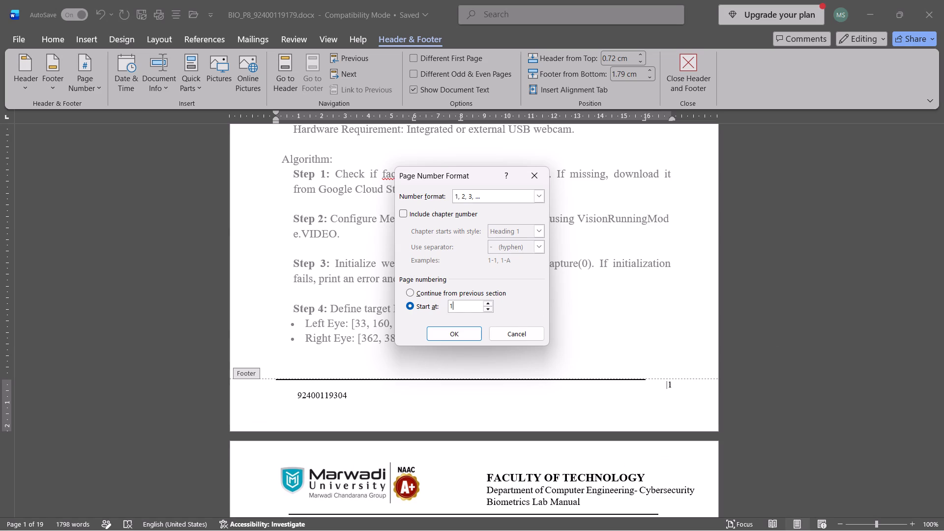
key("BackSpace")
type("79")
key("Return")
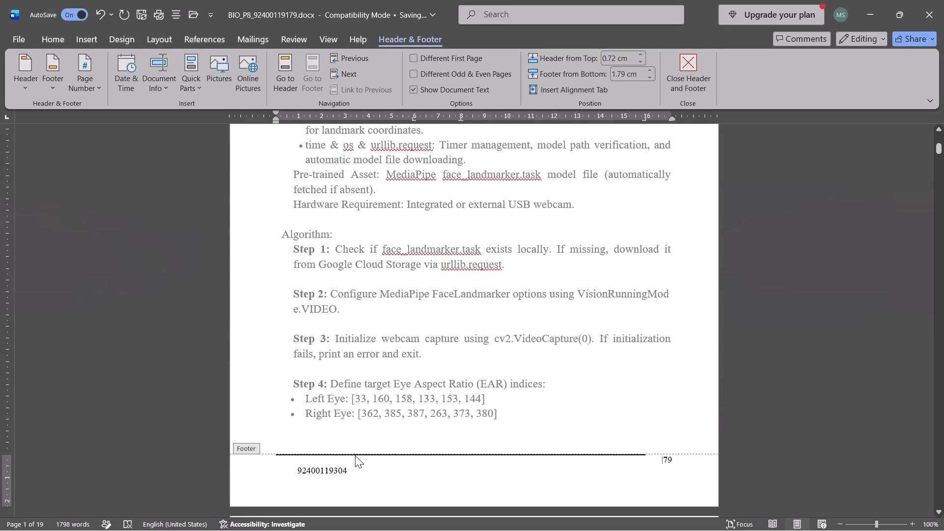
Move the enrollment number text box in the footer slightly up, closer to the footer line.
left_click(347, 470)
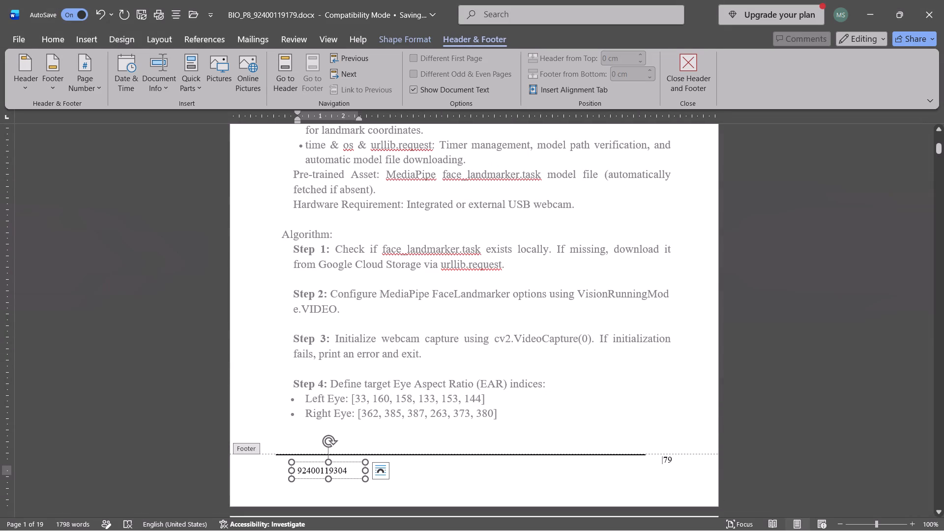
left_click_drag(339, 462, 339, 457)
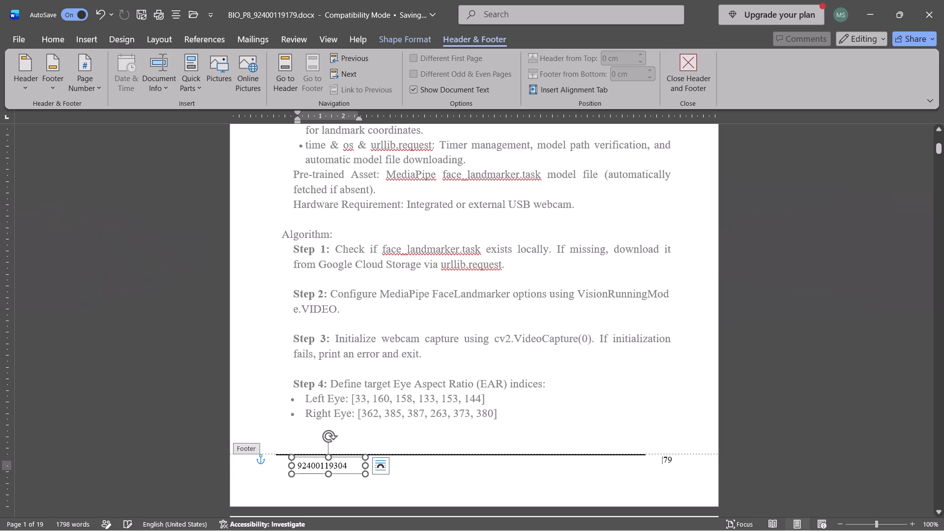
Replace the last three digits of the footer's enrollment number so it matches the one in the document's file name.
left_click(354, 461)
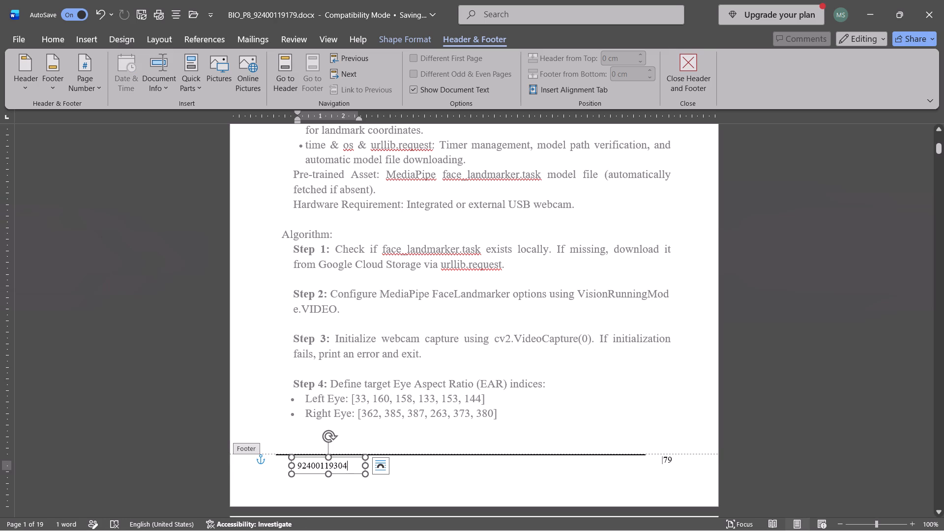
left_click(354, 461)
key("BackSpace")
key("BackSpace")
key("BackSpace")
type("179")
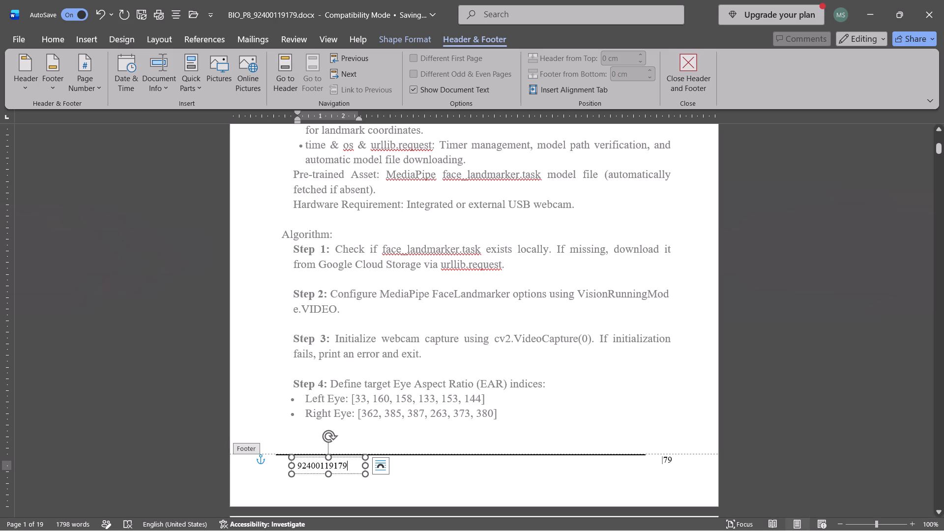
Delete the vertical bar before the page number in the Practical 8 footer and save the document.
left_click(664, 460)
left_click(664, 460)
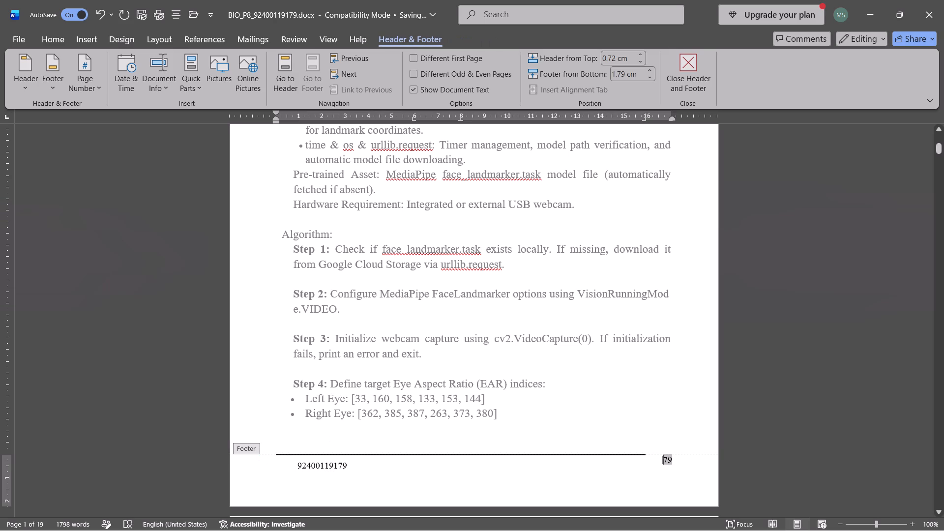
key("BackSpace")
key("BackSpace")
key("Right")
key("Left")
key("Left")
key("BackSpace")
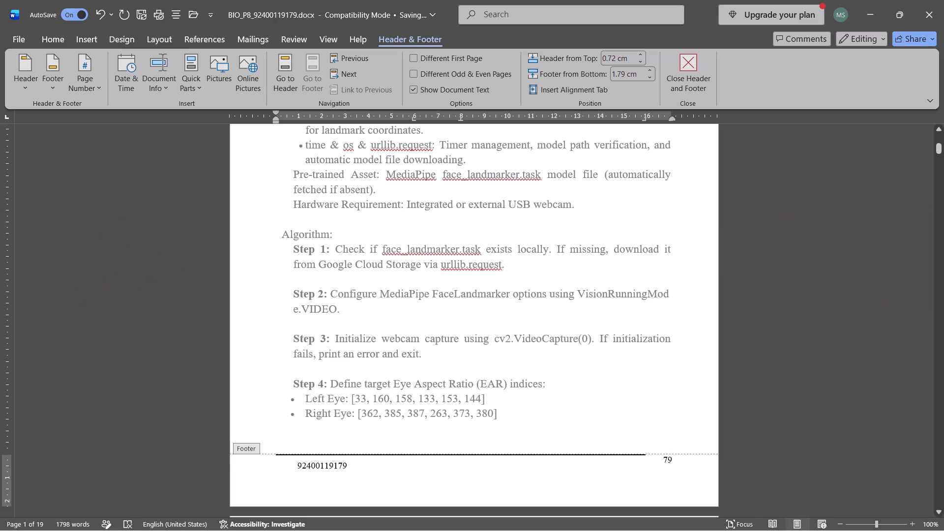
key("ctrl+s")
Save a copy of the Practical 8 document as a PDF in the P3 folder inside BIO, keeping its file name.
left_click(30, 37)
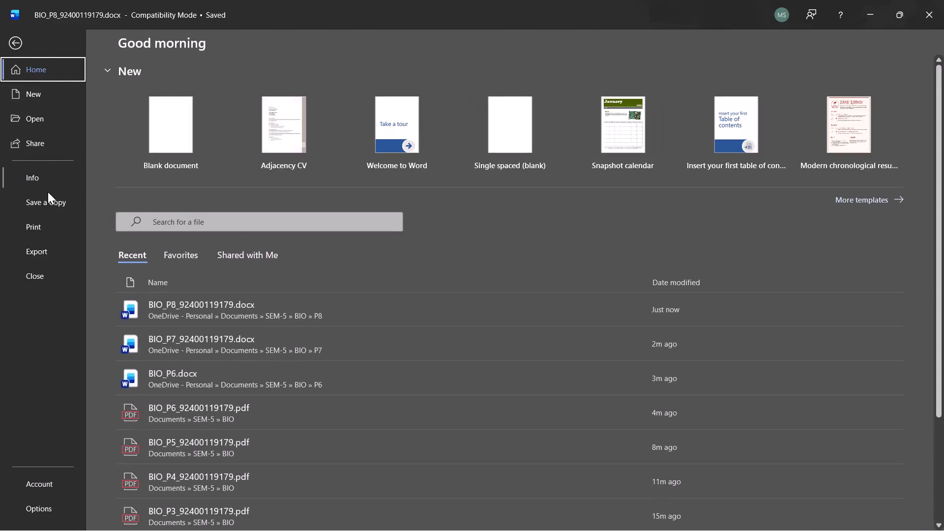
left_click(49, 199)
left_click(181, 274)
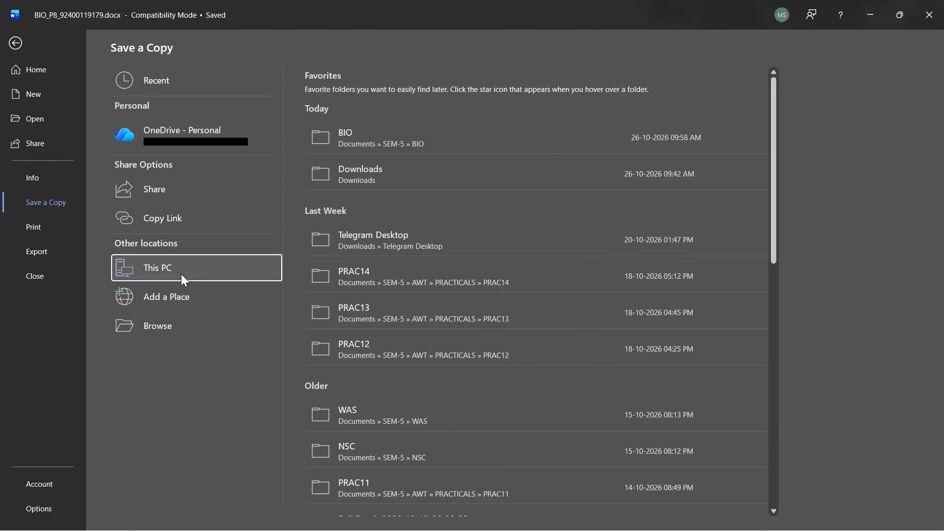
double_click(361, 135)
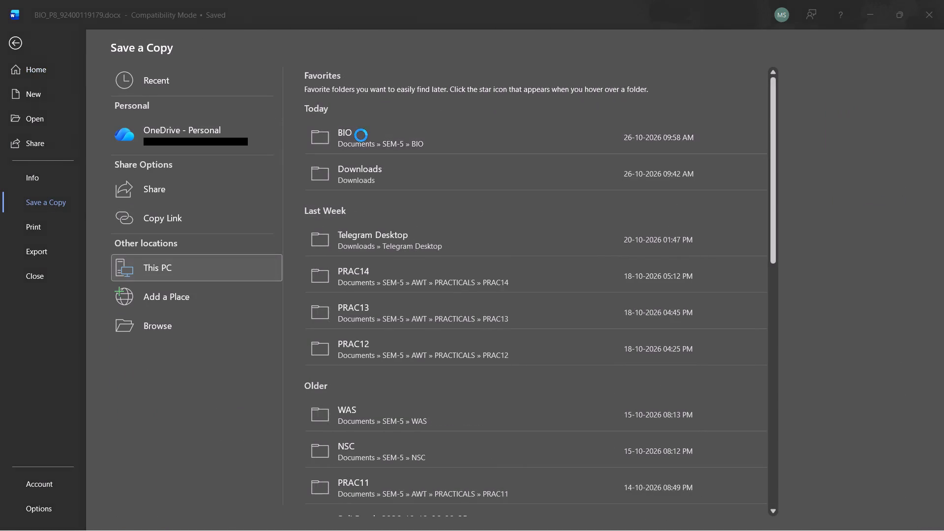
left_click_drag(236, 220, 222, 261)
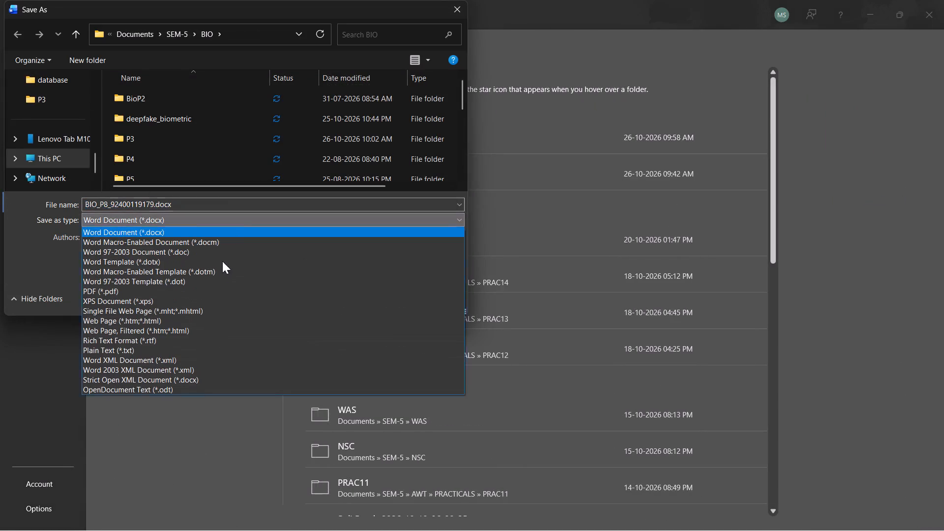
left_click_drag(222, 261, 217, 296)
left_click(217, 296)
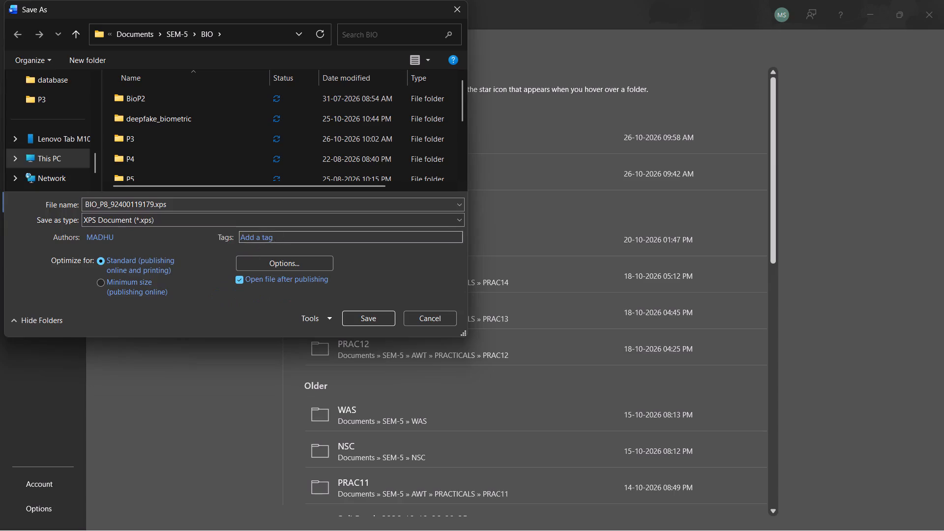
left_click(289, 221)
left_click(157, 295)
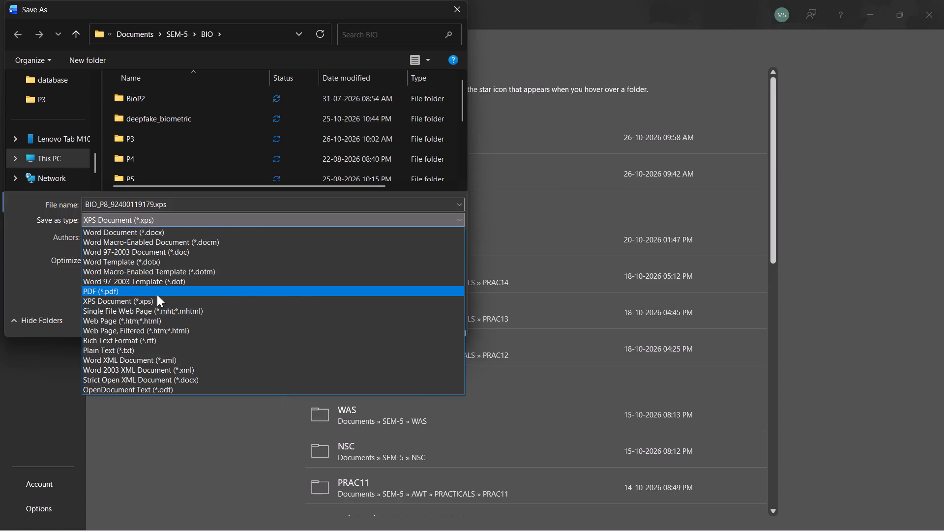
double_click(188, 133)
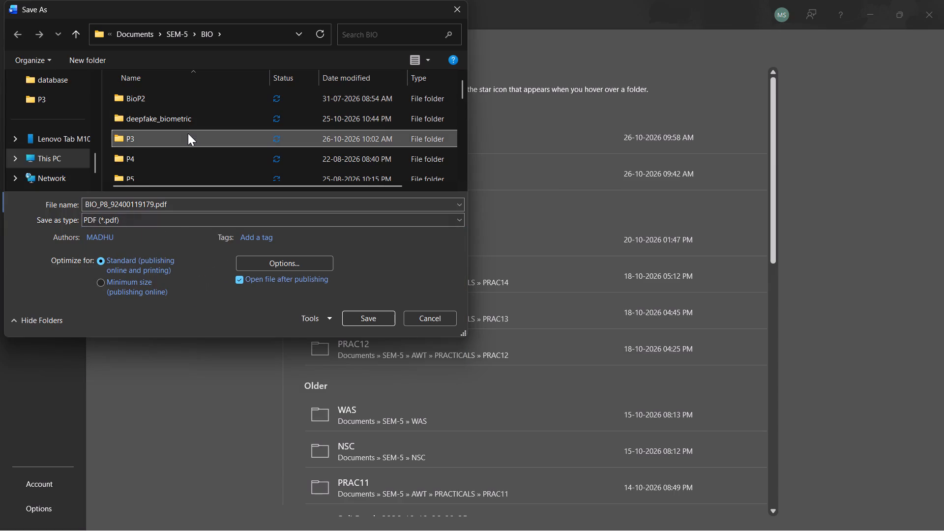
left_click(366, 321)
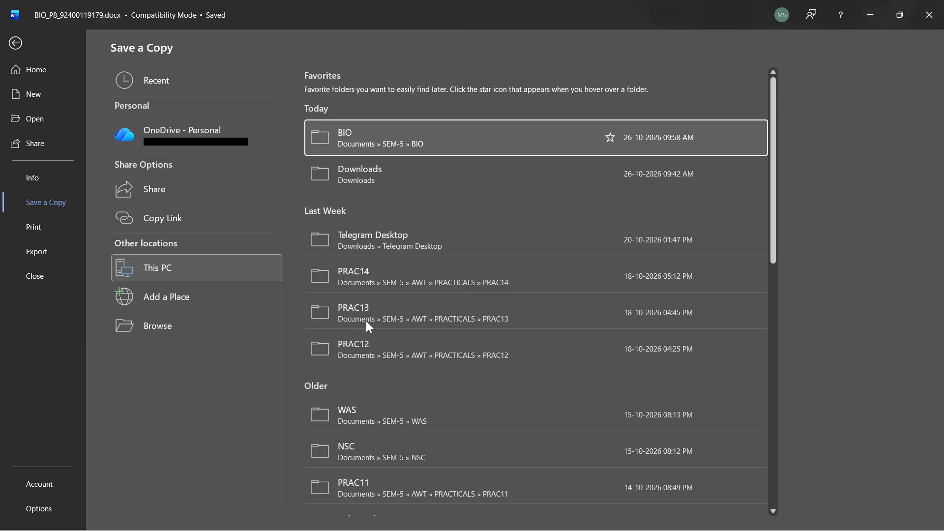
Look through the exported BIO_P8 PDF to its last page, checking the footer and page numbers.
scroll(485, 342, "down", 13)
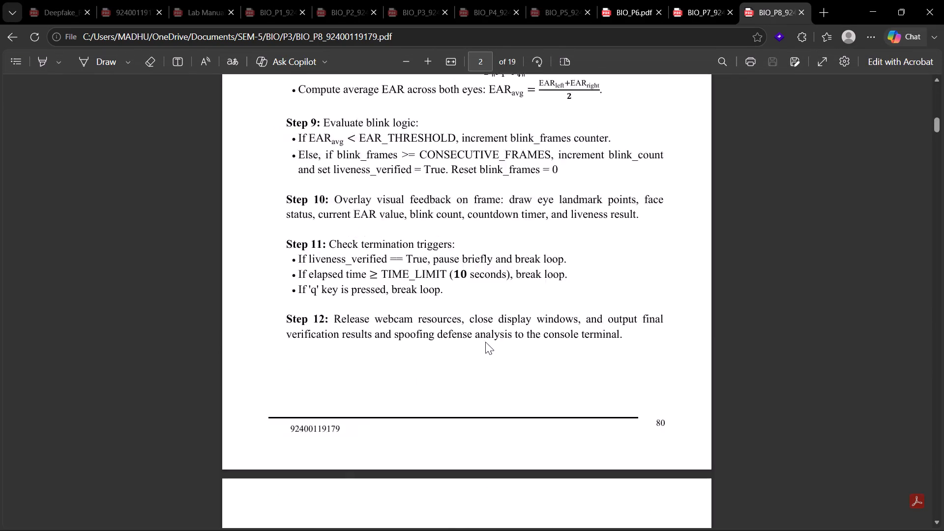
scroll(485, 342, "down", 19)
scroll(485, 342, "down", 11)
scroll(485, 342, "down", 13)
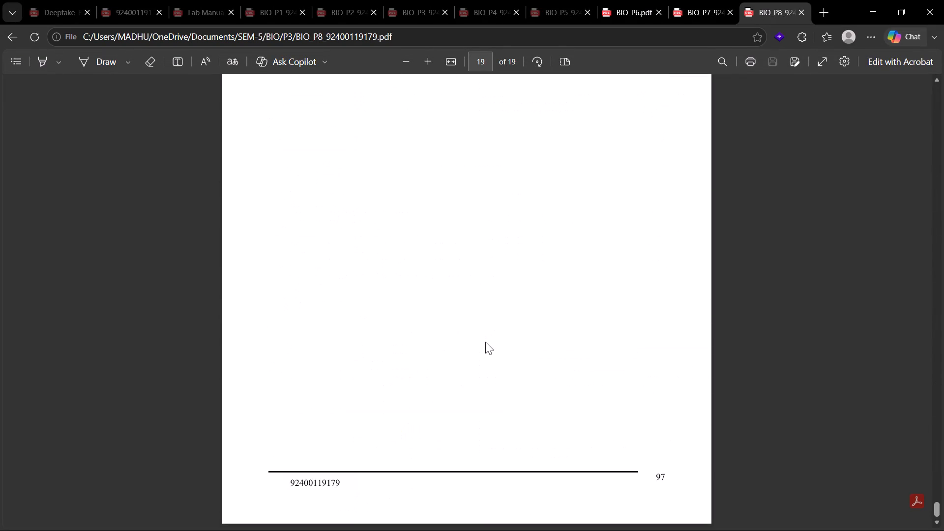
scroll(485, 342, "down", 1)
Return to the Practical 8 document in Word, save it and close it.
key("alt+Tab")
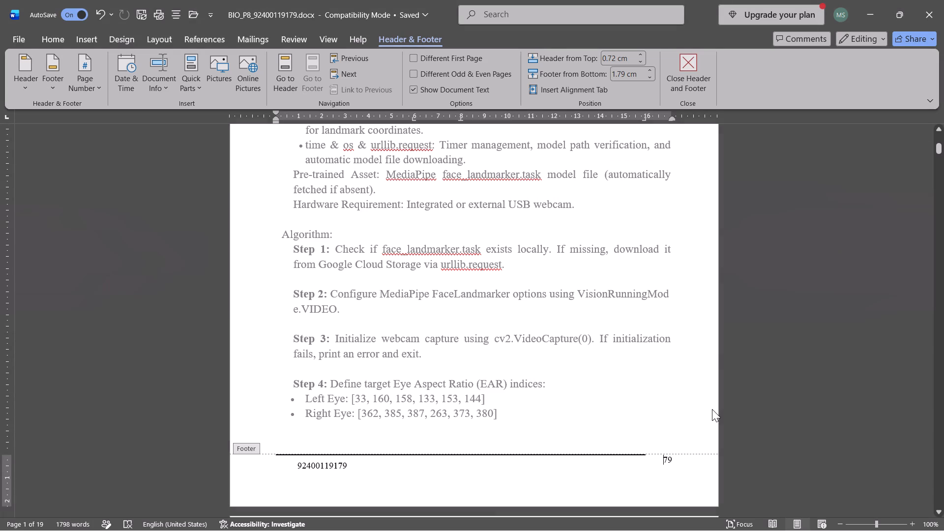
key("ctrl+s")
left_click(943, 0)
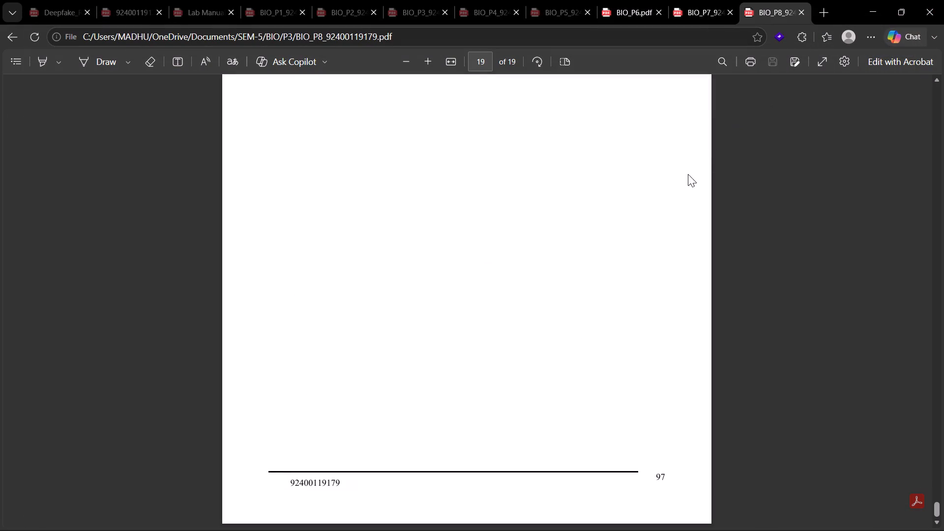
From the P9 folder in File Explorer, open the BIO_P9 Word document with the same enrollment number as the Practical 8 file.
key("alt+Tab")
key("alt+Tab")
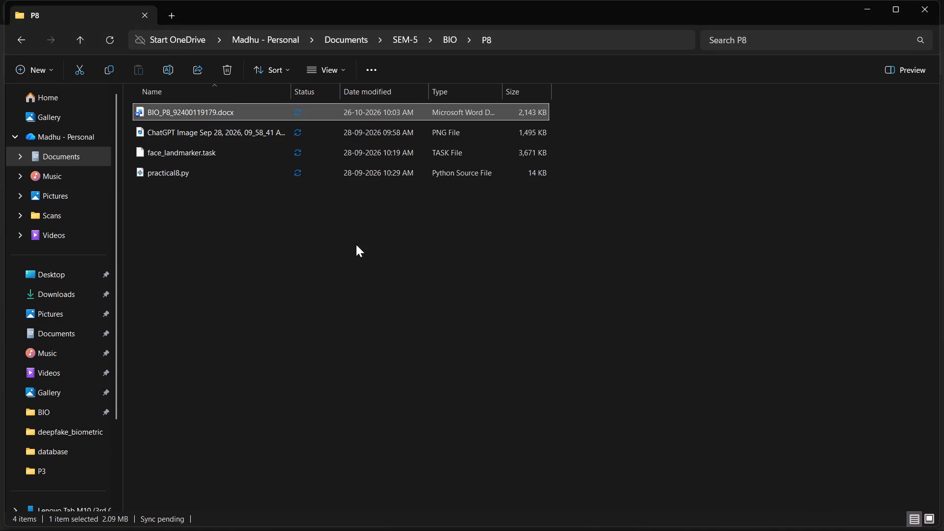
key("BackSpace")
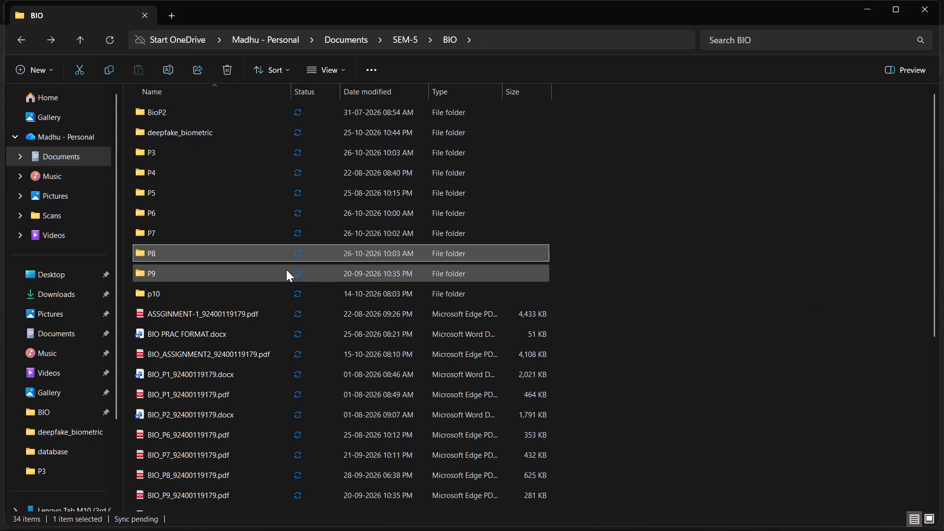
double_click(286, 269)
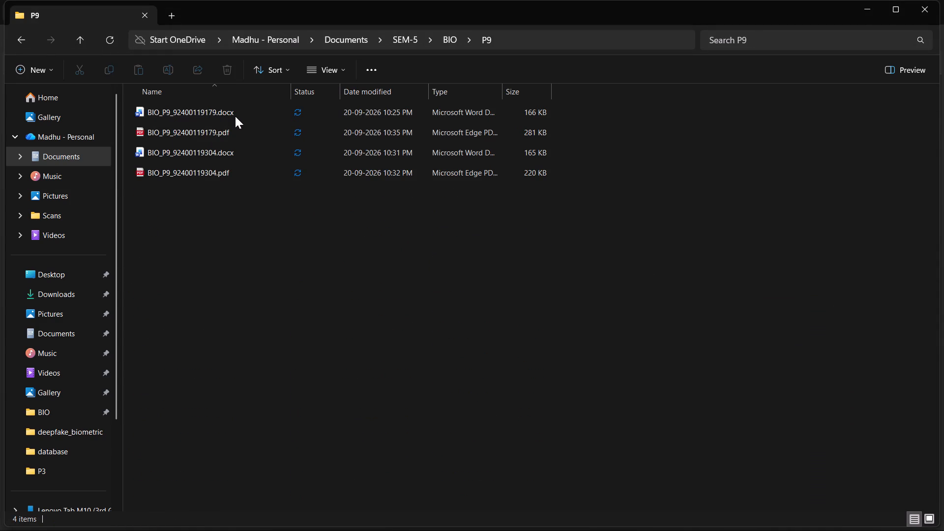
double_click(235, 116)
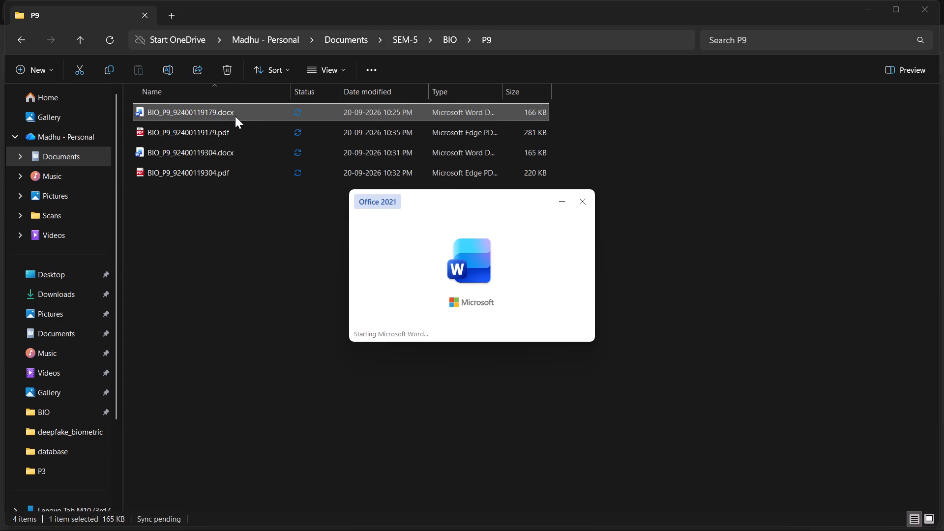
In the Practical 9 document's footer, set page numbering to start at 98, continuing from the last page of the BIO_P8 PDF.
scroll(732, 329, "down", 3)
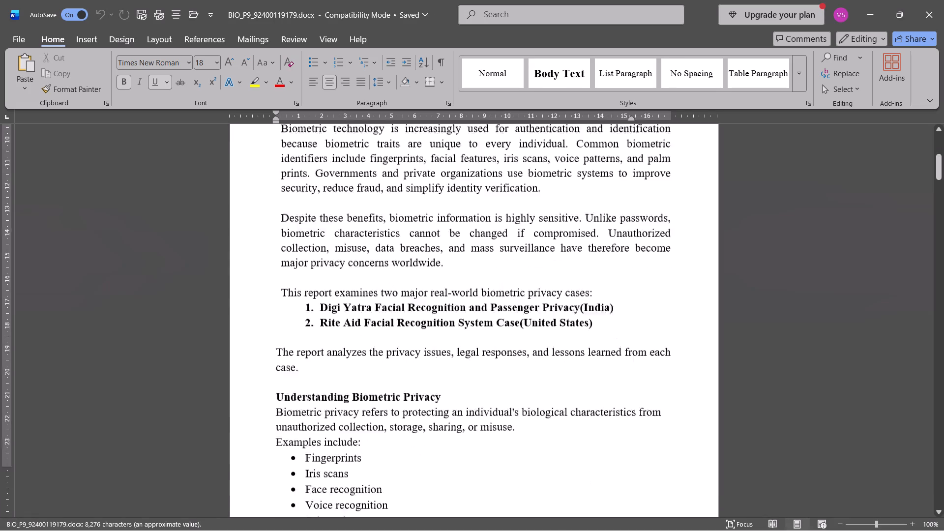
scroll(732, 329, "down", 5)
scroll(732, 329, "up", 2)
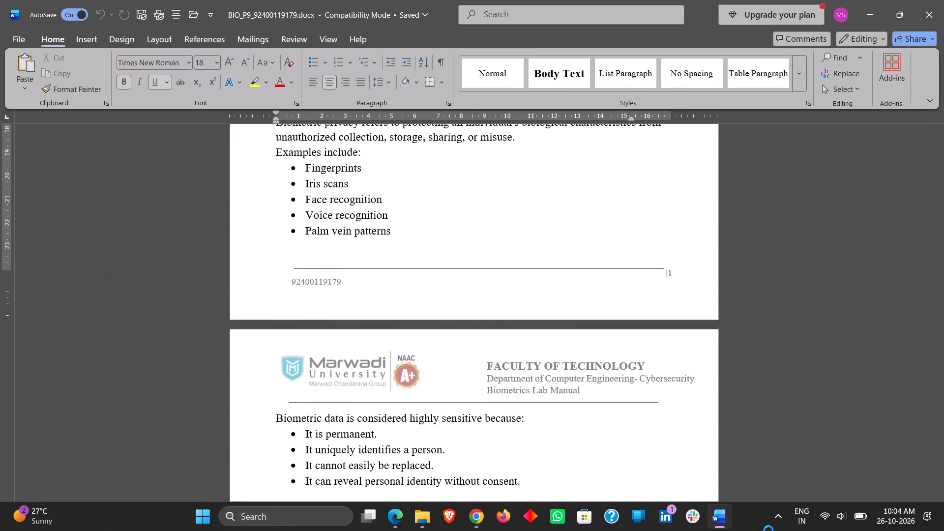
key("alt+Tab")
key("alt+Tab")
scroll(763, 530, "down", 1)
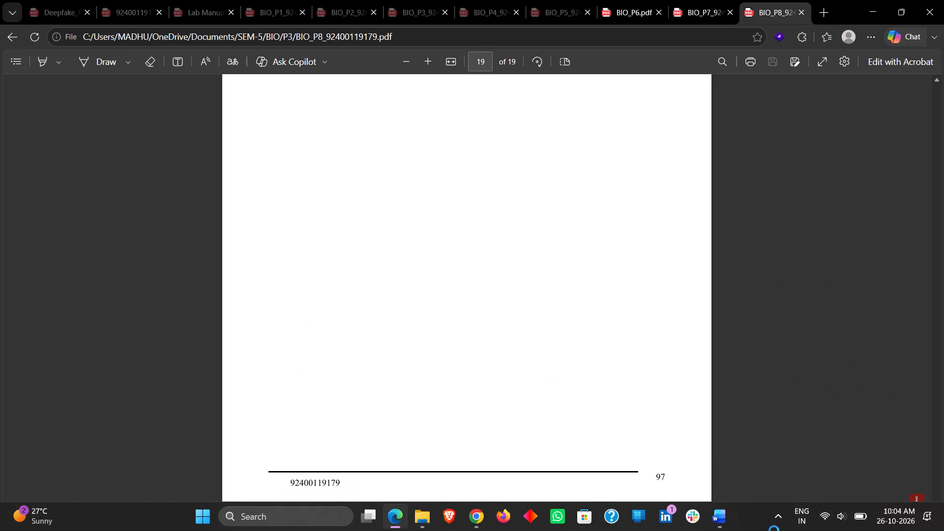
scroll(763, 530, "down", 1)
scroll(732, 368, "down", 8)
key("alt+Tab")
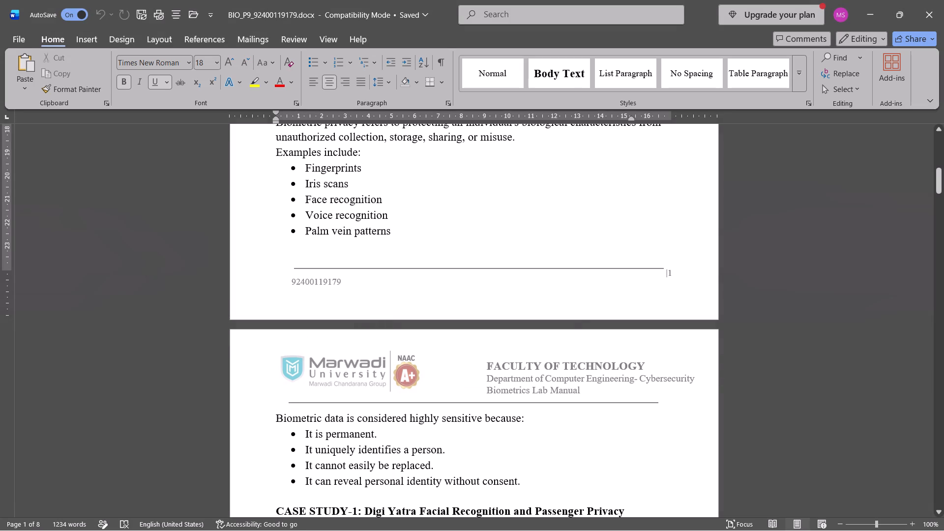
double_click(683, 276)
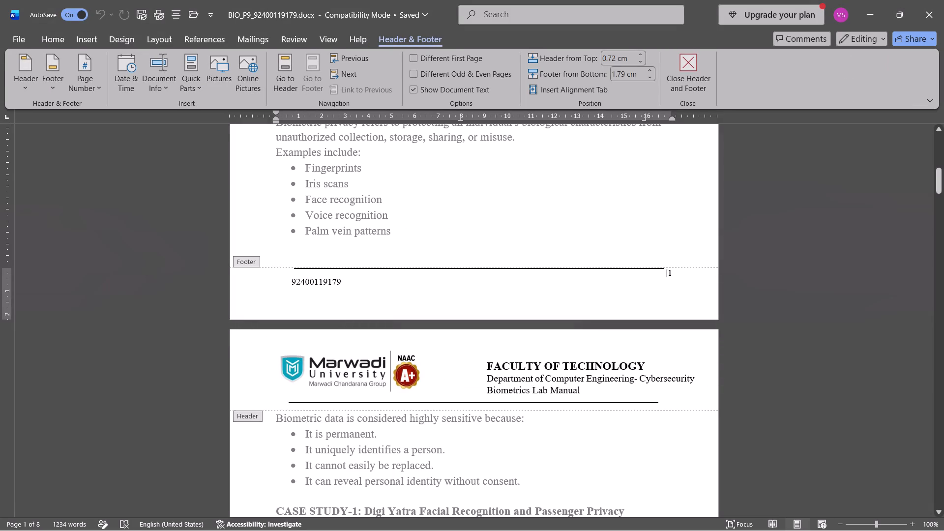
left_click(87, 86)
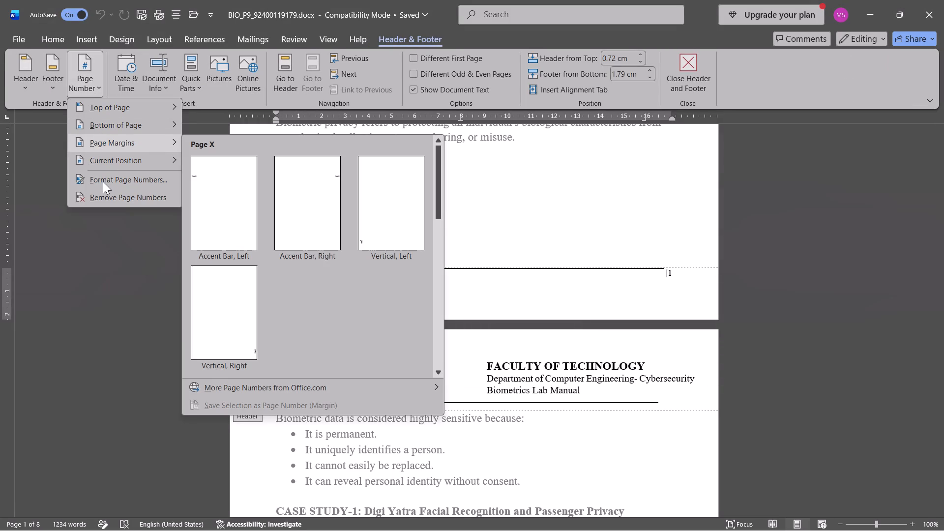
left_click(102, 181)
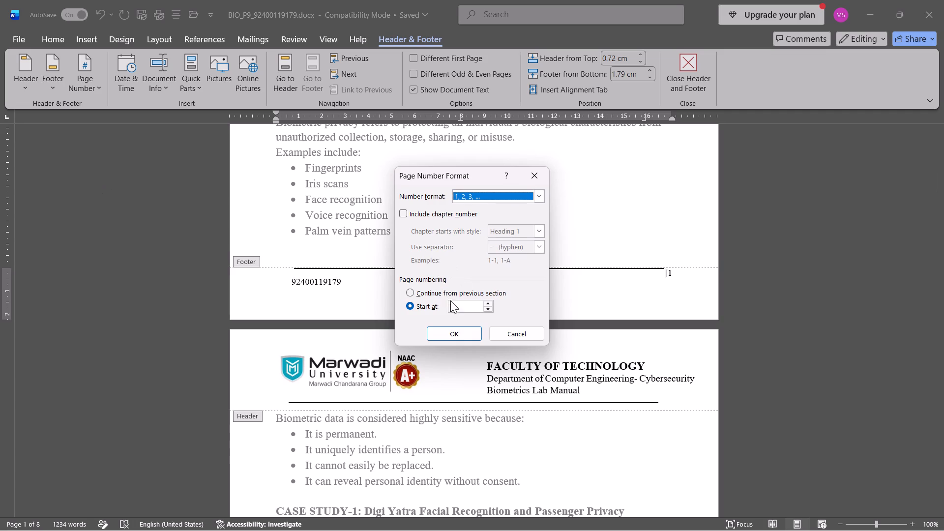
left_click(459, 305)
key("BackSpace")
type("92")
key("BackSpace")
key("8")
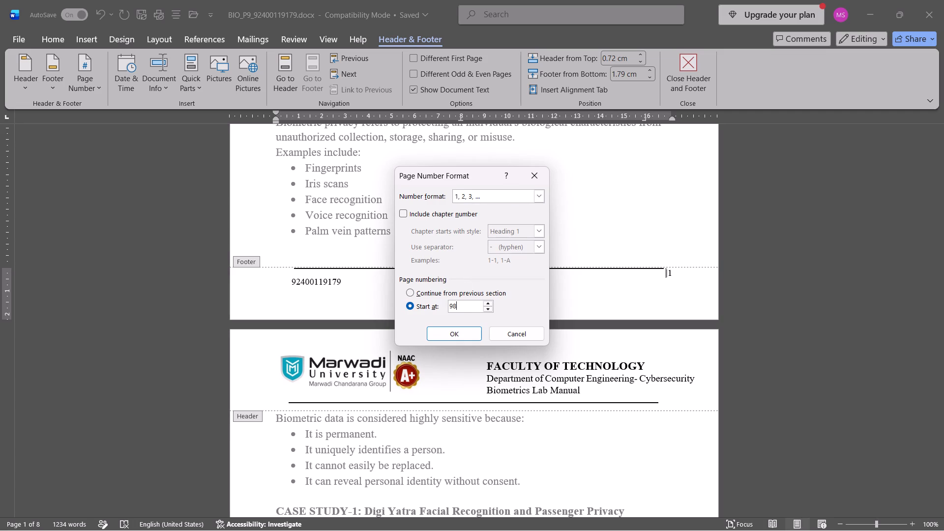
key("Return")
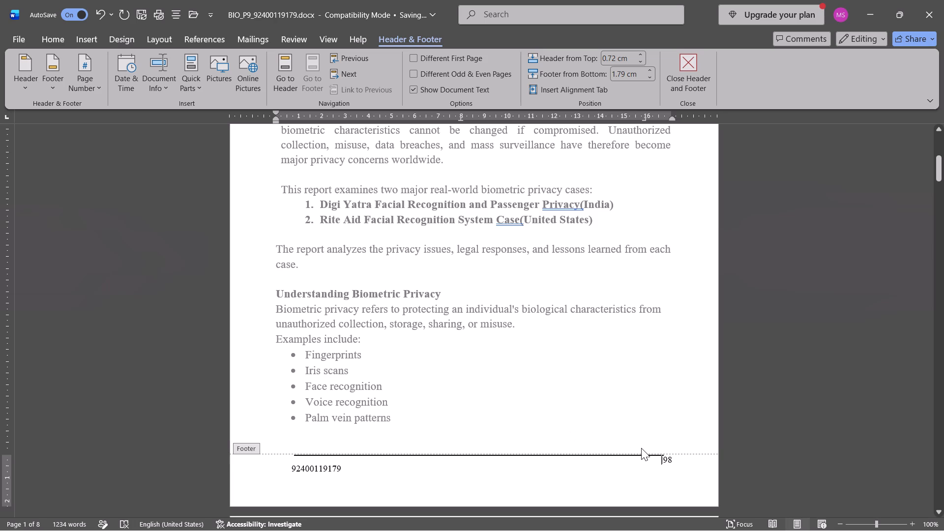
Delete the vertical bar before the page number in the Practical 9 footer.
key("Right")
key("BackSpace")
Move the enrollment number text box in the Practical 9 footer slightly up and to the right, closer beneath the footer line.
left_click(431, 475)
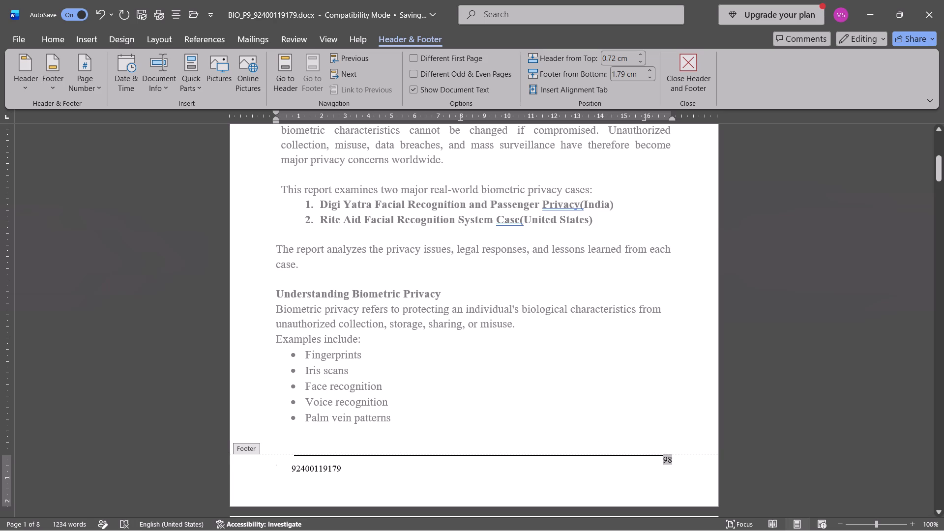
left_click(334, 469)
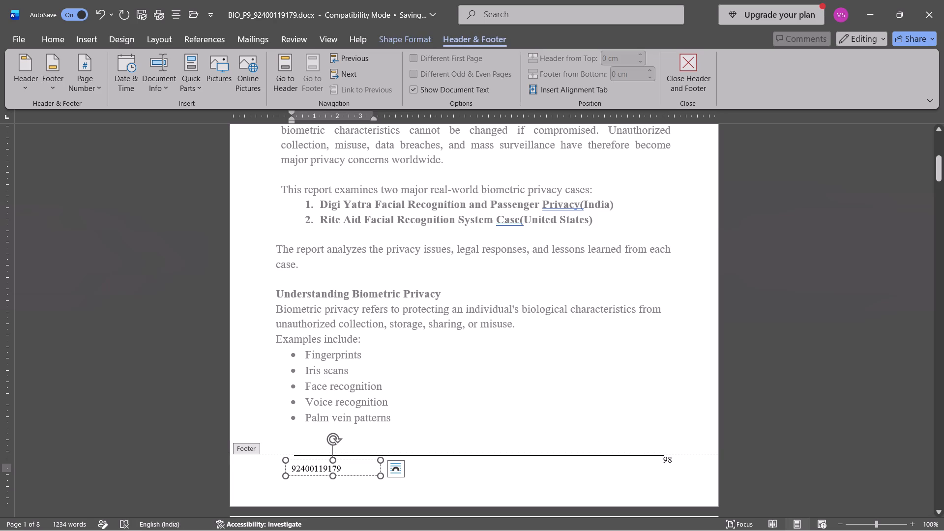
left_click_drag(345, 463, 358, 459)
left_click_drag(358, 459, 357, 459)
left_click_drag(354, 458, 360, 457)
left_click_drag(360, 457, 368, 455)
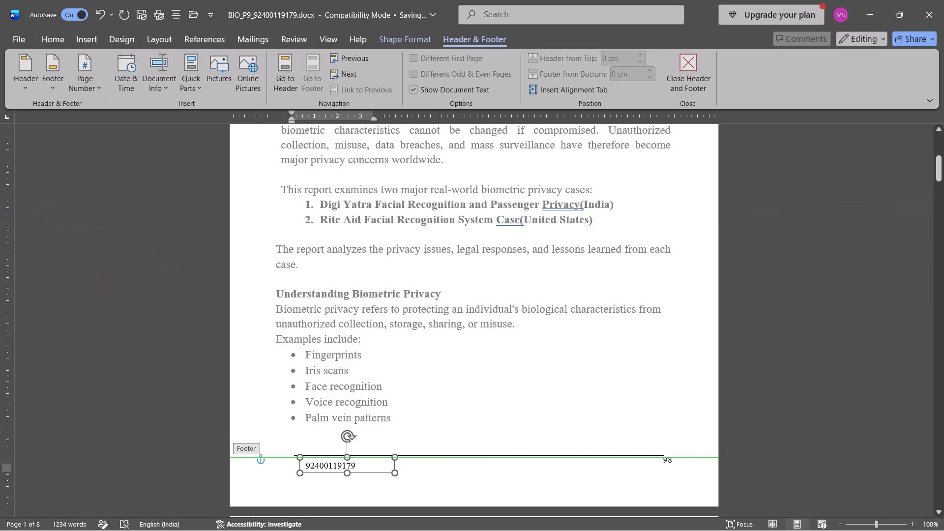
left_click_drag(368, 455, 368, 455)
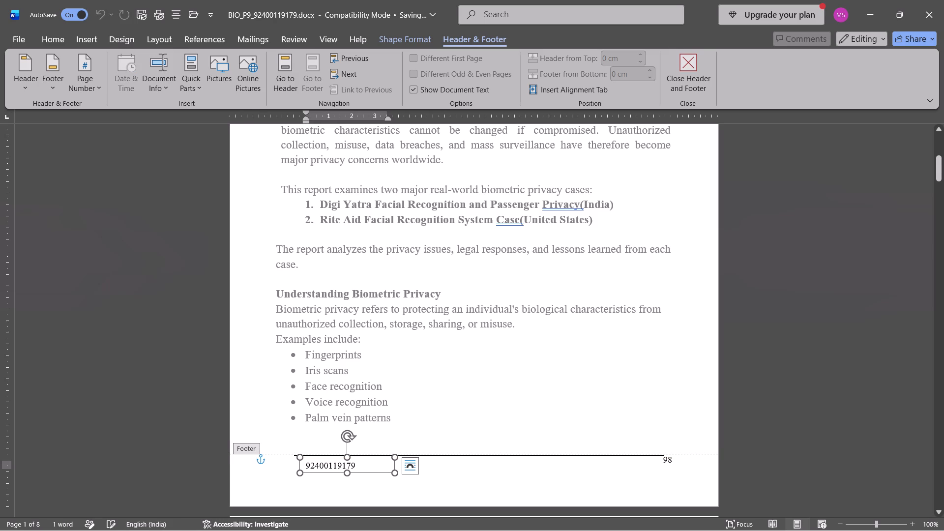
scroll(407, 480, "down", 4)
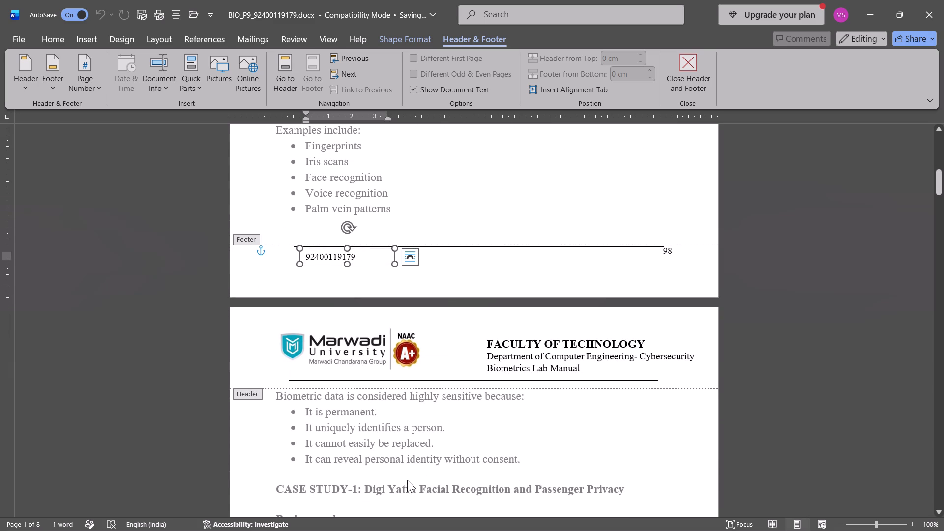
scroll(407, 480, "up", 2)
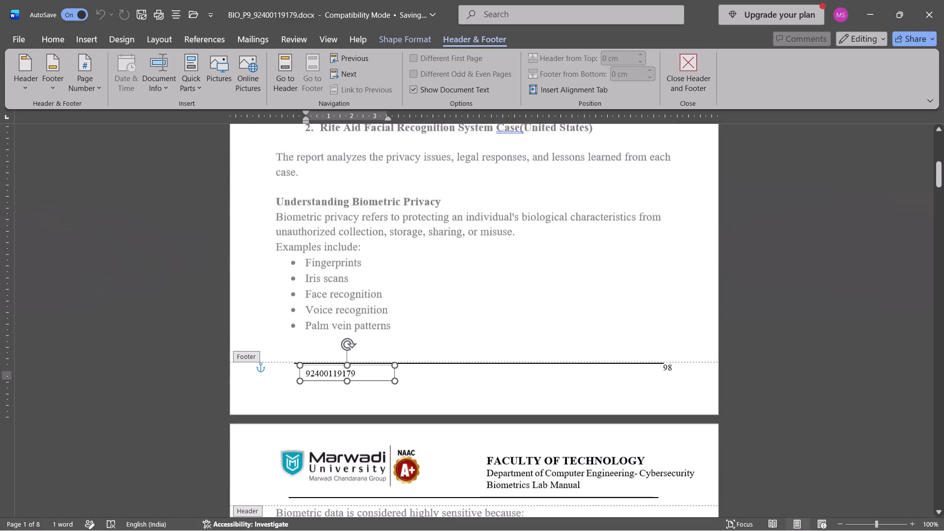
scroll(407, 480, "up", 11)
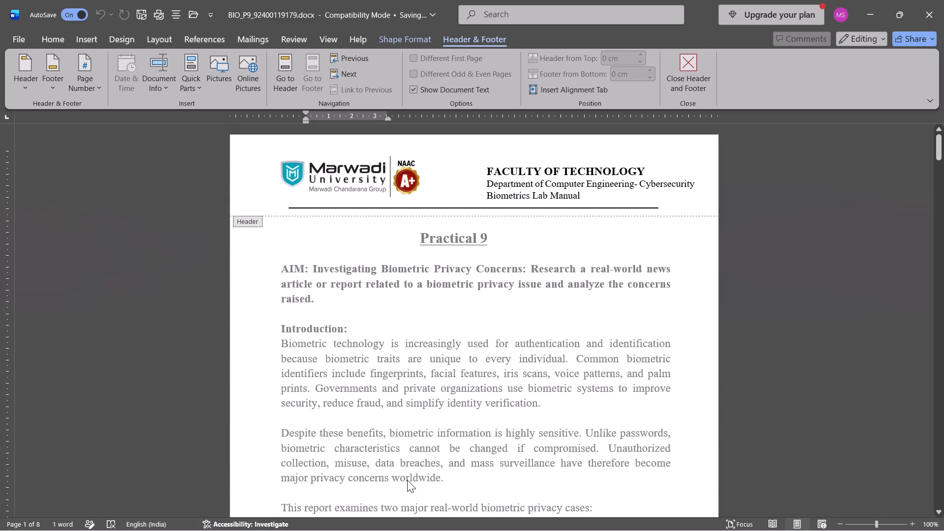
Save a copy of the Practical 9 document as a PDF in the Documents > SEM-5 > BIO > P3 folder, keeping its file name.
scroll(407, 480, "up", 2)
scroll(407, 480, "down", 2)
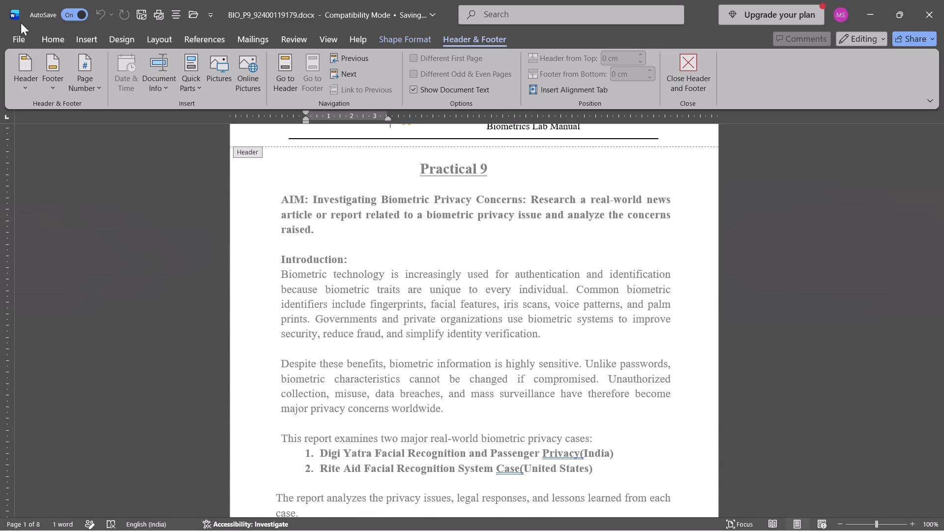
left_click(25, 37)
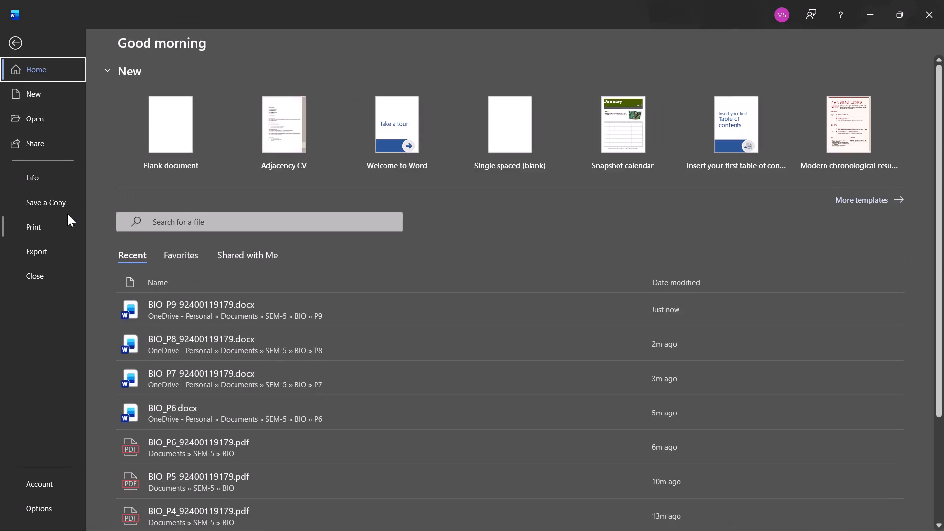
left_click(62, 205)
left_click(166, 264)
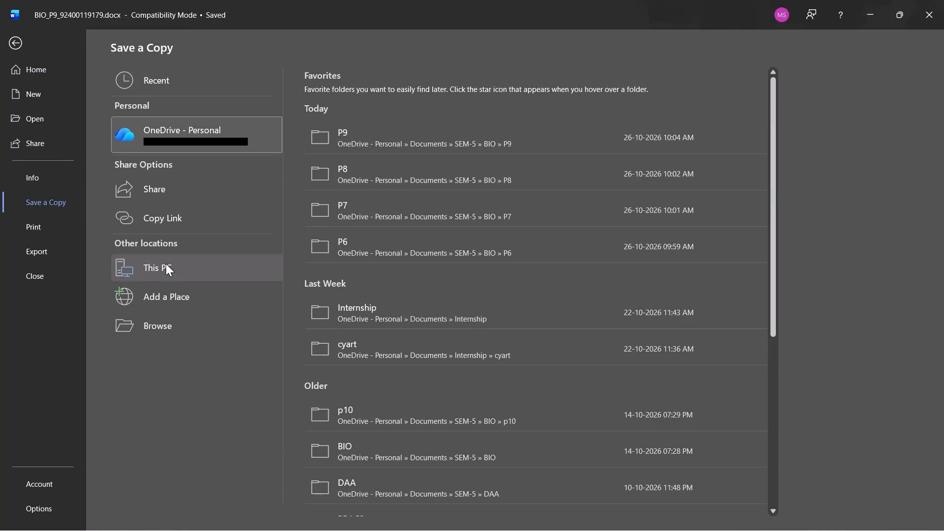
double_click(376, 132)
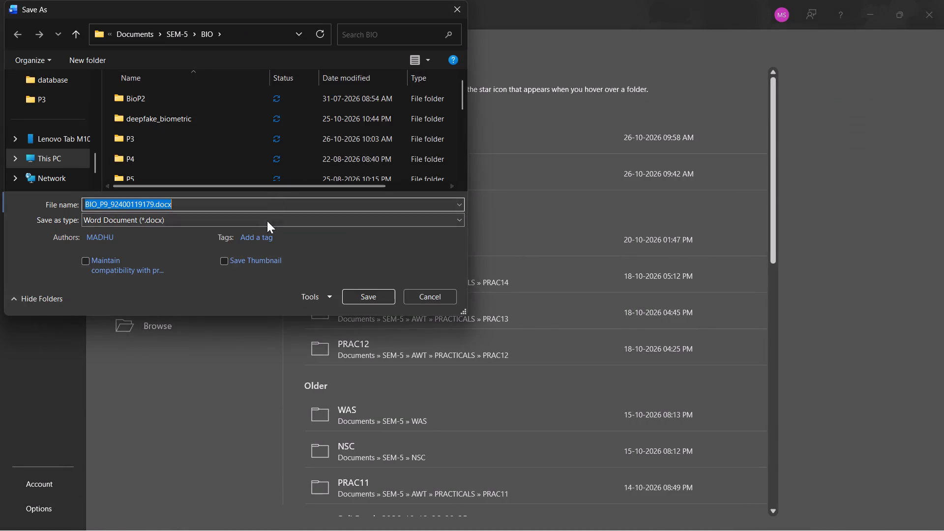
left_click(267, 223)
left_click(150, 290)
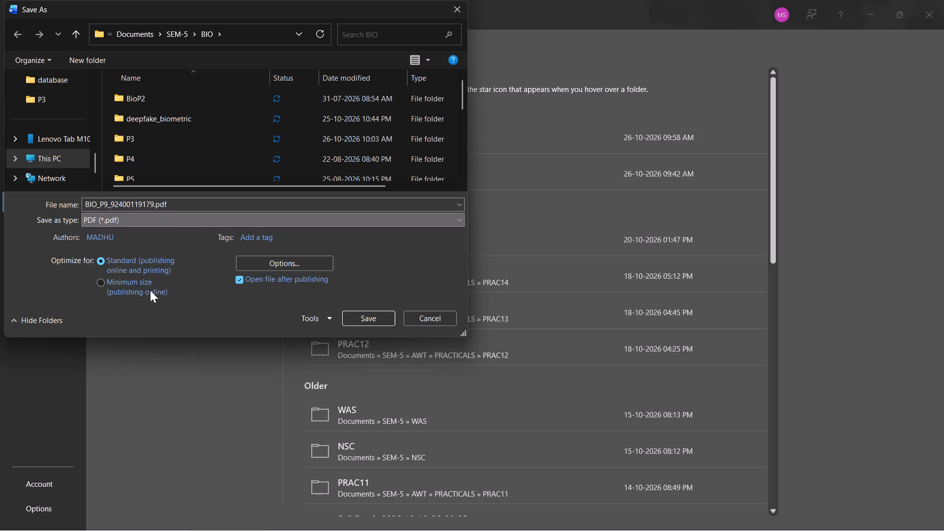
double_click(166, 138)
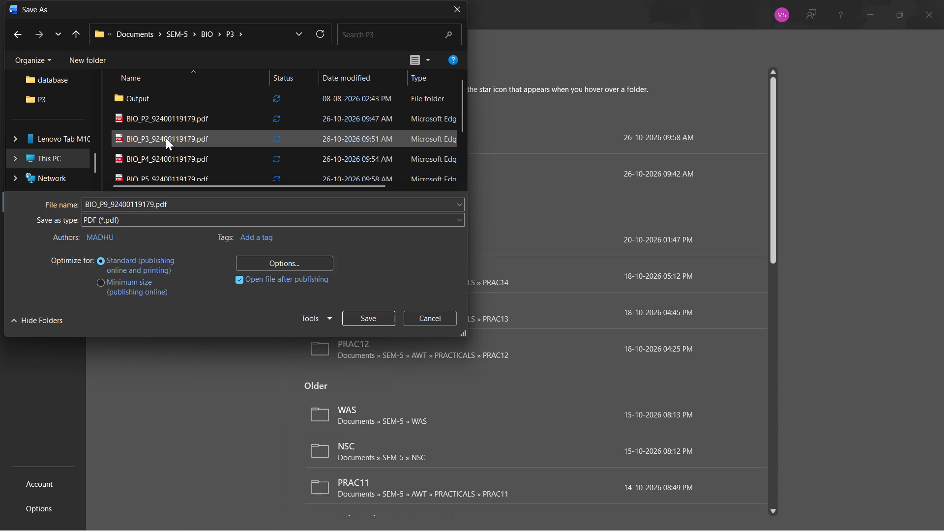
scroll(218, 145, "down", 7)
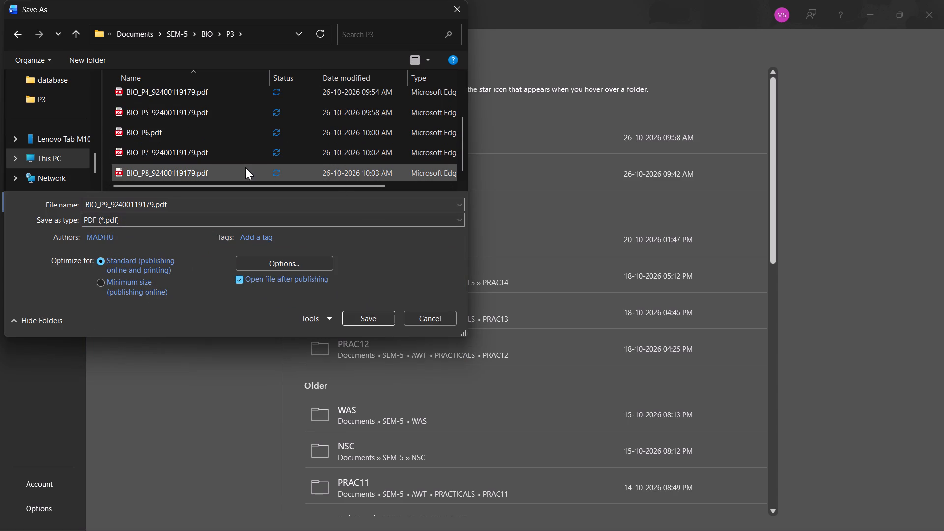
scroll(245, 167, "up", 1)
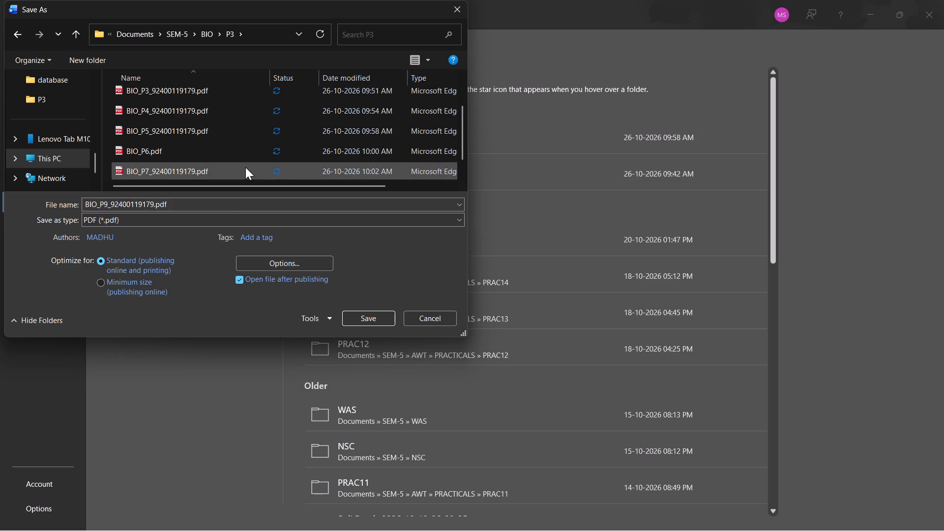
left_click(376, 317)
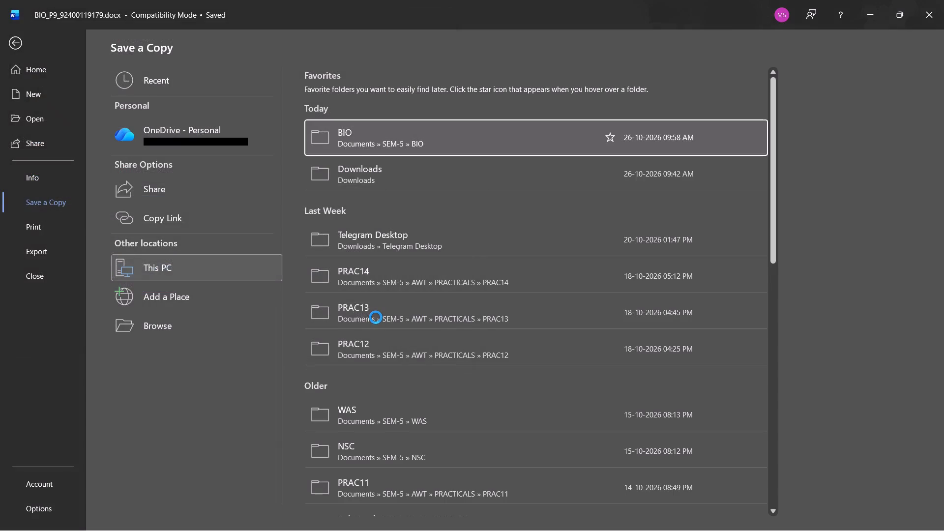
Look through the exported BIO_P9 PDF and check the footer and page number on its last pages.
scroll(611, 338, "down", 5)
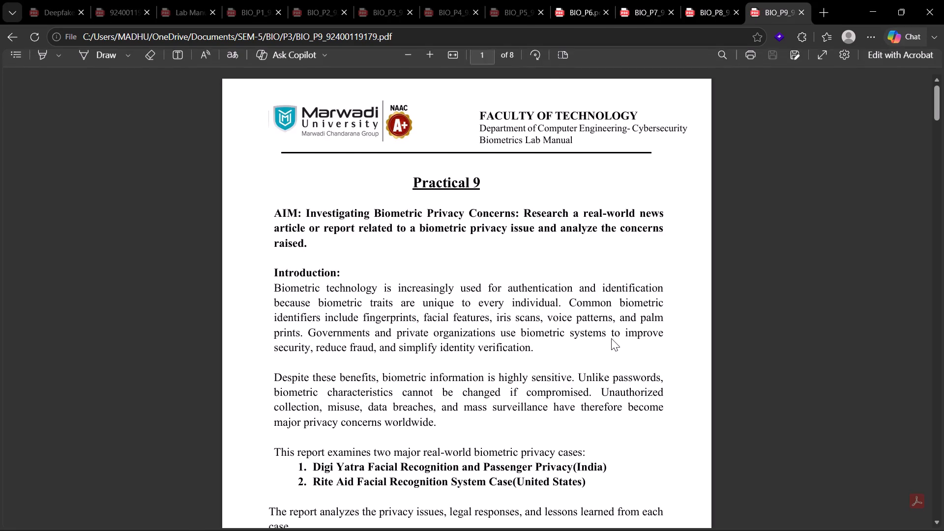
scroll(611, 338, "down", 15)
scroll(611, 338, "down", 19)
scroll(611, 338, "up", 1)
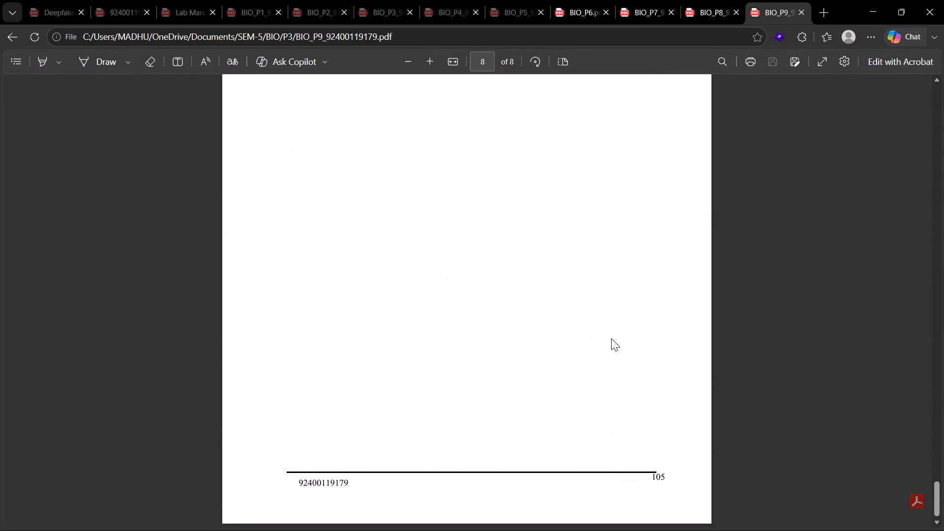
scroll(611, 338, "up", 9)
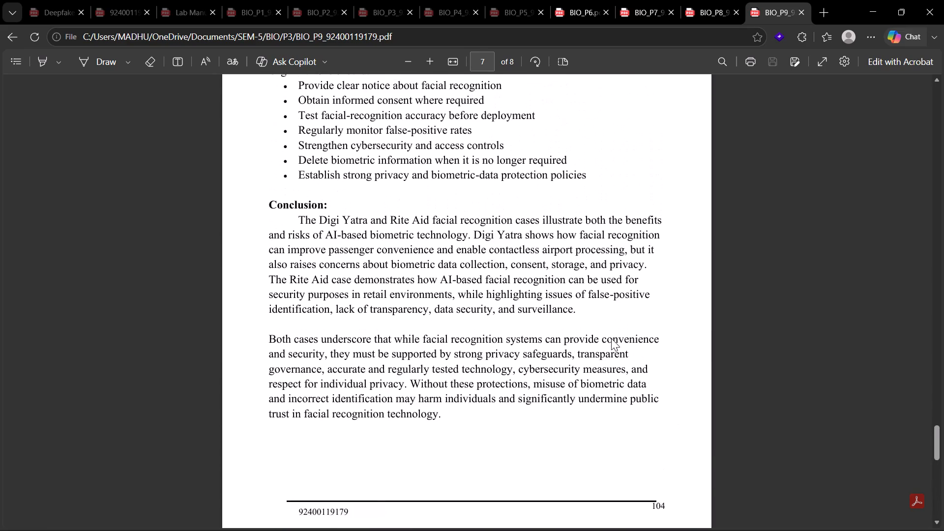
scroll(611, 338, "down", 17)
Return to the Practical 9 Word document, save it and close it.
key("alt+Tab")
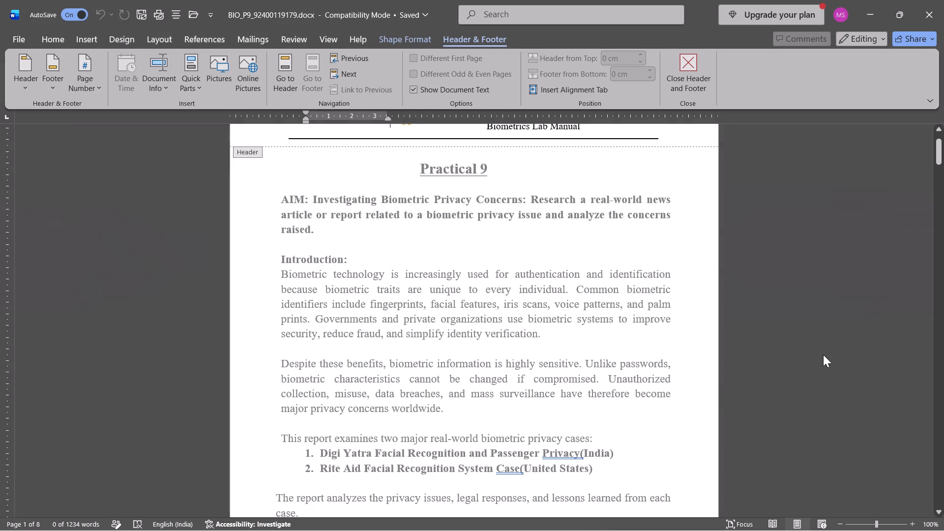
key("ctrl+s")
left_click(943, 0)
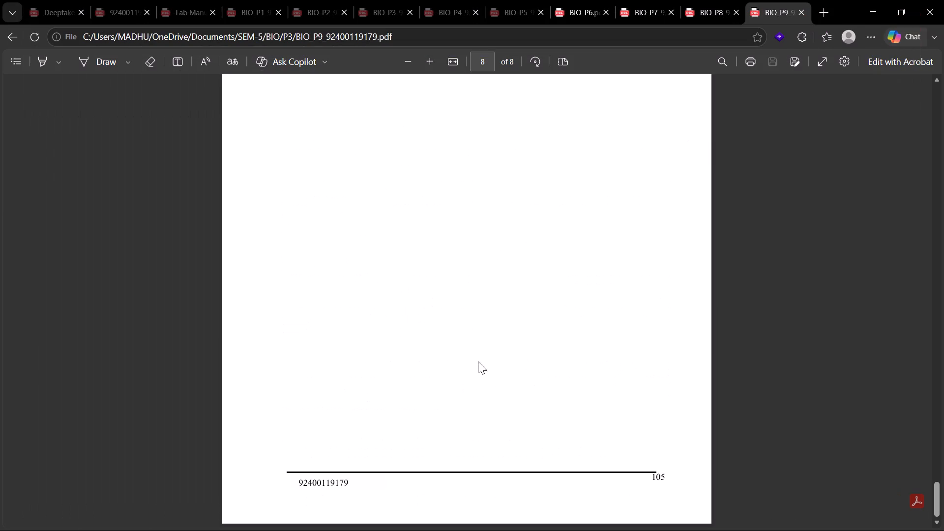
In File Explorer, go from the P9 folder to the p10 folder inside BIO and open the P10 Word document.
key("alt+Tab")
key("alt+Tab")
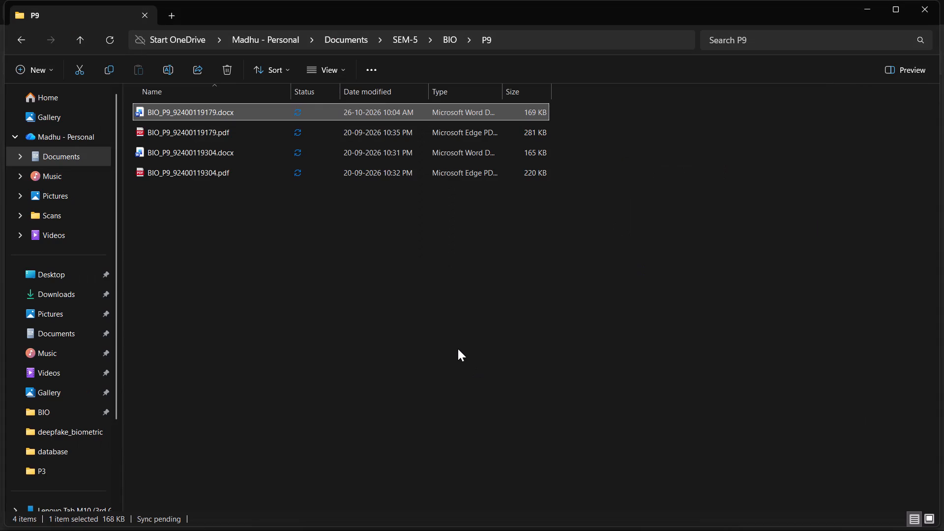
key("BackSpace")
double_click(249, 292)
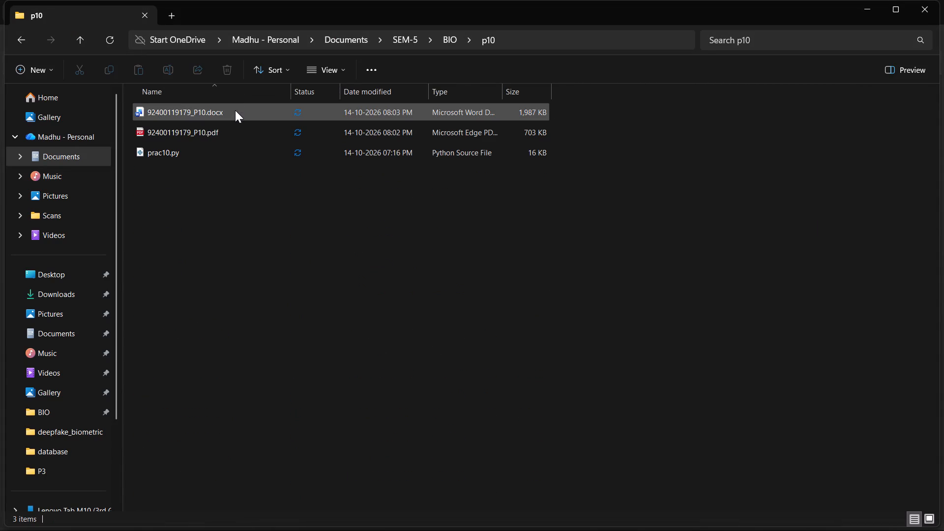
double_click(235, 110)
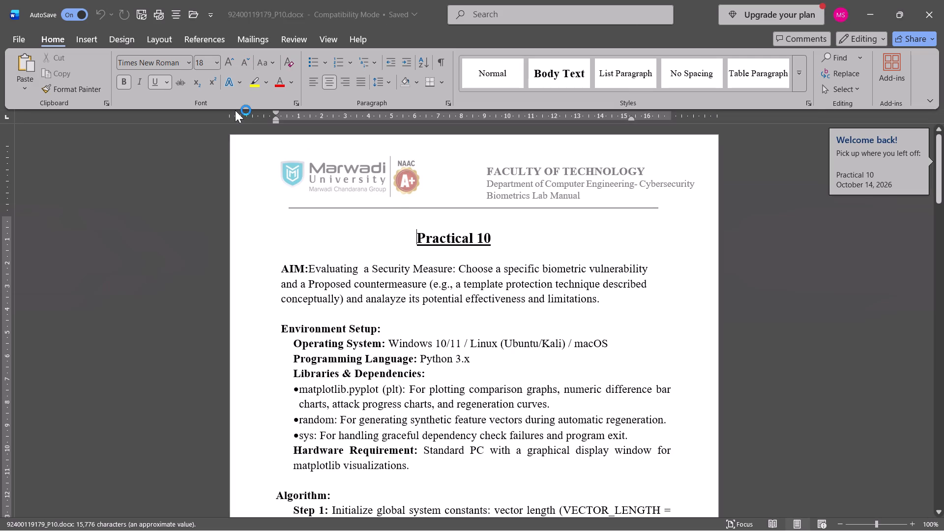
Open the Practical 10 document's footer for editing and set page numbering to start at 106, continuing from the BIO_P9 PDF.
scroll(587, 354, "down", 8)
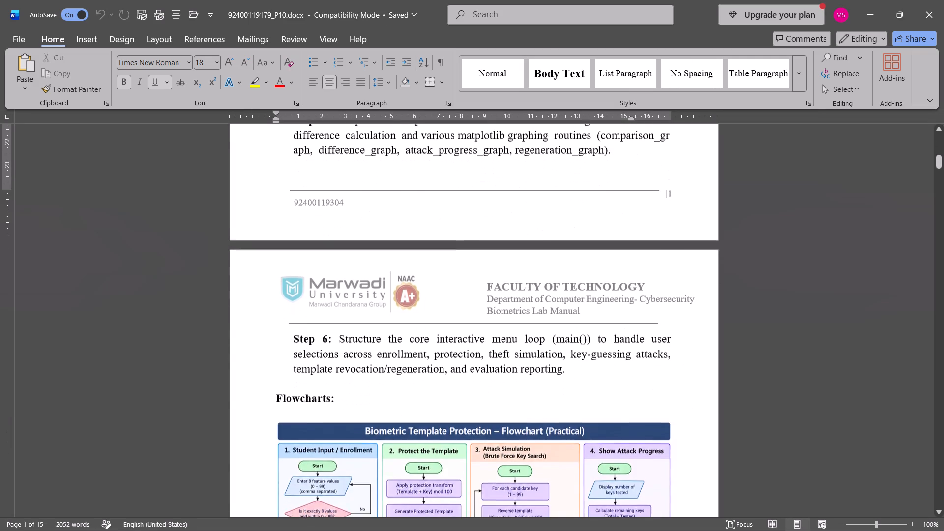
scroll(587, 354, "up", 1)
triple_click(637, 229)
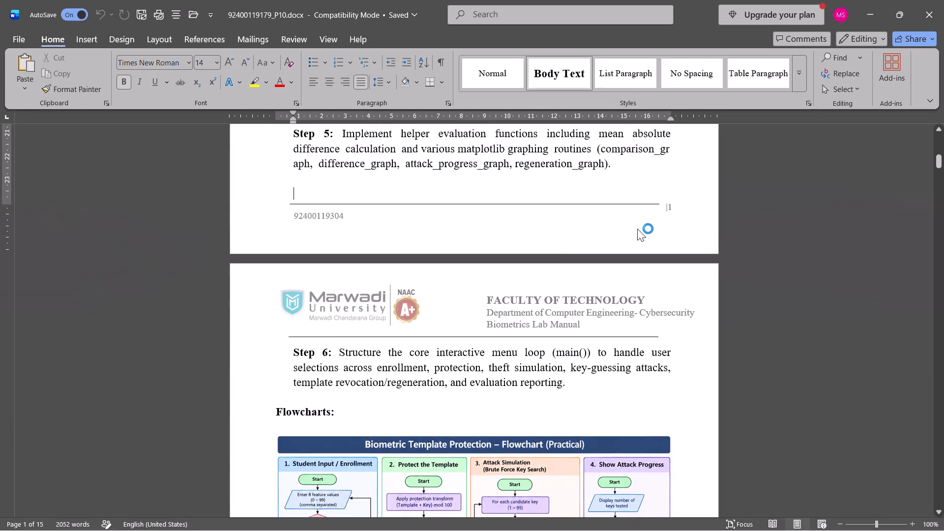
left_click(603, 229)
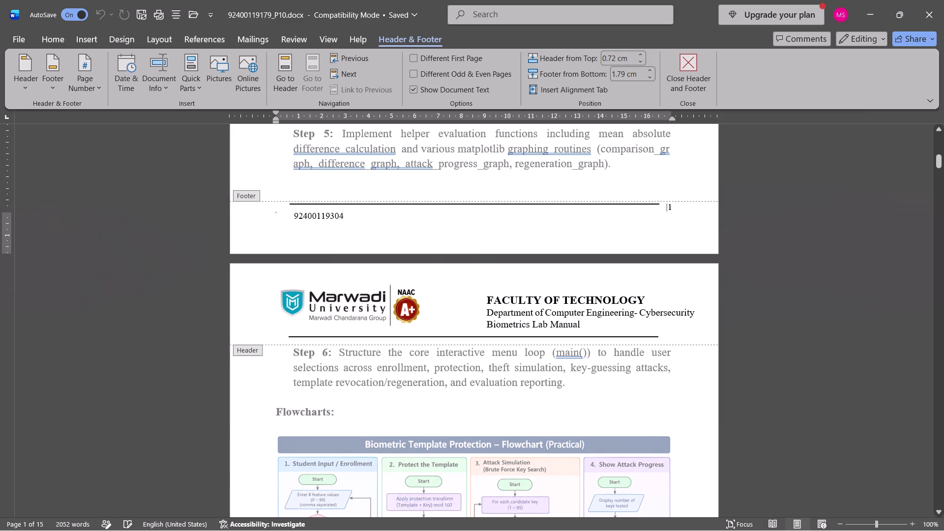
key("alt+Tab")
key("alt+Tab")
key("alt+Tab")
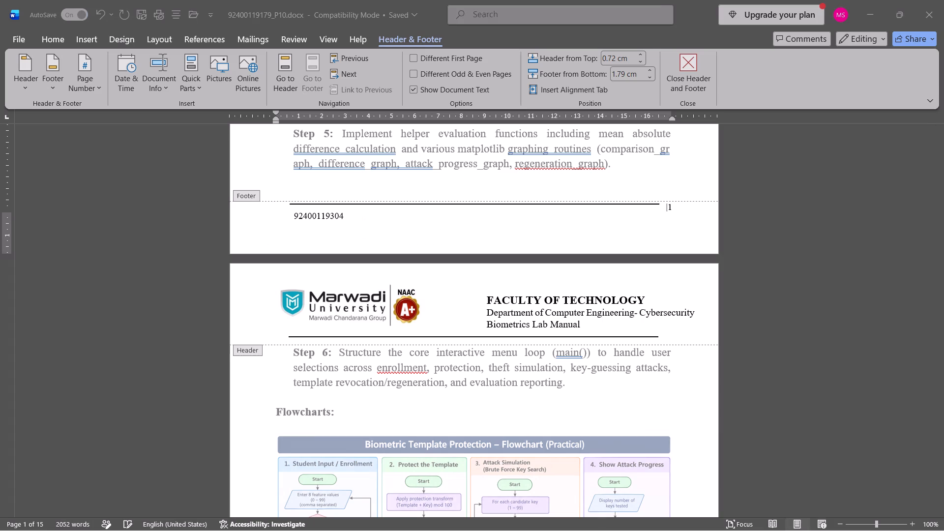
left_click(23, 36)
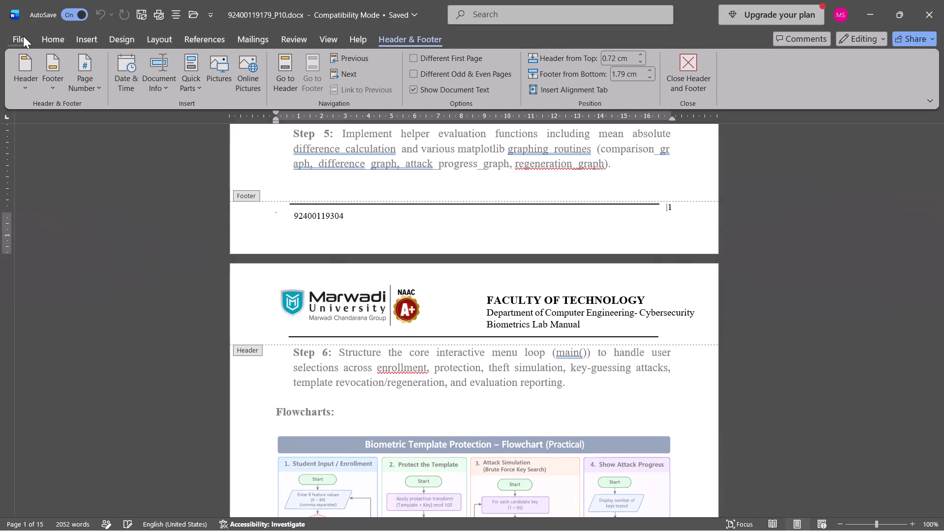
left_click(18, 45)
left_click(95, 85)
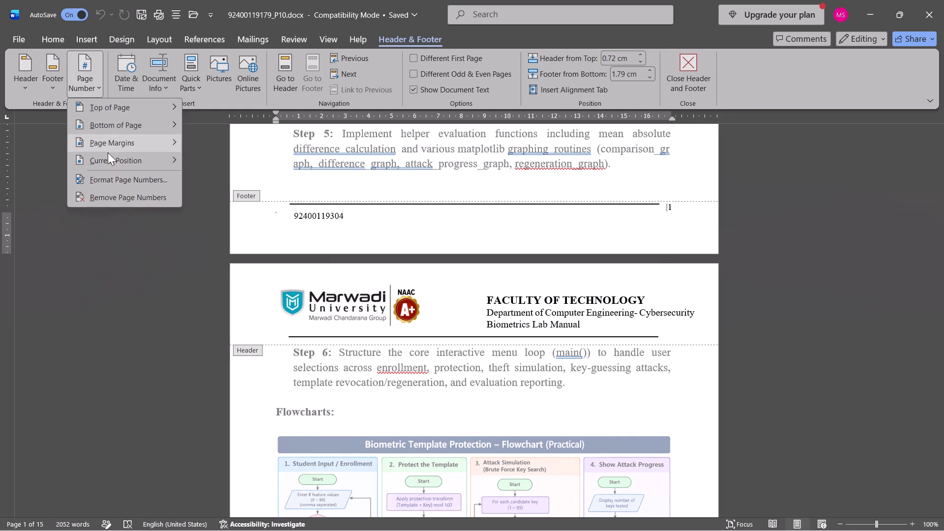
left_click(109, 188)
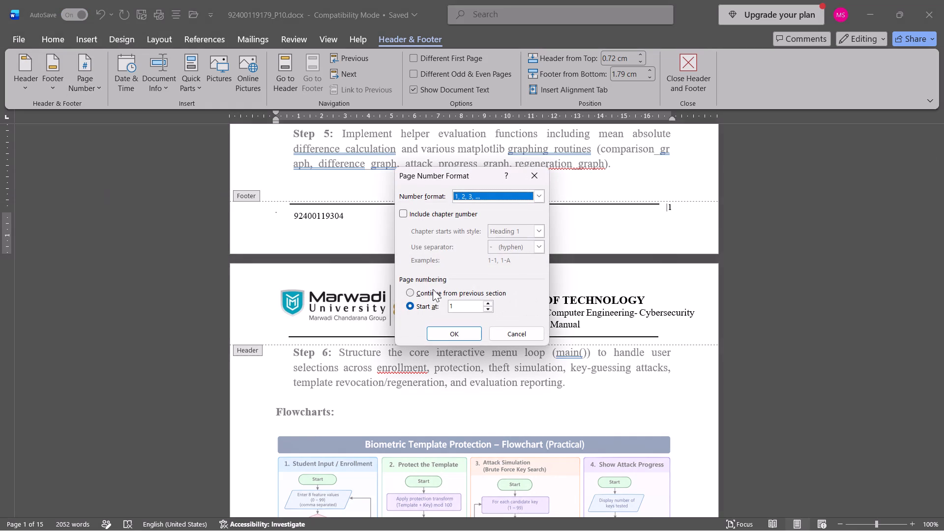
left_click(457, 304)
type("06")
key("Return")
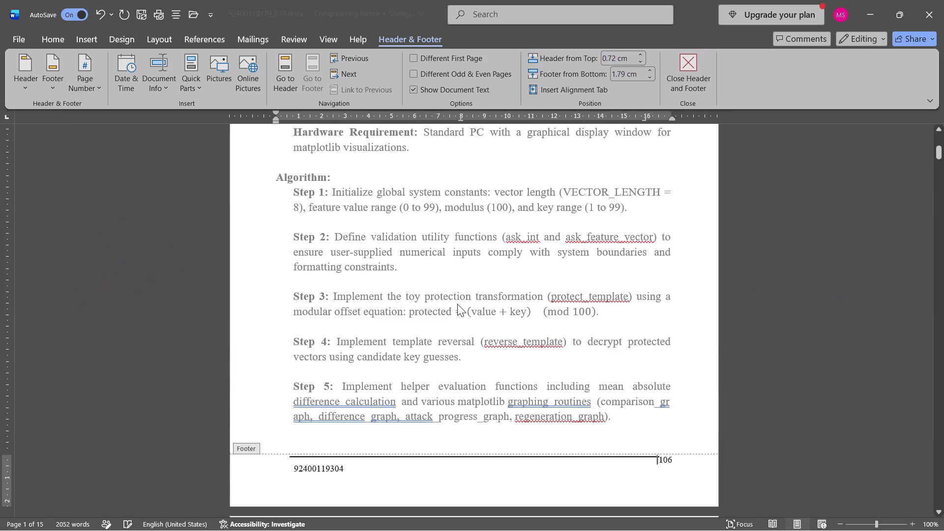
Delete the vertical bar before the page number in the Practical 10 footer.
scroll(482, 419, "down", 1)
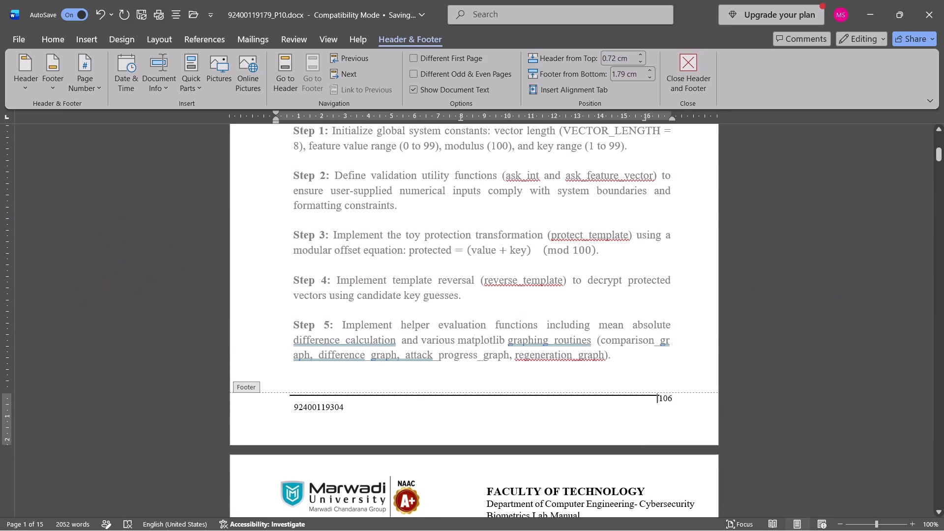
key("Right")
key("BackSpace")
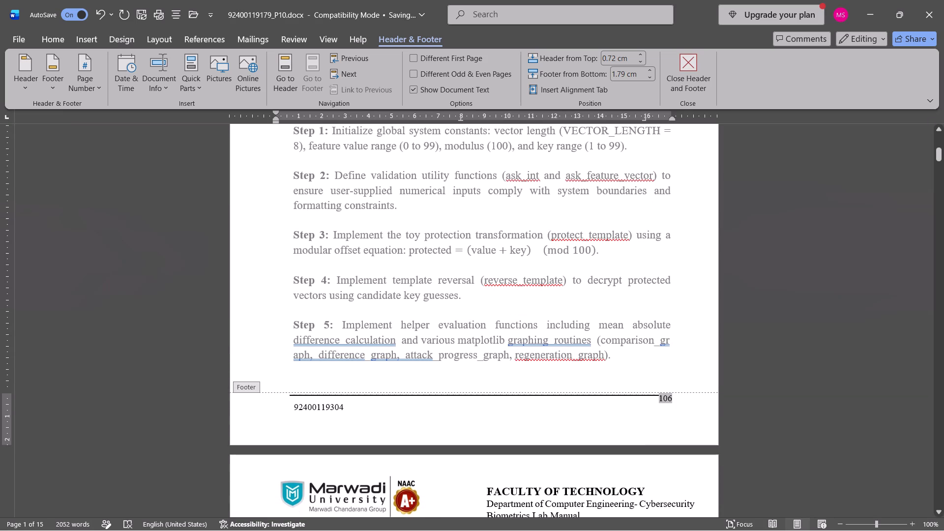
Move the enrollment number text box in the Practical 10 footer slightly up and to the right, closer beneath the footer line.
left_click(324, 413)
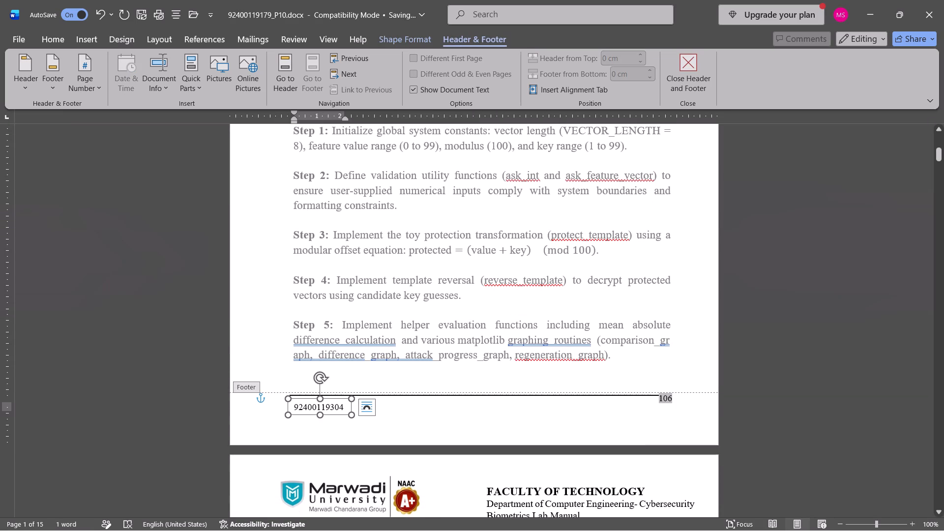
left_click_drag(331, 399, 336, 396)
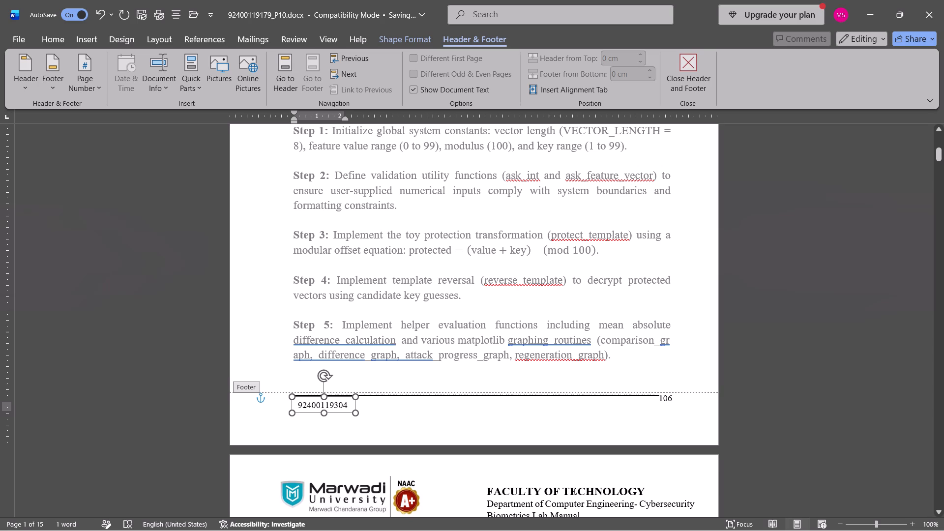
left_click_drag(336, 396, 338, 398)
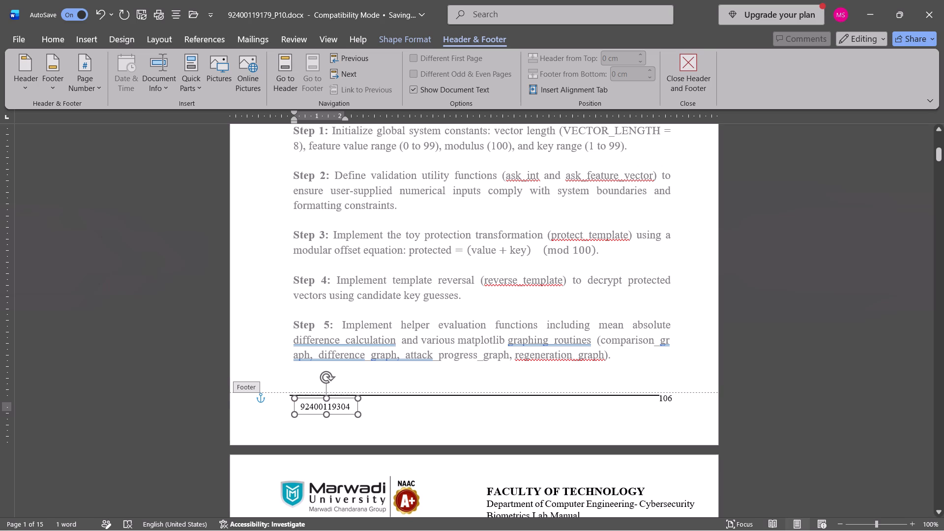
left_click_drag(338, 398, 338, 397)
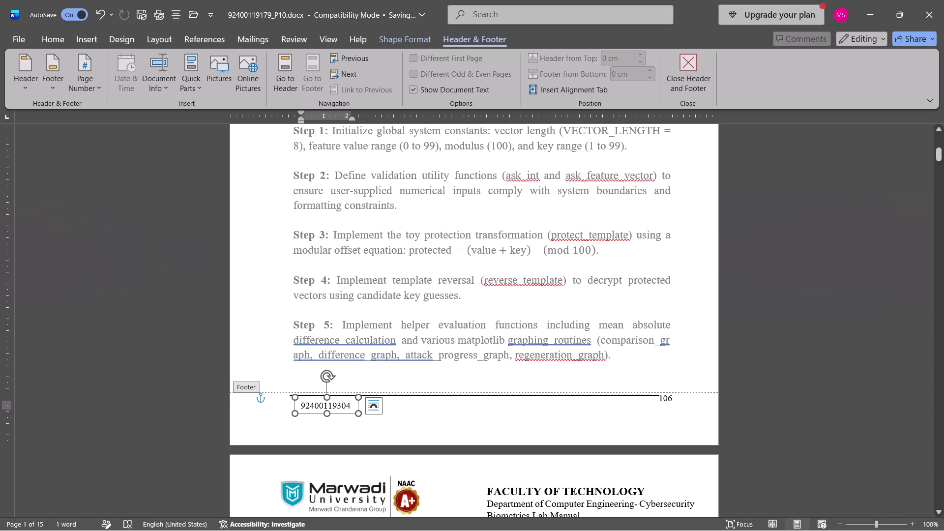
Replace the last three digits of the enrollment number in the Practical 10 footer so it matches the number in the document's file name.
left_click(351, 403)
key("BackSpace")
key("BackSpace")
key("BackSpace")
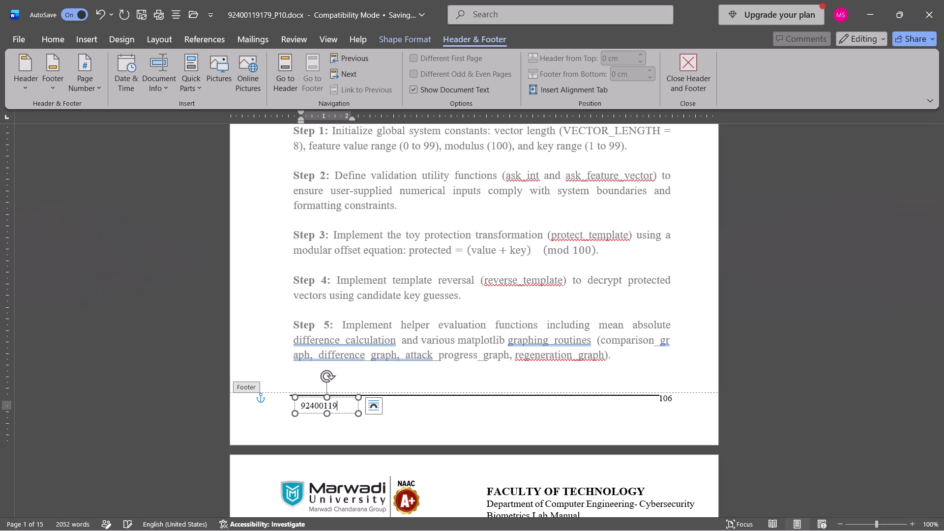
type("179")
left_click(426, 408)
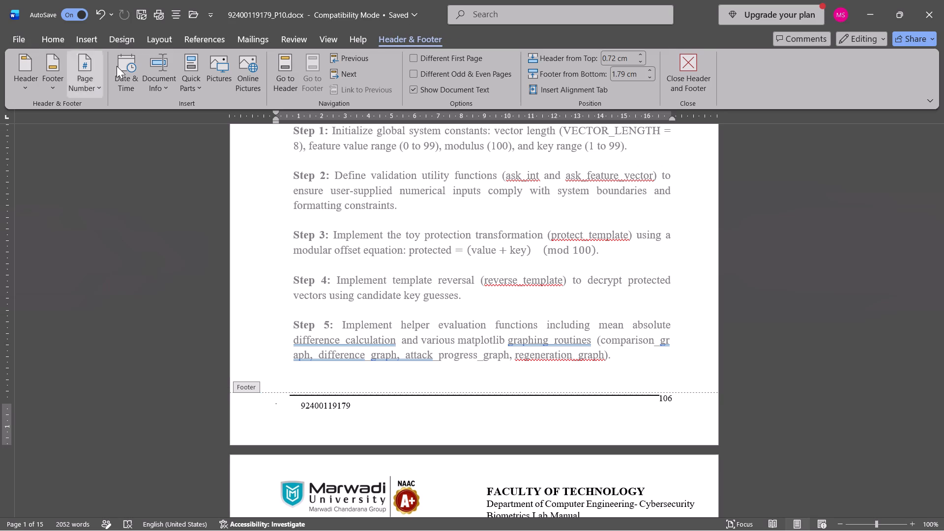
Export the Practical 10 document as a PDF into the P3 folder inside BIO and check the exported first page and footer.
left_click(20, 36)
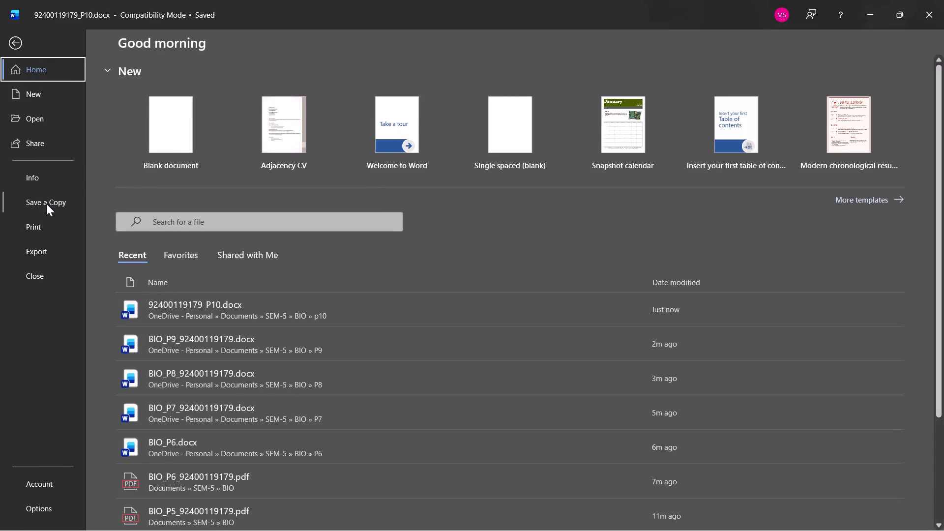
left_click(46, 204)
left_click(175, 263)
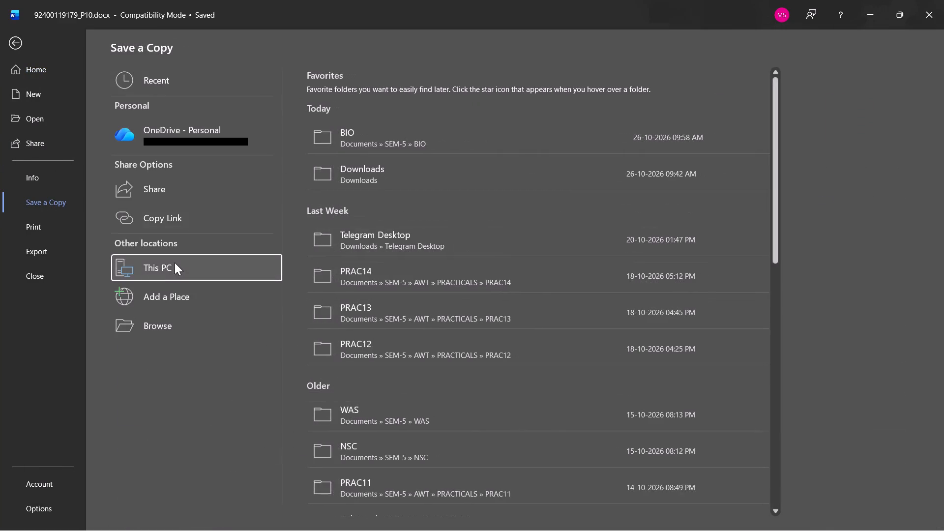
double_click(374, 137)
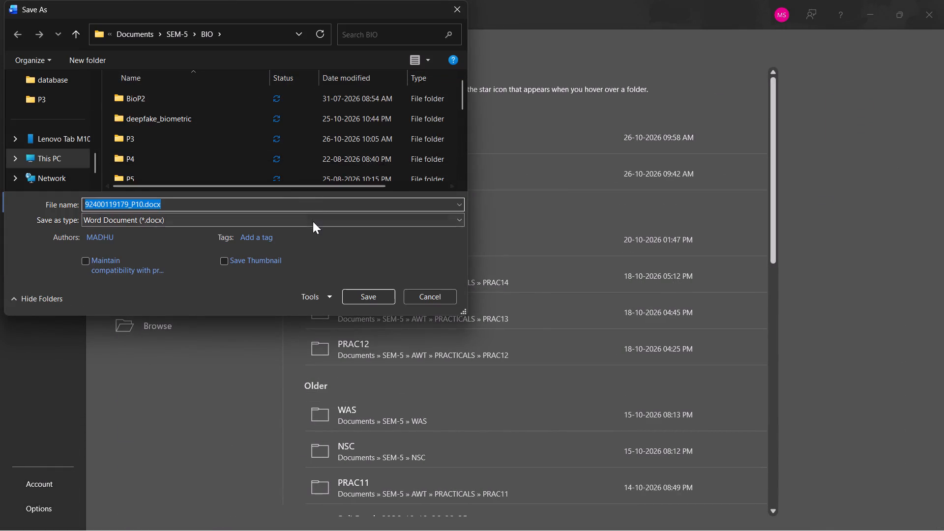
left_click(313, 221)
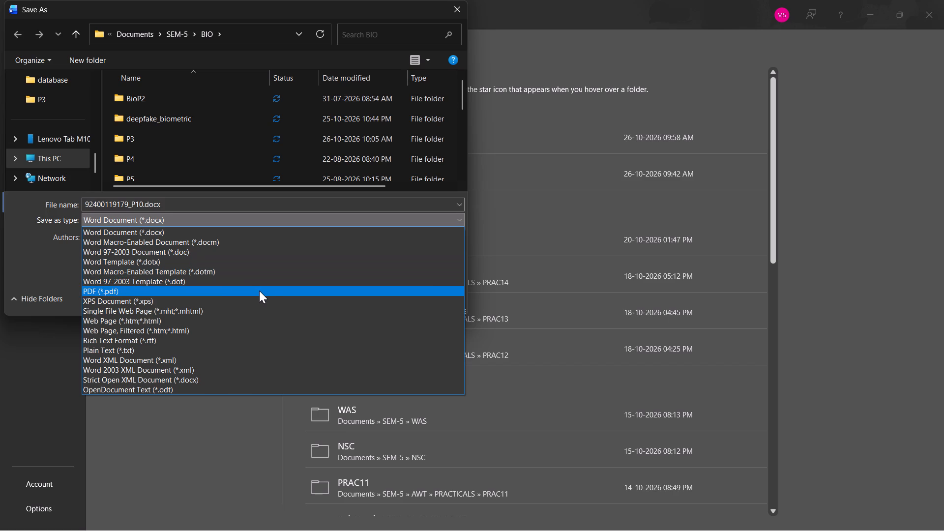
left_click(259, 291)
scroll(220, 123, "down", 1)
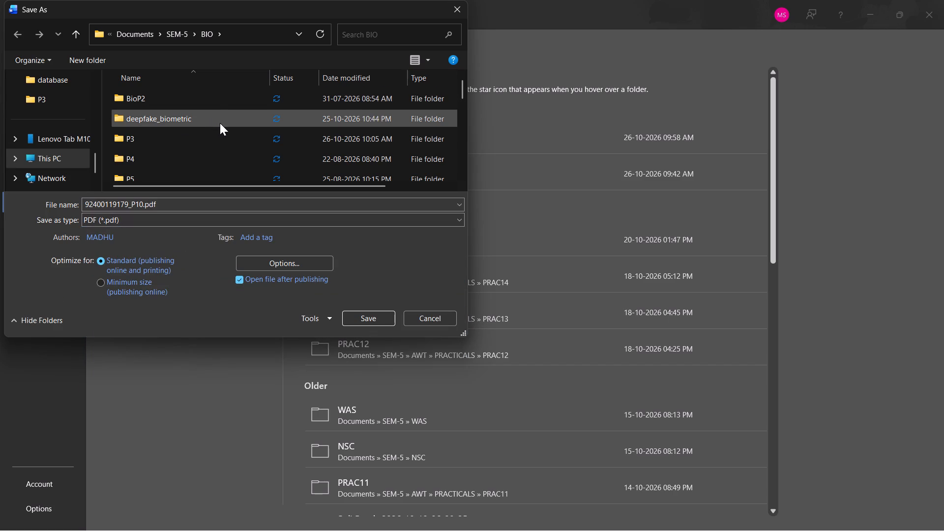
scroll(220, 123, "down", 1)
double_click(193, 88)
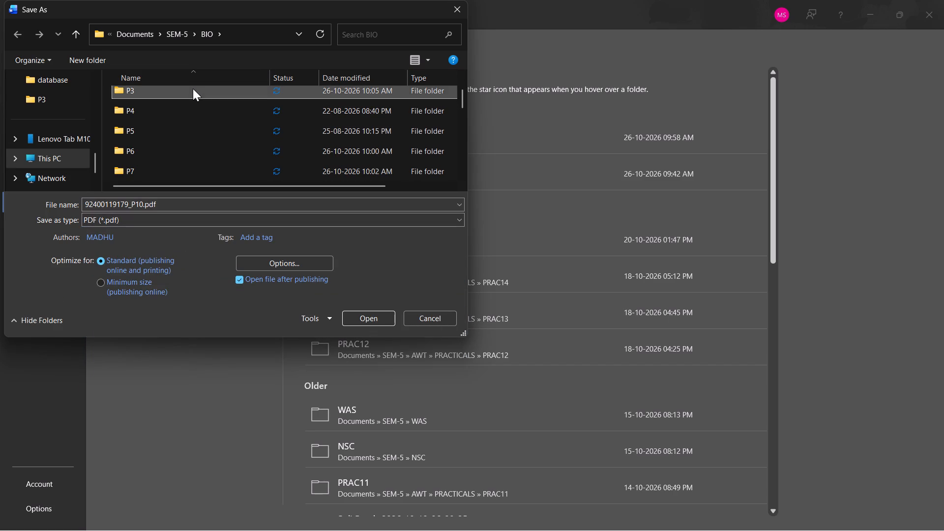
scroll(193, 114, "down", 3)
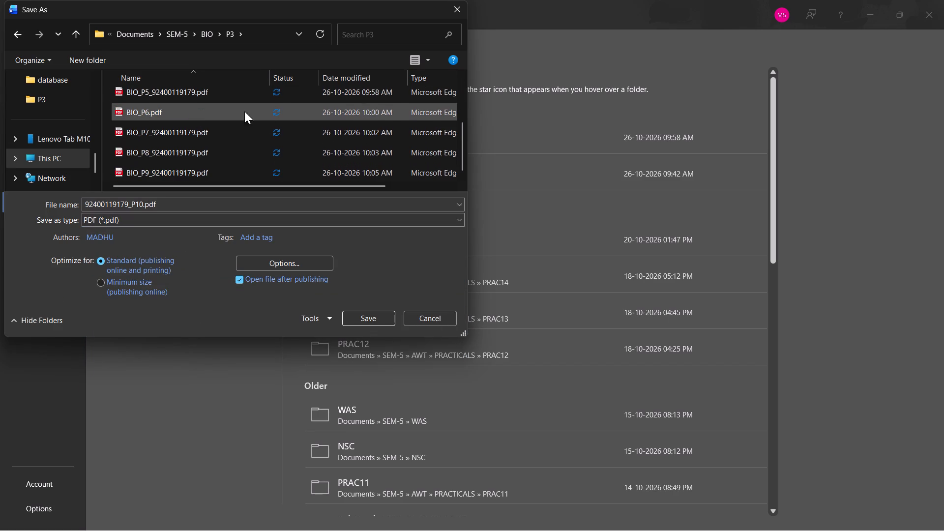
left_click(381, 315)
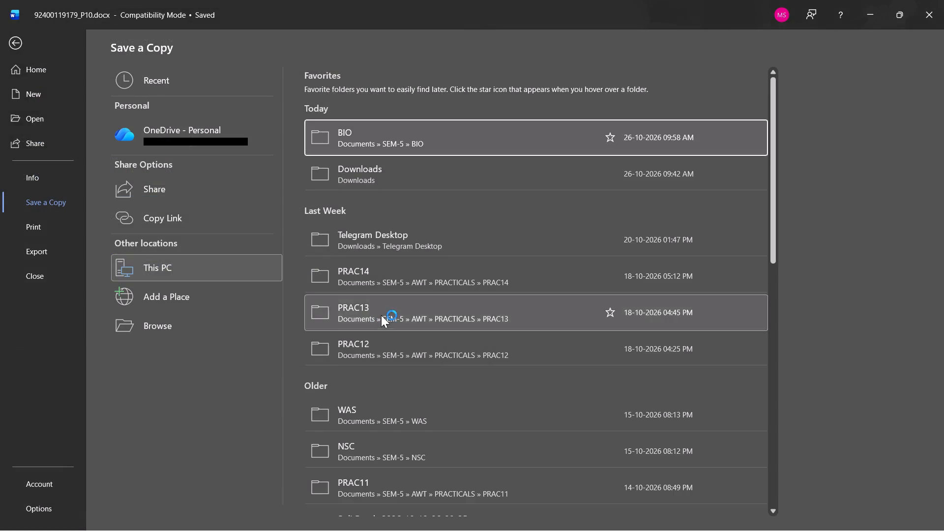
scroll(516, 355, "down", 2)
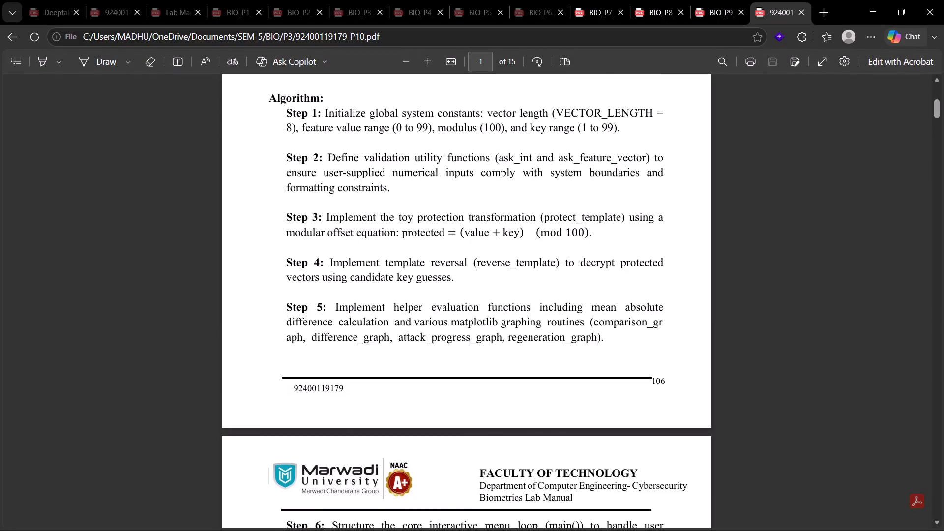
scroll(516, 355, "down", 3)
scroll(516, 355, "up", 9)
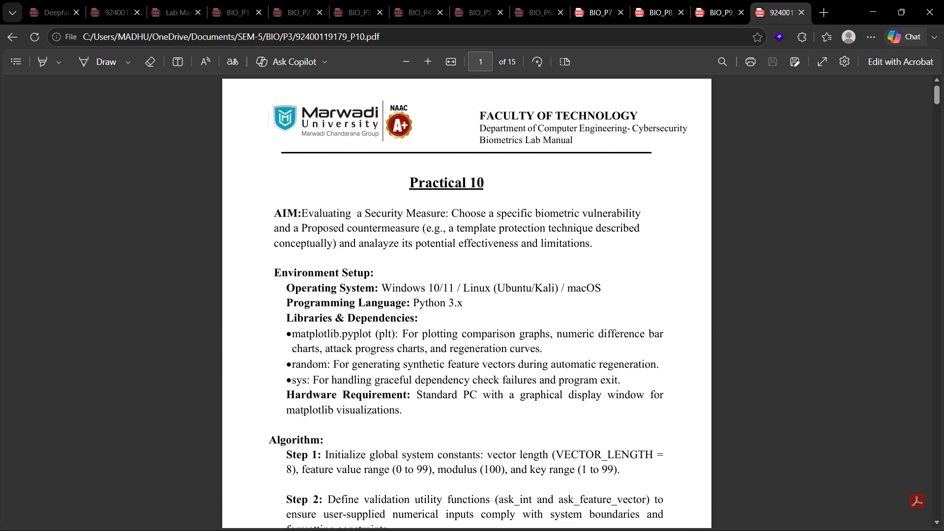
scroll(516, 355, "up", 1)
Return to the Practical 10 Word document, save it and close it.
key("alt+Tab")
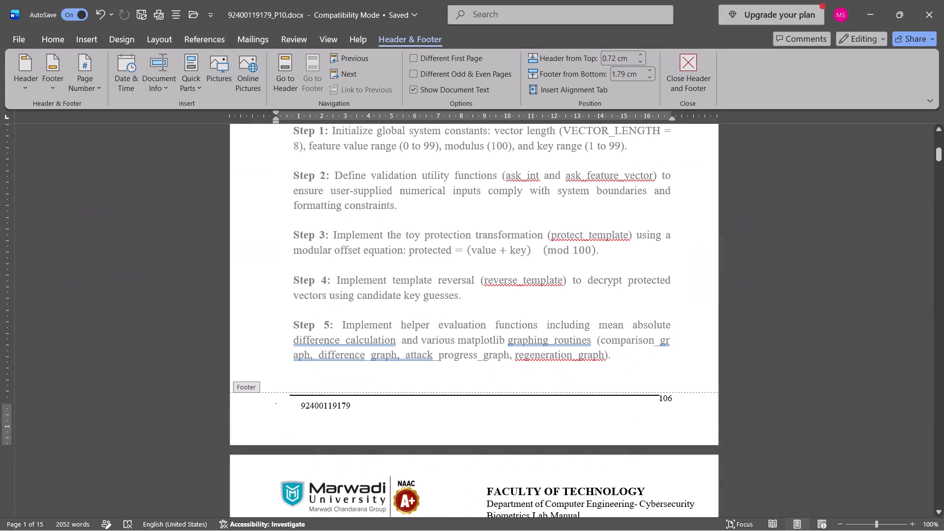
key("ctrl+s")
left_click(943, 0)
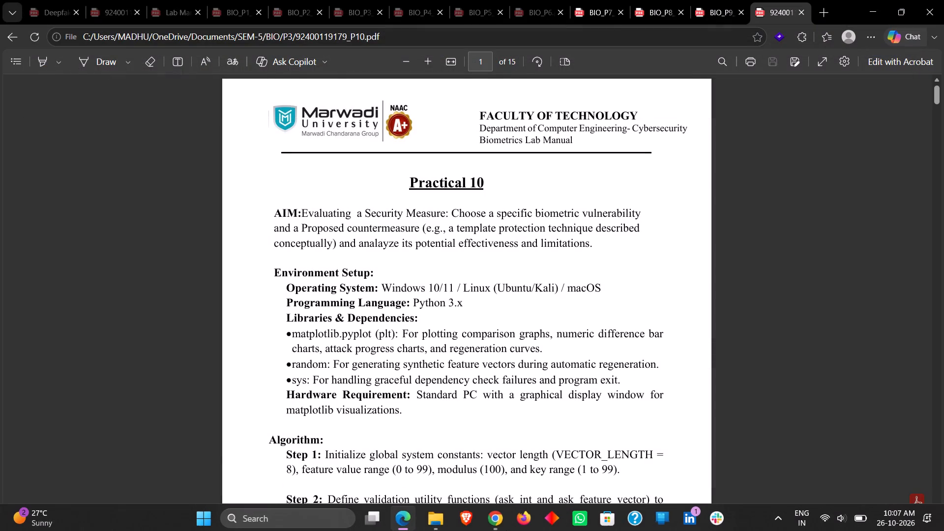
In File Explorer's P3 folder, rename BIO_P6.pdf by appending an underscore and the enrollment number, matching the other practical PDFs.
left_click(445, 521)
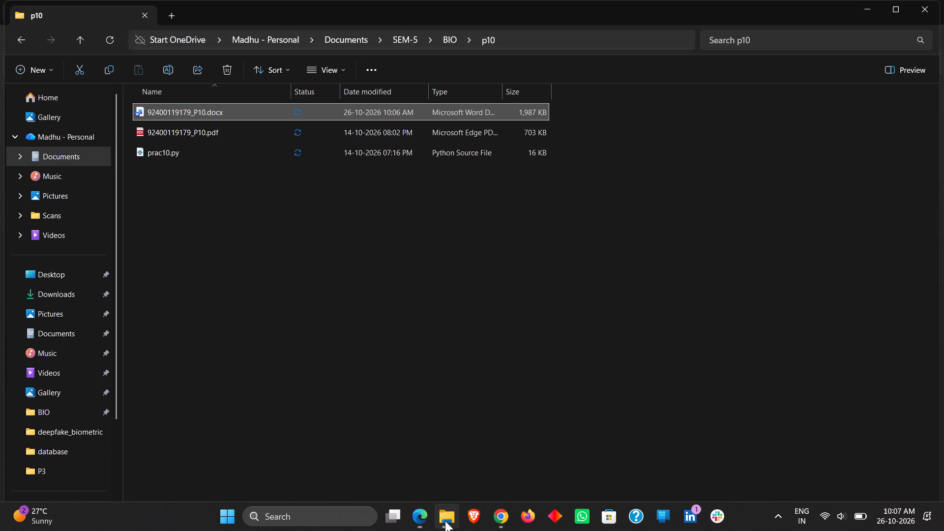
key("BackSpace")
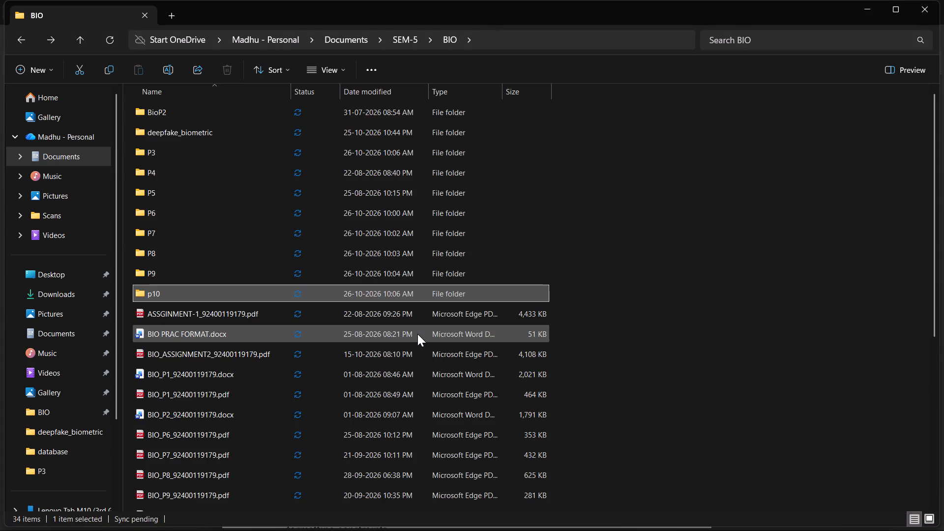
double_click(245, 155)
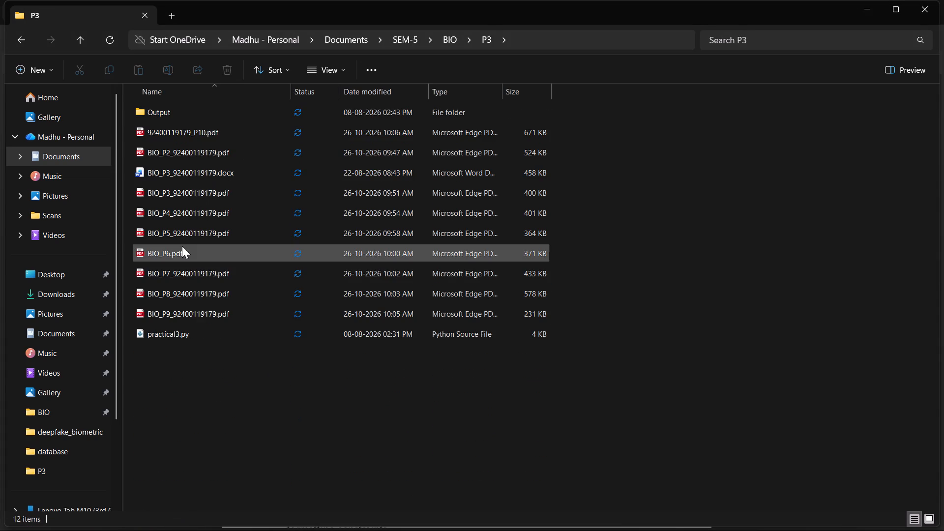
left_click(167, 251)
left_click(158, 254)
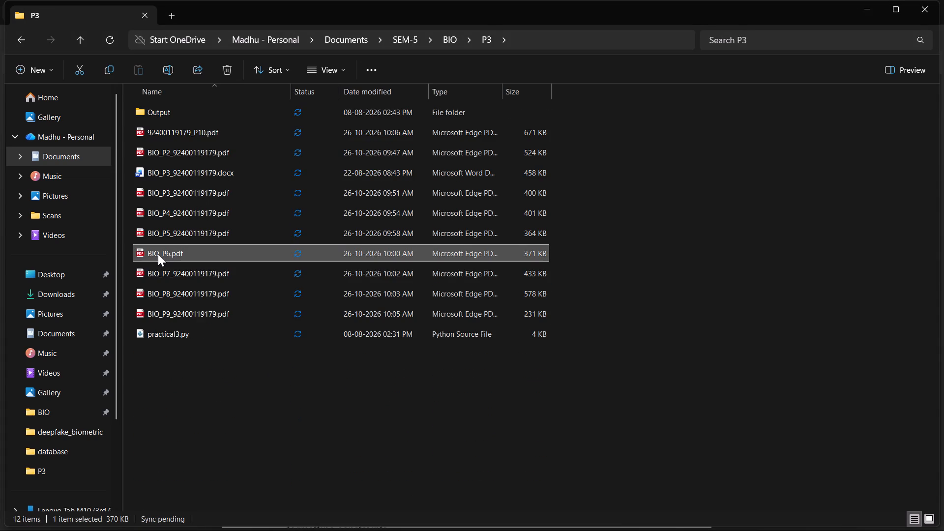
key("ctrl+Right")
key("ctrl+Left")
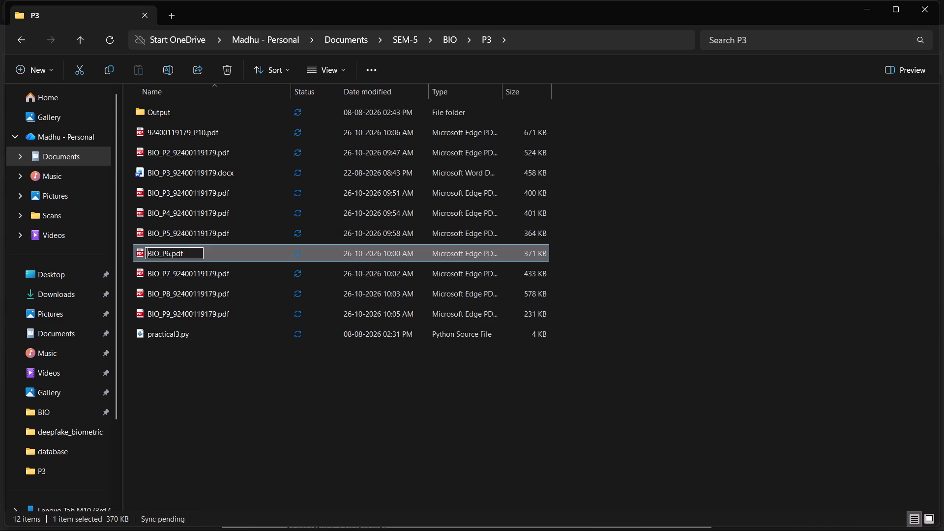
key("Right")
key("Right")
key("Right")
key("Right")
key("Right")
key("Right")
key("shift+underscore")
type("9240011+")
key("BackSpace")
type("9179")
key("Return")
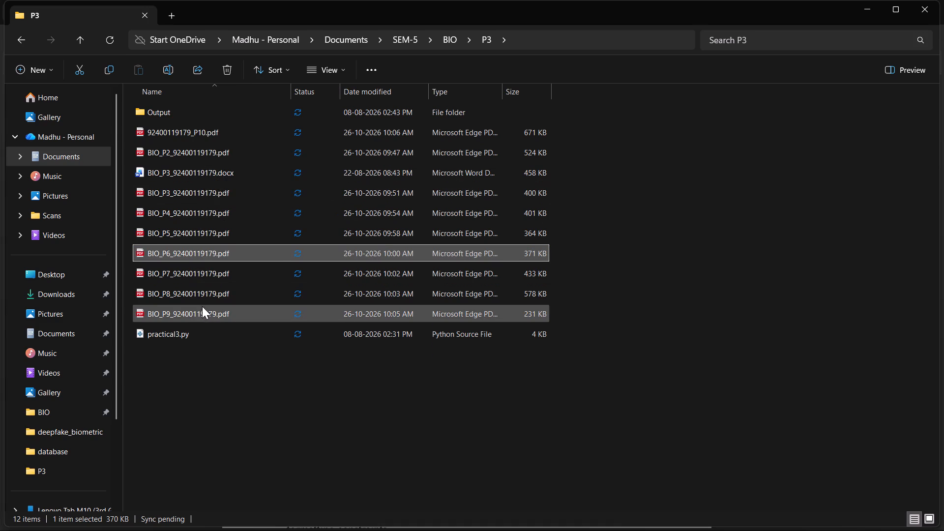
Add the prefix BIO_ to the Practical 10 PDF's file name.
left_click(169, 130)
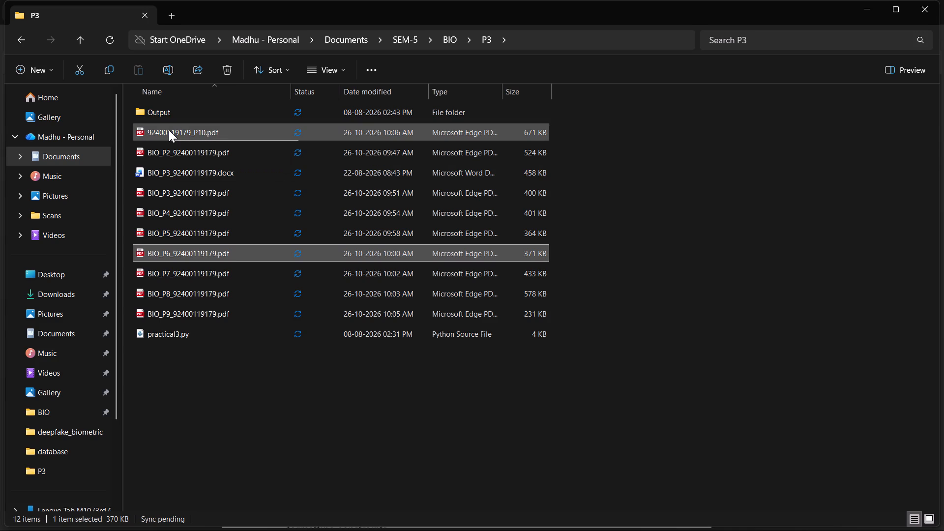
left_click(169, 130)
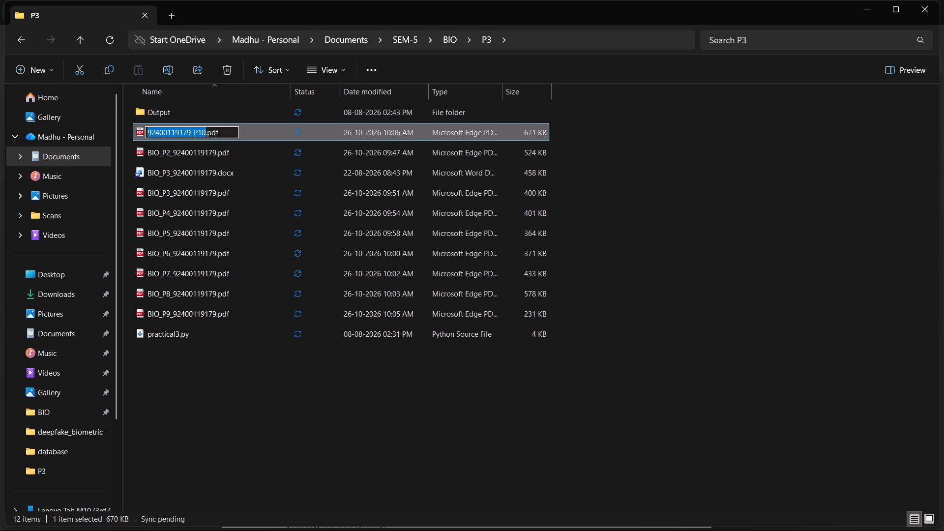
key("ctrl+Left")
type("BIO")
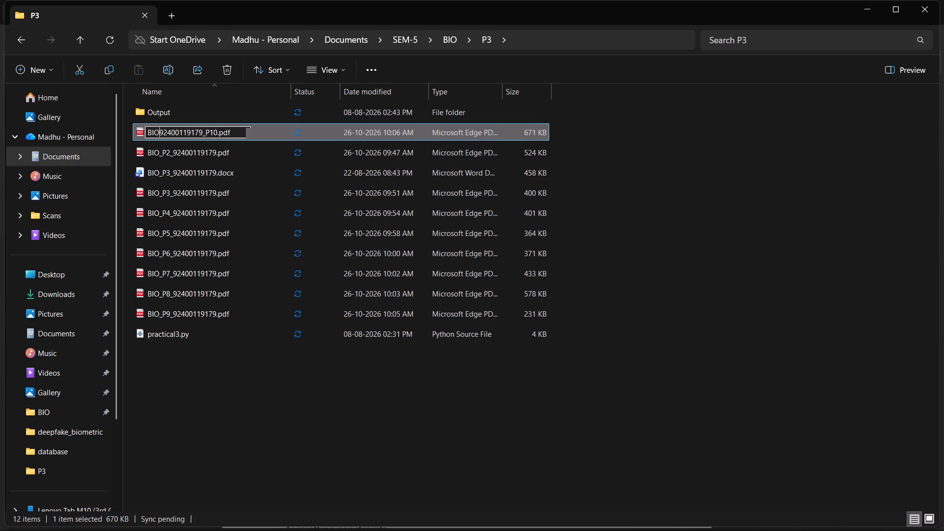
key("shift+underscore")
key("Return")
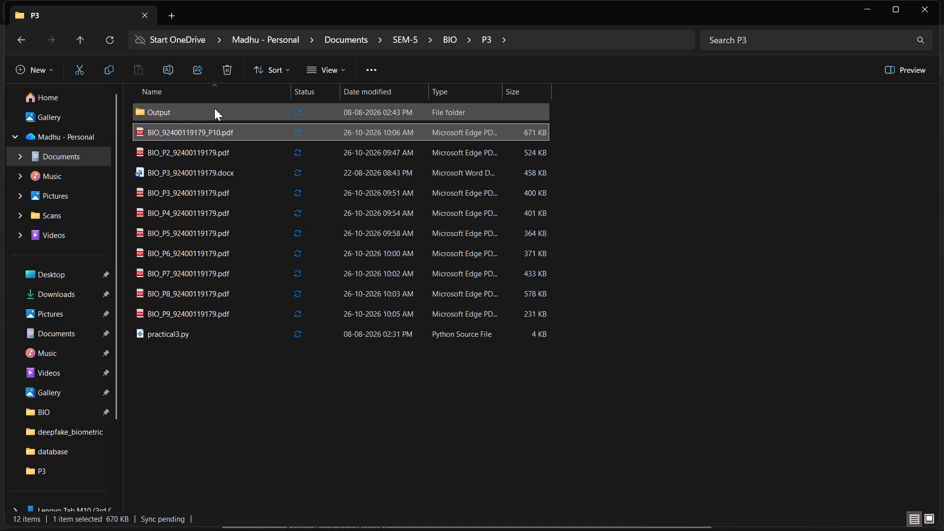
Move _P10 from the end of the Practical 10 PDF's file name to directly after BIO, before the enrollment number.
left_click(215, 132)
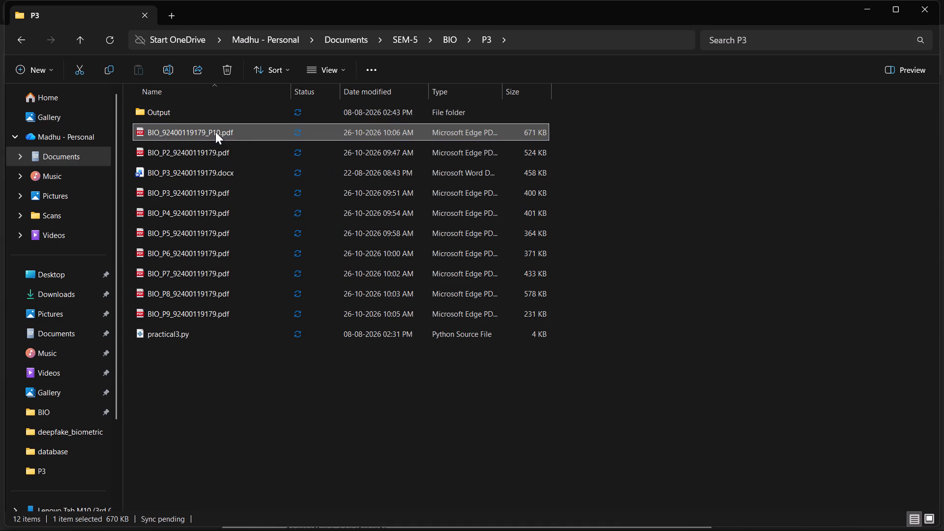
left_click(215, 132)
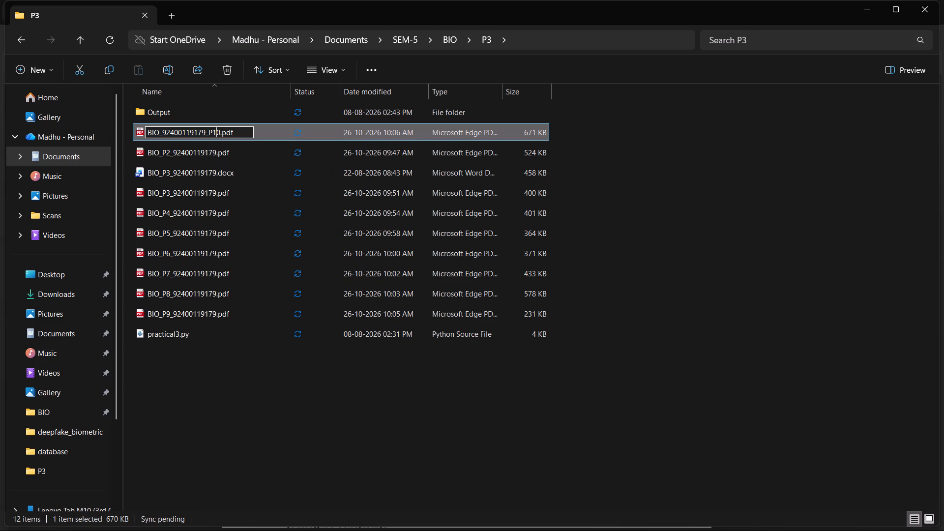
key("ctrl+Right")
key("Left")
key("Left")
key("Left")
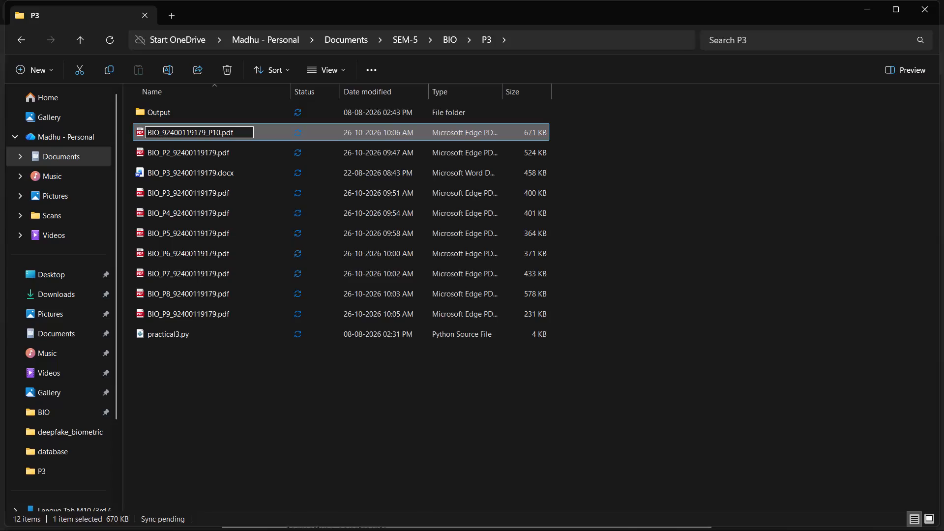
key("Left")
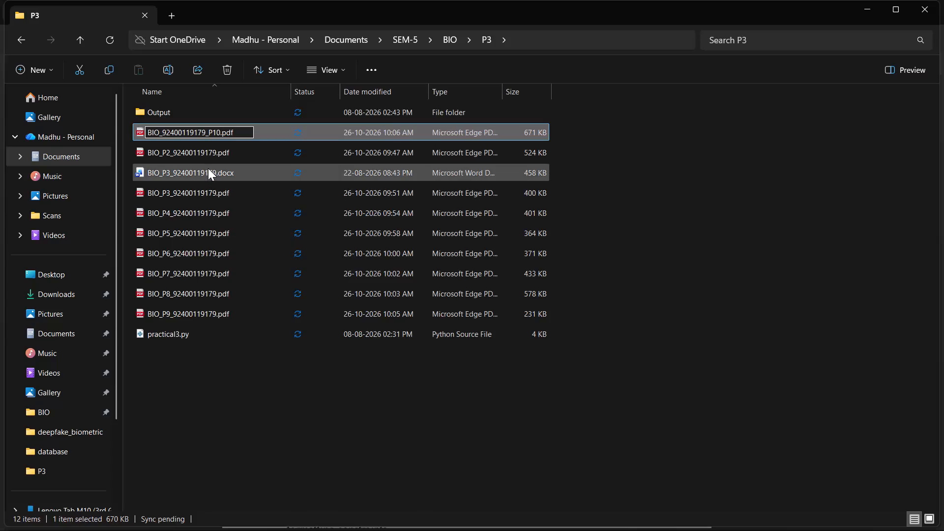
key("shift+Left")
key("shift+Left")
key("shift+Left")
key("ctrl+c")
key("ctrl+Left")
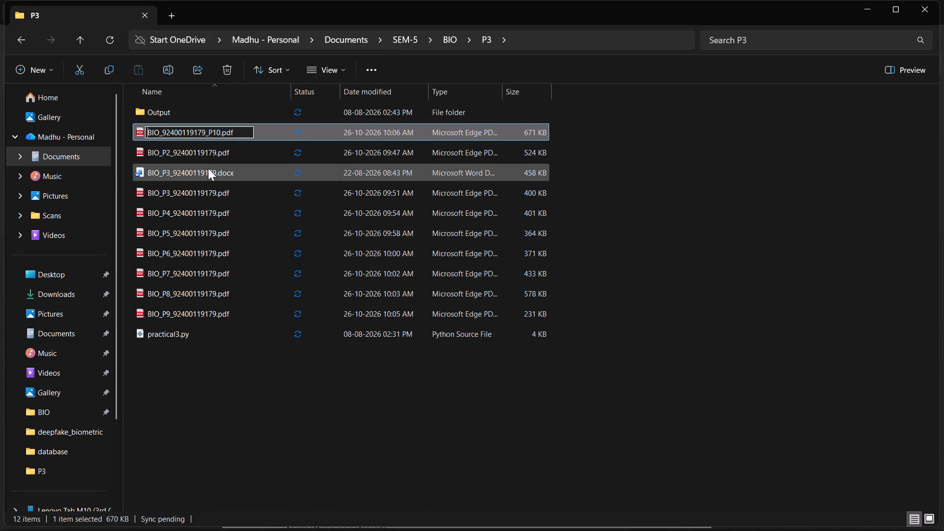
key("ctrl+Right")
key("Left")
key("Left")
key("Left")
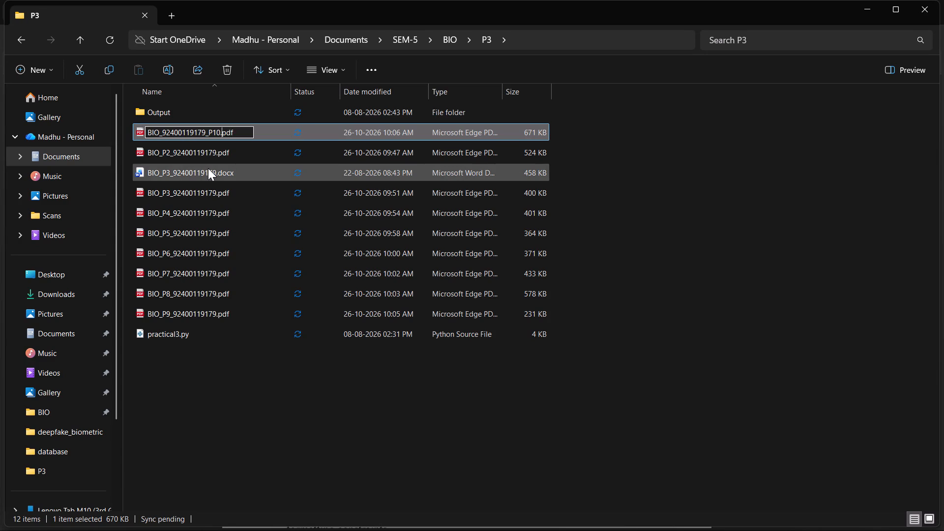
key("Left")
key("shift+Left")
key("shift+Left")
key("shift+Left")
key("shift+Left")
key("ctrl+c")
key("BackSpace")
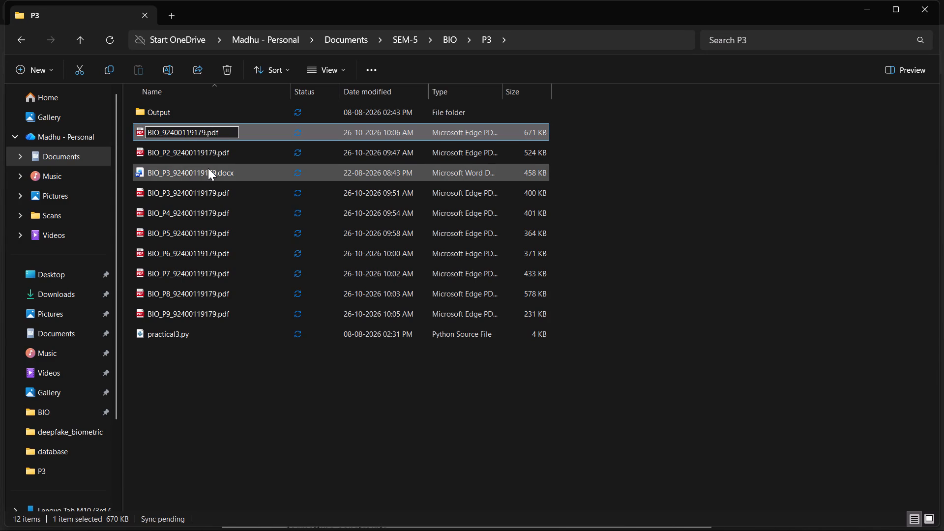
key("ctrl+Left")
key("Right")
key("Right")
key("Right")
key("Right")
key("Left")
key("ctrl+v")
key("Return")
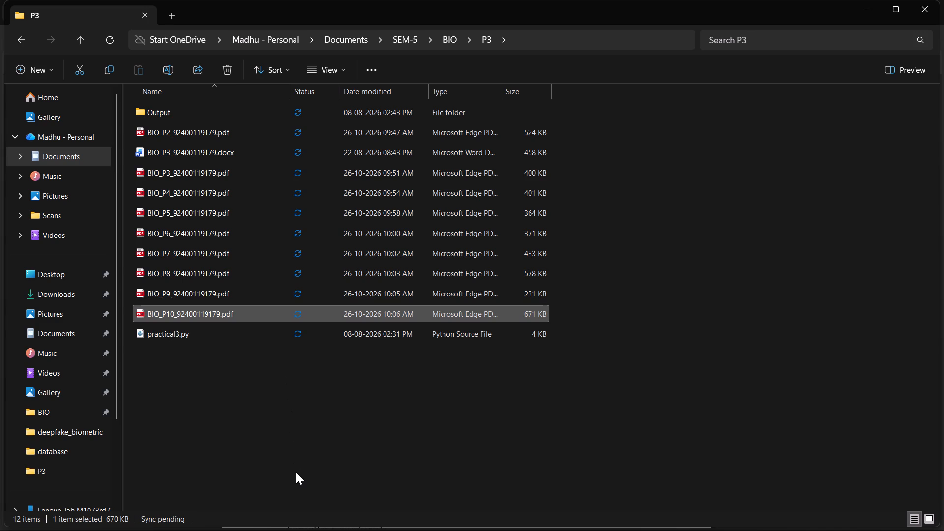
Copy the Practical 1 PDF (BIO_P1) from the BIO folder into the P3 folder with the other practical PDFs.
key("alt+Tab")
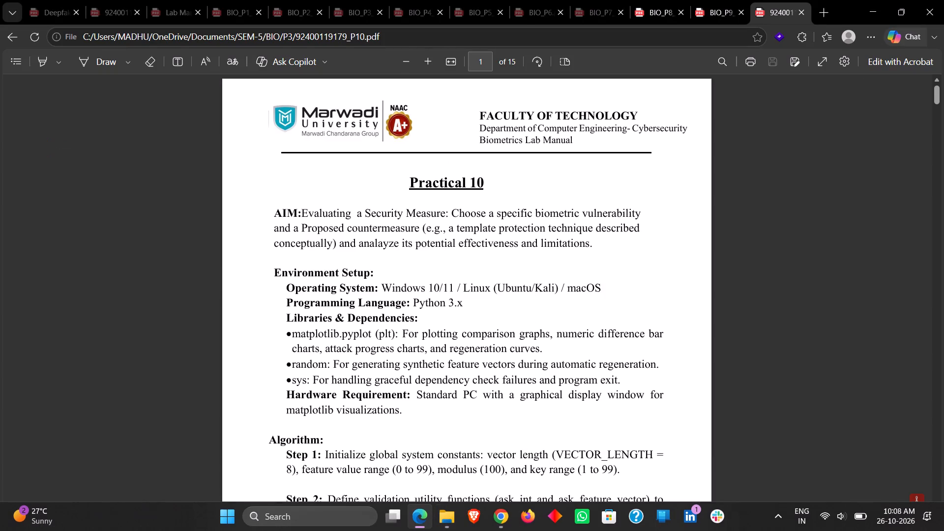
key("alt+Tab")
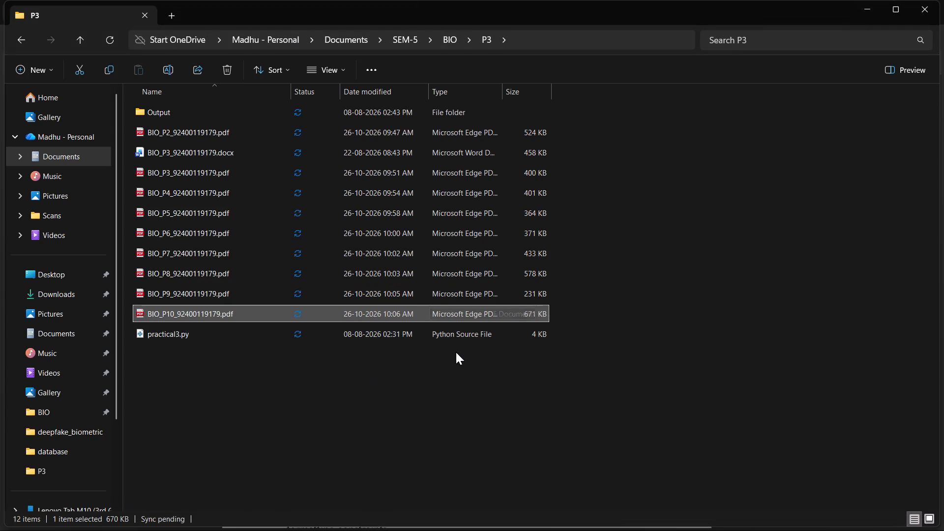
key("BackSpace")
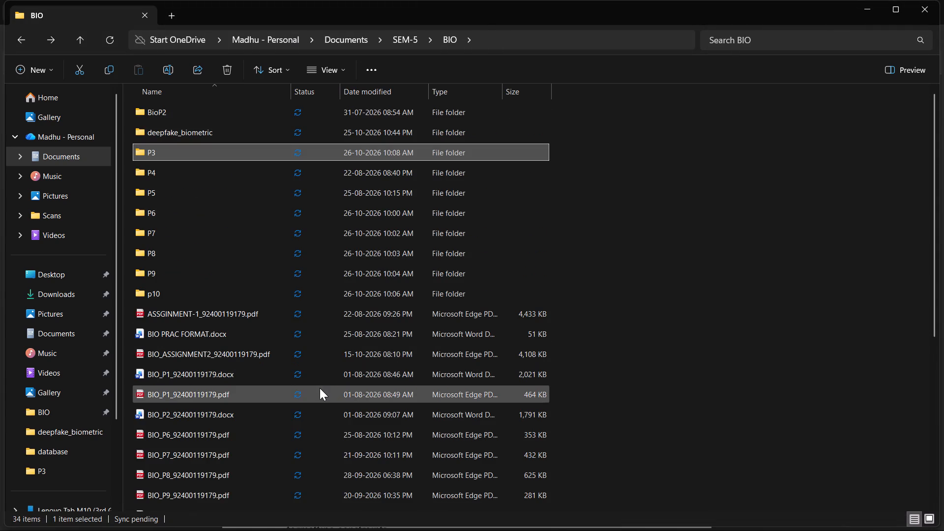
left_click(318, 389)
key("ctrl+c")
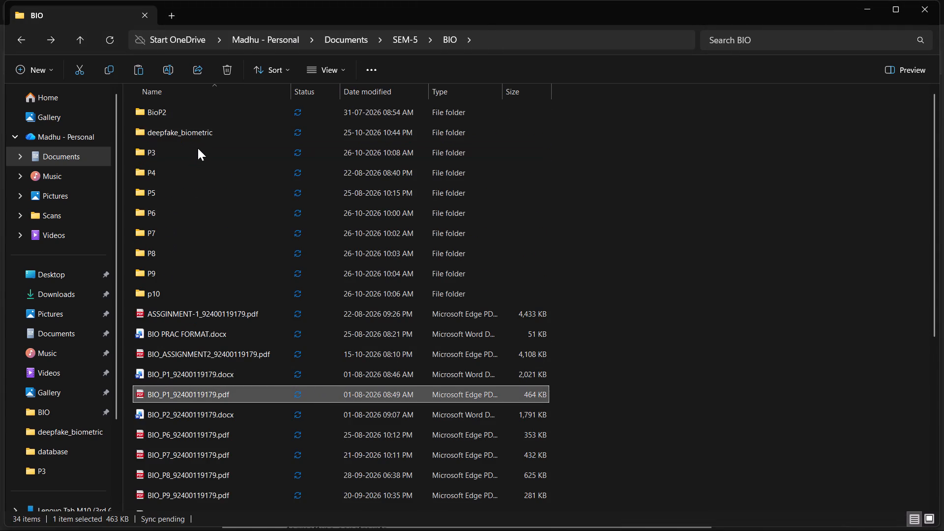
double_click(199, 146)
left_click(271, 384)
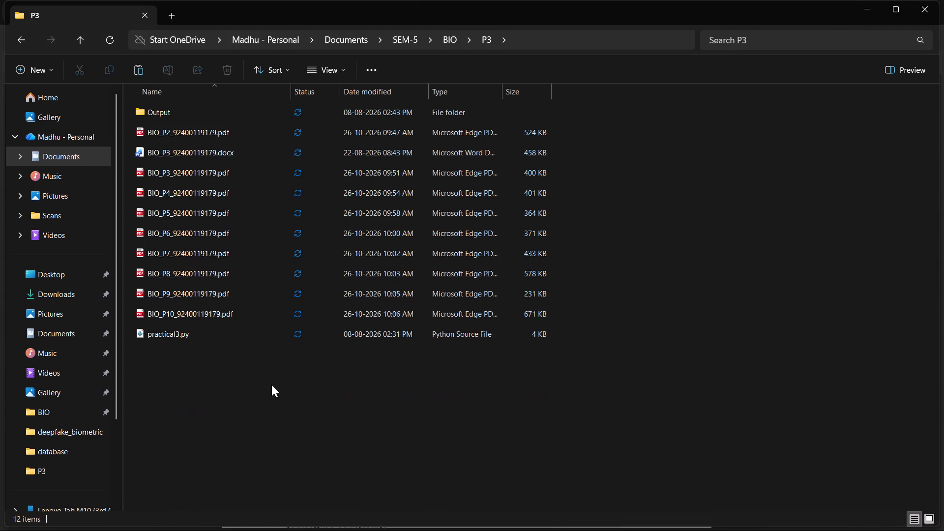
key("ctrl+v")
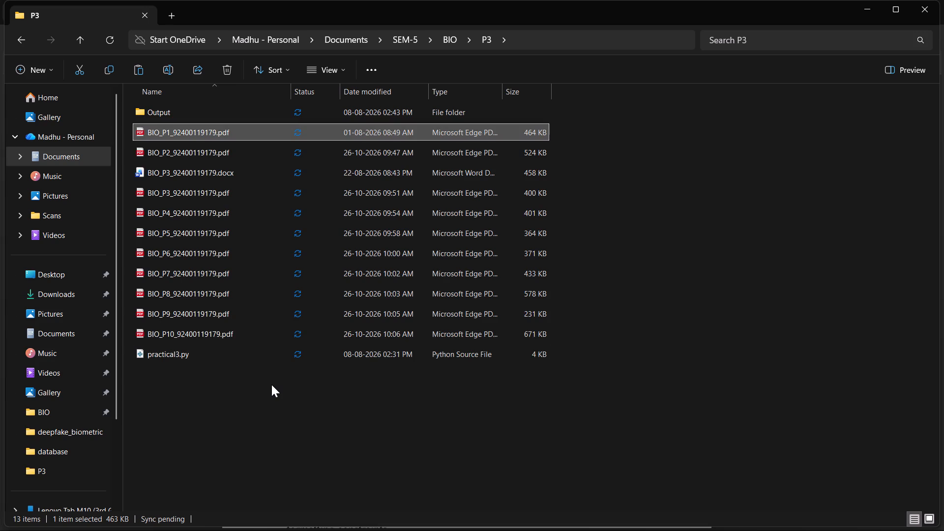
Open Lab Manual.pdf from the BIO folder in Edge and view its first pages.
key("alt+Tab")
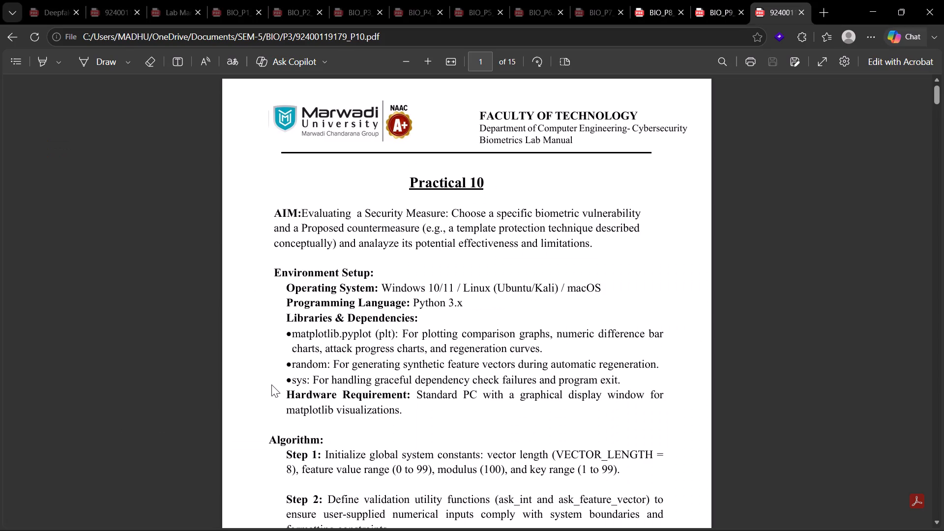
key("alt+Tab")
key("BackSpace")
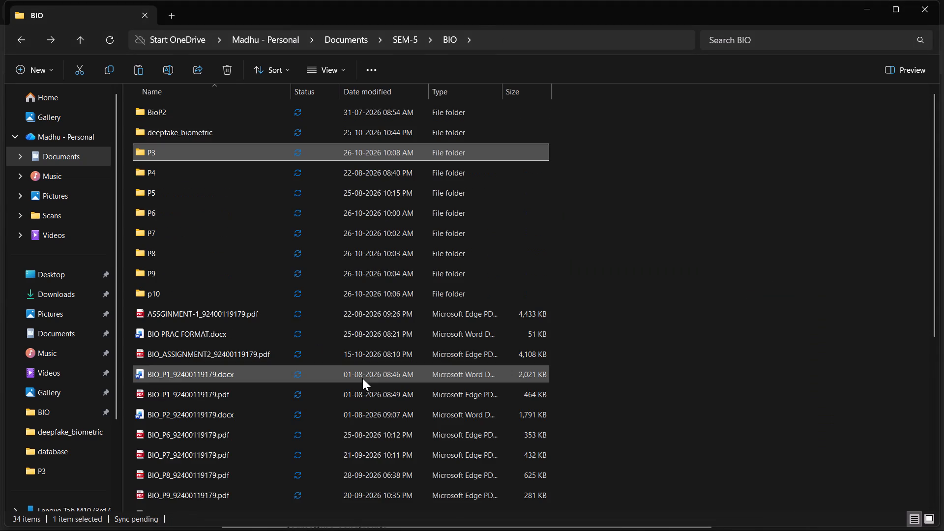
scroll(328, 405, "down", 5)
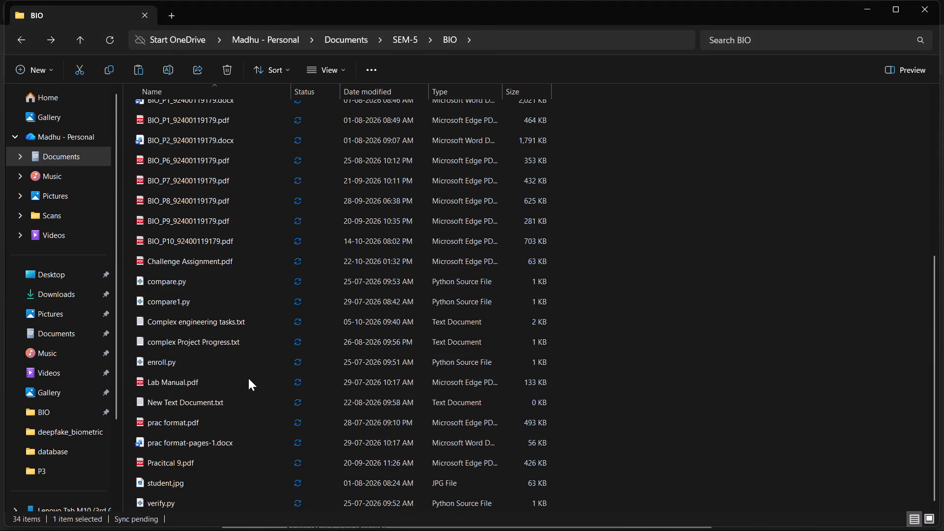
double_click(248, 379)
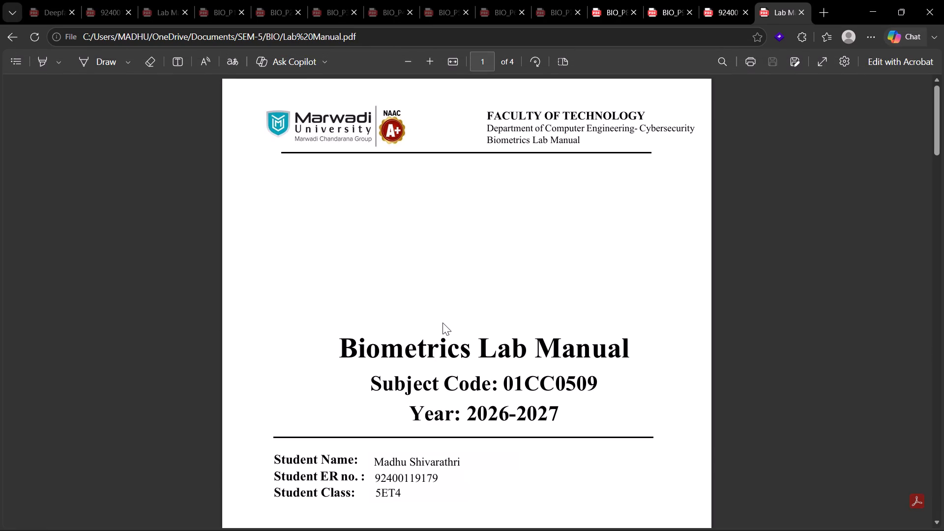
scroll(442, 323, "down", 8)
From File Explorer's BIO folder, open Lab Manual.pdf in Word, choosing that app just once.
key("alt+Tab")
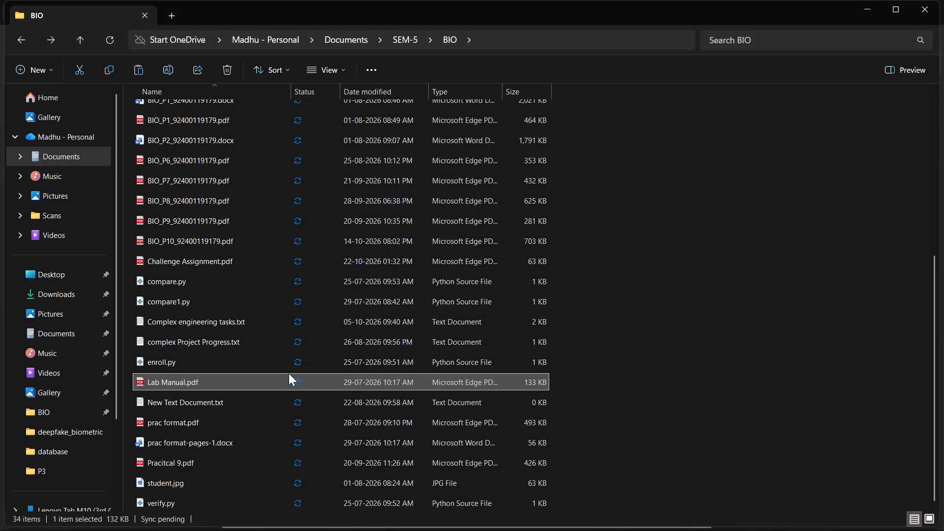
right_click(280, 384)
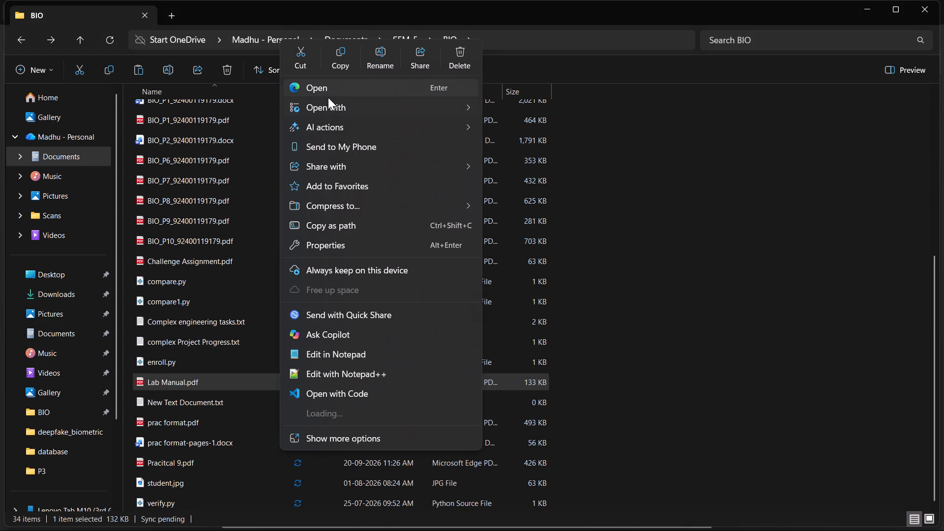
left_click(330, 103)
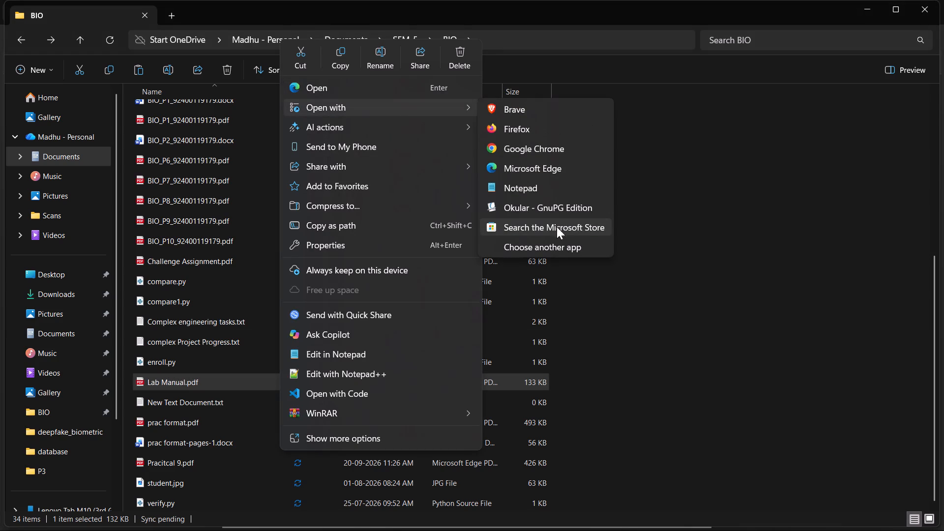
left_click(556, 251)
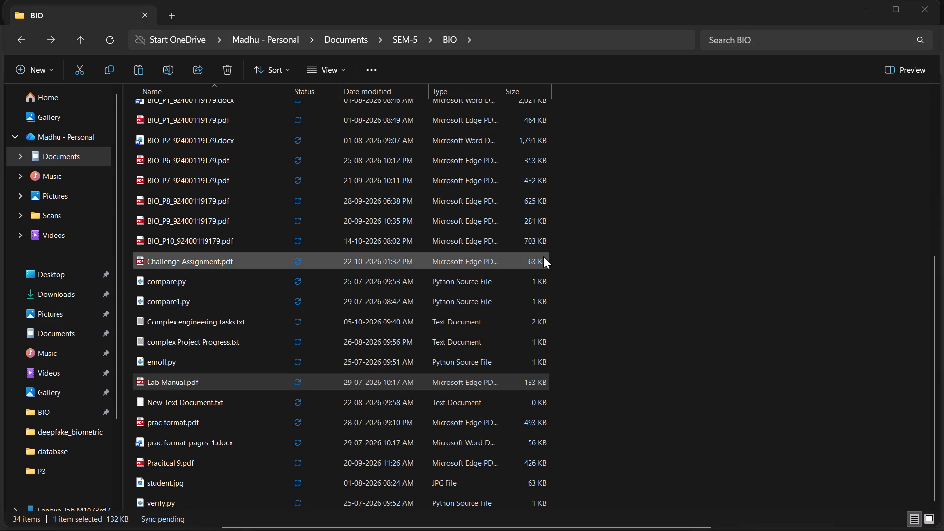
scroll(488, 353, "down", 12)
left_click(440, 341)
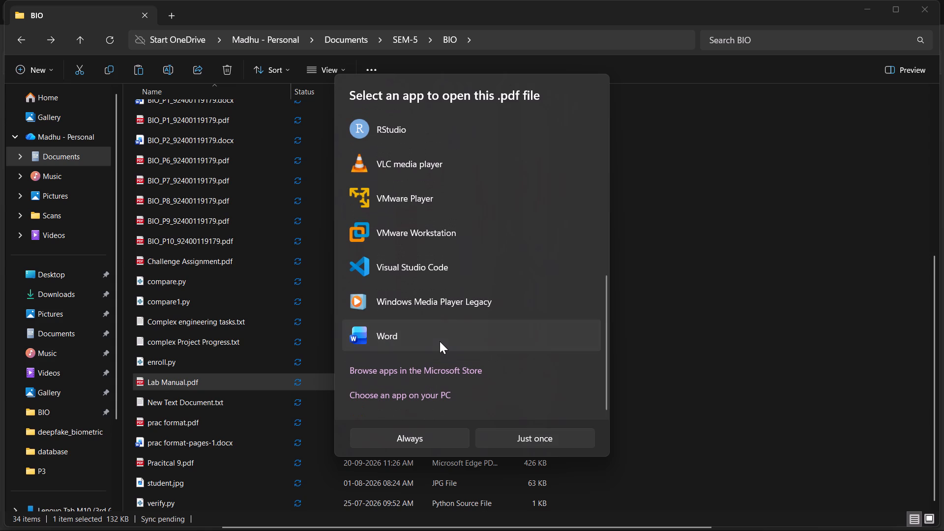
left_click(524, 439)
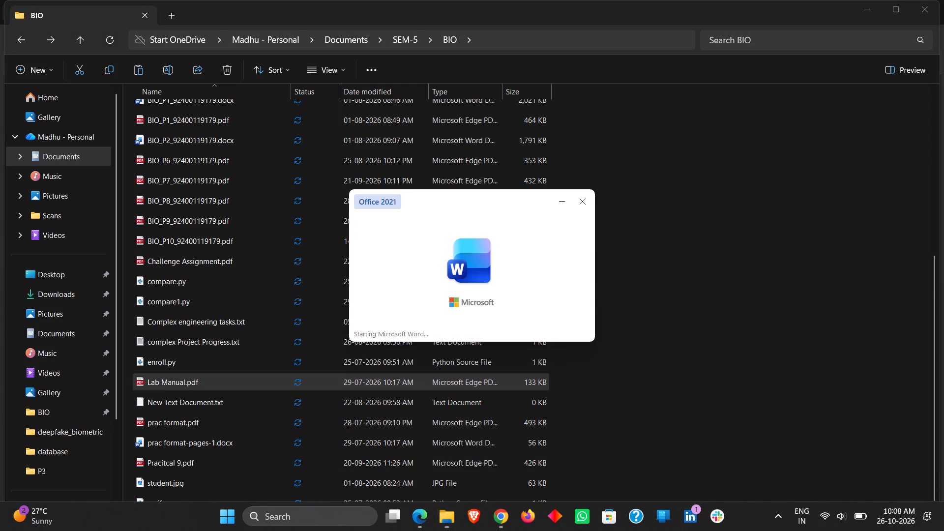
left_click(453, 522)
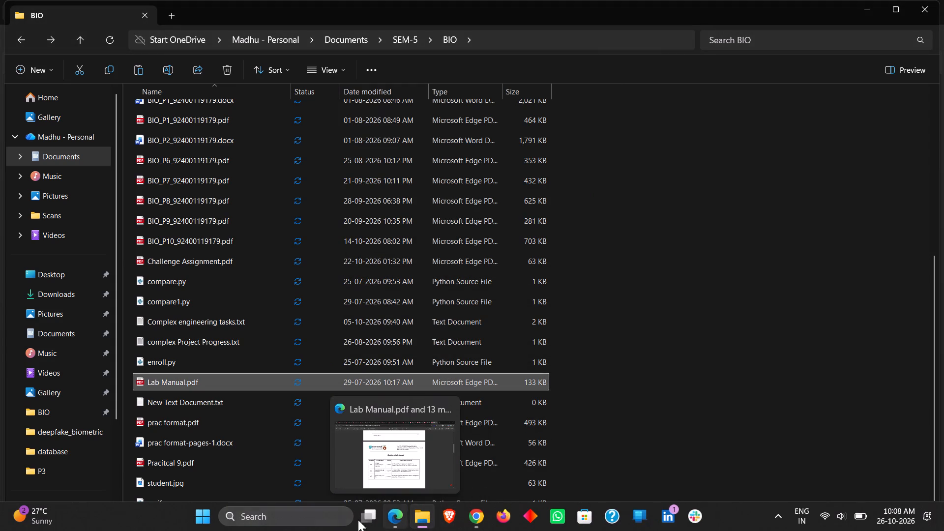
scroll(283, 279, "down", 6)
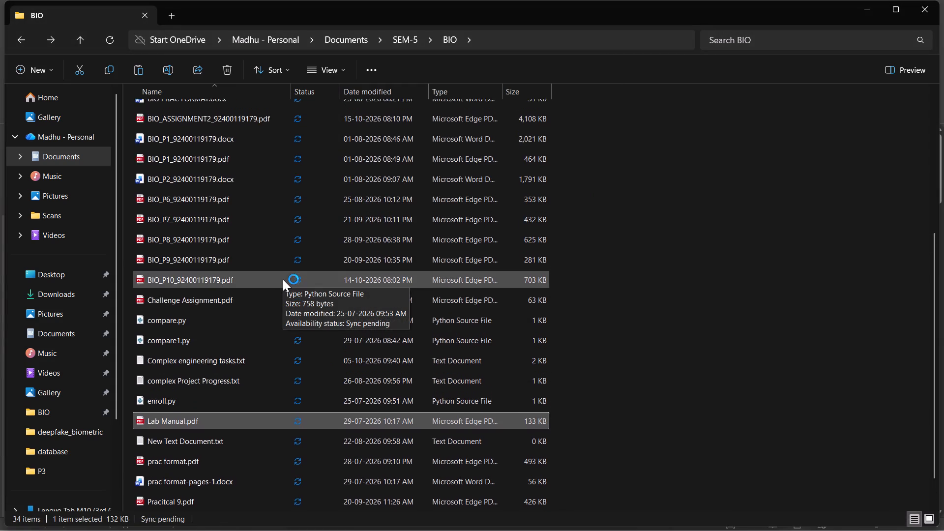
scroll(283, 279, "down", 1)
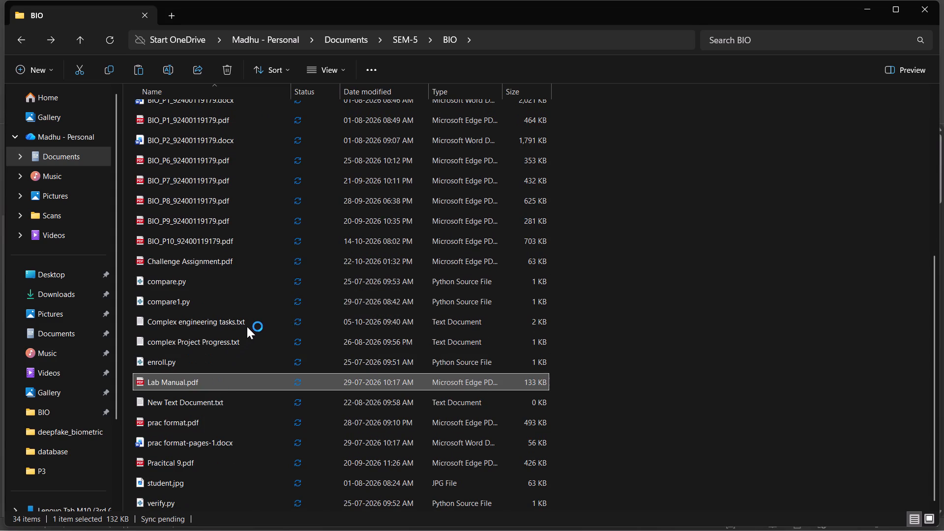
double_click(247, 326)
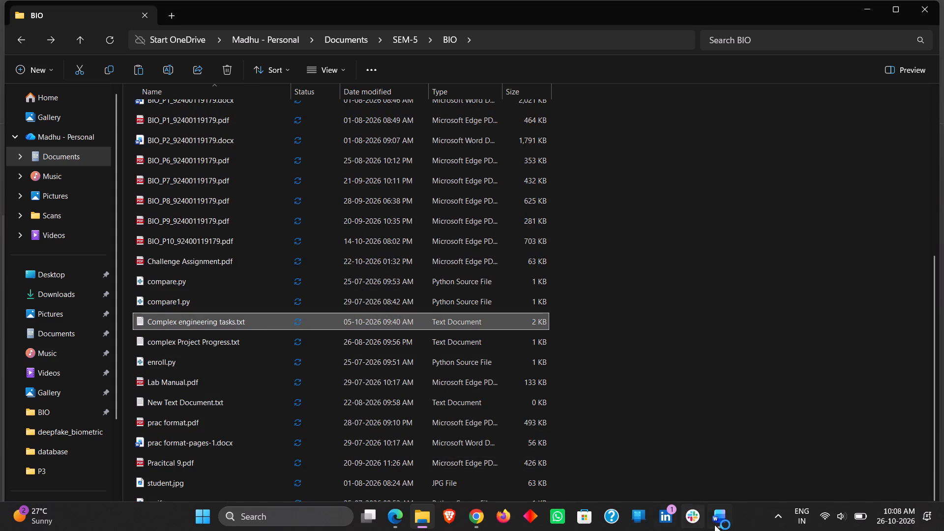
Examine the layout and footers of Word's version of Lab Manual.pdf, compare them with the PDF in Edge, and close the Word document.
left_click(719, 526)
scroll(591, 377, "down", 2)
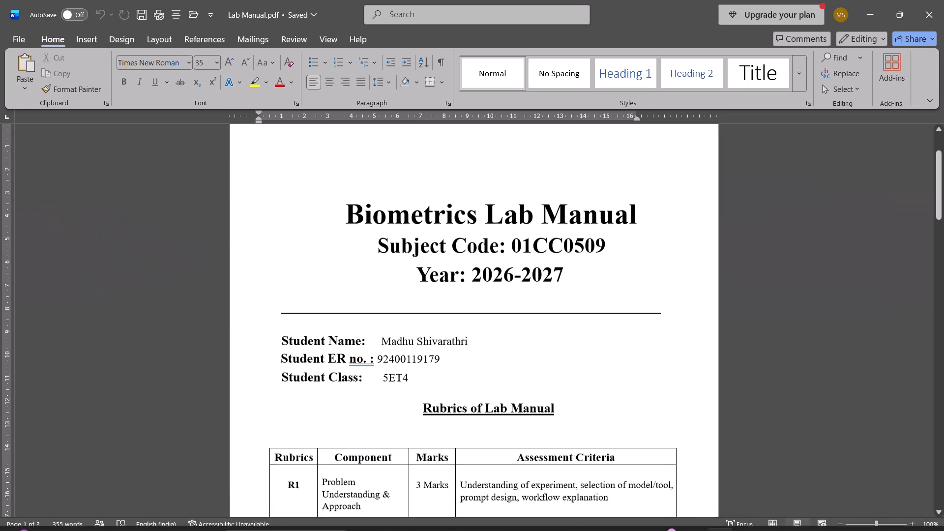
scroll(591, 377, "down", 7)
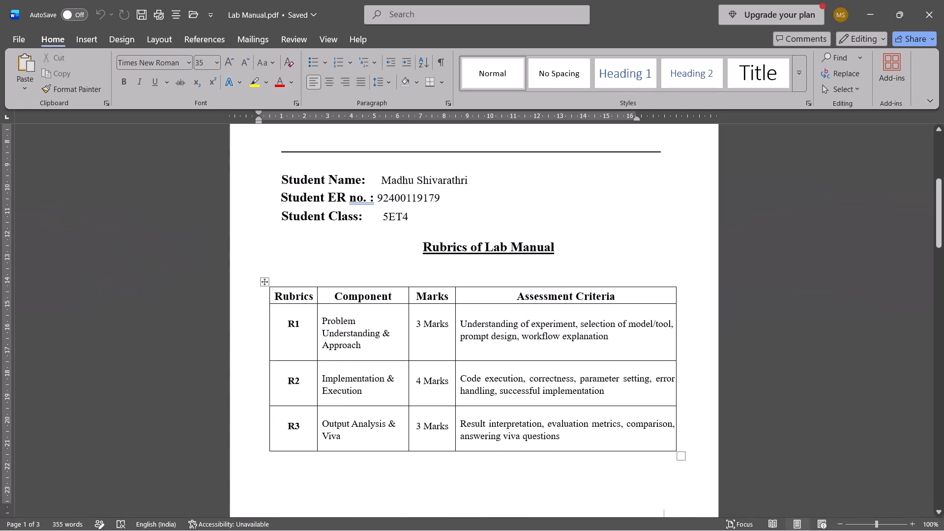
scroll(591, 377, "down", 2)
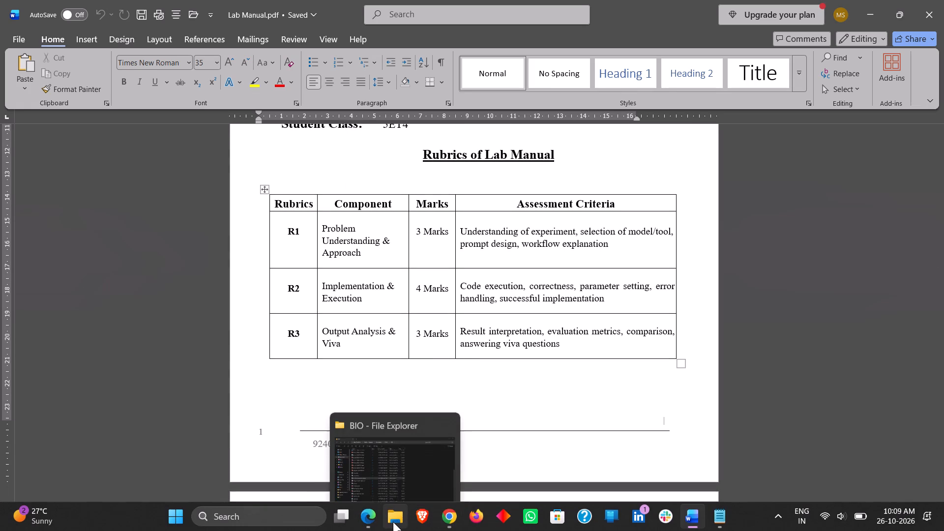
left_click(373, 522)
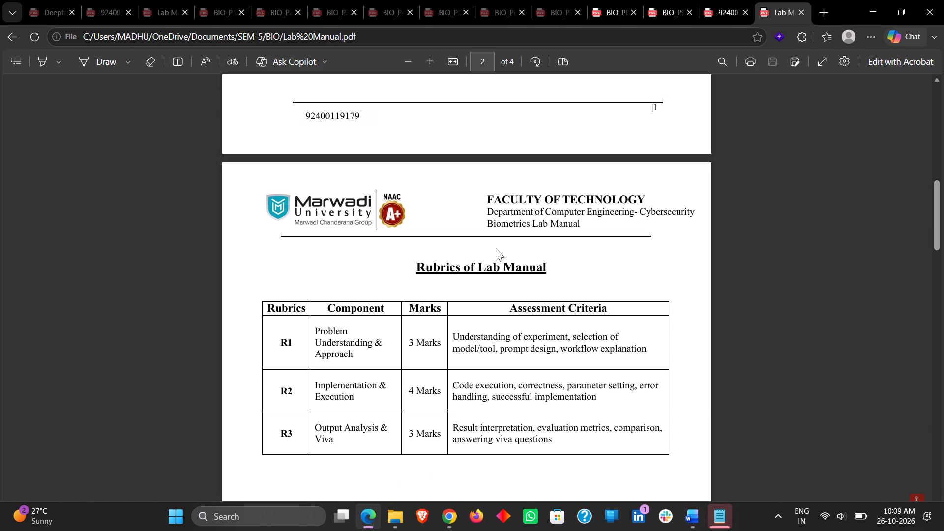
scroll(496, 248, "up", 3)
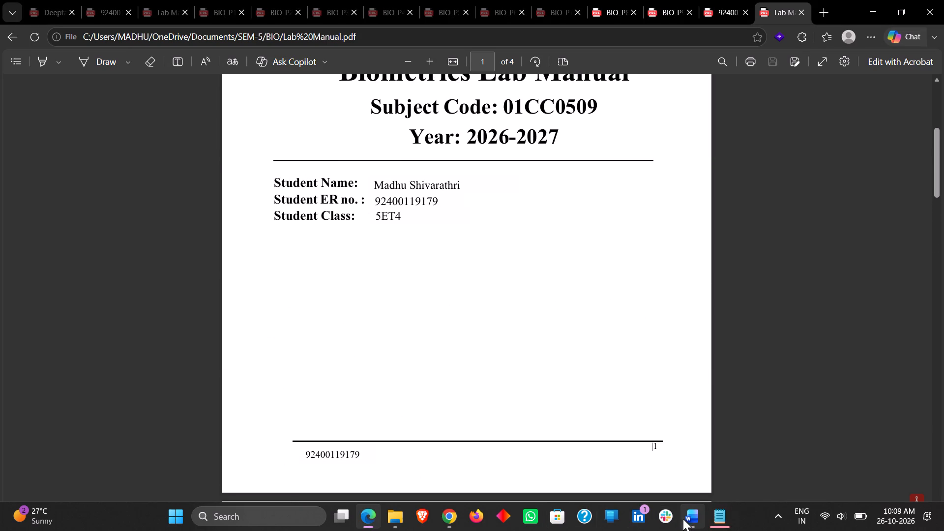
left_click(697, 513)
scroll(565, 392, "down", 2)
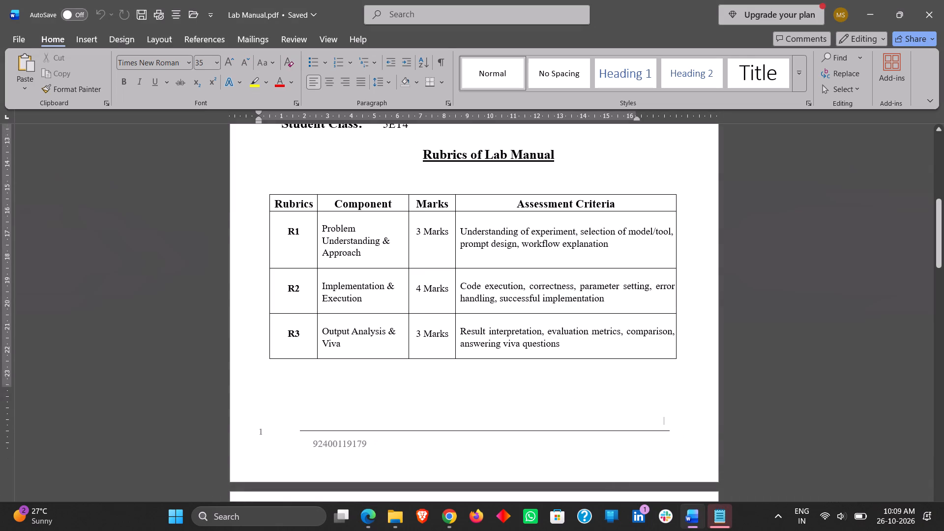
scroll(565, 392, "down", 14)
scroll(565, 392, "up", 3)
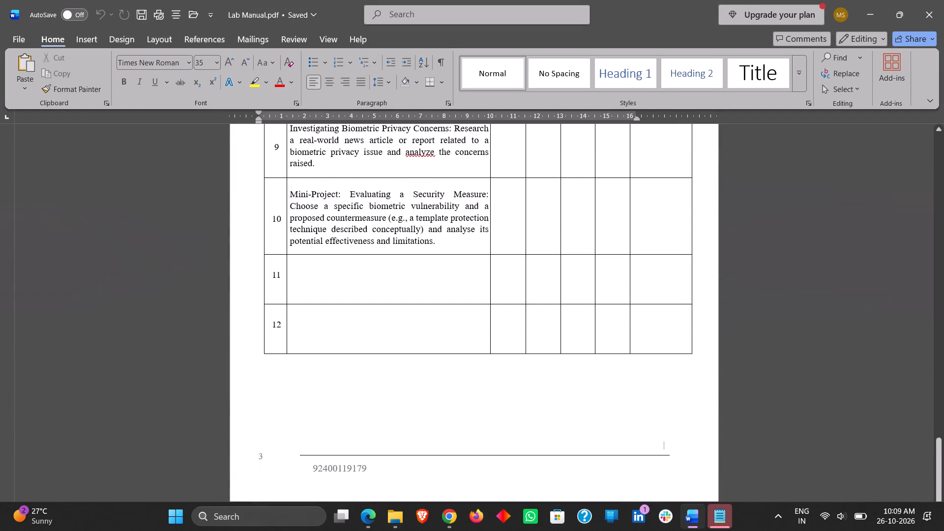
scroll(565, 392, "up", 7)
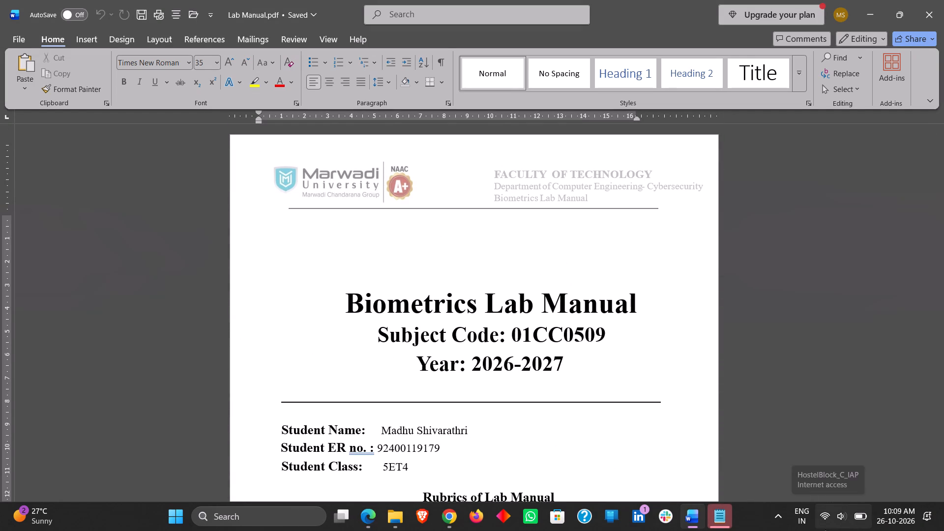
left_click(727, 515)
left_click(727, 515)
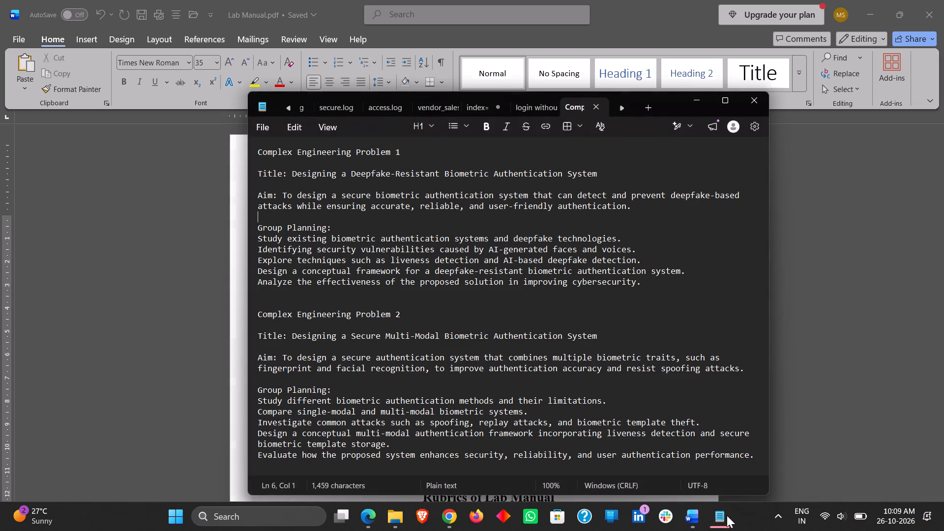
left_click(937, 0)
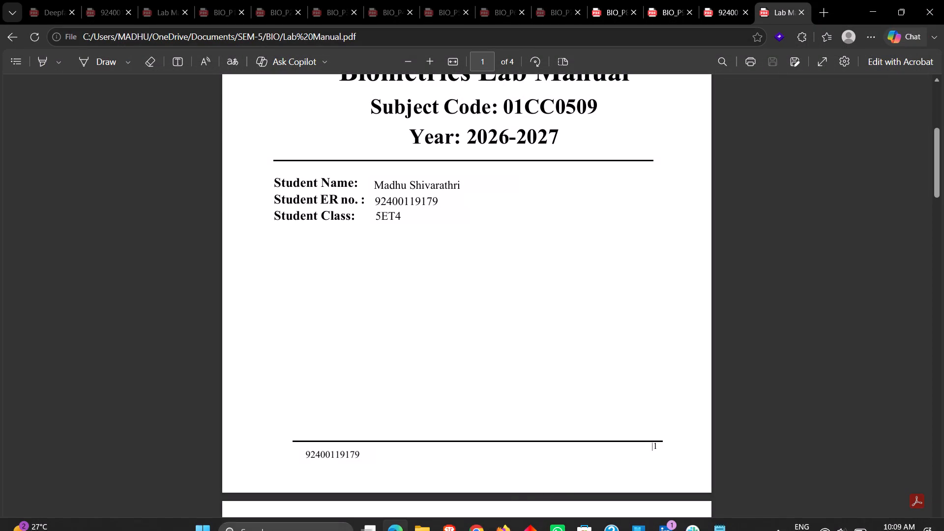
In a new Chrome tab, search for "pdf to word" and open Smallpdf's Free PDF to Word Converter.
left_click(481, 516)
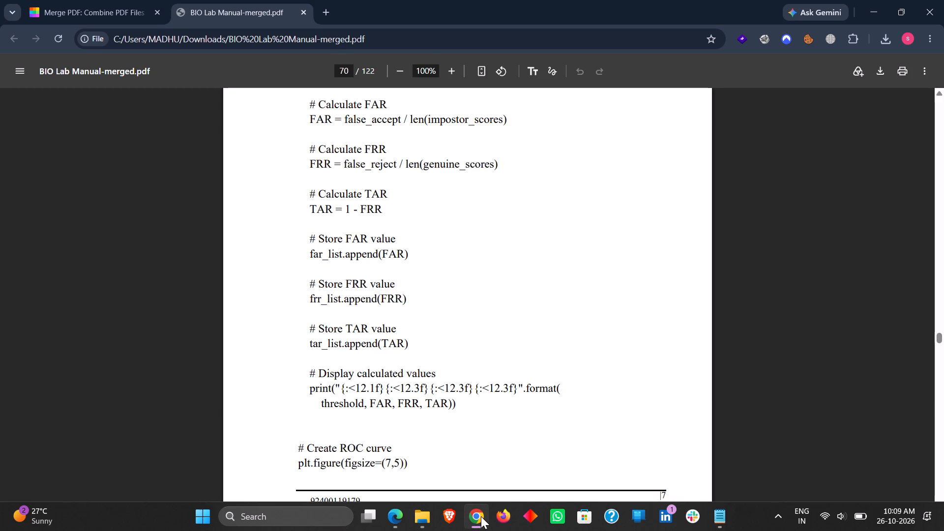
key("ctrl+t")
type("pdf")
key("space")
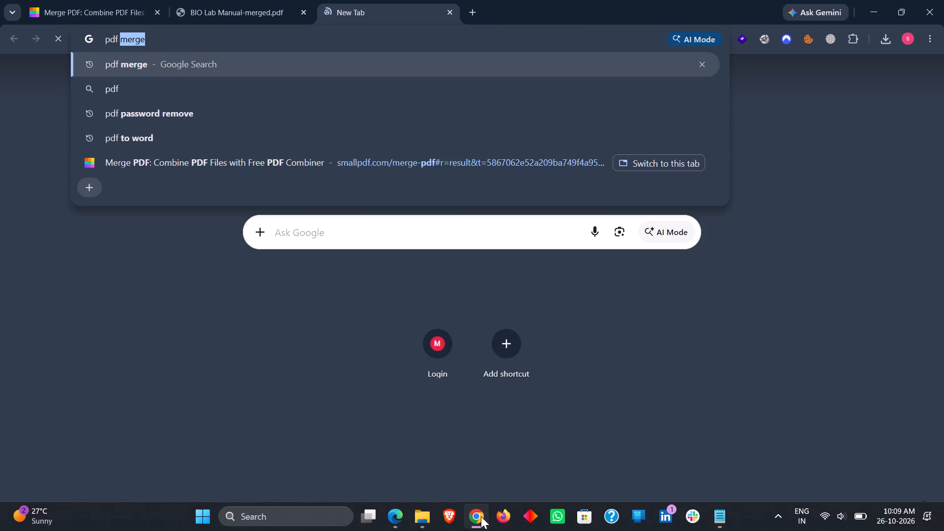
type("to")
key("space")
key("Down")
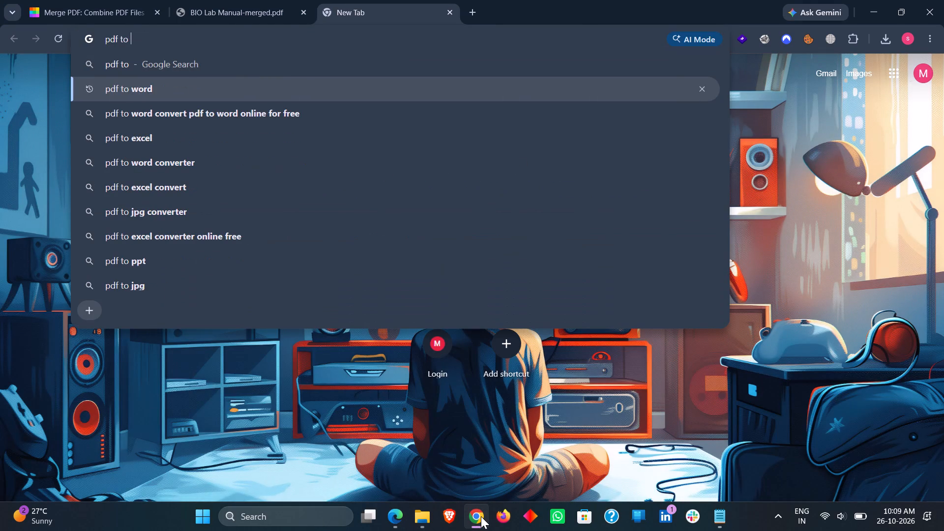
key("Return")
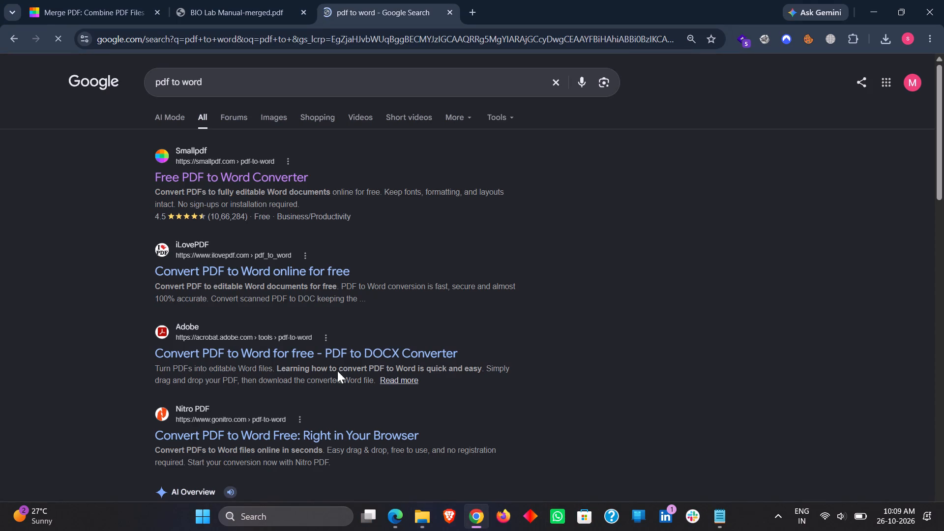
left_click(281, 180)
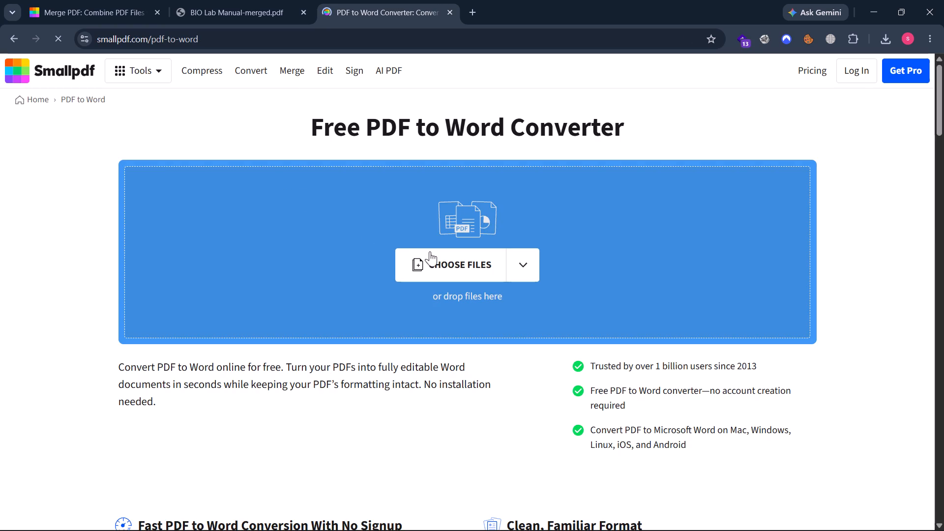
Upload Lab Manual.pdf from the BIO folder and convert it to Word using Basic conversion.
left_click(451, 258)
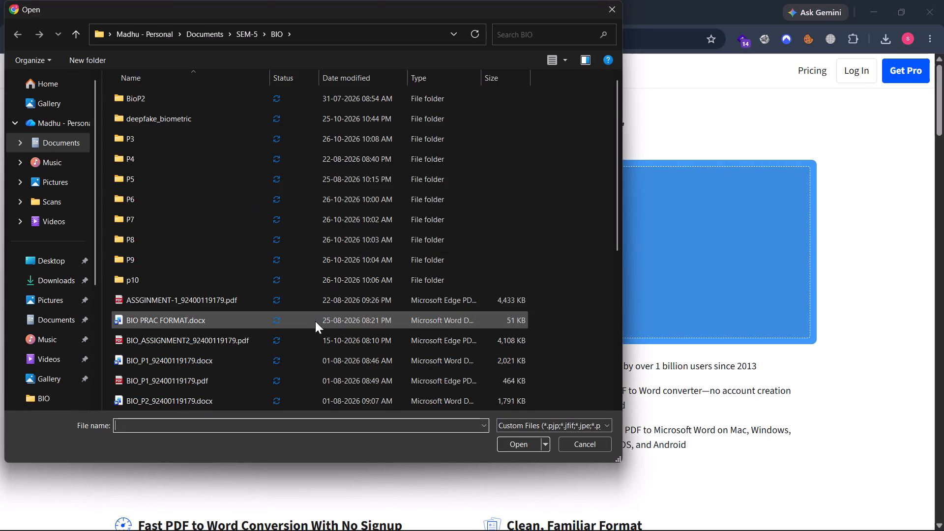
scroll(315, 321, "down", 7)
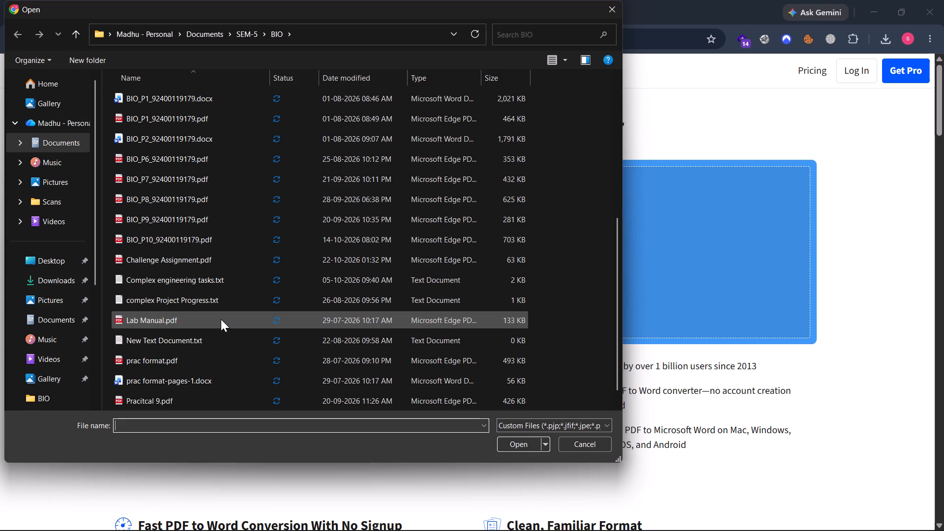
double_click(218, 319)
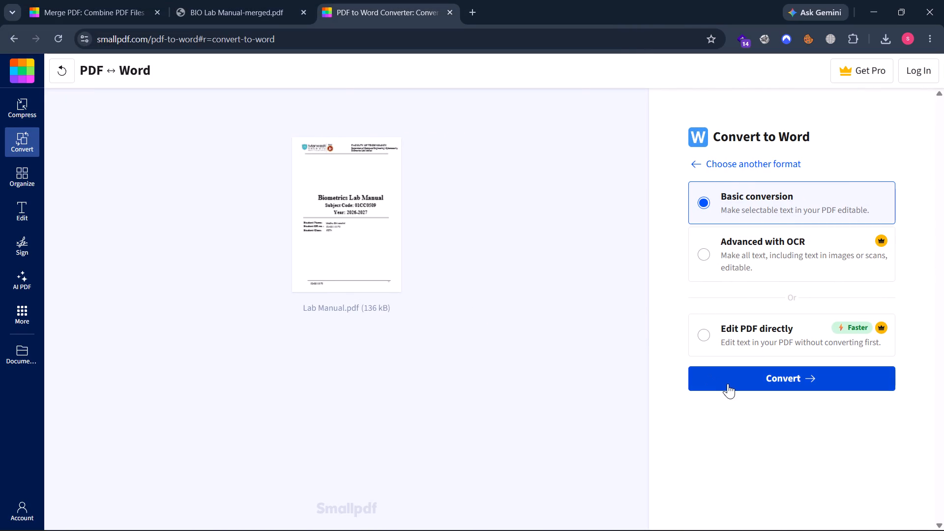
left_click(731, 377)
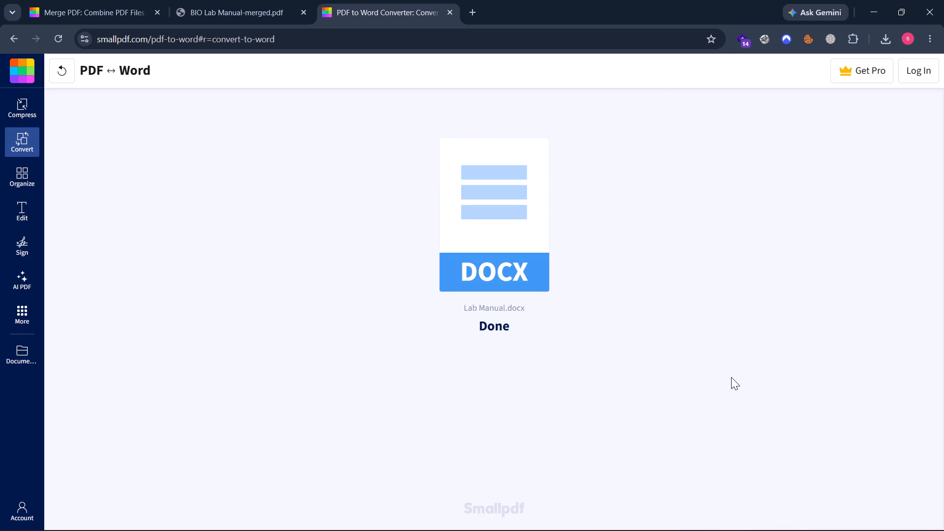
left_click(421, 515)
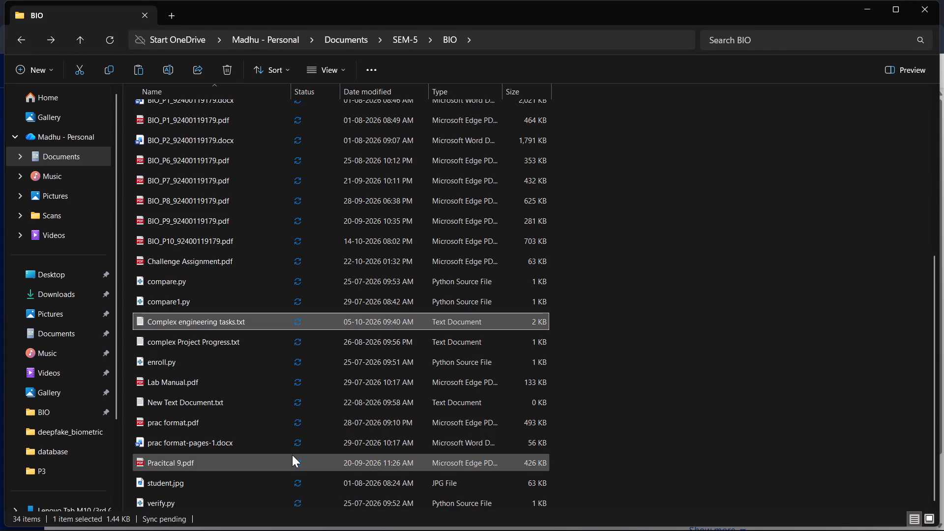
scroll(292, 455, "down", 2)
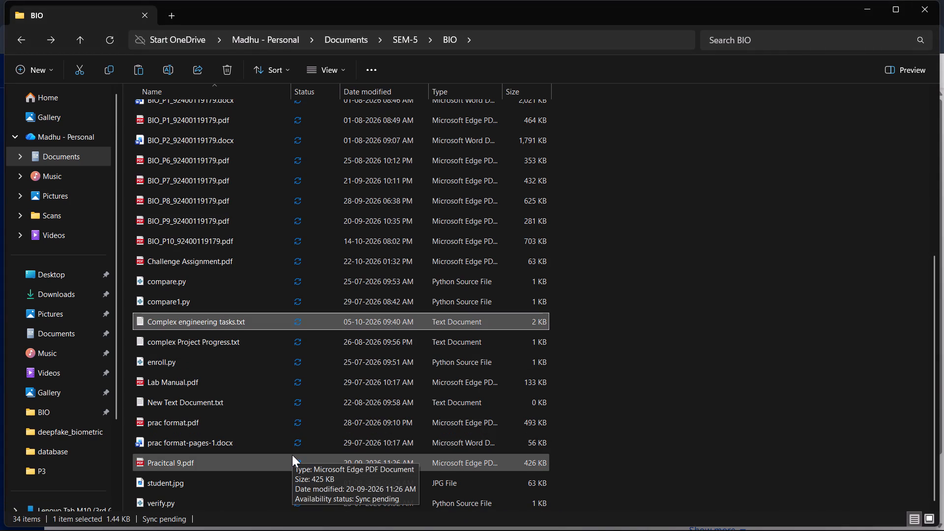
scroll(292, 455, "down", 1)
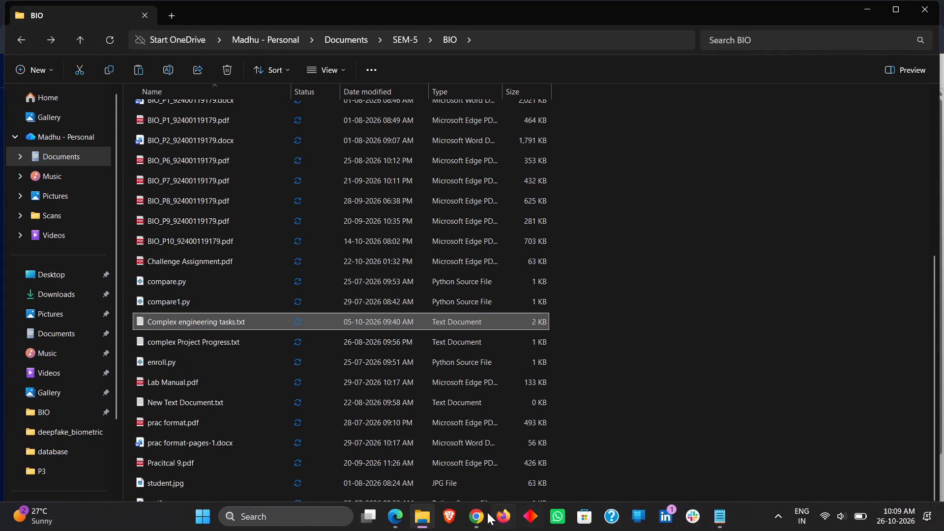
Return to Smallpdf in Chrome, download the converted Lab Manual.docx and open it in Word.
left_click(466, 513)
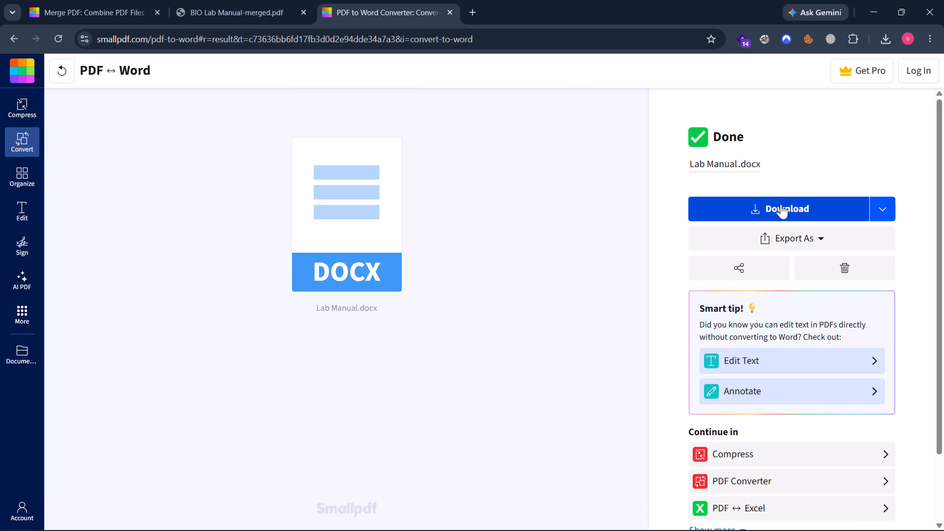
left_click(781, 204)
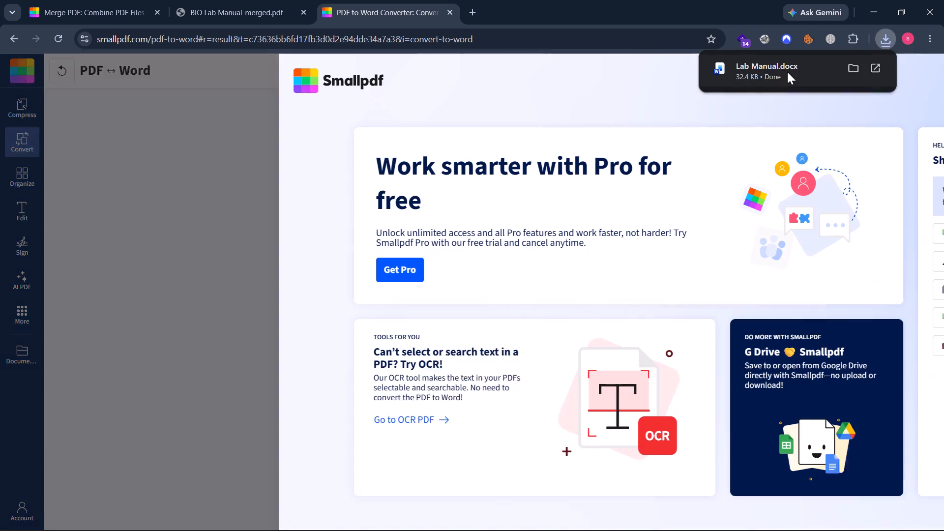
left_click(787, 72)
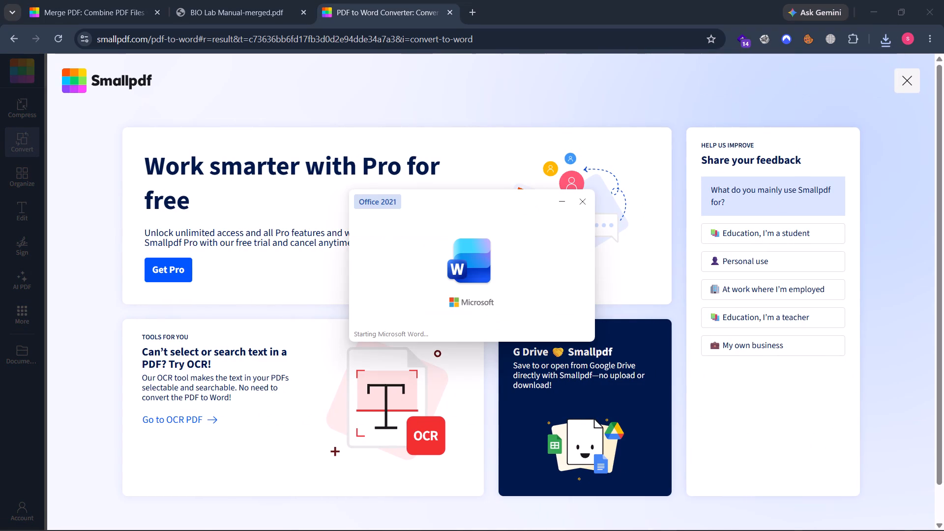
Look over the complex engineering problems in Notepad, return to Lab Manual.docx and enable editing.
left_click(721, 525)
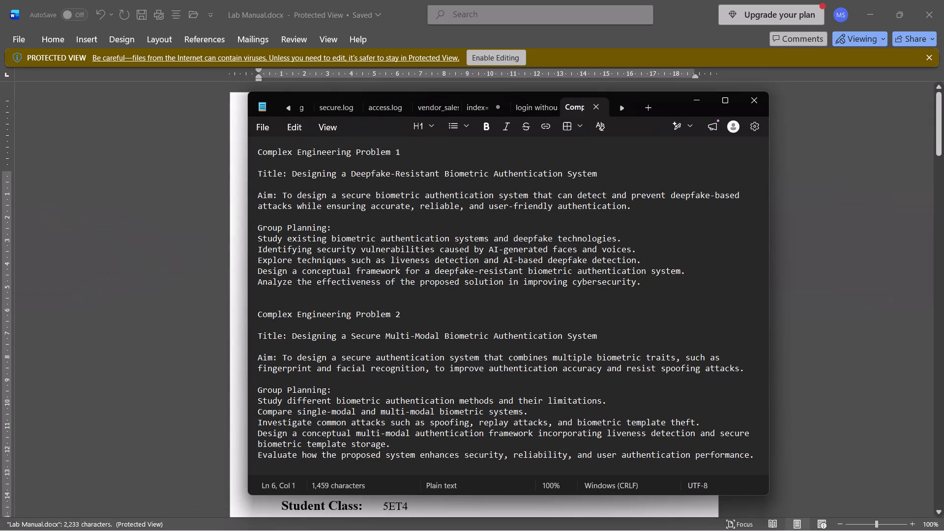
scroll(494, 342, "down", 3)
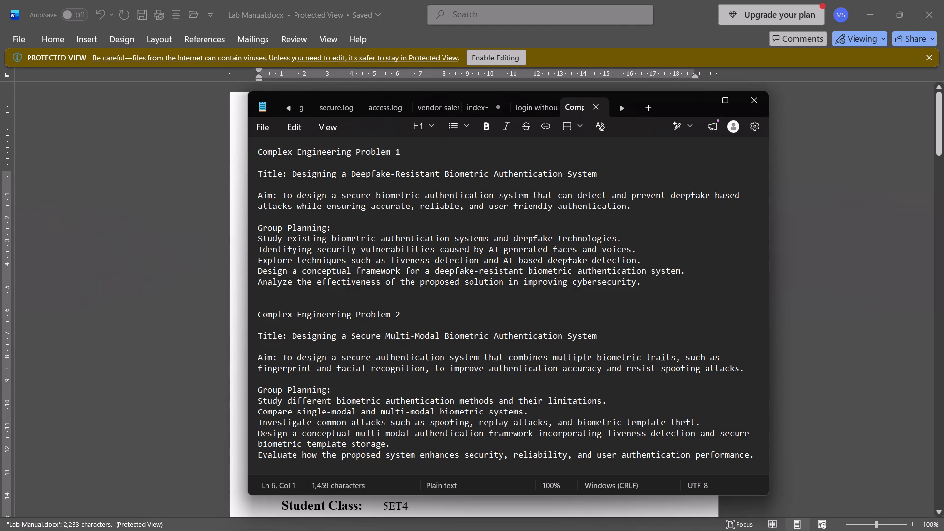
left_click(834, 312)
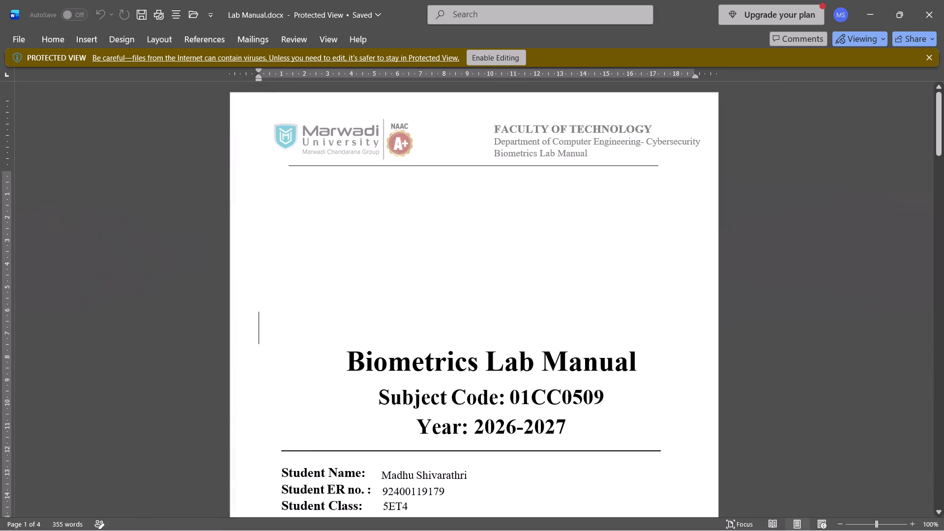
scroll(548, 392, "down", 7)
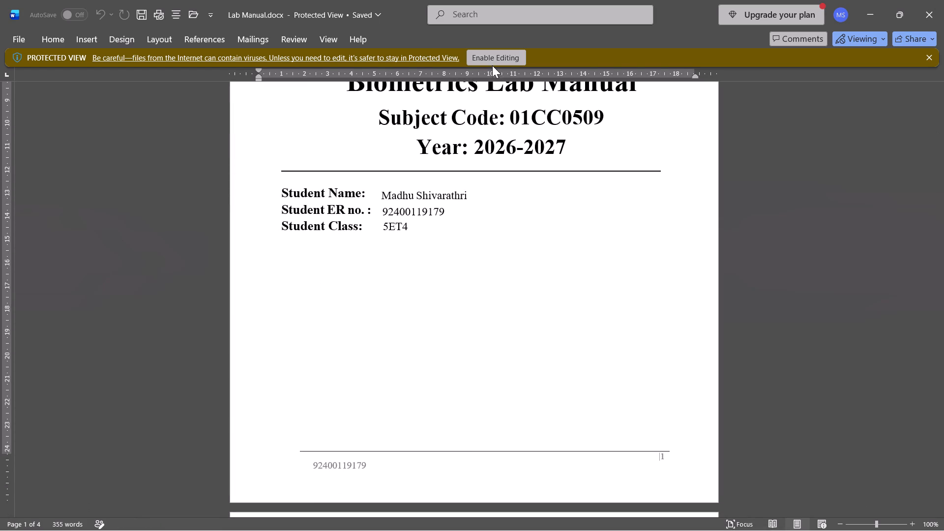
left_click(497, 59)
Copy the aim of Complex Engineering Problem 1 from Notepad into the Practical AIM cell of row 11 in Lab Manual.docx.
scroll(455, 244, "down", 10)
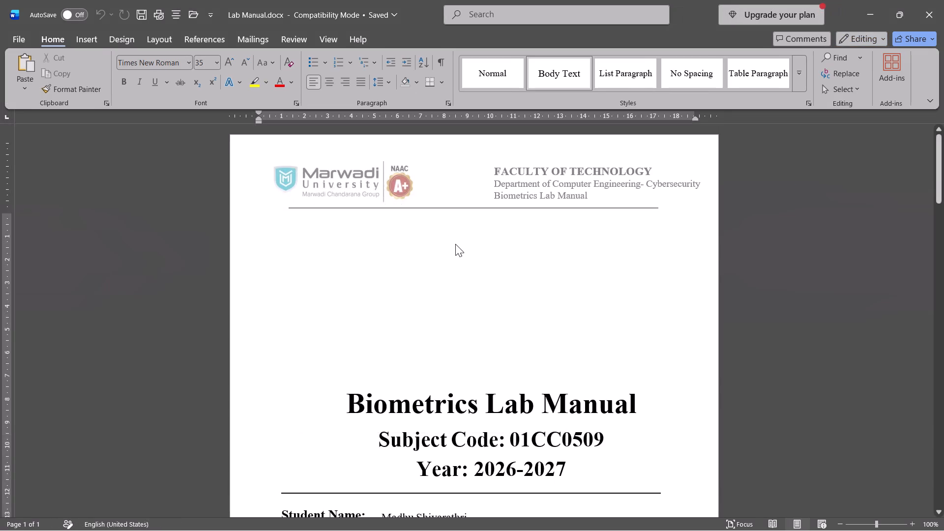
scroll(455, 244, "down", 13)
scroll(455, 244, "down", 9)
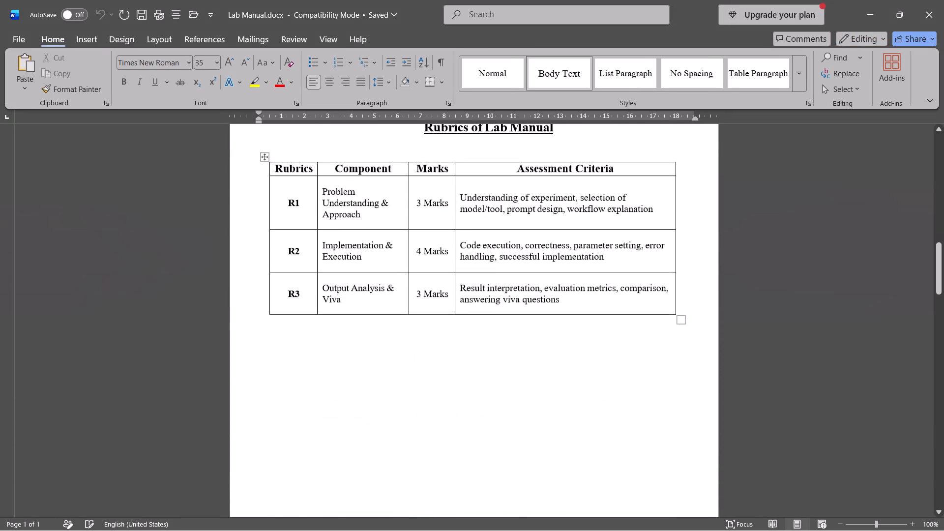
scroll(455, 244, "down", 13)
scroll(455, 244, "down", 14)
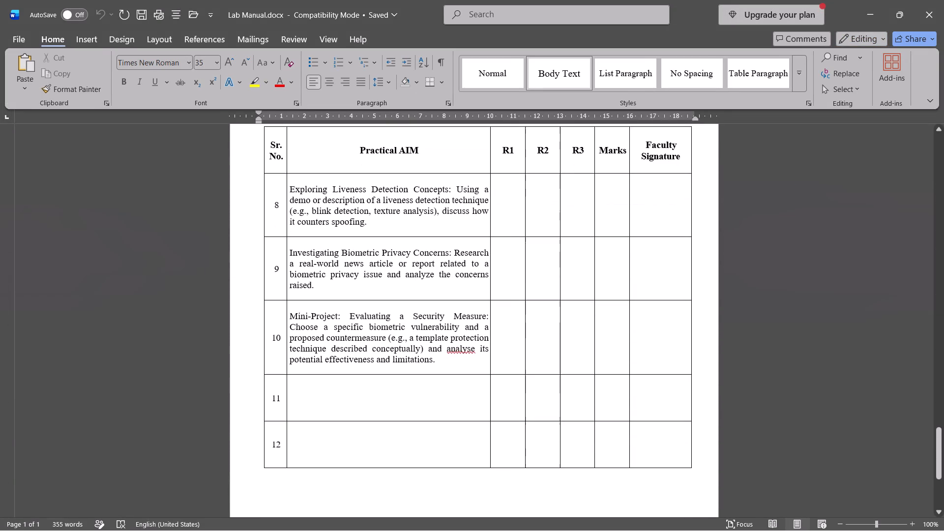
left_click(301, 381)
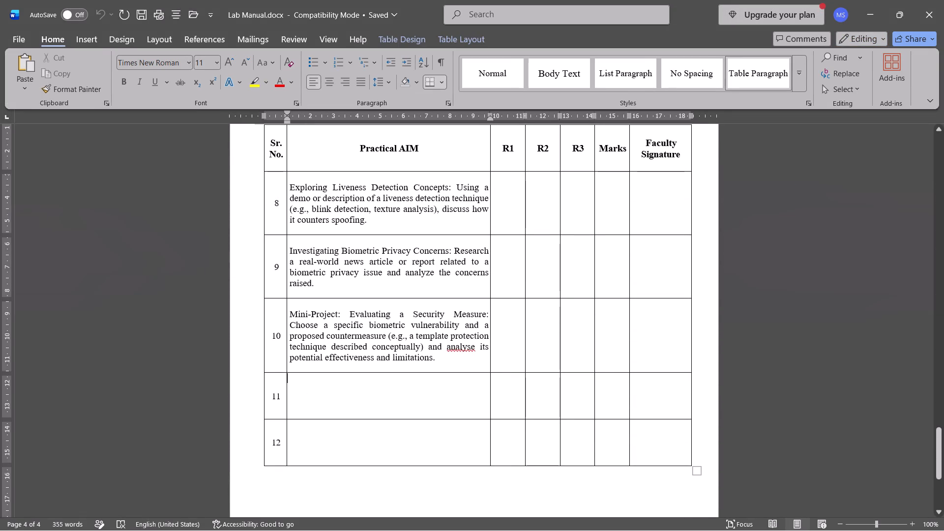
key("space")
key("alt+Tab")
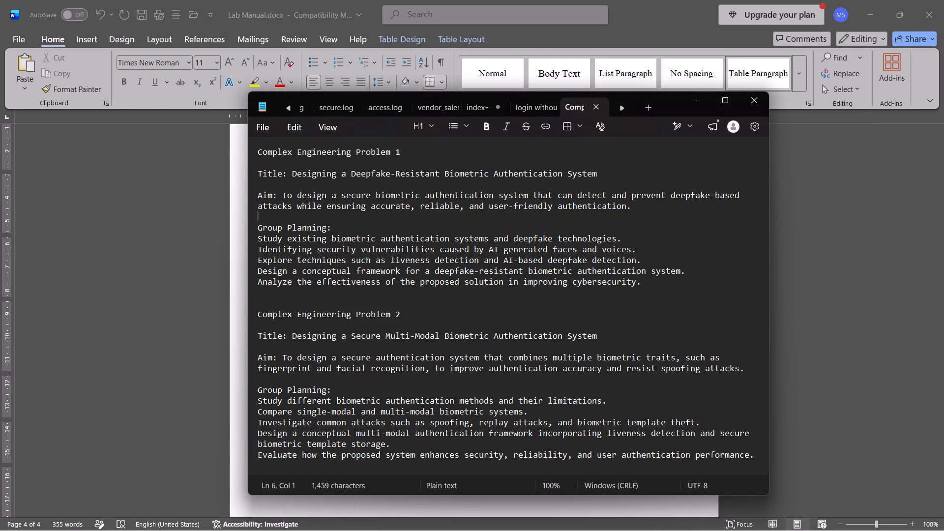
left_click_drag(283, 193, 637, 210)
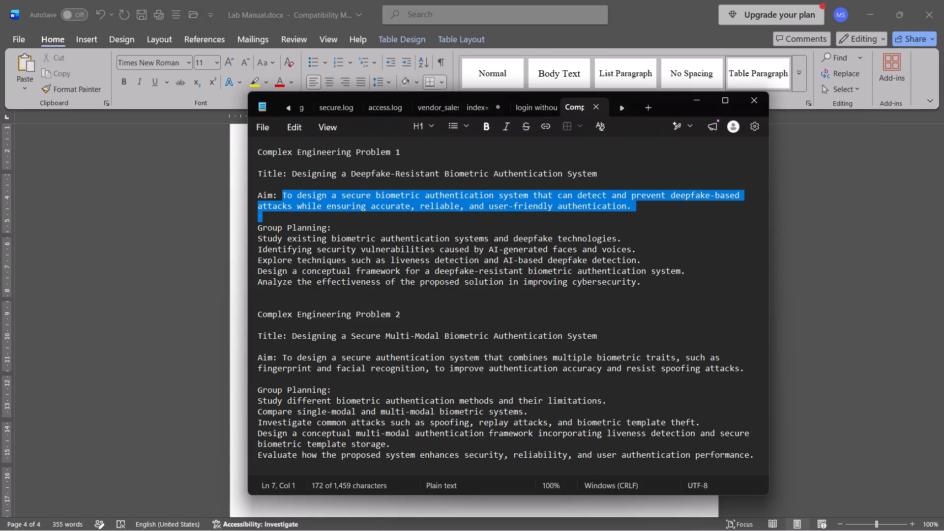
left_click_drag(637, 210, 629, 208)
key("ctrl+c")
key("alt+Tab")
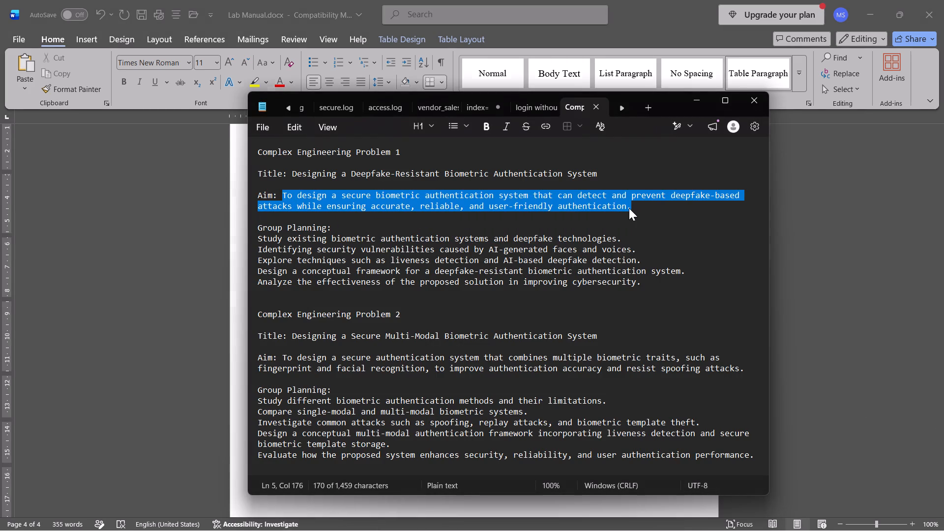
key("ctrl+v")
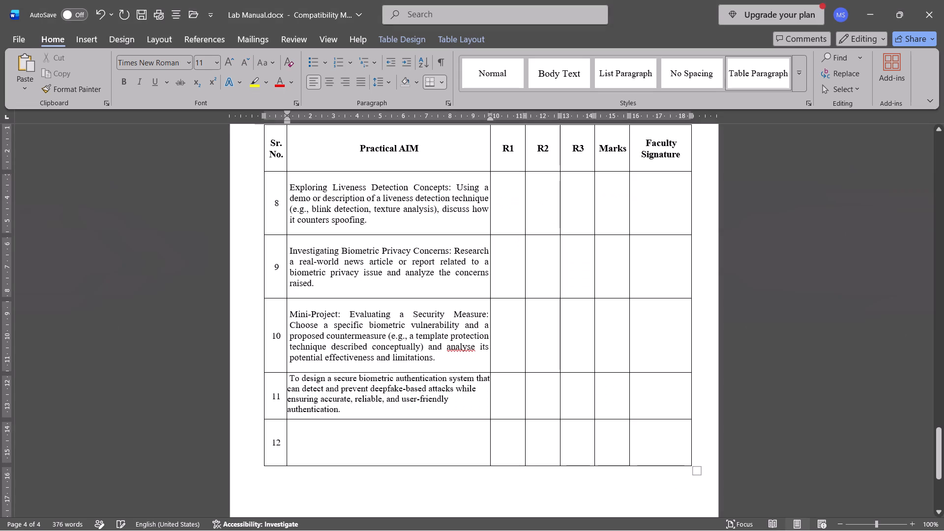
Check the font size of the row 10 aim and set the row 11 aim text to 11.5.
double_click(362, 348)
left_click(362, 348)
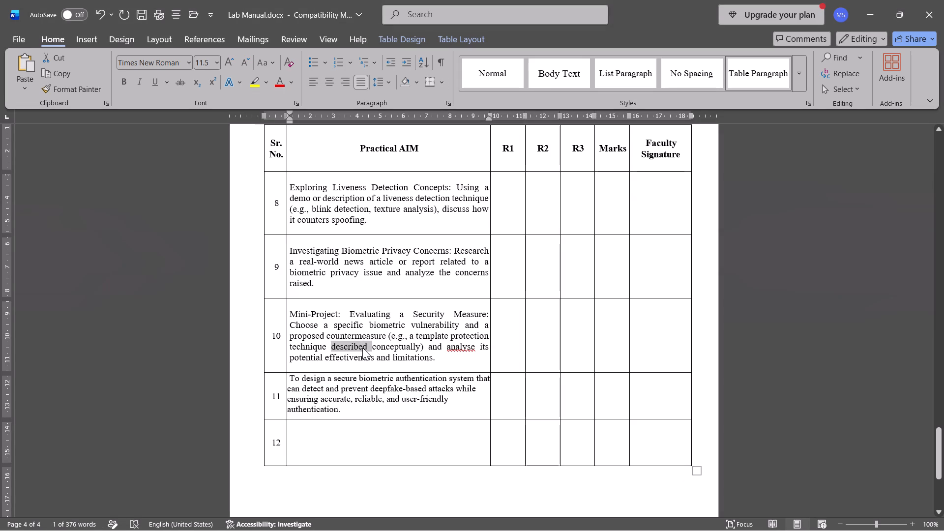
left_click_drag(342, 413, 292, 385)
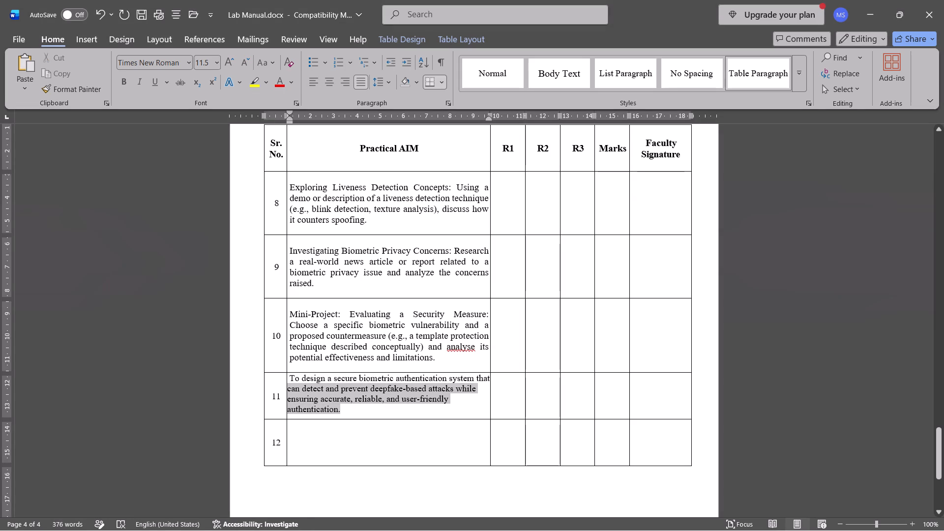
left_click_drag(292, 385, 290, 381)
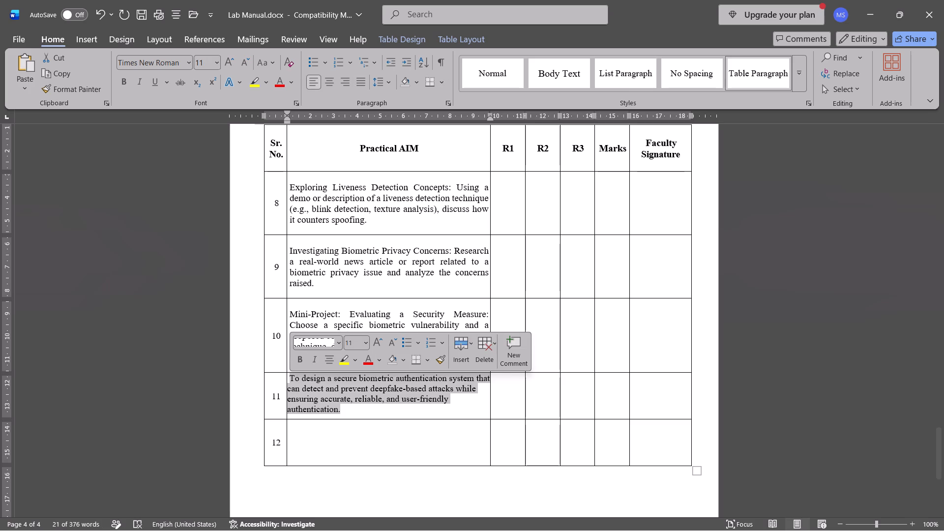
left_click(354, 342)
left_click(354, 342)
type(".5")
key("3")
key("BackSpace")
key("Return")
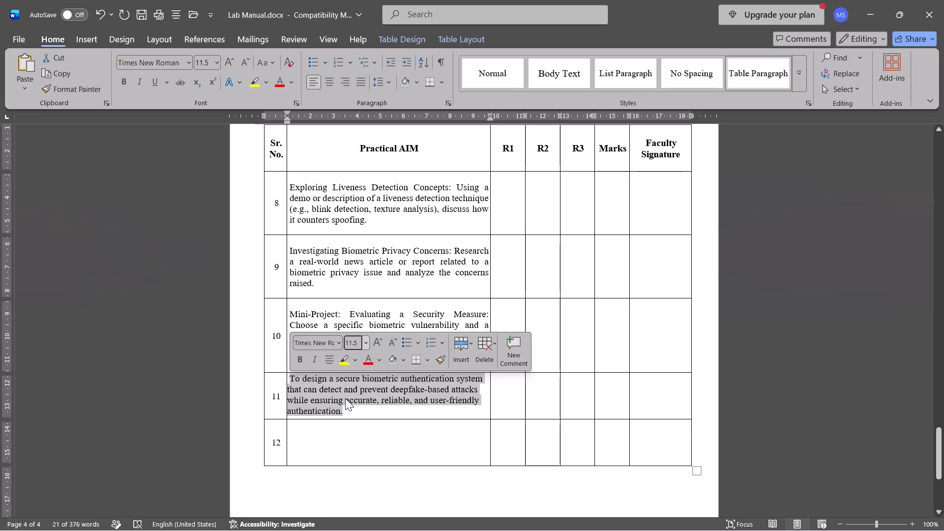
left_click(345, 398)
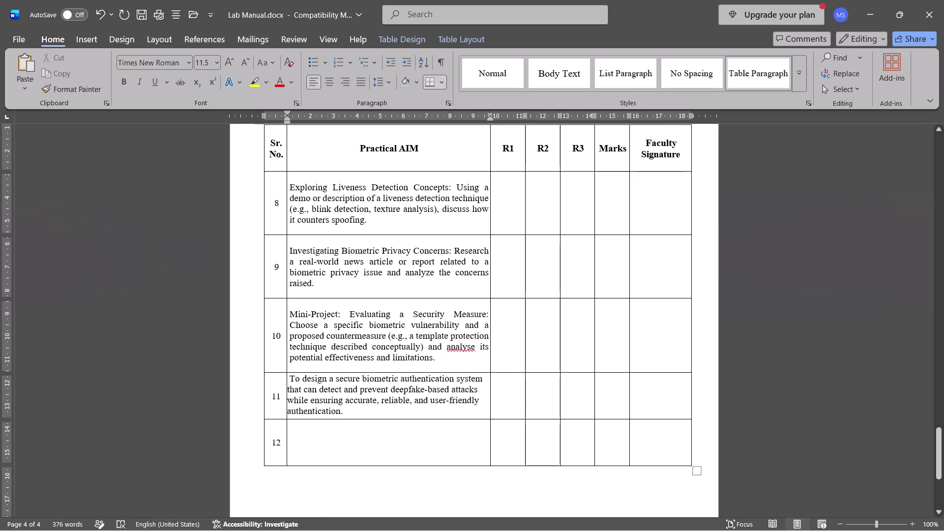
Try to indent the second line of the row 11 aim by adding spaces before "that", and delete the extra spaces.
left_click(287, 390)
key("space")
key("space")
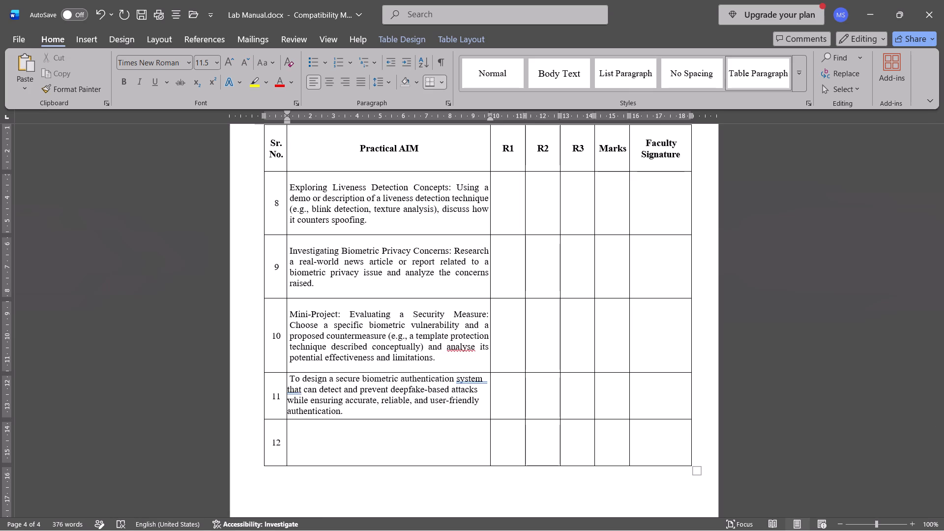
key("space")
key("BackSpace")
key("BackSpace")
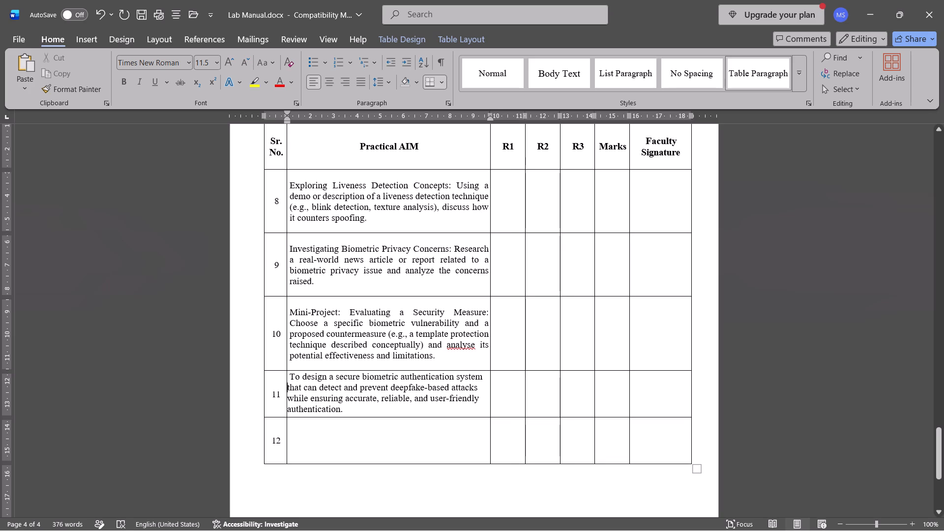
Remove the leading space before "To design" in the row 11 aim.
left_click(290, 376)
key("BackSpace")
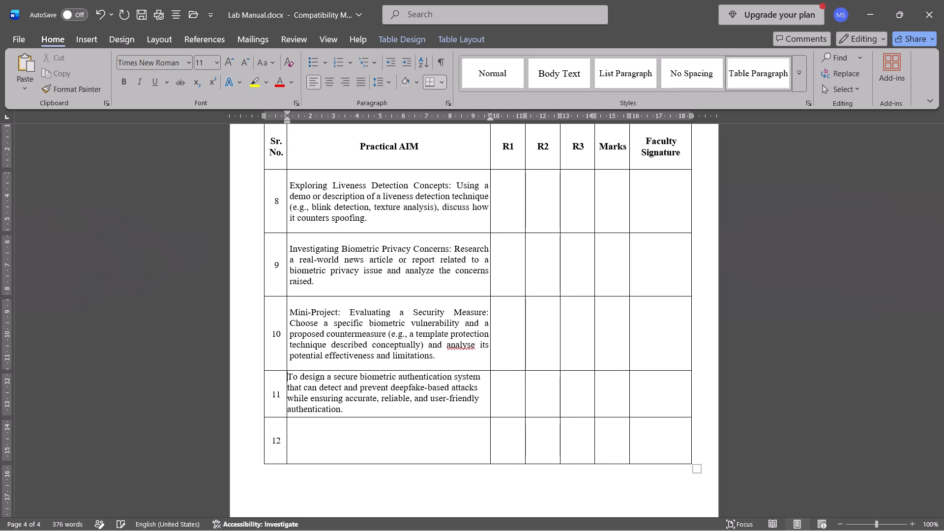
Copy the aim of Complex Engineering Problem 2 from Notepad into the Practical AIM cell of row 12 in Lab Manual.docx.
left_click(319, 445)
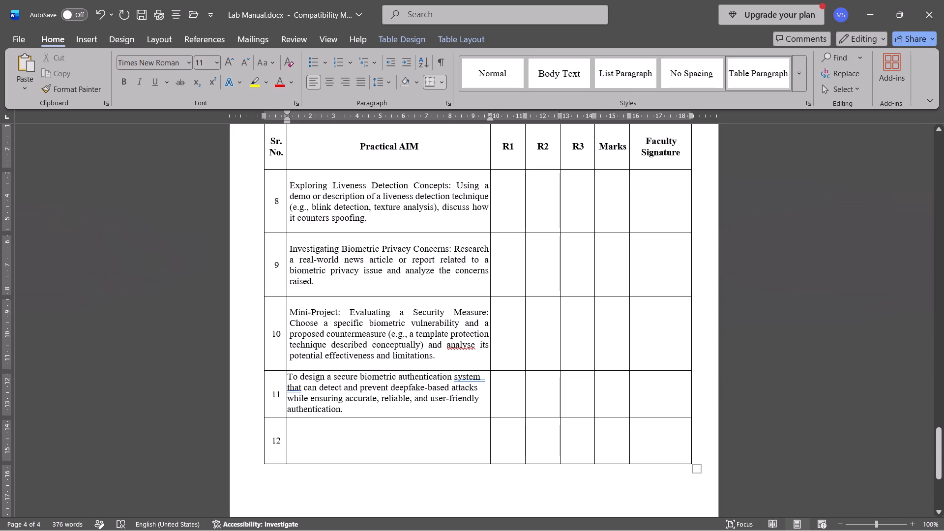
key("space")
key("alt+Tab")
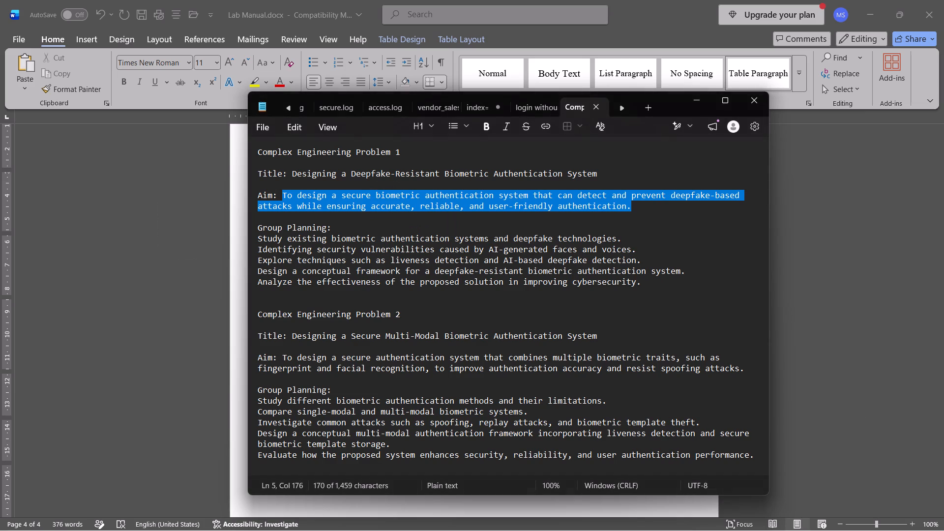
scroll(301, 412, "down", 1)
left_click_drag(283, 358, 692, 371)
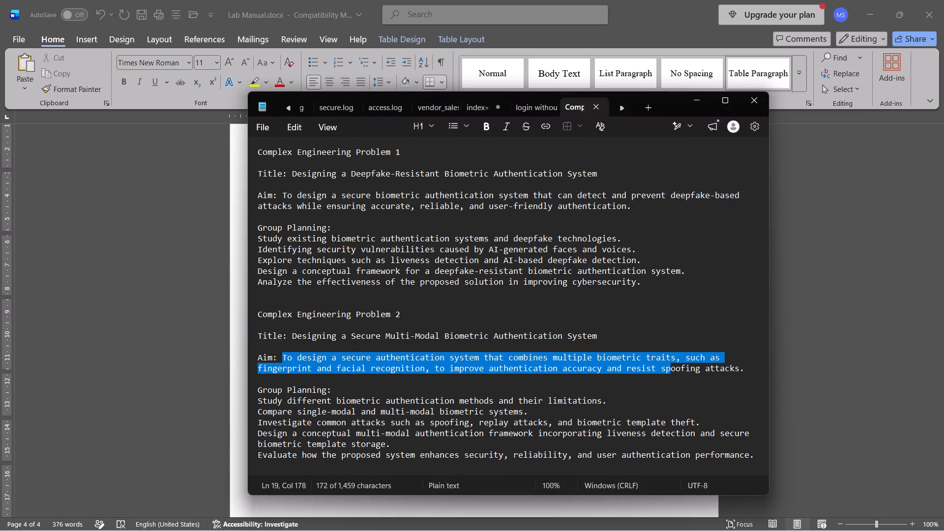
left_click_drag(692, 371, 814, 370)
key("ctrl+c")
key("alt+Tab")
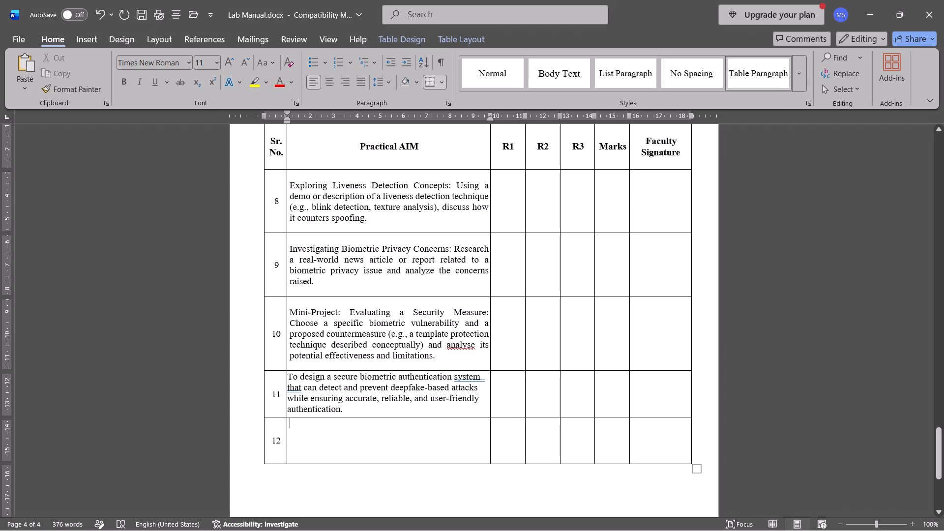
key("ctrl+v")
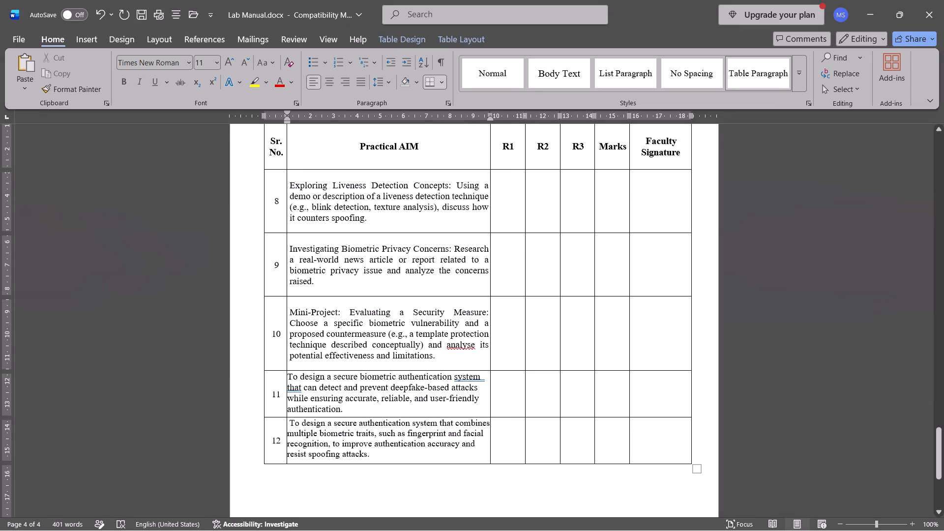
Set the font size of the row 12 aim text to 11.5.
left_click_drag(374, 451, 290, 425)
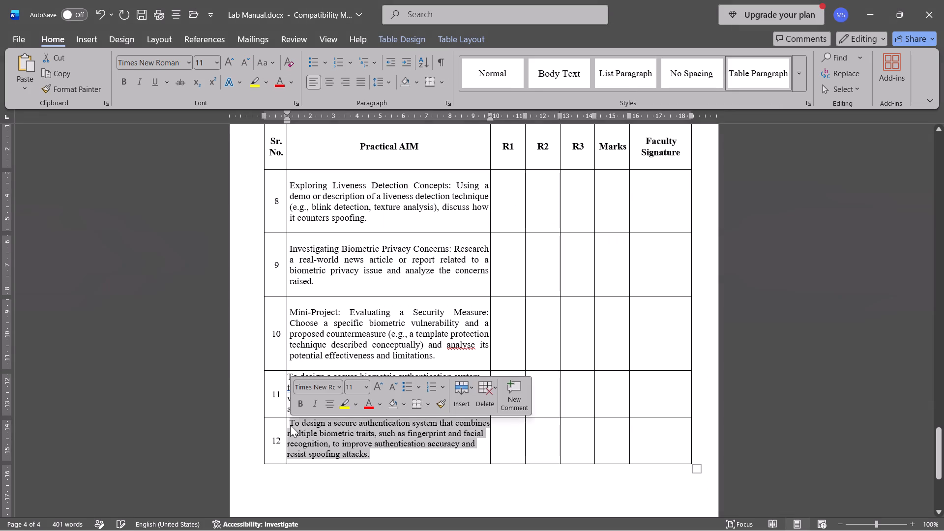
left_click(356, 386)
left_click(356, 386)
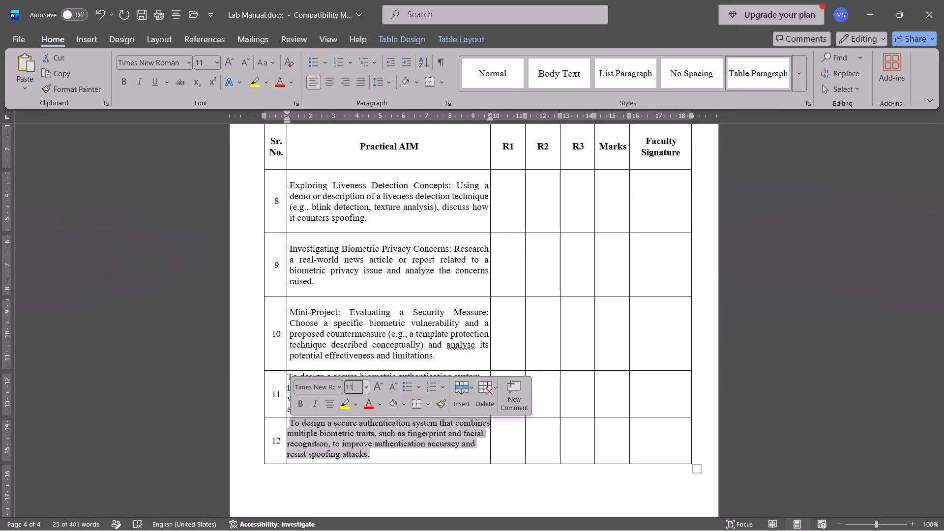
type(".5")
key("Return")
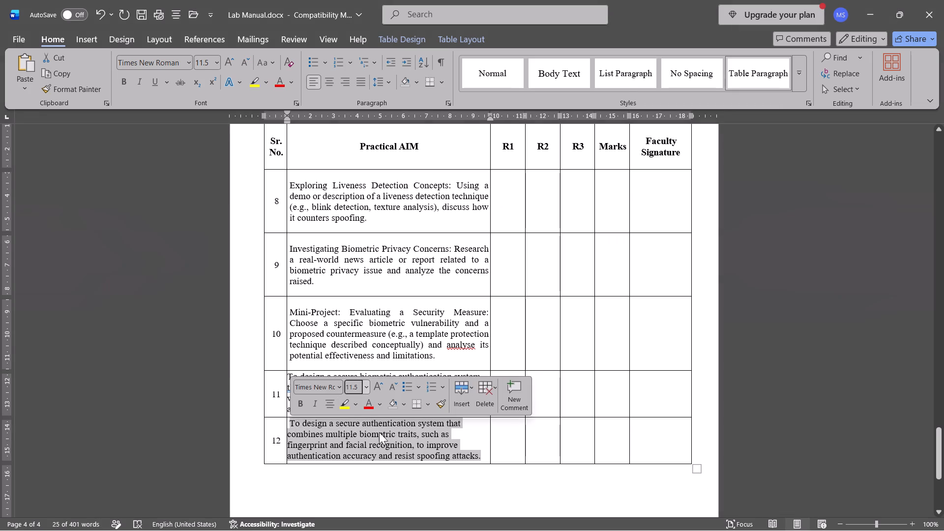
left_click(413, 446)
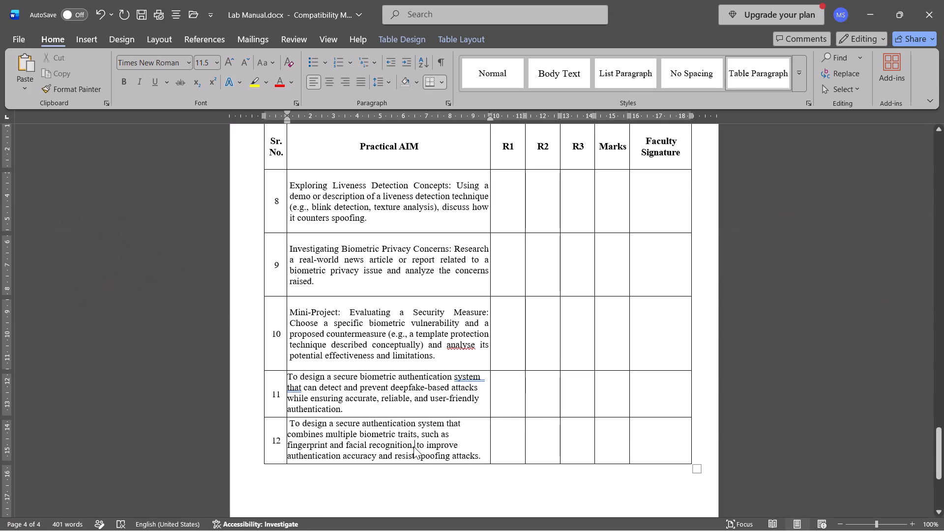
Open the footer of page 1 for editing.
scroll(449, 444, "up", 1)
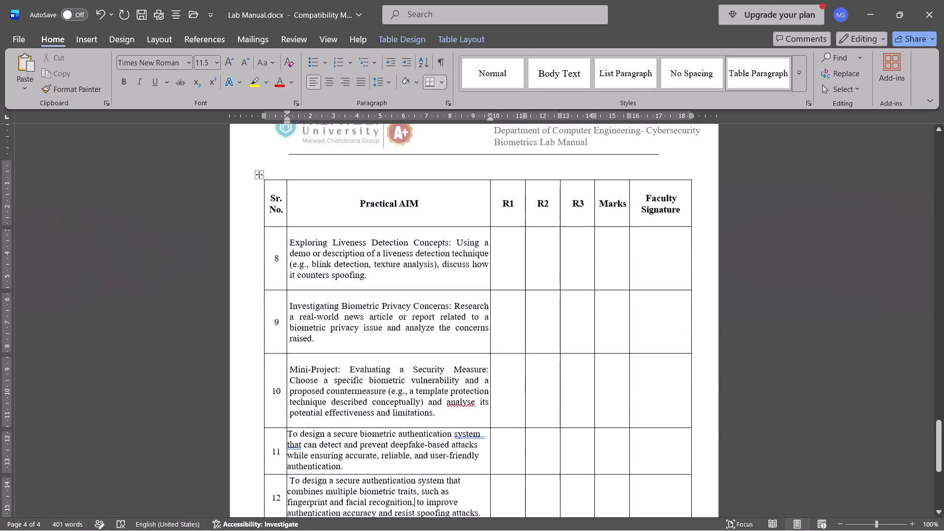
scroll(449, 444, "up", 5)
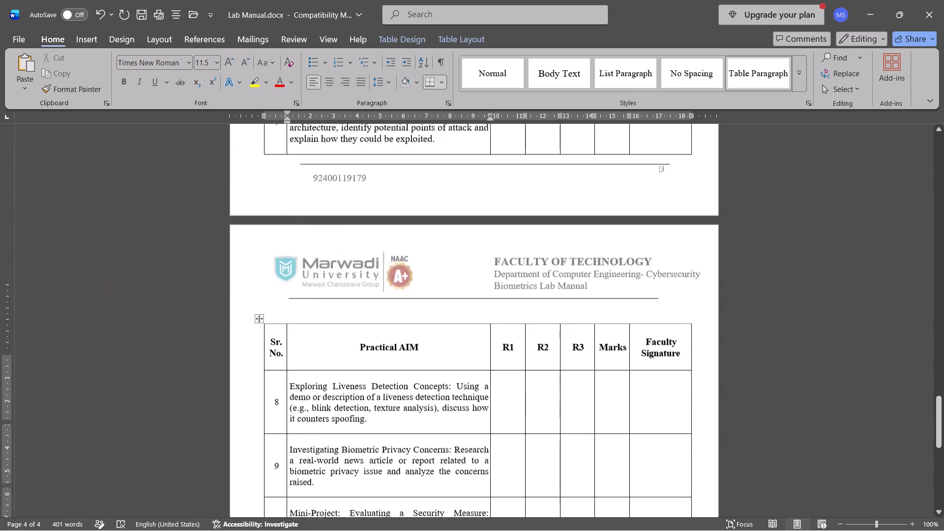
scroll(449, 444, "up", 15)
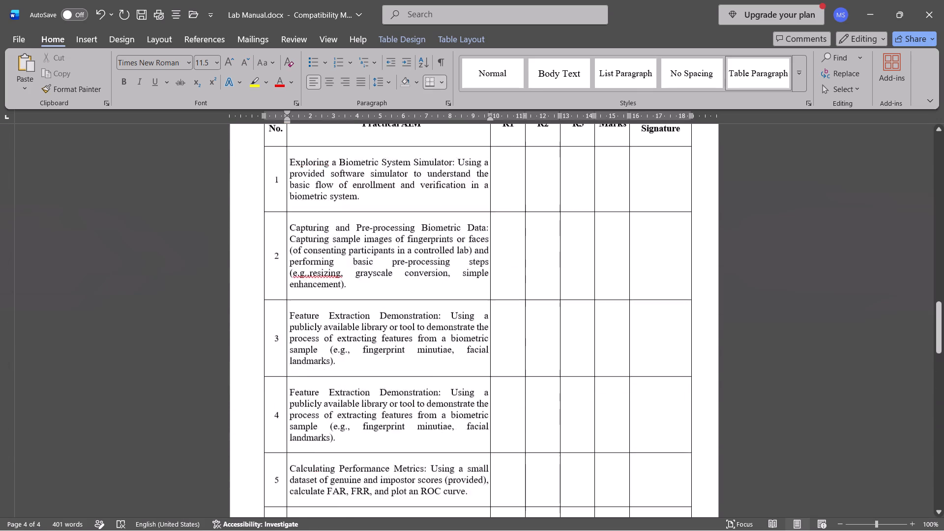
scroll(449, 444, "up", 5)
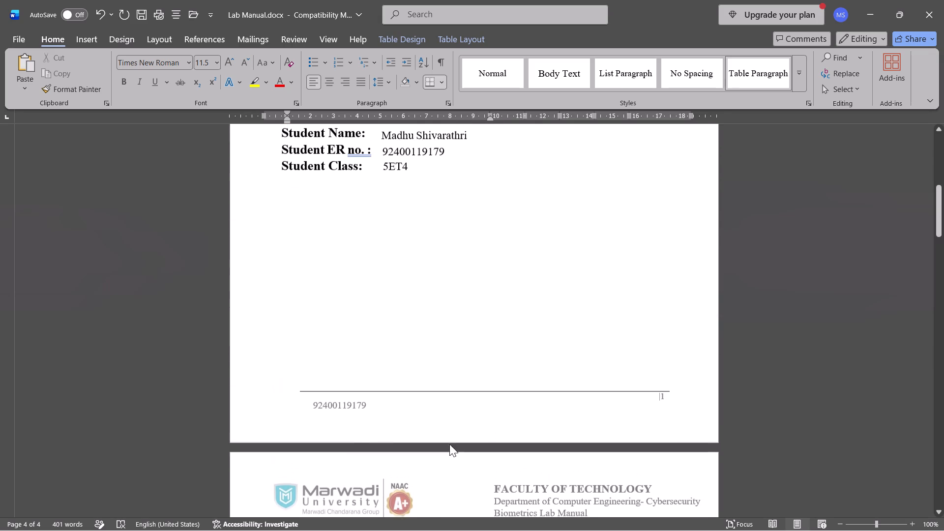
double_click(665, 402)
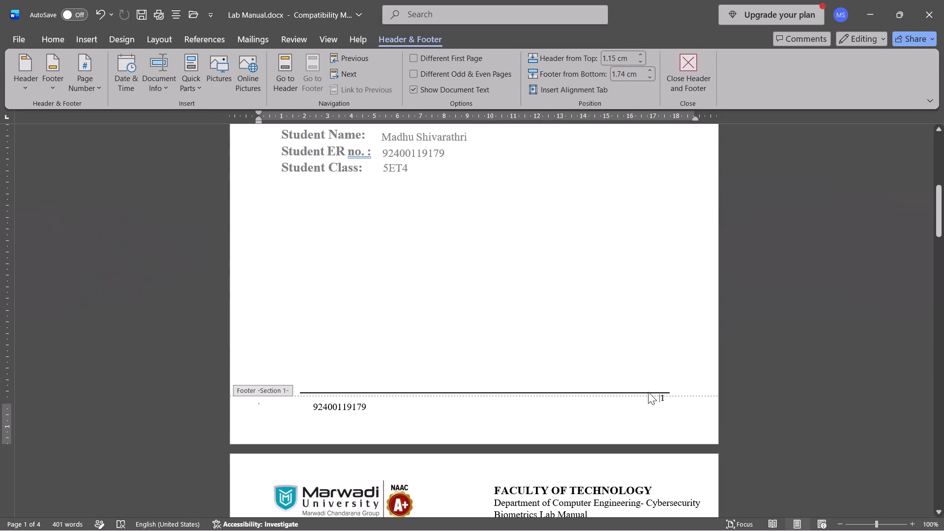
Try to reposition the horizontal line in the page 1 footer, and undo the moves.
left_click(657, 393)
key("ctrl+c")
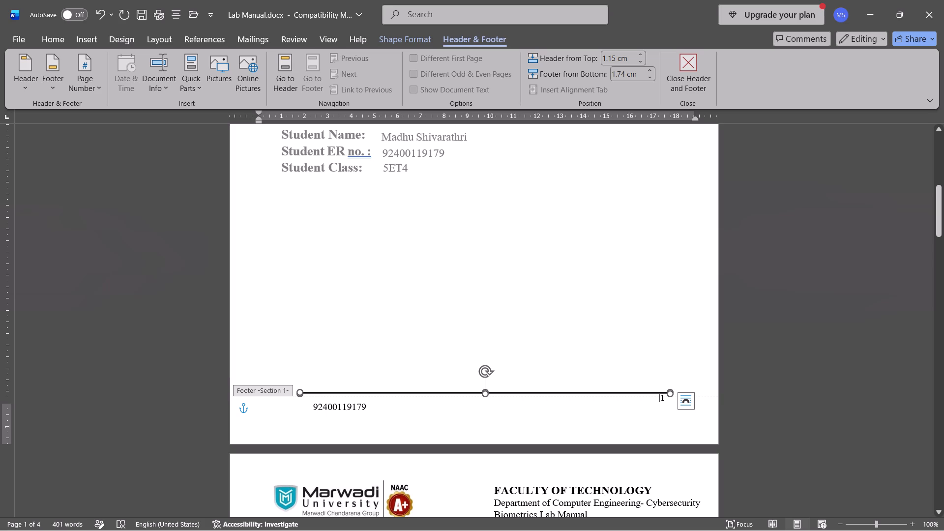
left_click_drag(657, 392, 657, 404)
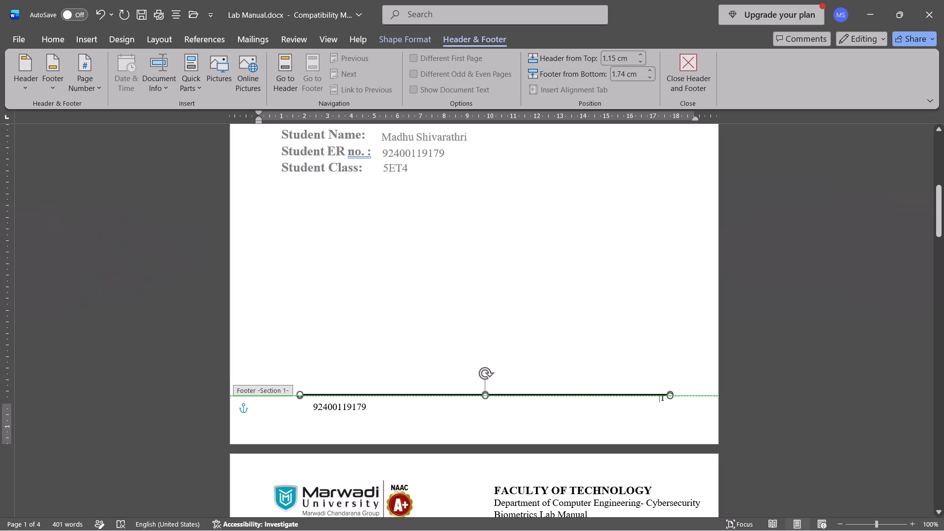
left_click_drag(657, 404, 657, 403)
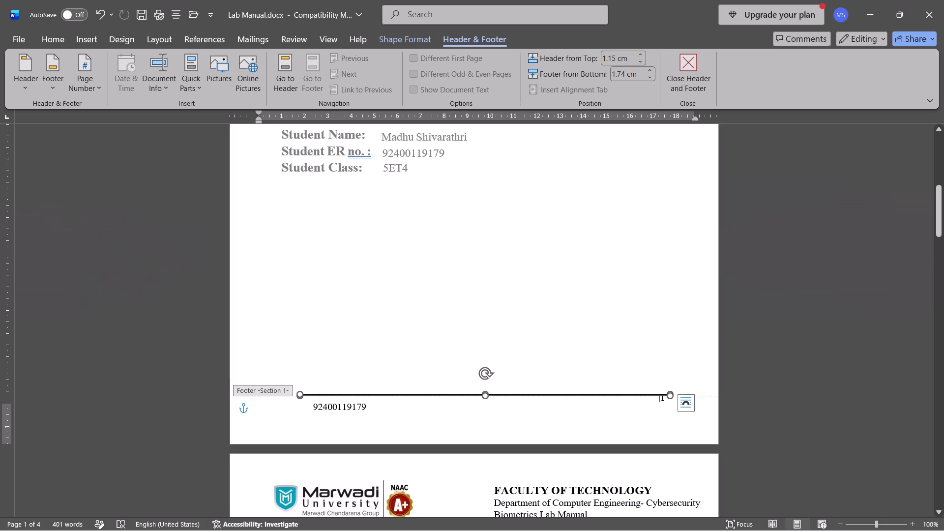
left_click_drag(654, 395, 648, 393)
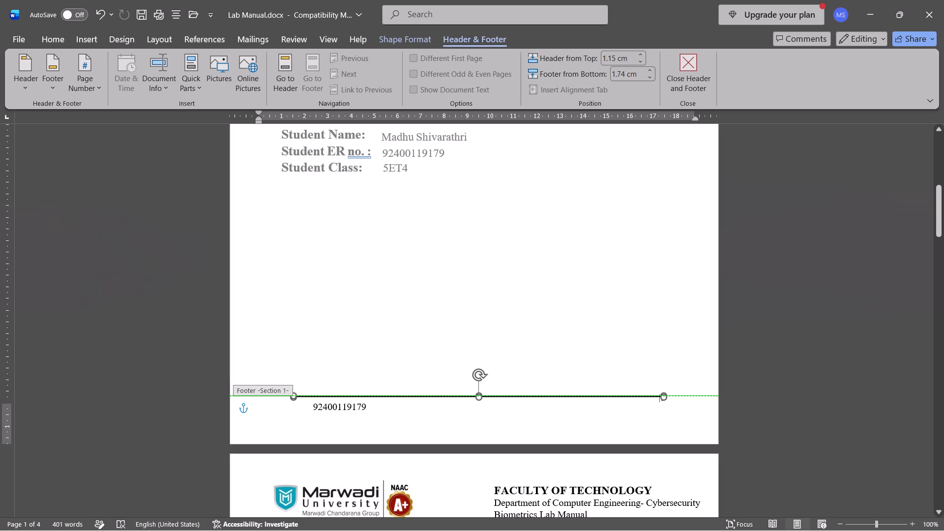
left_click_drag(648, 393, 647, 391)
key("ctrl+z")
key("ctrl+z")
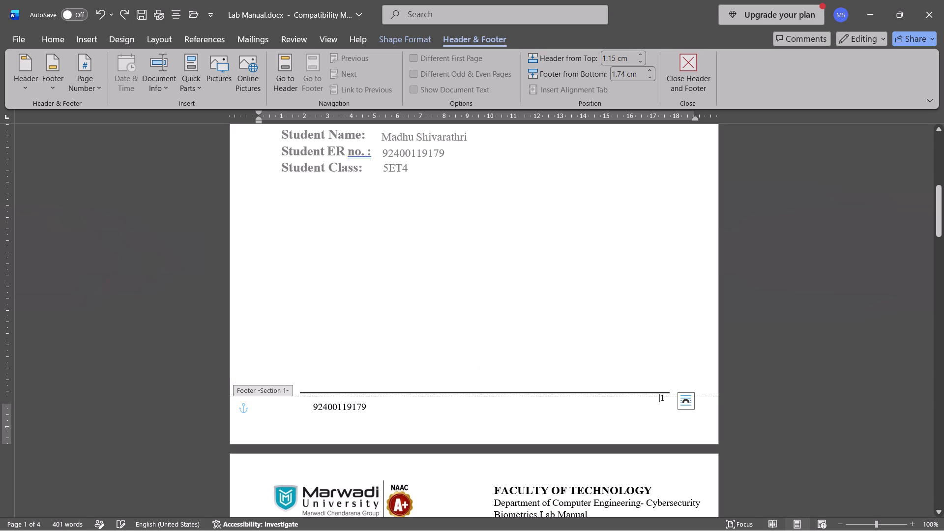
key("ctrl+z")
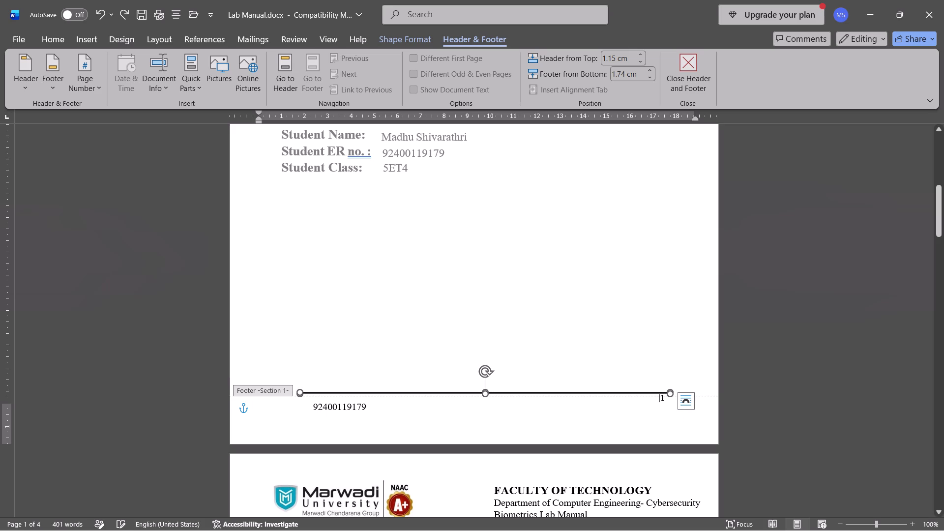
Cut the page number text box out of the page 1 footer and check the footers of the following pages.
left_click(663, 402)
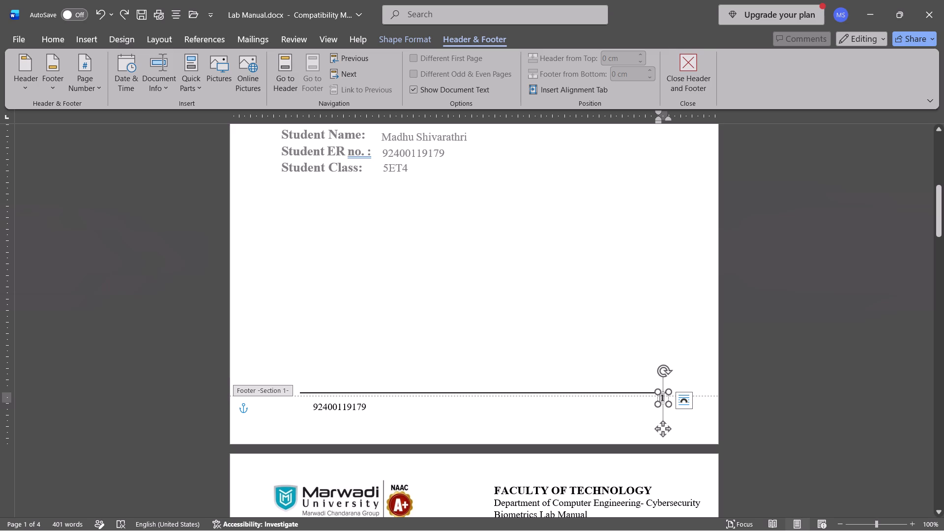
right_click(664, 403)
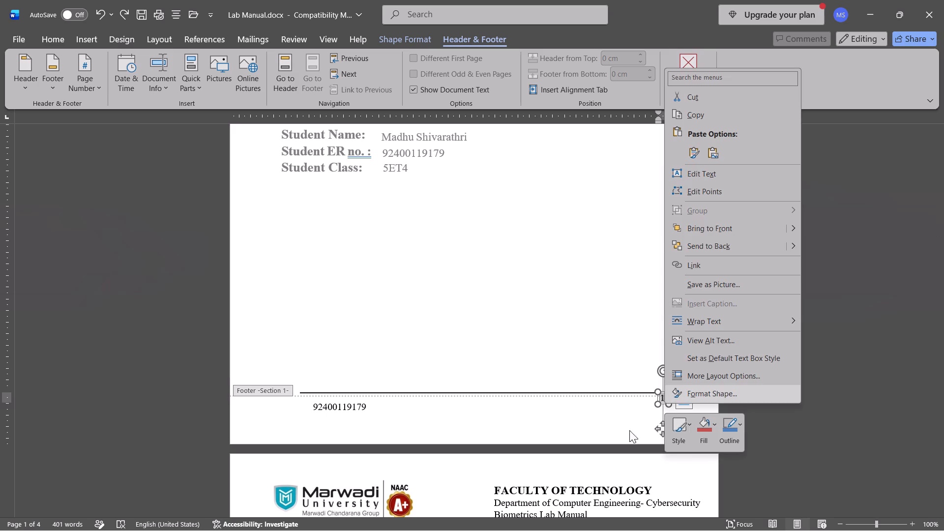
key("BackSpace")
key("Delete")
left_click(678, 99)
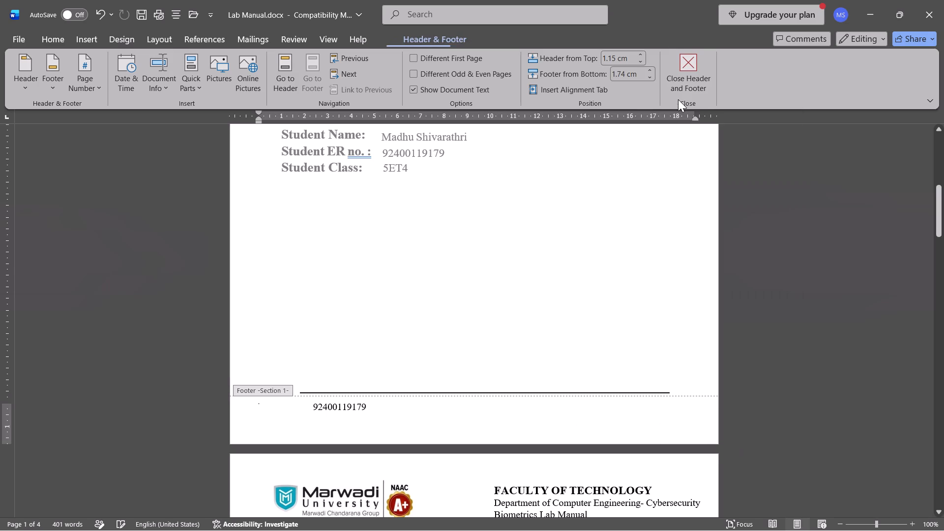
scroll(665, 354, "down", 20)
scroll(665, 354, "down", 20)
scroll(665, 354, "down", 1)
scroll(665, 354, "up", 1)
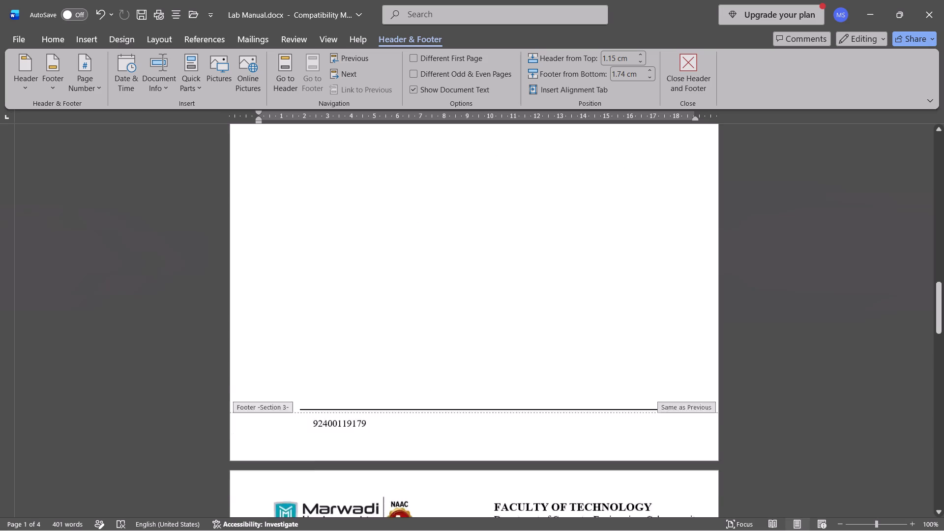
scroll(665, 354, "up", 9)
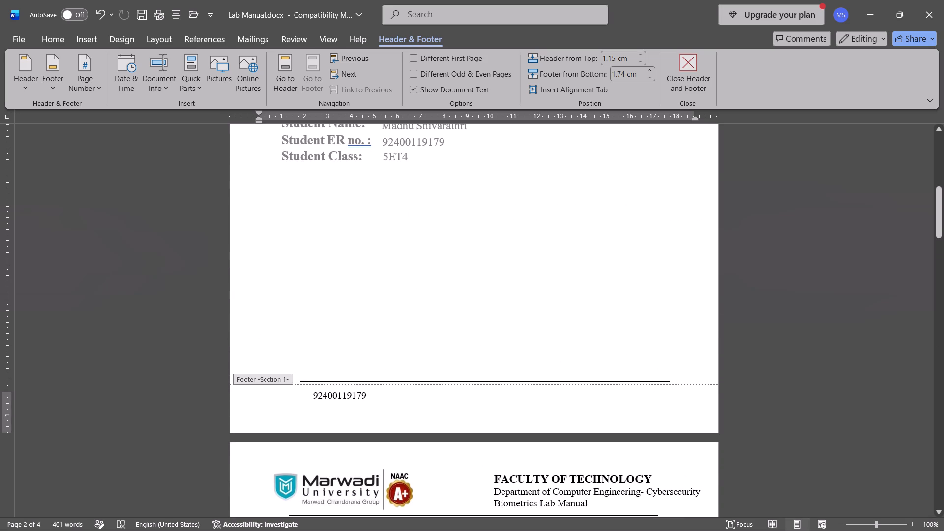
Copy the horizontal line in the page 1 footer.
left_click(91, 87)
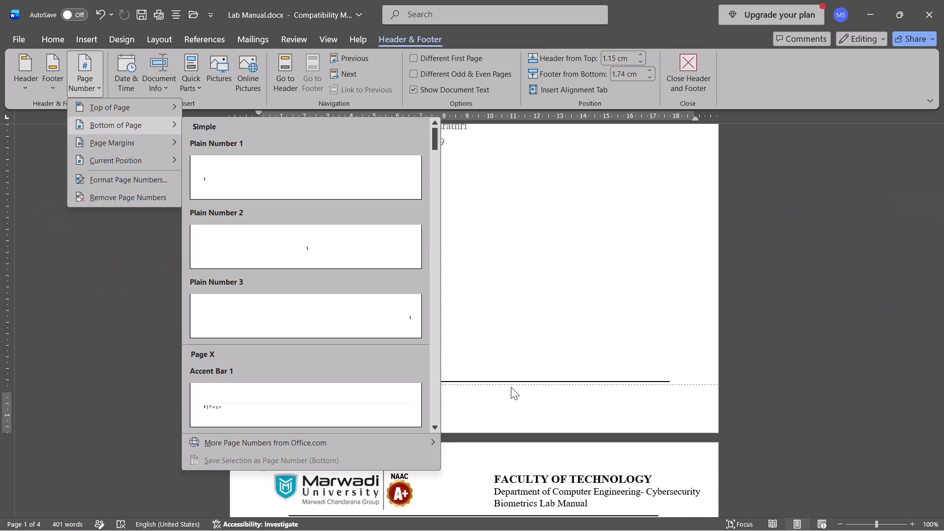
left_click(516, 365)
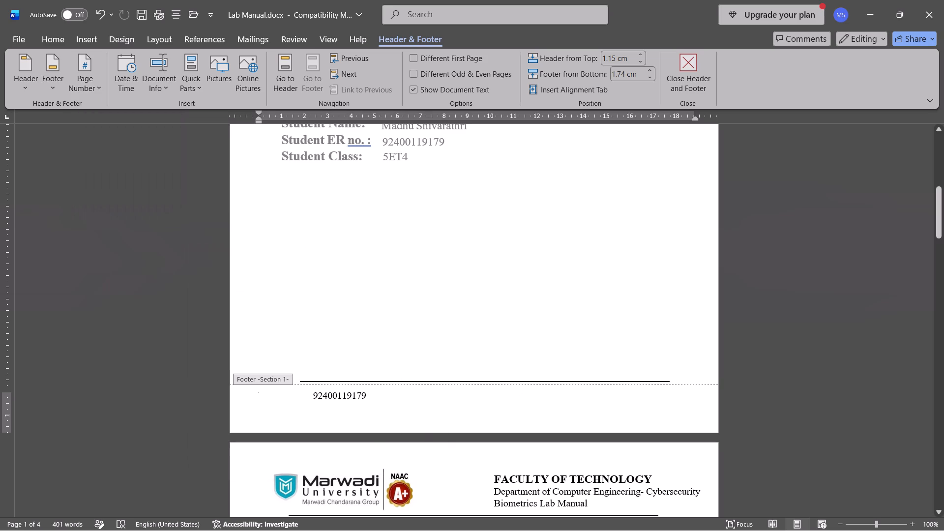
left_click(515, 381)
key("ctrl+c")
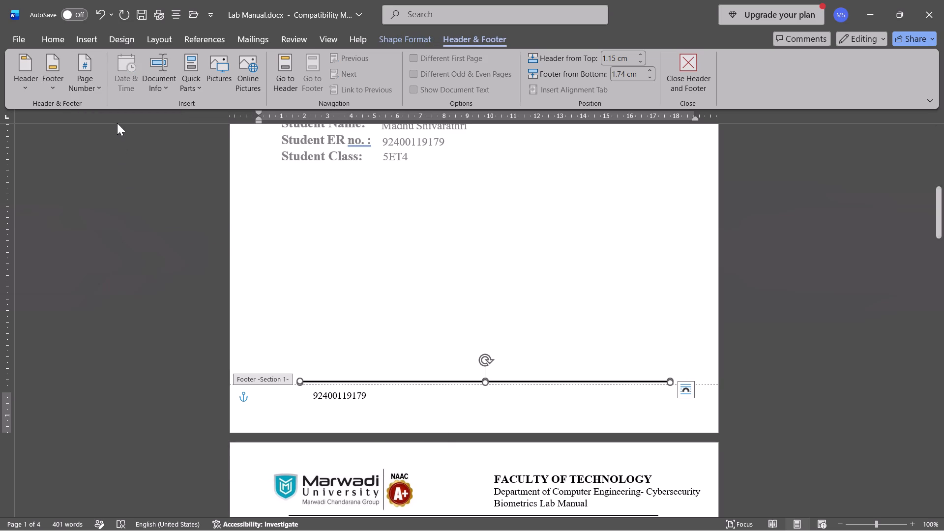
Look through the bottom-of-page number styles, including the options for saving the selected line as a page number building block.
left_click(92, 84)
left_click(111, 129)
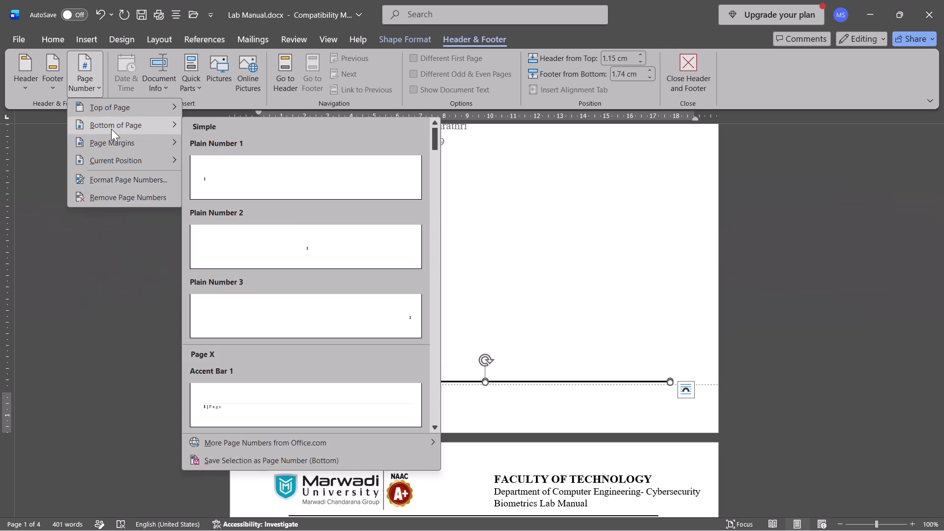
scroll(353, 359, "down", 9)
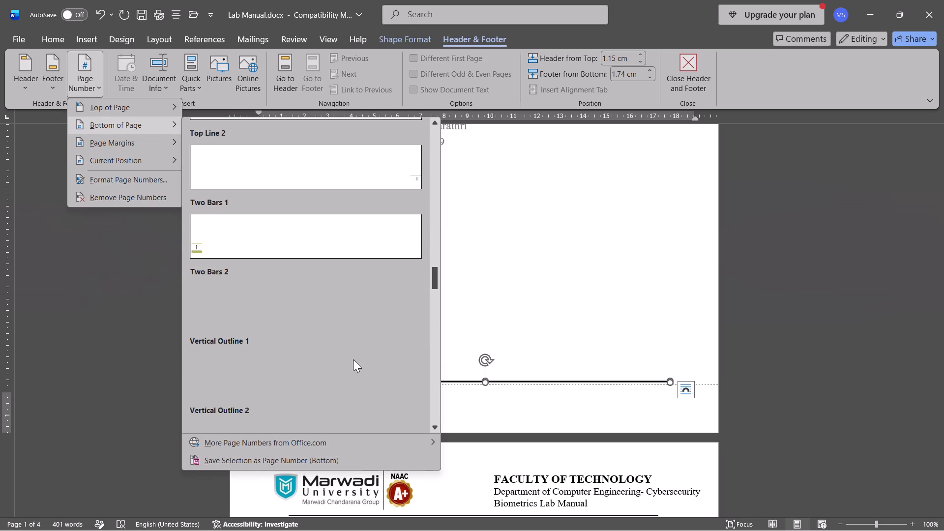
scroll(353, 359, "down", 6)
scroll(353, 359, "up", 2)
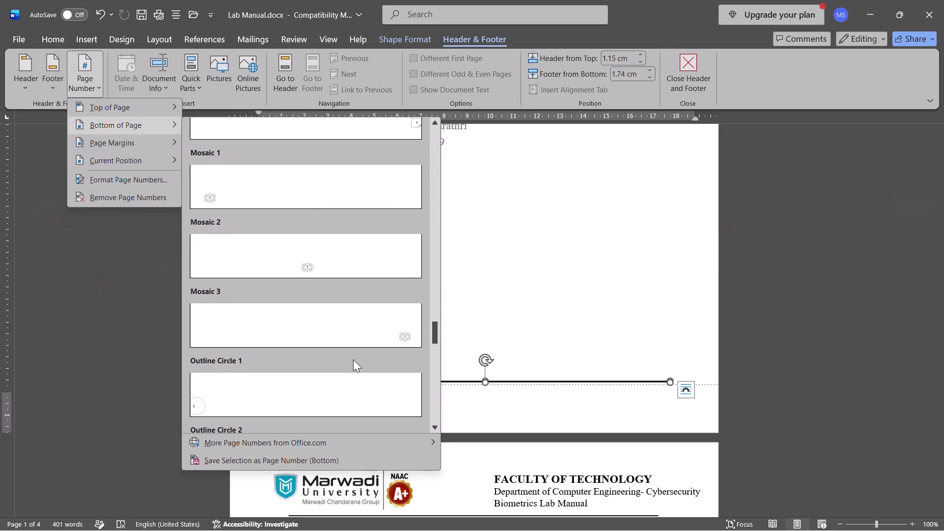
scroll(353, 359, "up", 2)
scroll(353, 359, "down", 1)
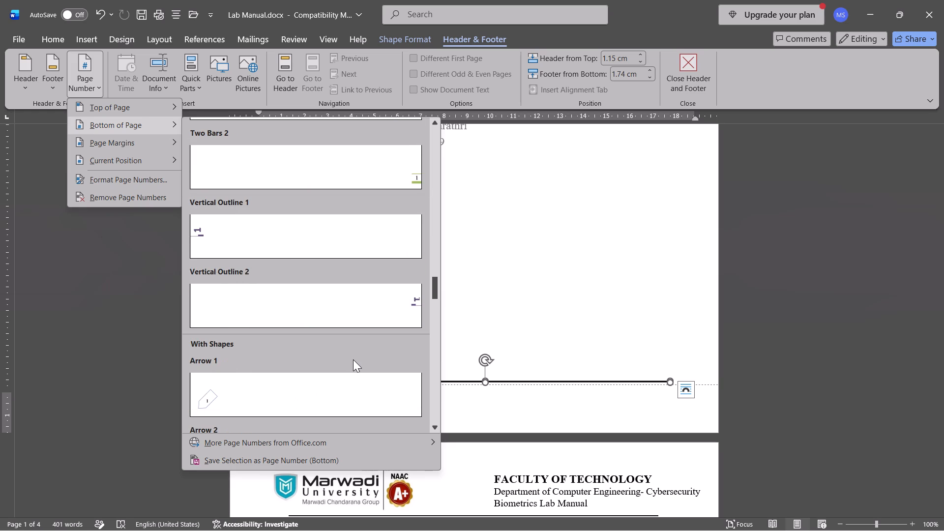
scroll(353, 359, "down", 2)
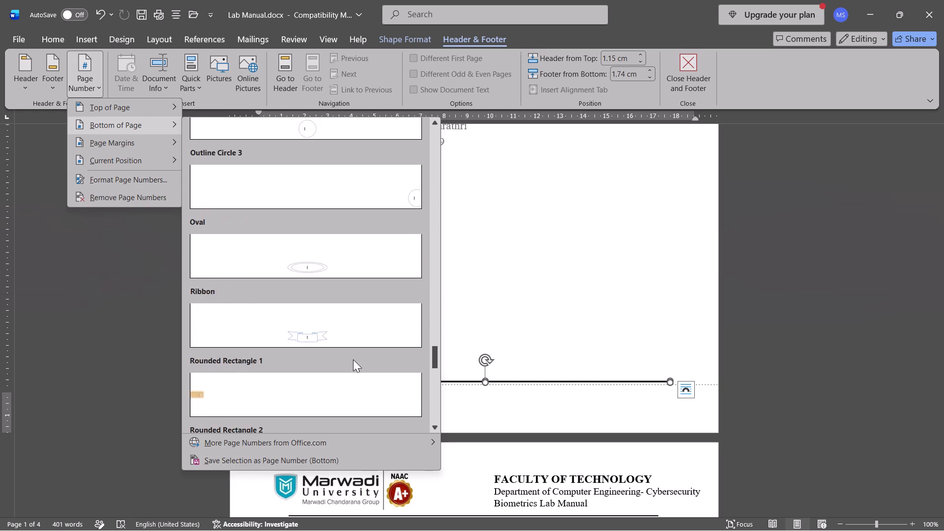
scroll(353, 359, "down", 4)
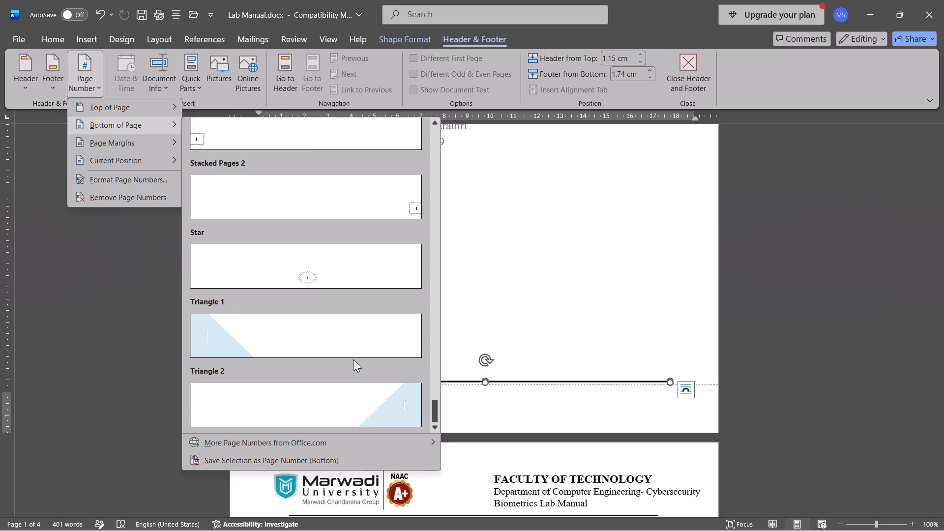
scroll(353, 359, "down", 2)
left_click(289, 444)
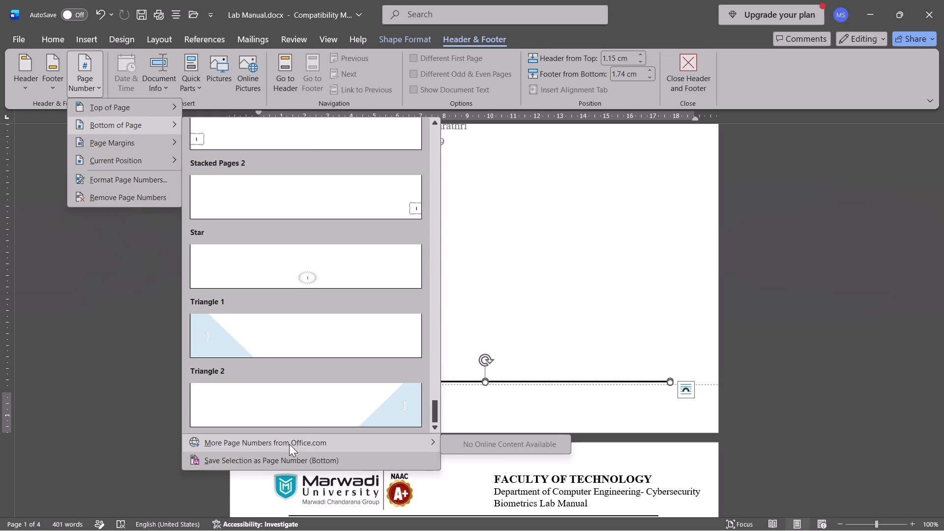
left_click(289, 465)
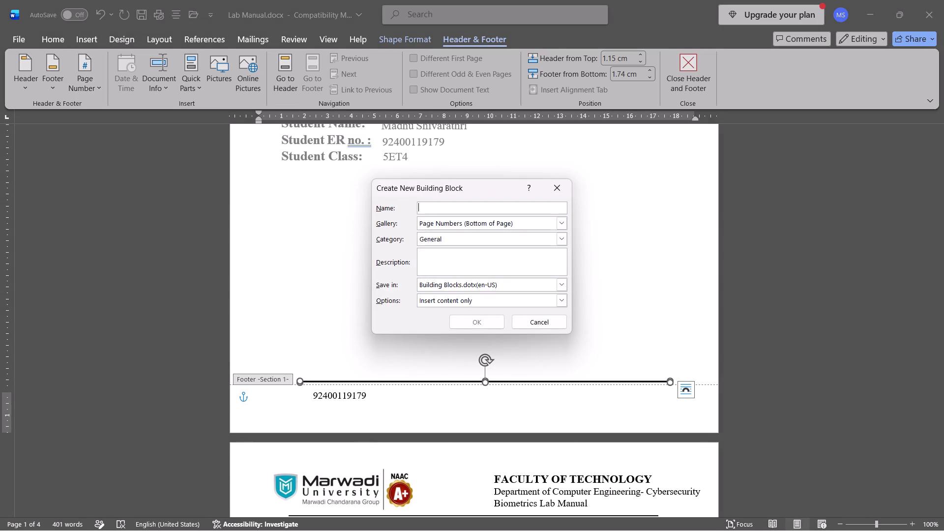
left_click(556, 190)
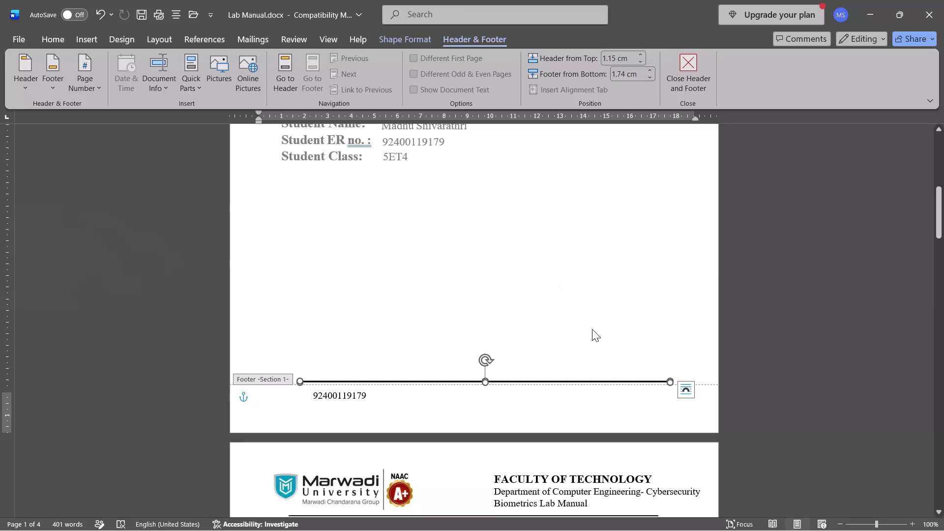
Insert a Plain Number 3 page number at the bottom of the page in the section 1 footer.
left_click(672, 393)
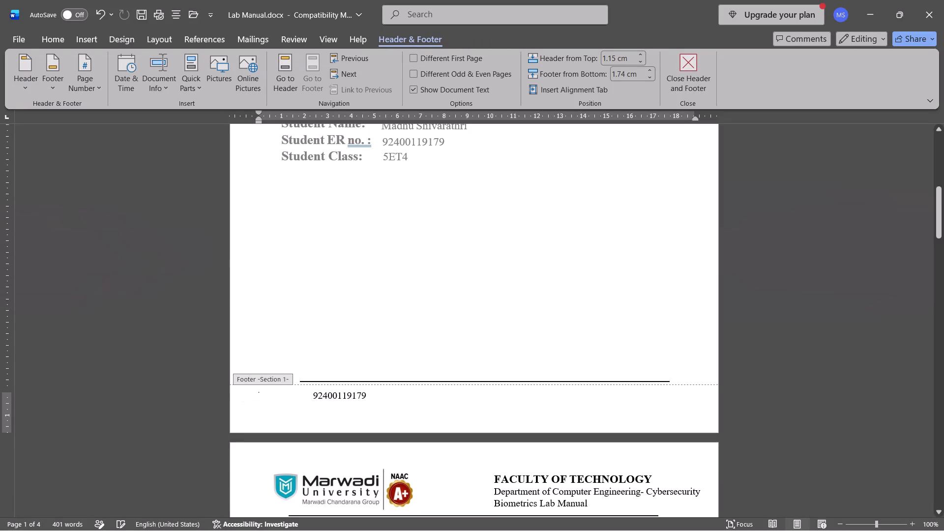
double_click(672, 393)
left_click(672, 393)
left_click(91, 77)
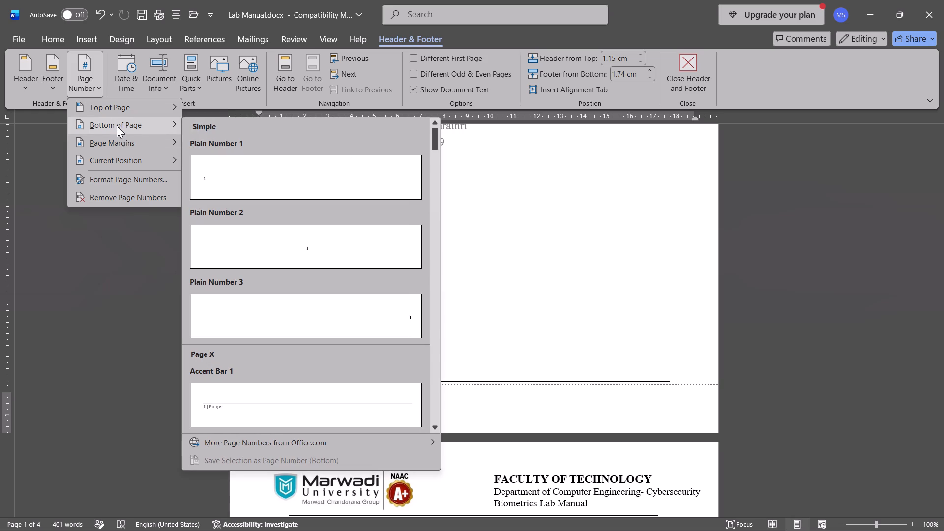
left_click(413, 320)
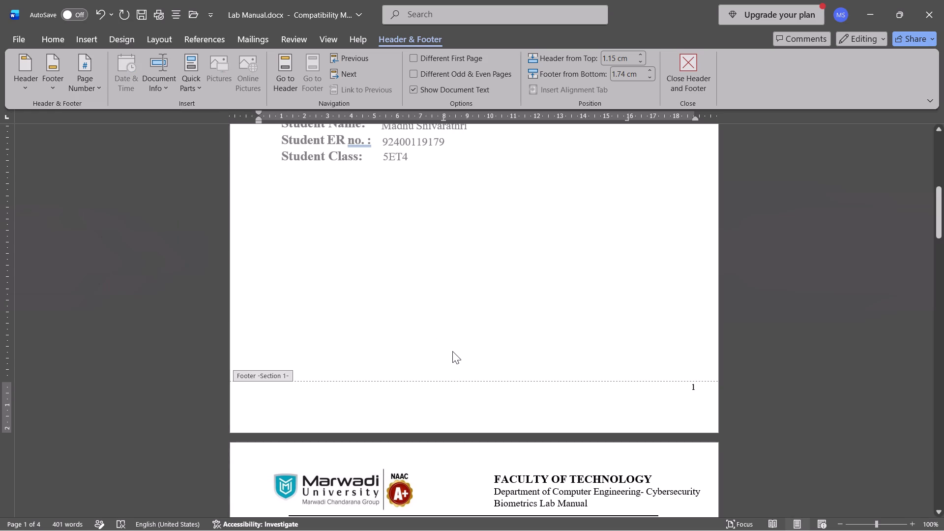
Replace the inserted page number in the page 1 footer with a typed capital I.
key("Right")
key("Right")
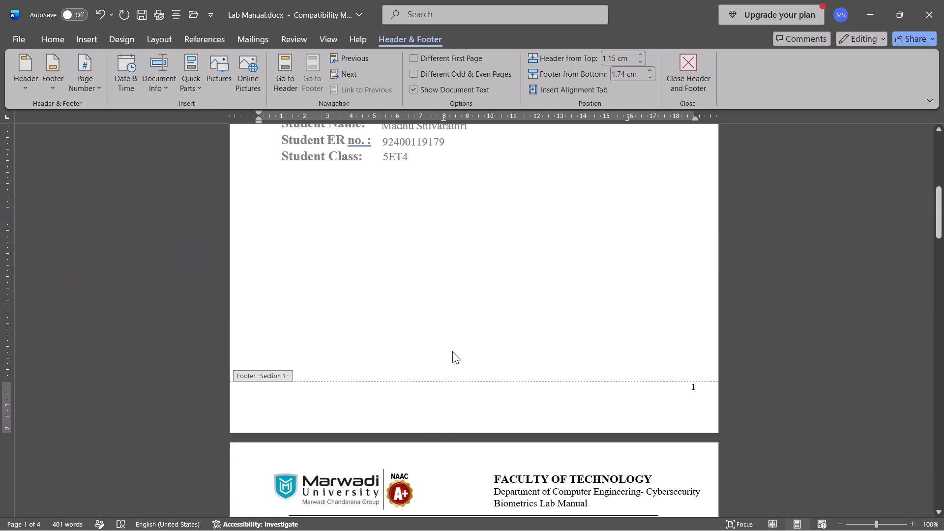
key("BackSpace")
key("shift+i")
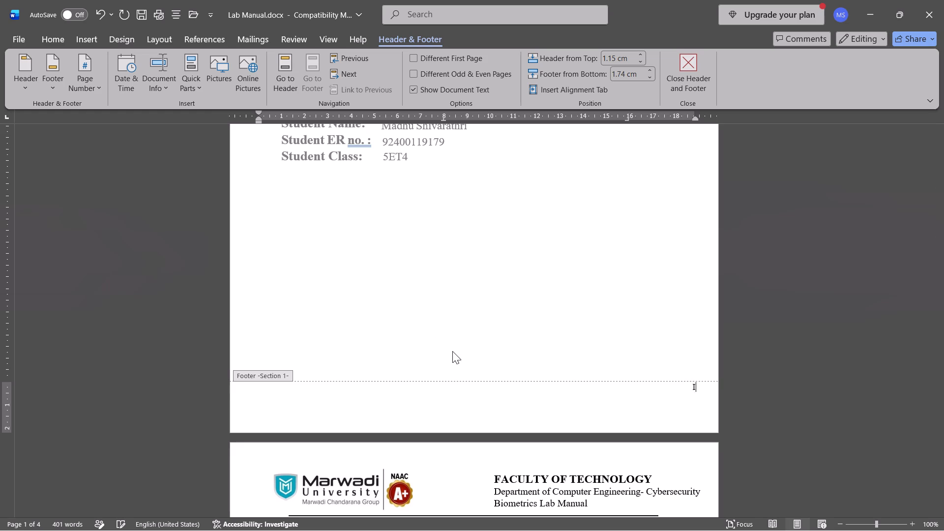
Examine the numbering in the footers of the pages following page 1.
scroll(518, 395, "down", 10)
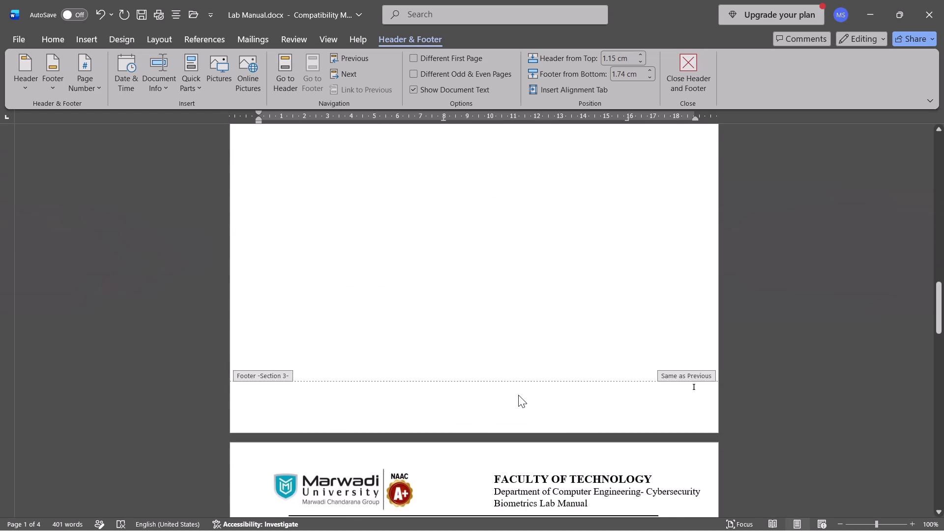
scroll(518, 395, "down", 4)
scroll(518, 395, "up", 2)
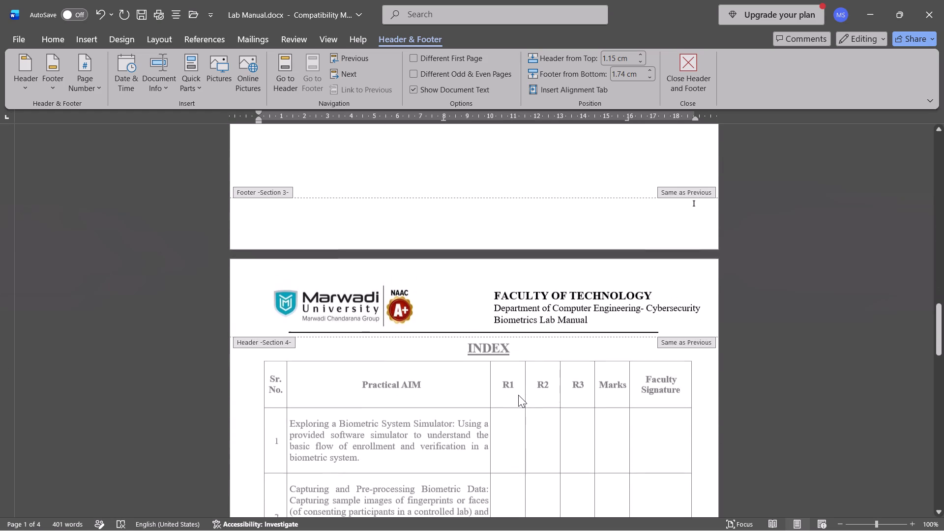
scroll(518, 395, "up", 9)
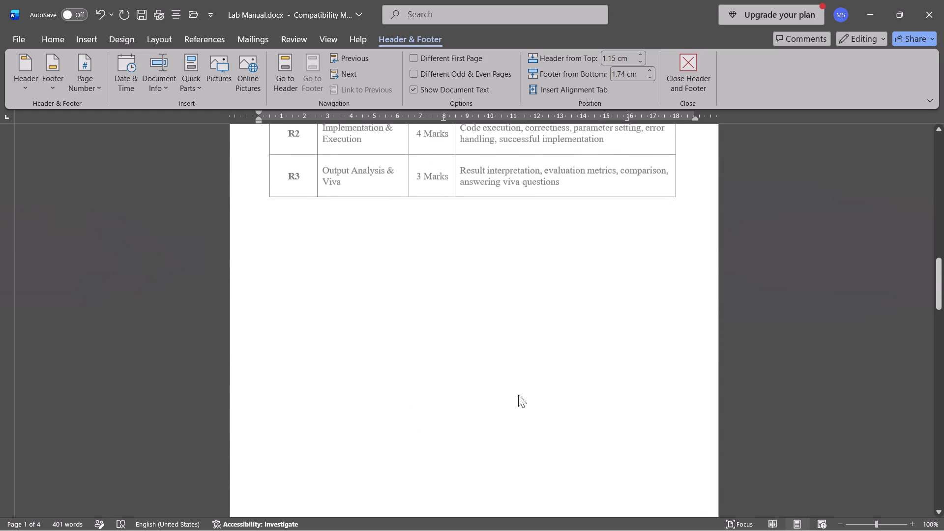
scroll(518, 395, "up", 5)
scroll(518, 395, "down", 5)
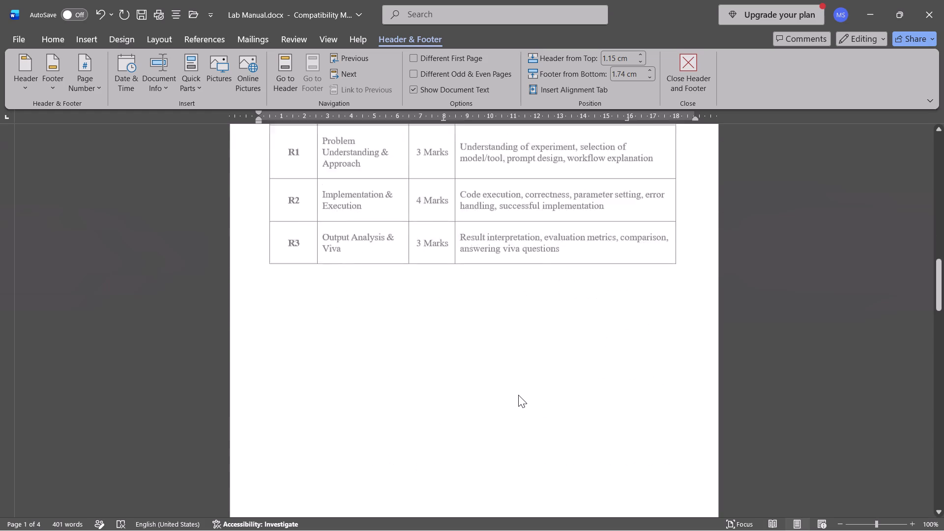
scroll(518, 395, "down", 6)
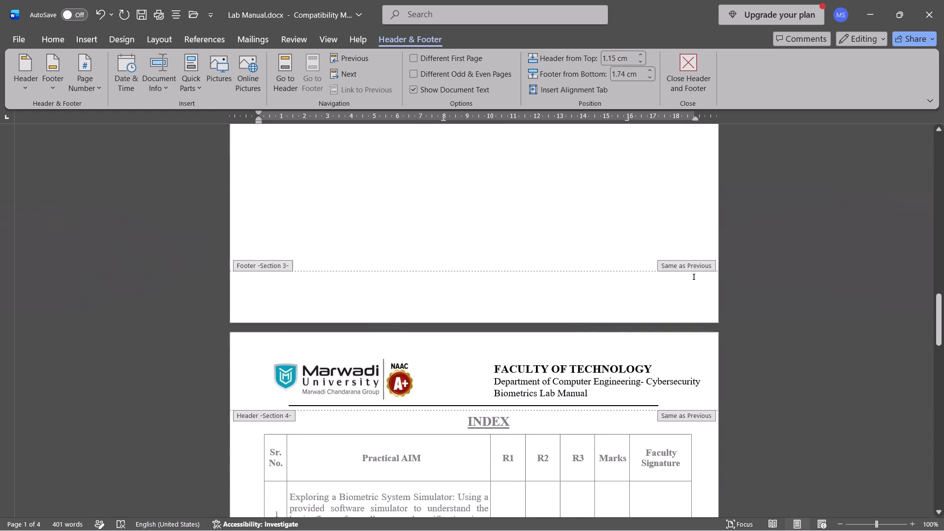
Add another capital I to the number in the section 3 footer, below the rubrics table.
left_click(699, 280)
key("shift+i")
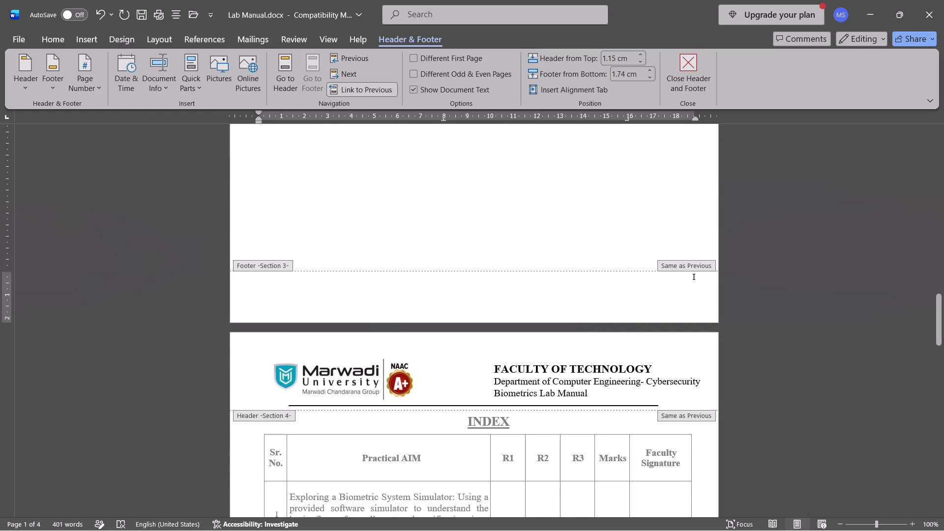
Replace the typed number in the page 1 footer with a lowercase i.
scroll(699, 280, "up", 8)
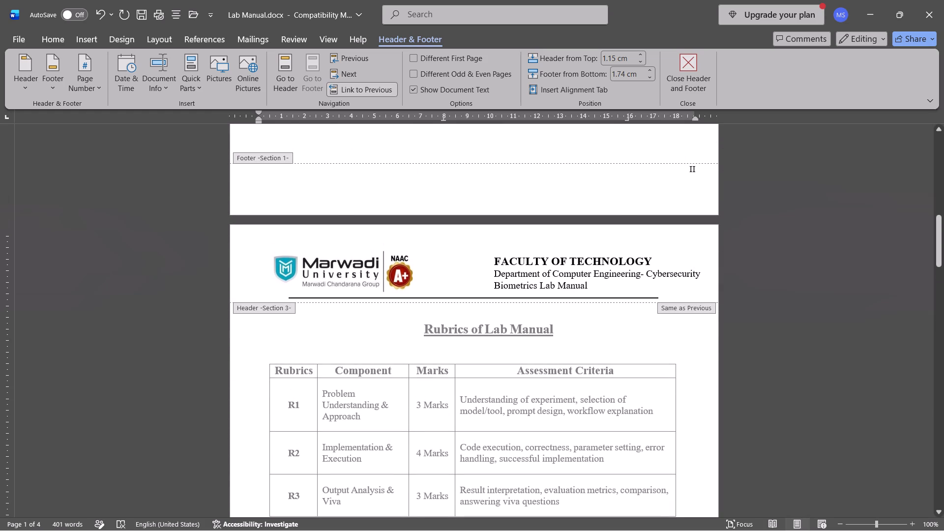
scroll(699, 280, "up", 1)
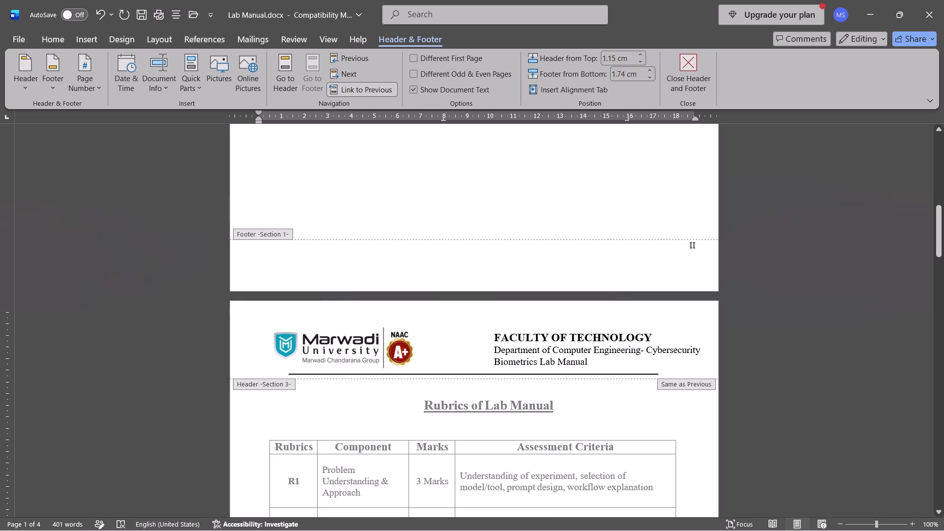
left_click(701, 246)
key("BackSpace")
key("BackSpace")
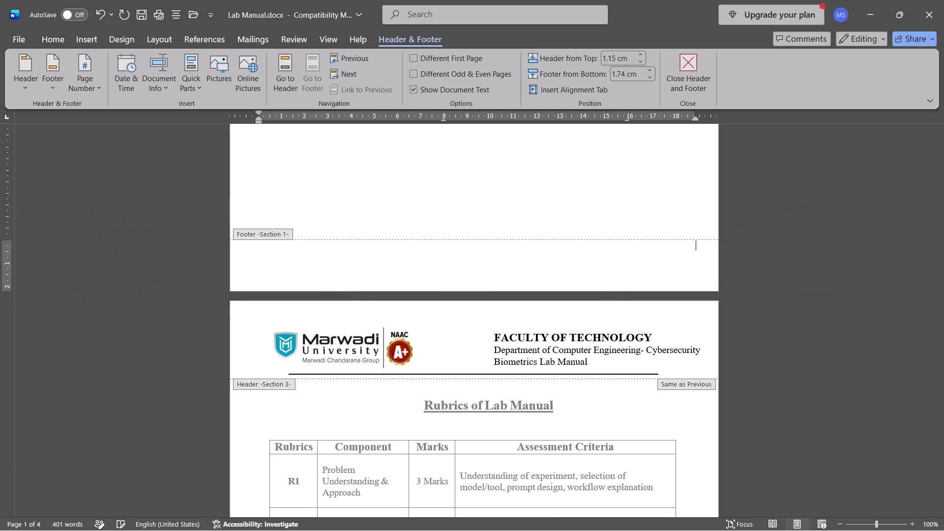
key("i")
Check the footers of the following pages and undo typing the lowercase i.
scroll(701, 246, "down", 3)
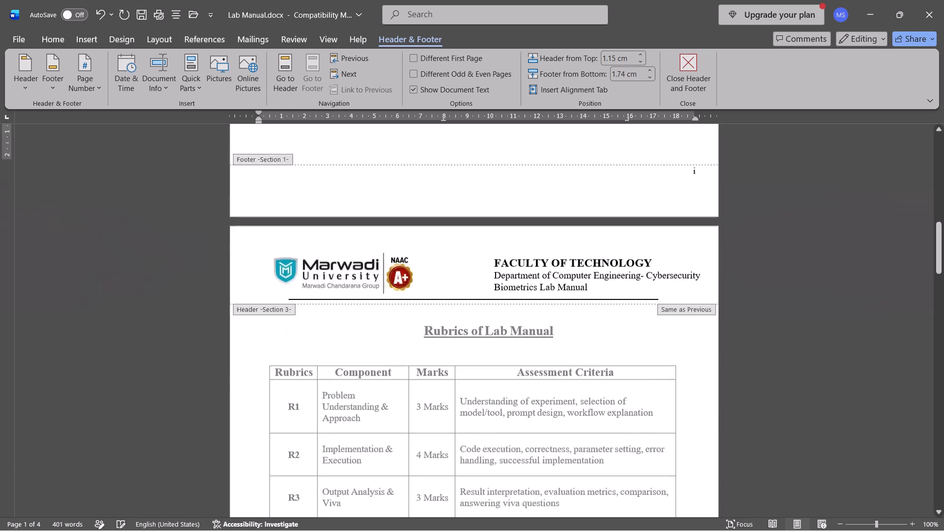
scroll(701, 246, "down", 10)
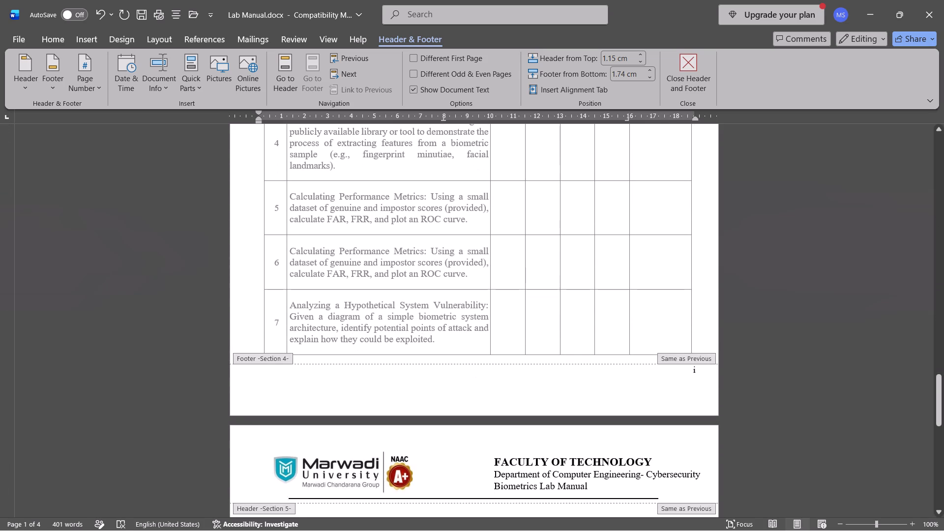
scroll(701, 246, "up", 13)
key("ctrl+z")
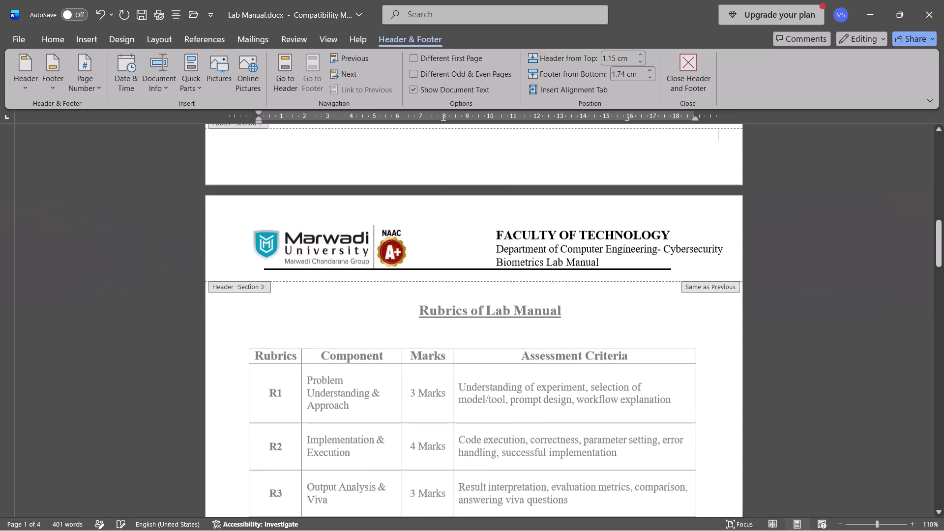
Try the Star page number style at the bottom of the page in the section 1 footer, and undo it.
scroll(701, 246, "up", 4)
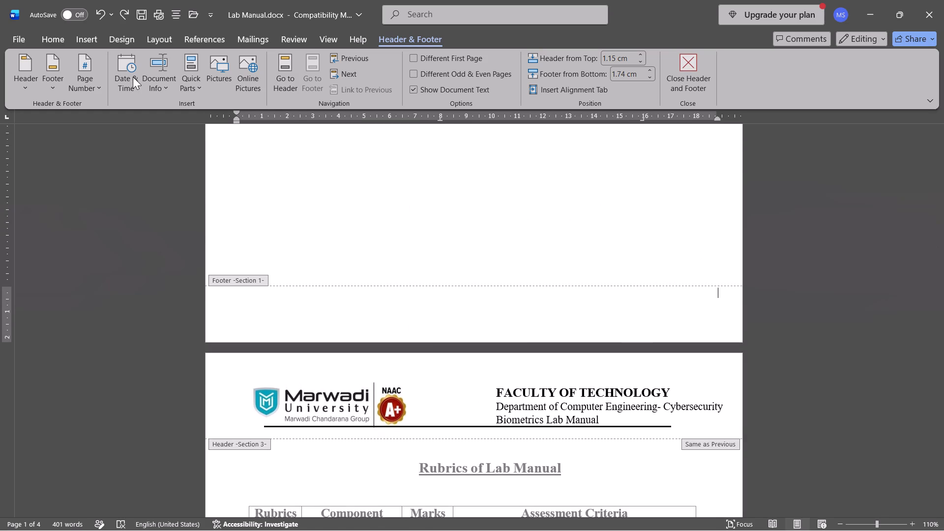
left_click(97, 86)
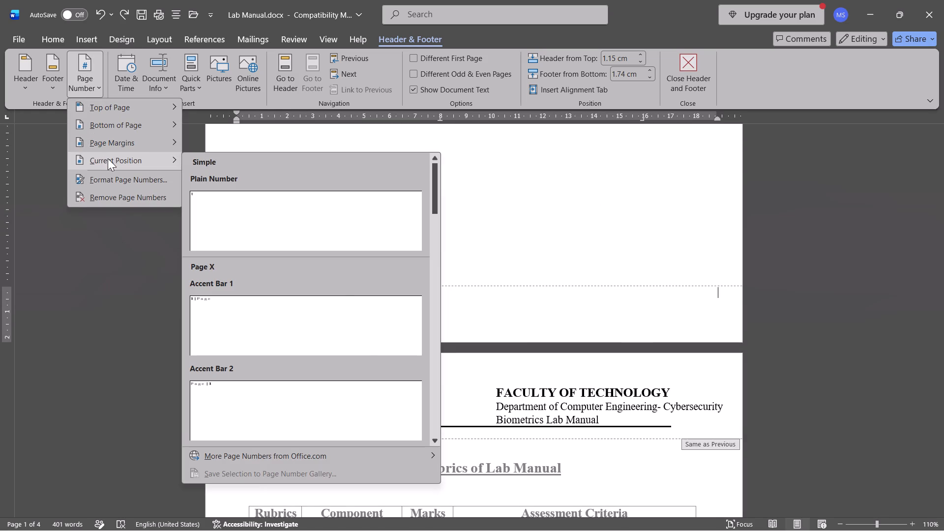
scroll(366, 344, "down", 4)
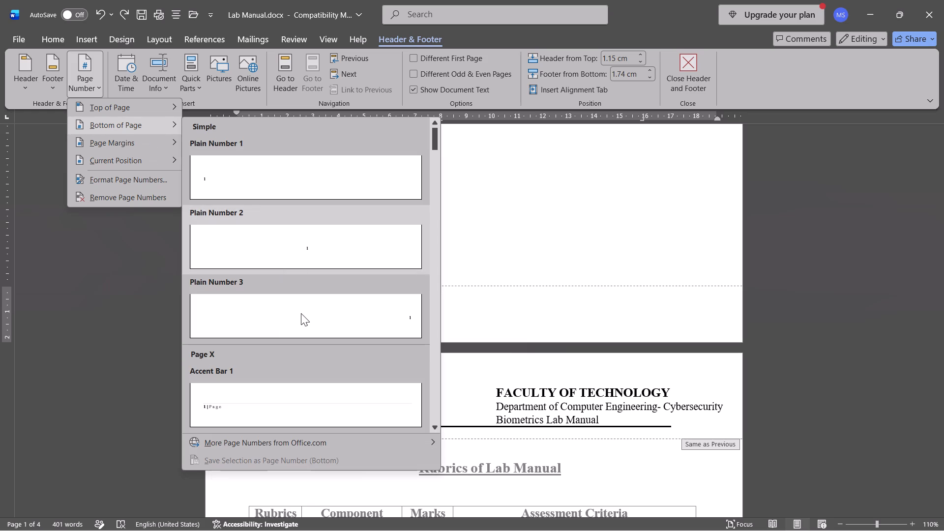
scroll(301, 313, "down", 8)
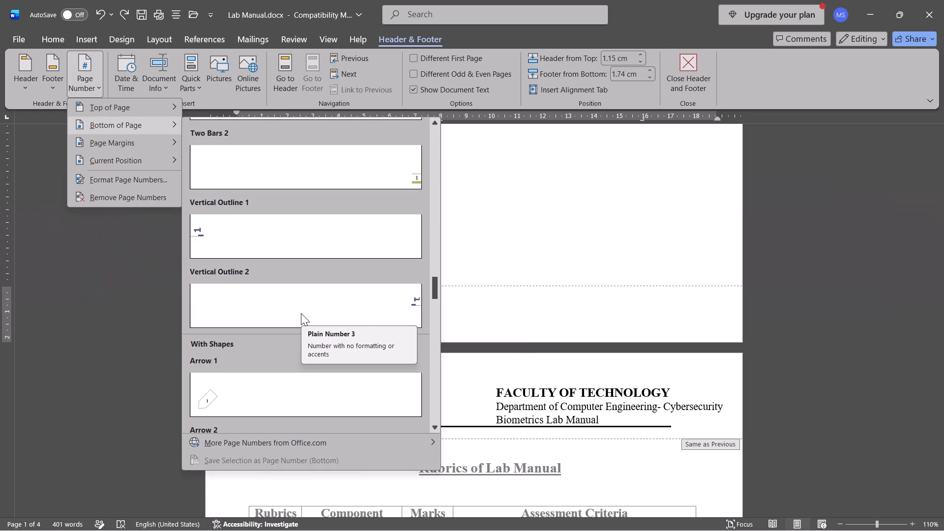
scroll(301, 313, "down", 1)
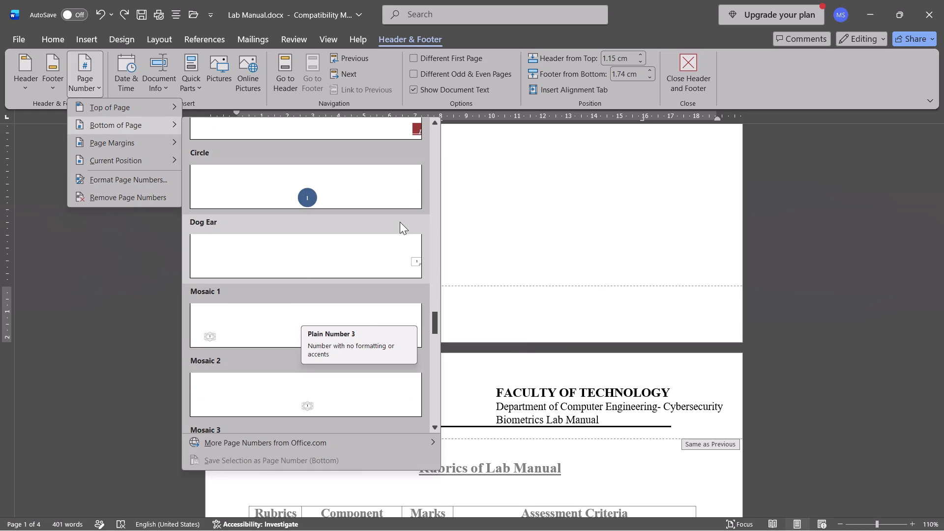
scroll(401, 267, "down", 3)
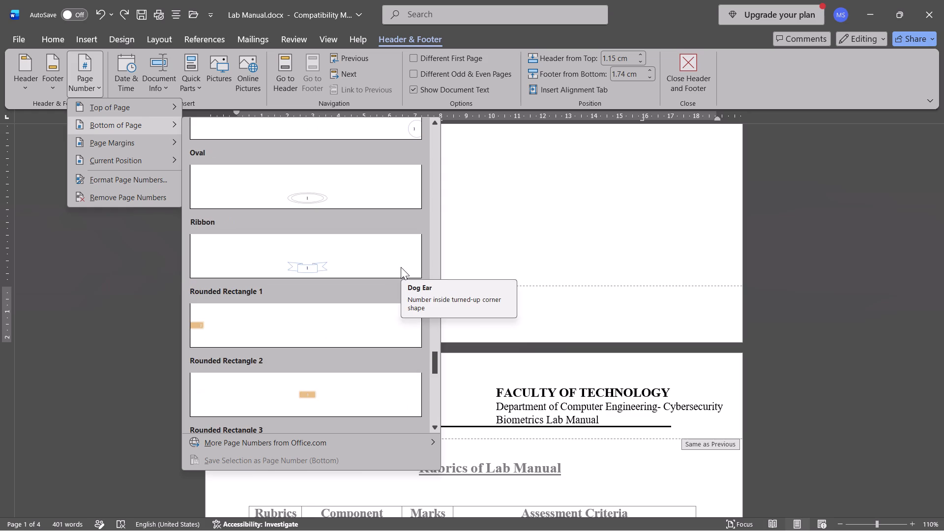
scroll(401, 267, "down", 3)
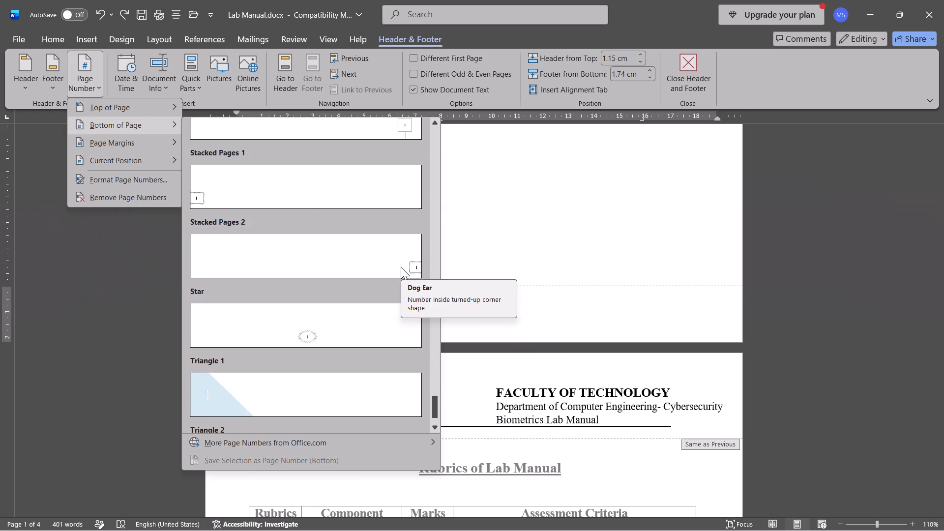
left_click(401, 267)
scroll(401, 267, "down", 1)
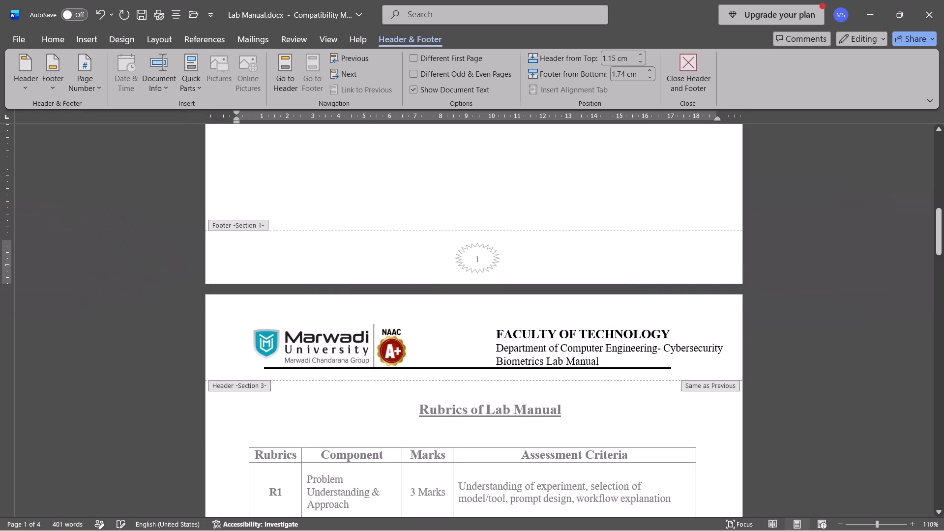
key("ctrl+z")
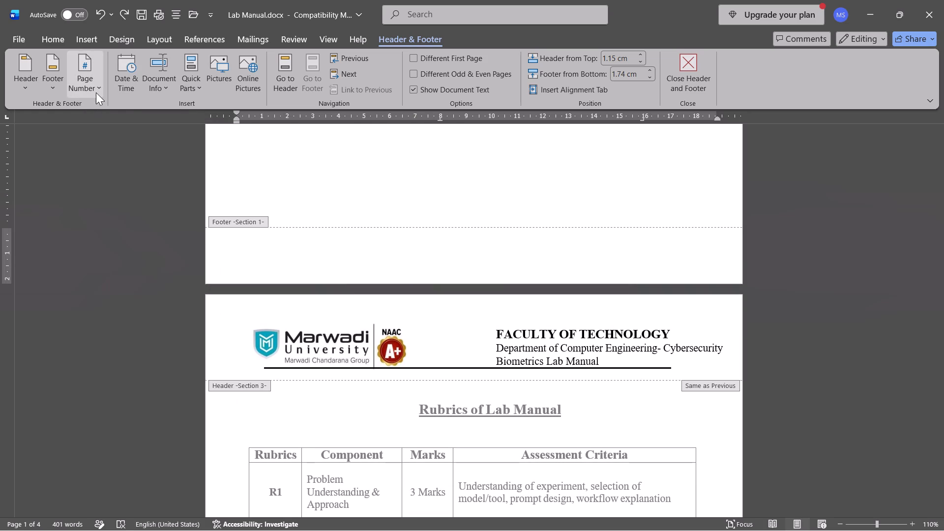
Look through the bottom-of-page number styles and check for more page numbers from Office.com.
left_click(96, 92)
left_click(133, 127)
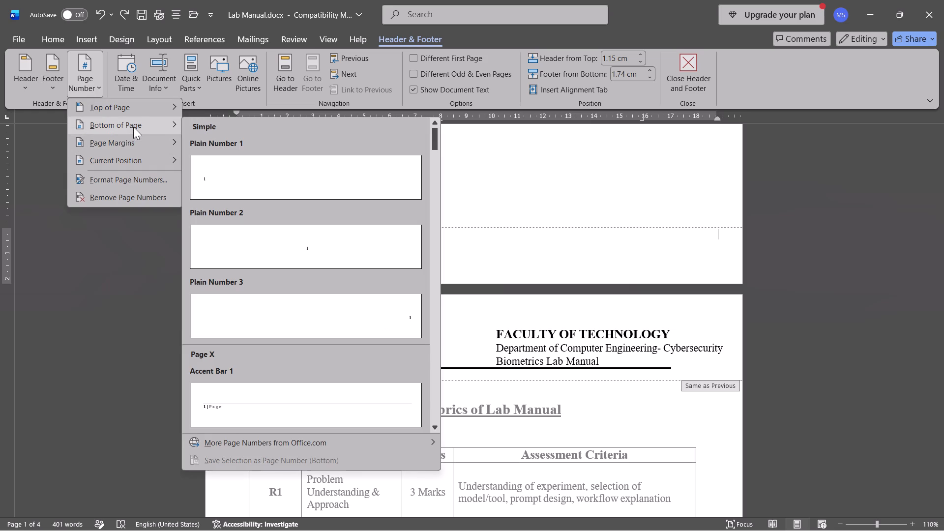
scroll(328, 319, "down", 10)
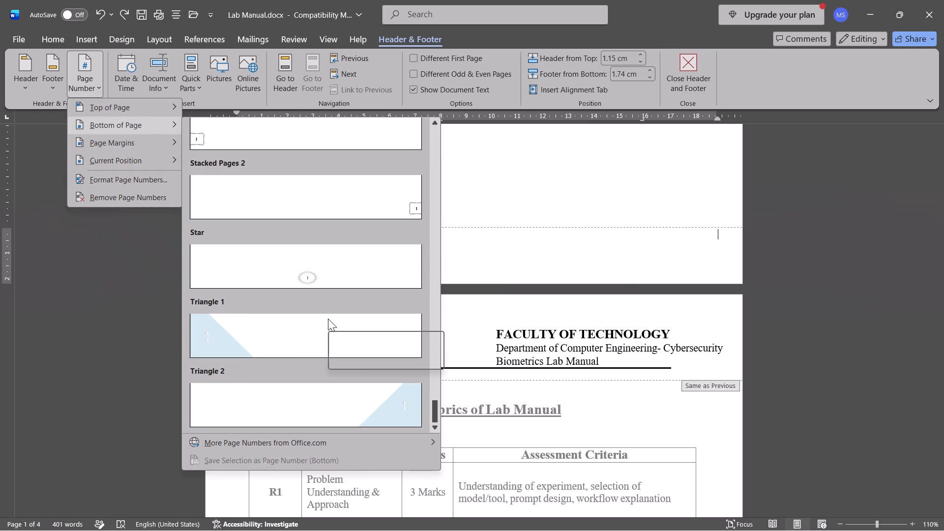
scroll(328, 319, "down", 5)
scroll(280, 252, "up", 2)
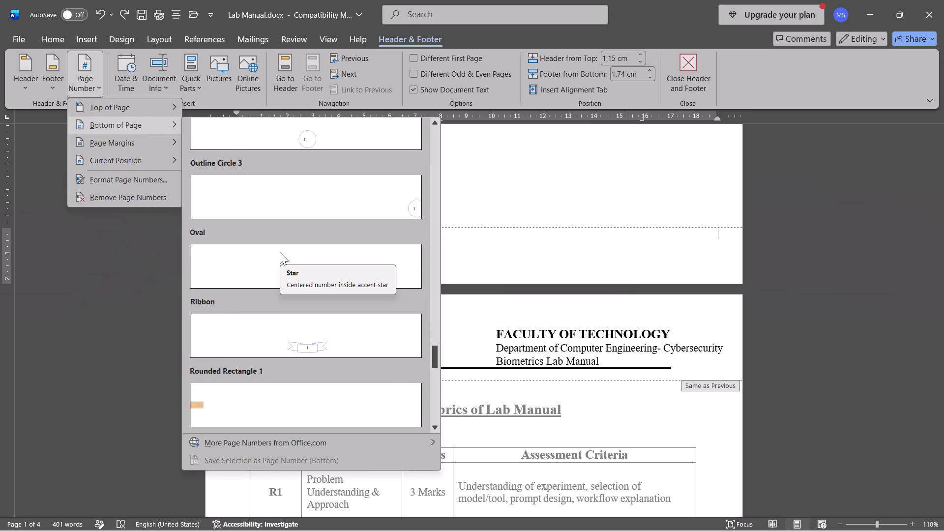
scroll(280, 252, "up", 6)
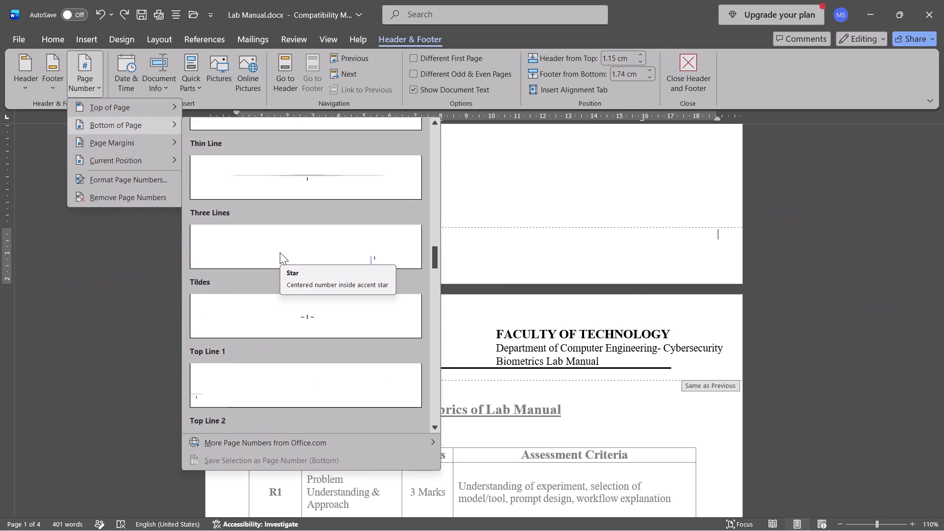
scroll(280, 252, "up", 6)
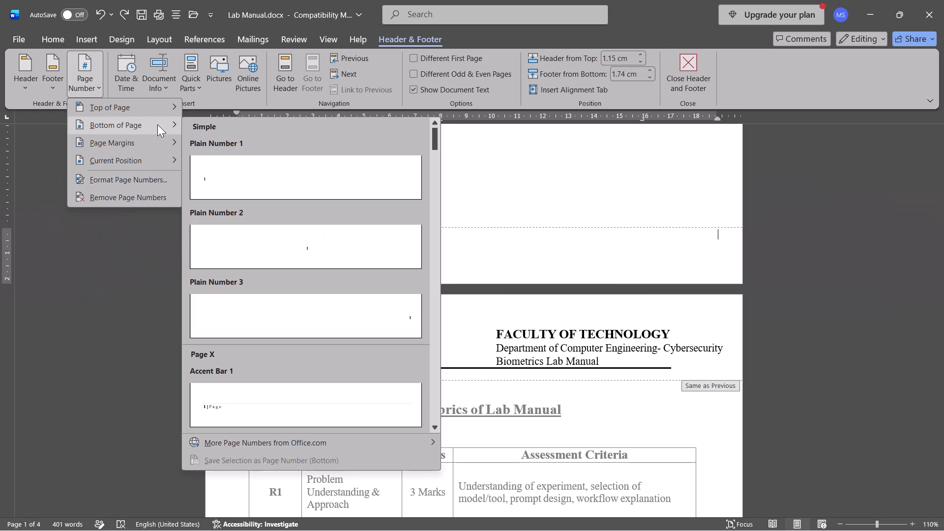
left_click(313, 440)
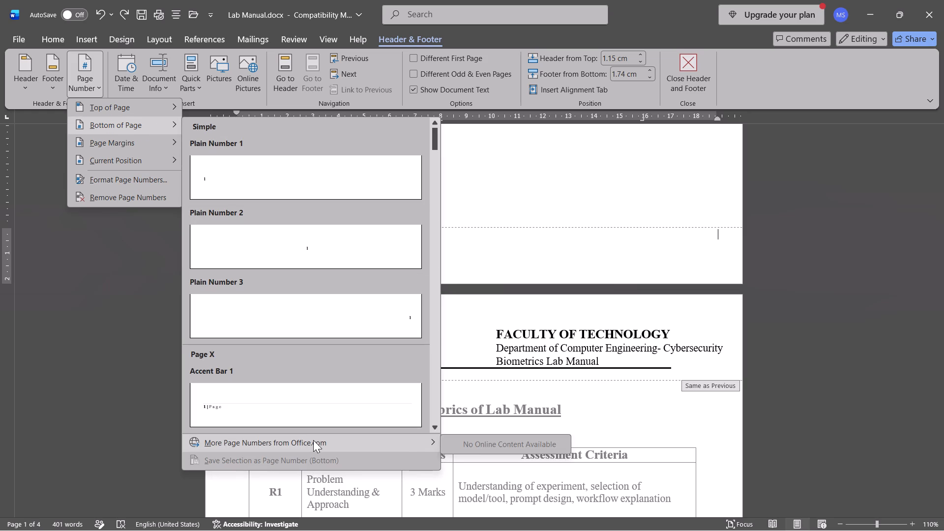
double_click(425, 443)
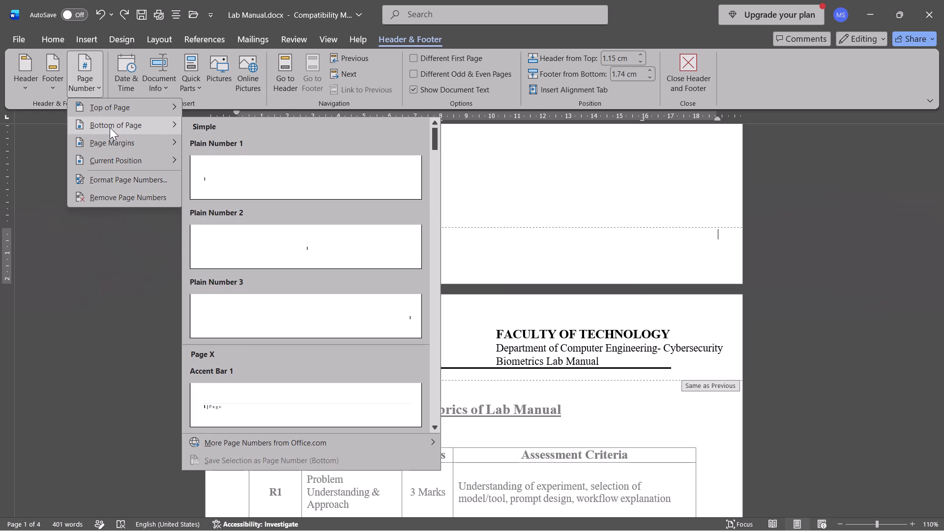
Set the section 1 page number format to lowercase Roman numerals (i, ii, iii), starting at i.
left_click(115, 177)
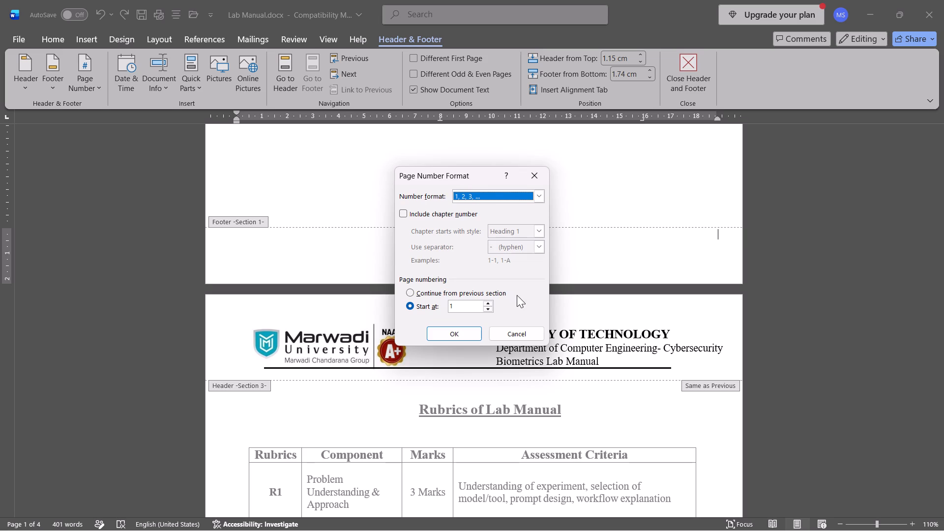
left_click(537, 192)
left_click(467, 238)
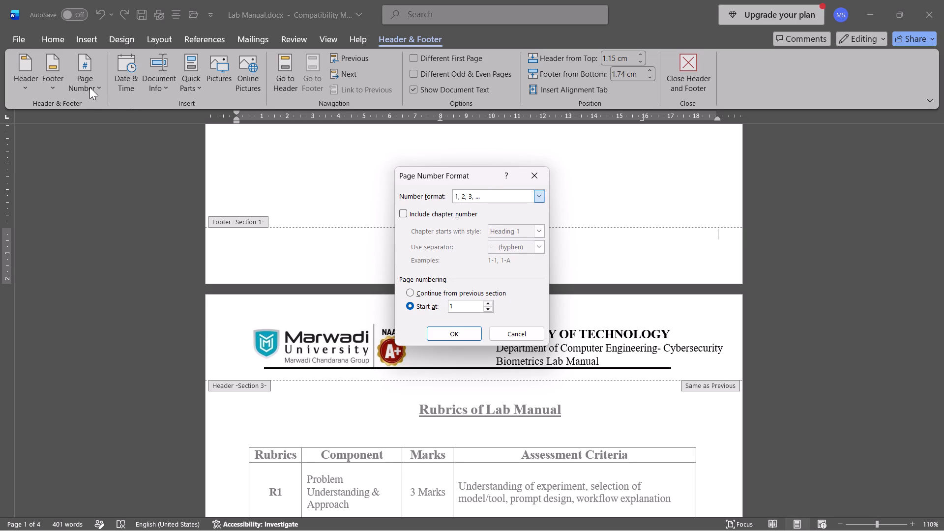
left_click(455, 332)
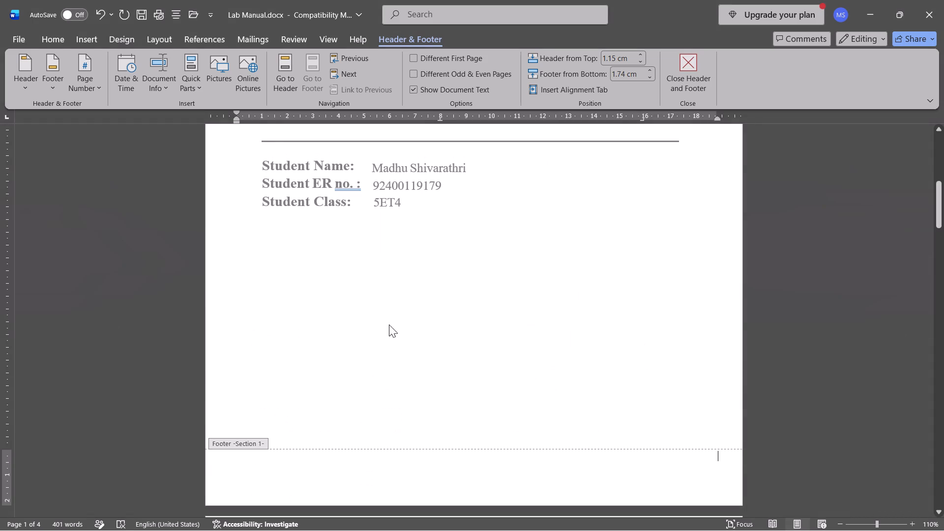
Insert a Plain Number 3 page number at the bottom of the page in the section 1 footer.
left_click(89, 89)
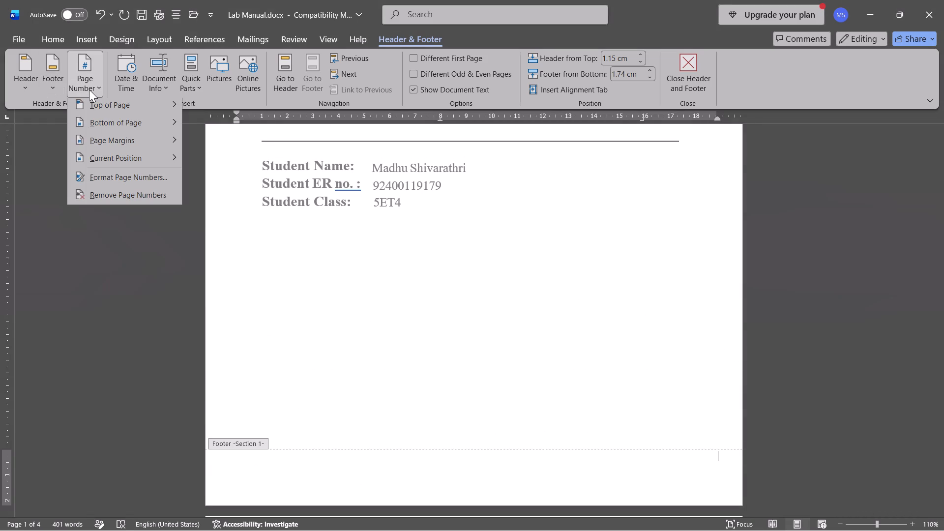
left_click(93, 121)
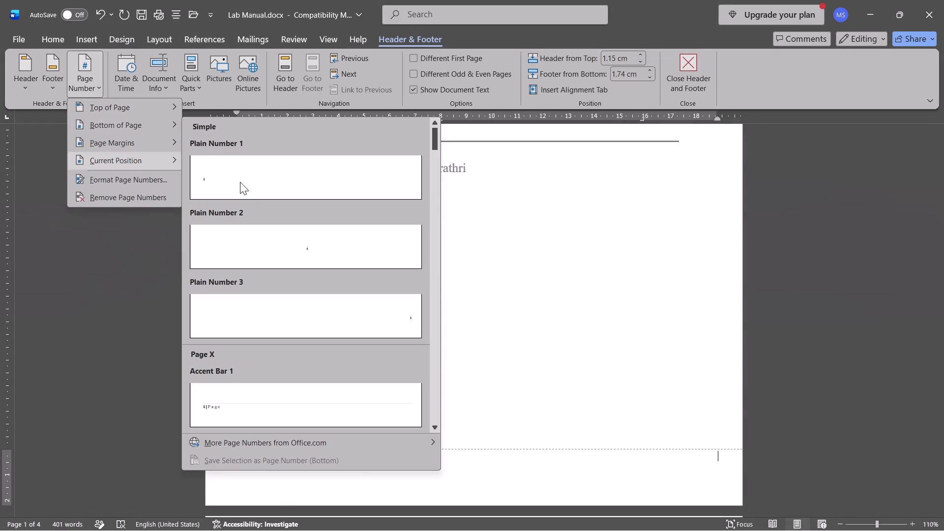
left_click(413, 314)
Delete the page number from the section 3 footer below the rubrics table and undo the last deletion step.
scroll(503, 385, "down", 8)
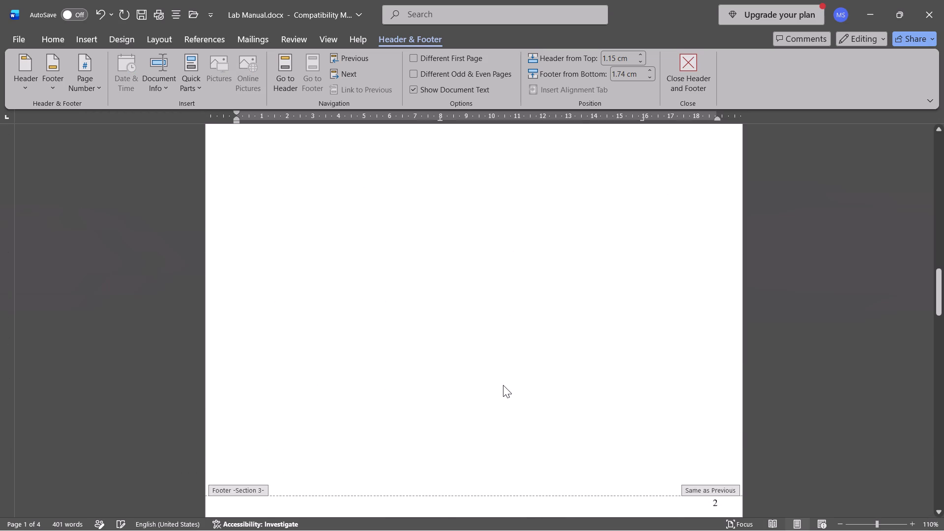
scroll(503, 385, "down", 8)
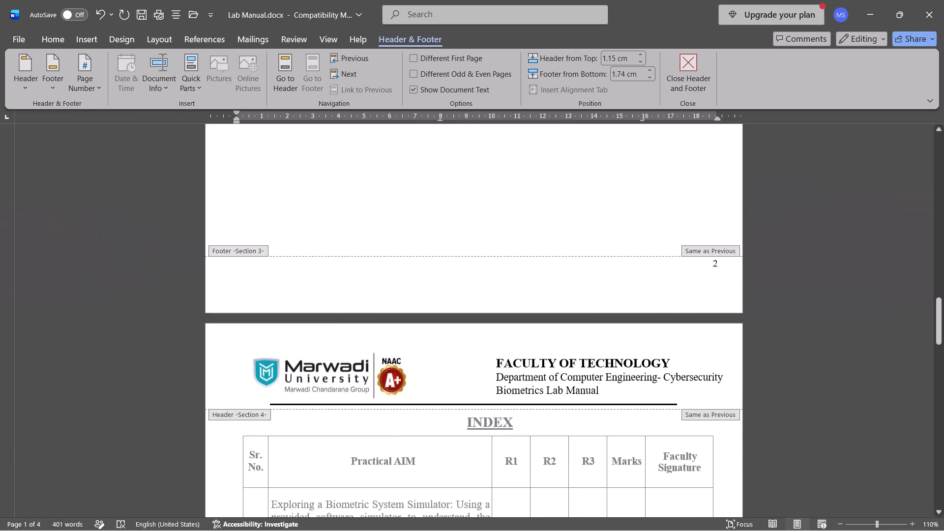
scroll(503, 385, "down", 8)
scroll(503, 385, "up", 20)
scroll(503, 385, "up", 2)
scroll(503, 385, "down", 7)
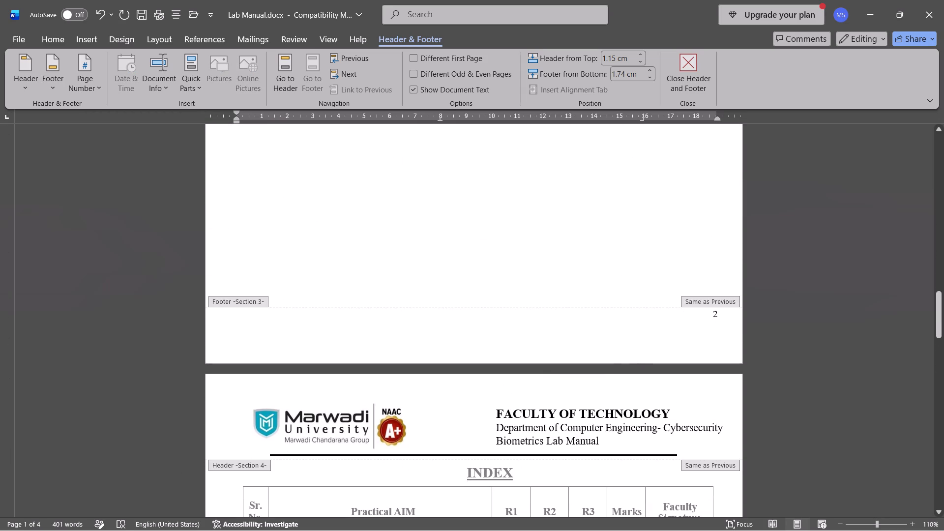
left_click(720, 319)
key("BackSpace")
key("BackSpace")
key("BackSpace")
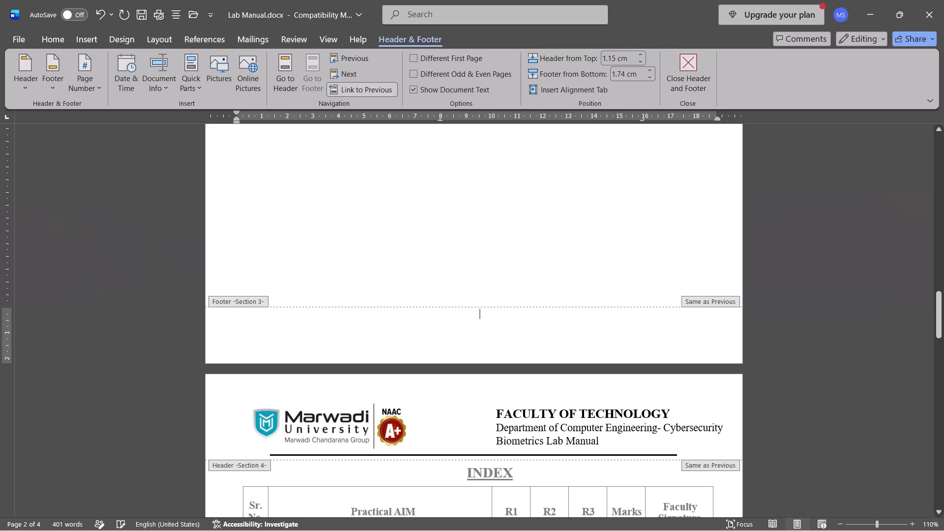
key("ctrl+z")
Check the emptied footers and reinsert the Plain Number 3 page number at the bottom of the pages.
scroll(731, 373, "down", 17)
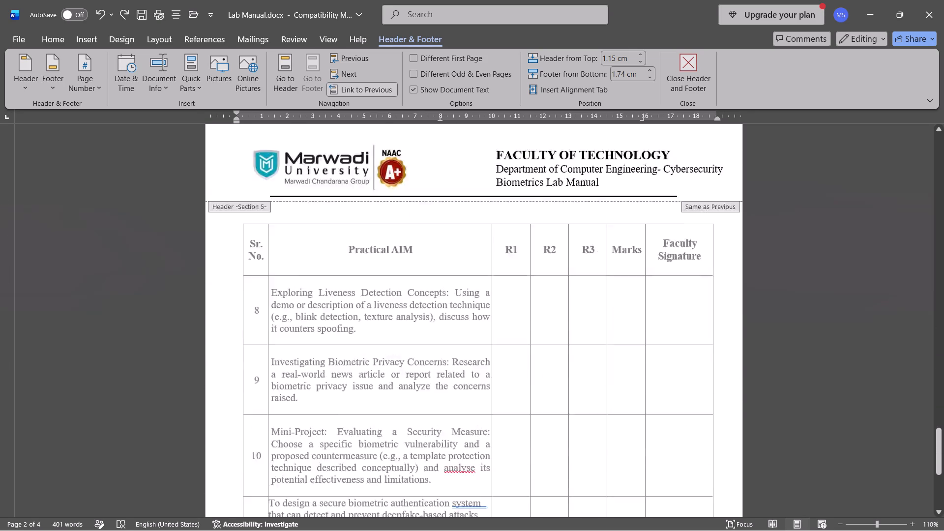
scroll(731, 373, "down", 7)
scroll(731, 373, "up", 16)
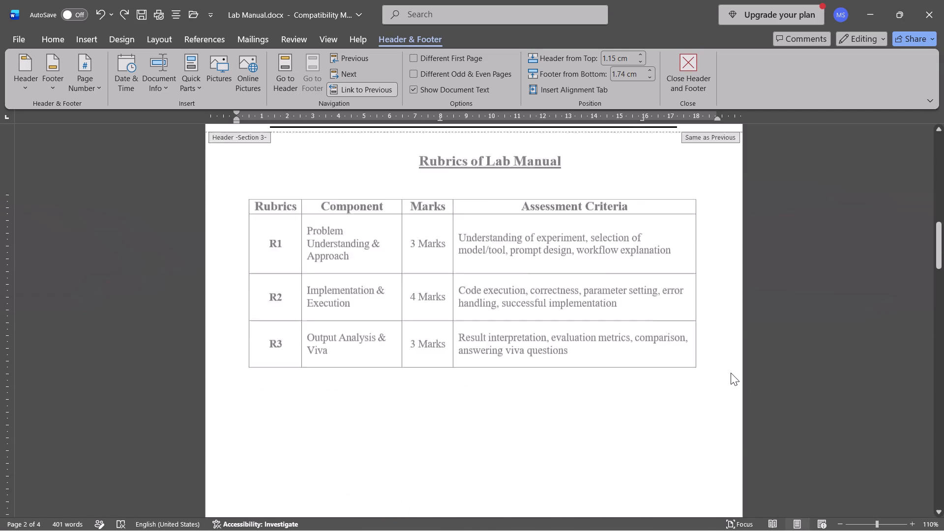
scroll(731, 373, "up", 20)
scroll(731, 373, "up", 1)
scroll(731, 373, "down", 4)
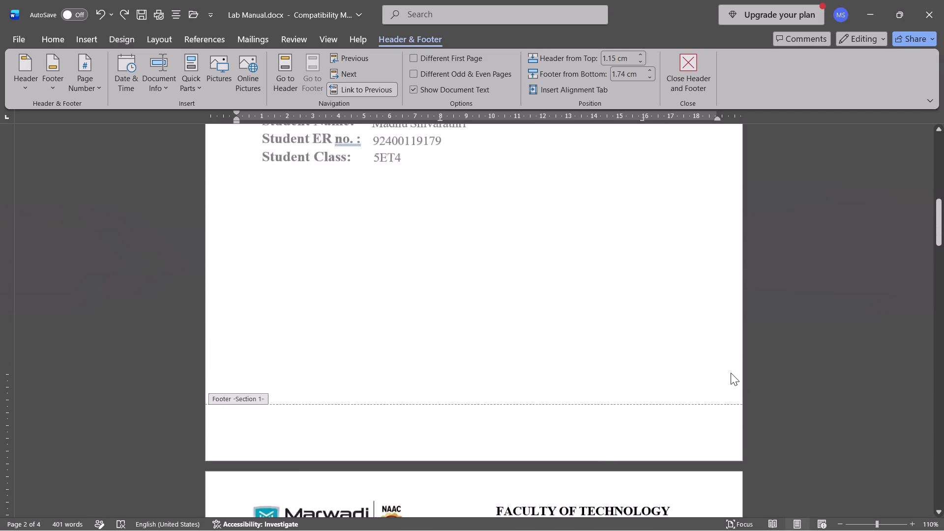
scroll(731, 373, "down", 3)
left_click(86, 89)
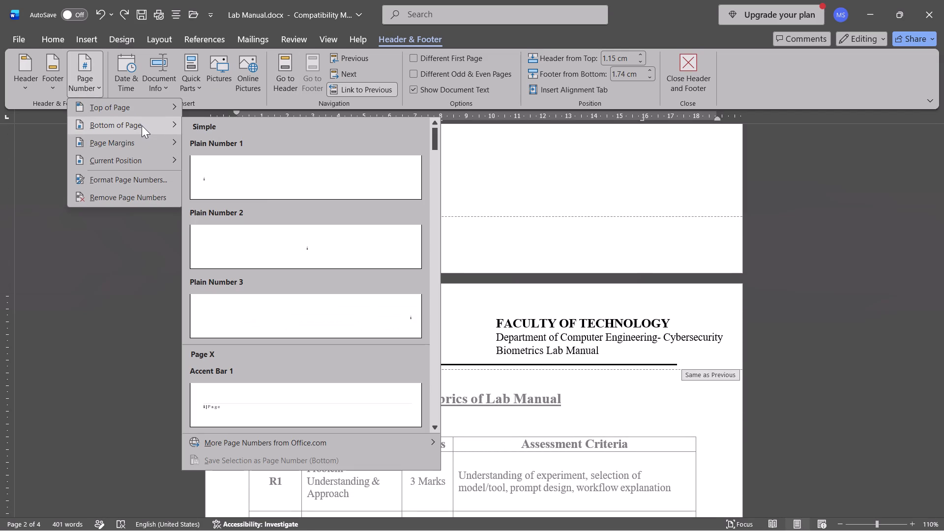
left_click(395, 315)
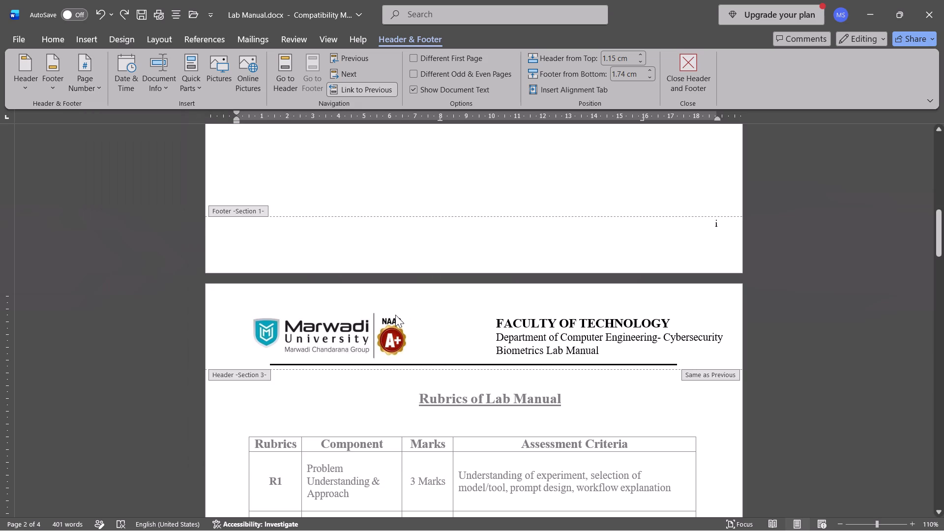
scroll(519, 348, "down", 8)
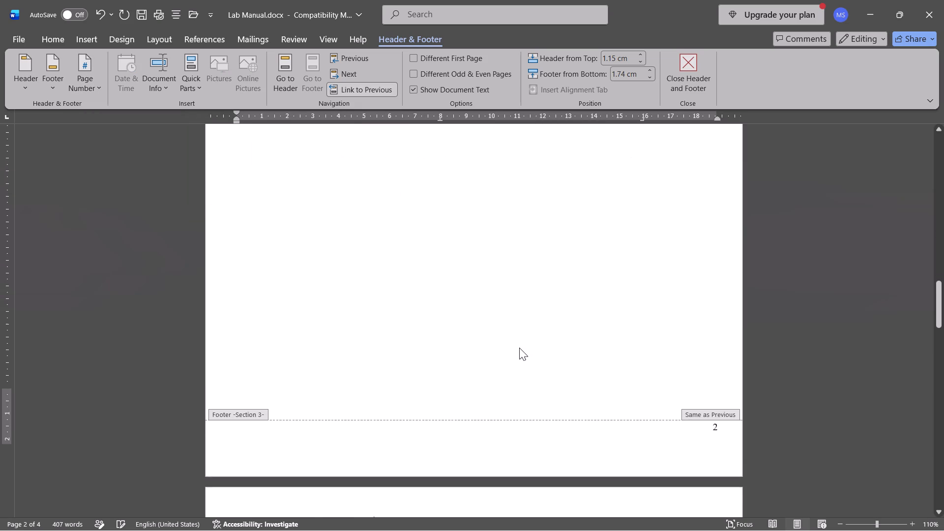
Set the section 3 page number format to lowercase Roman numerals (i, ii, iii), continuing from the previous section.
scroll(519, 348, "down", 3)
left_click(723, 298)
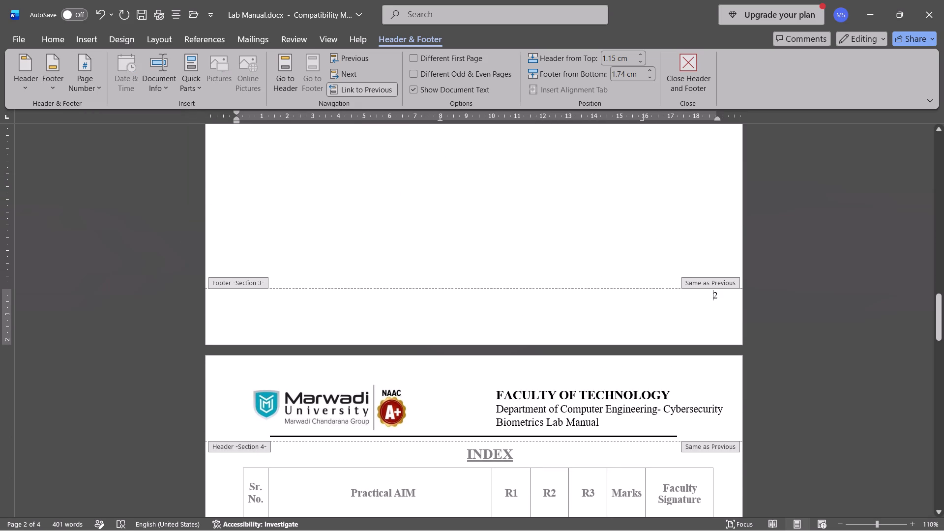
left_click(98, 89)
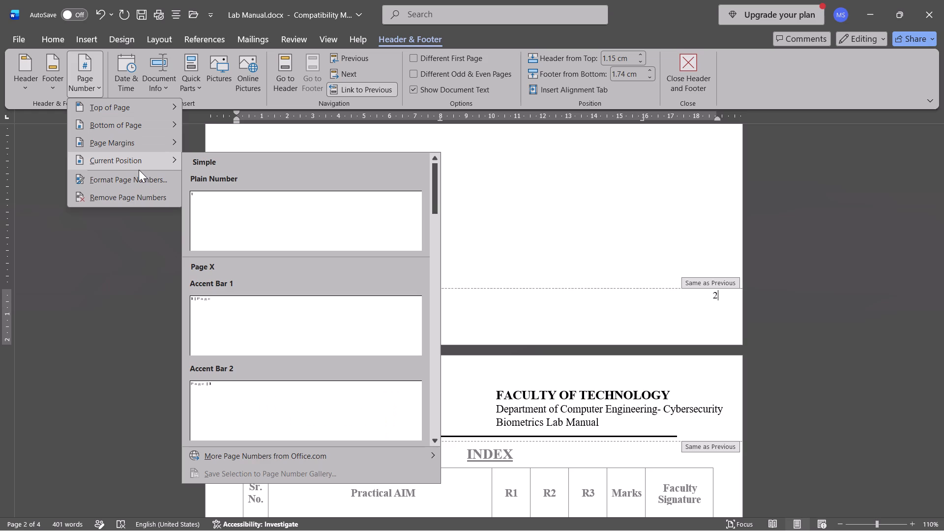
left_click(137, 183)
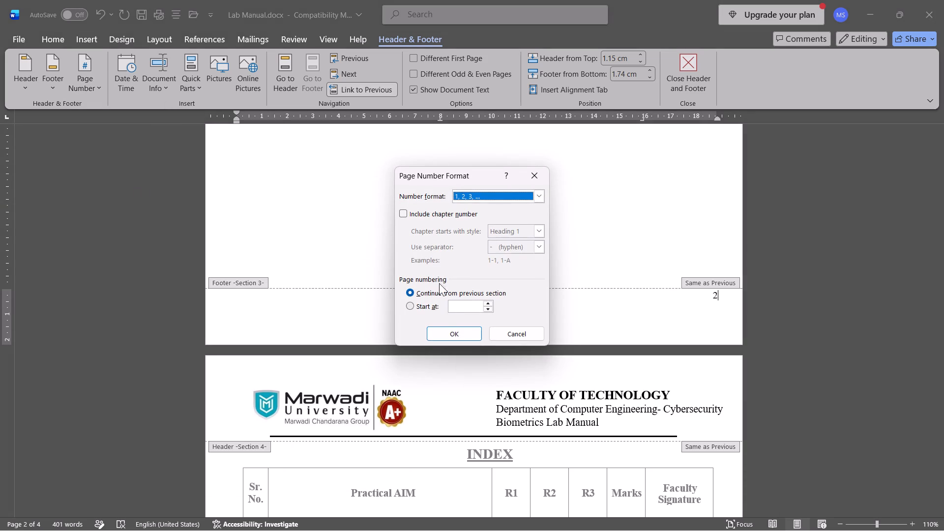
left_click(536, 198)
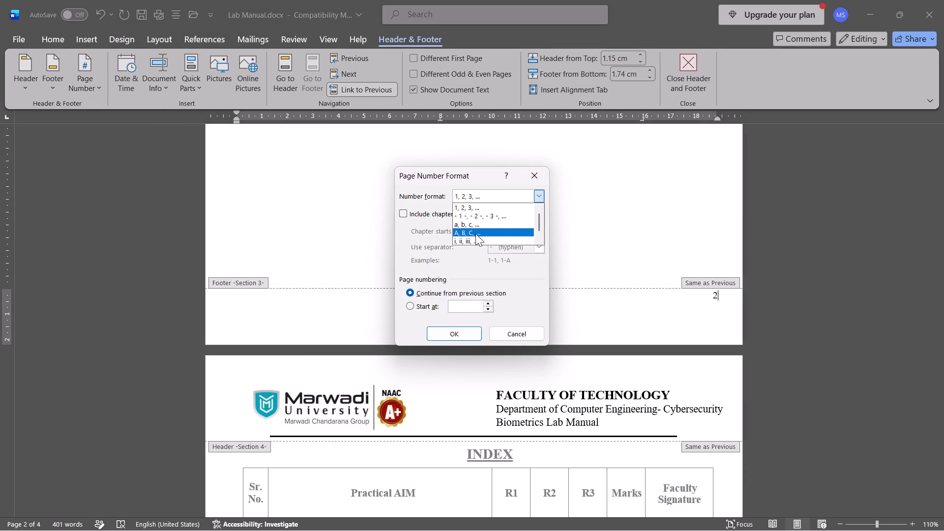
left_click(475, 239)
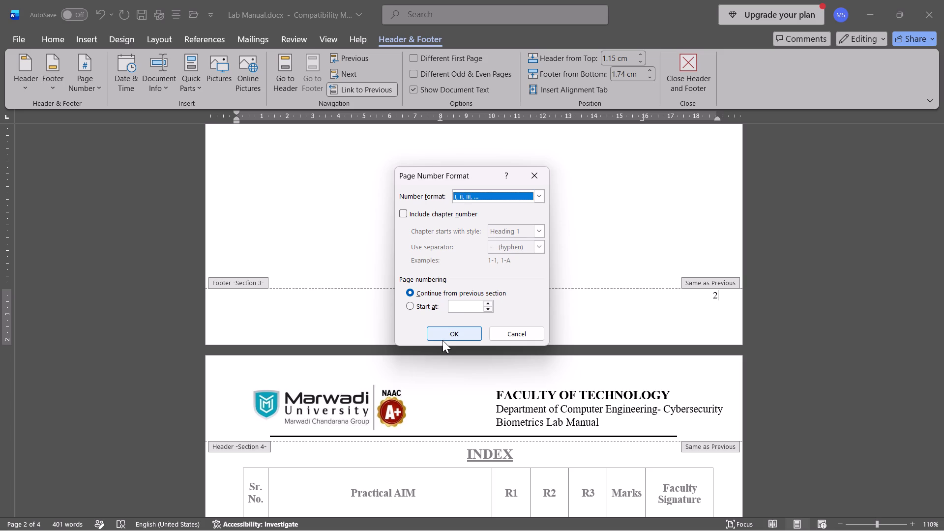
left_click(444, 337)
Set the page number format of section 4, the first index page, to lowercase Roman numerals (i, ii, iii), continuing from the previous section.
scroll(572, 418, "down", 2)
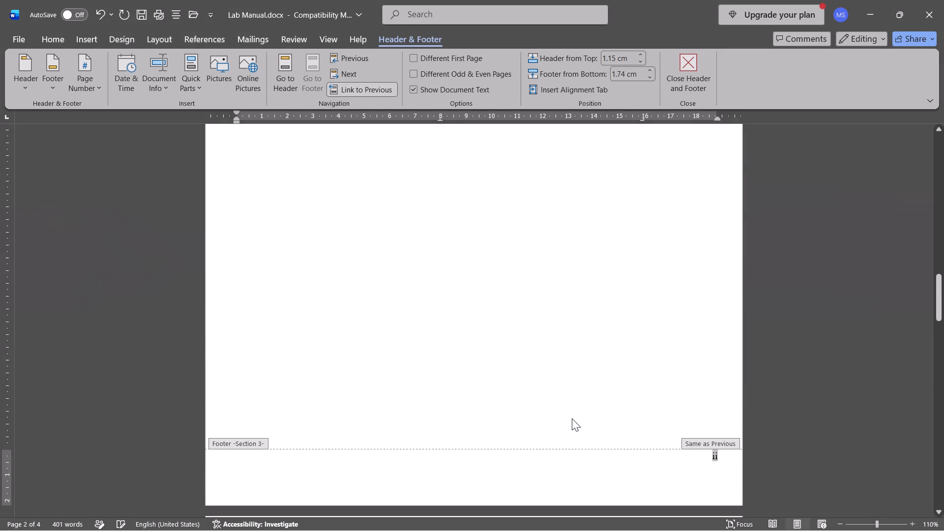
scroll(572, 418, "down", 8)
scroll(572, 418, "up", 11)
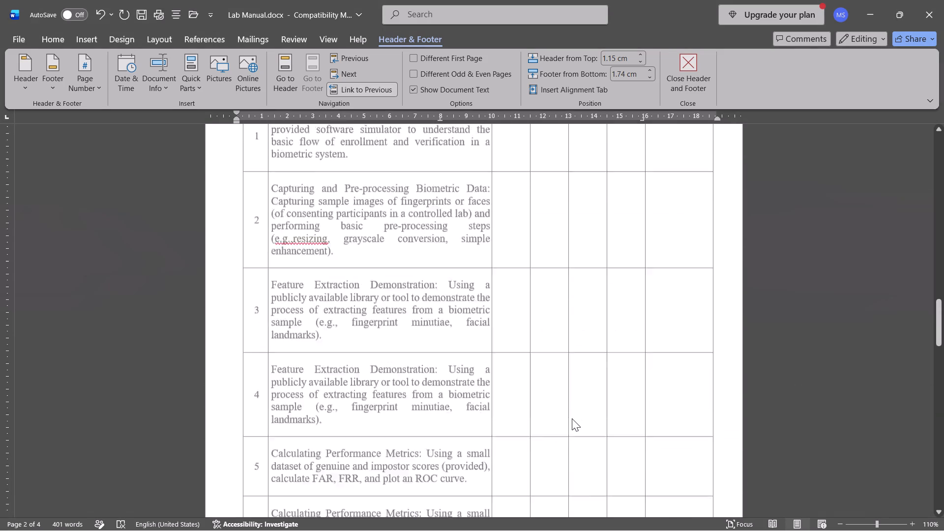
scroll(572, 418, "down", 4)
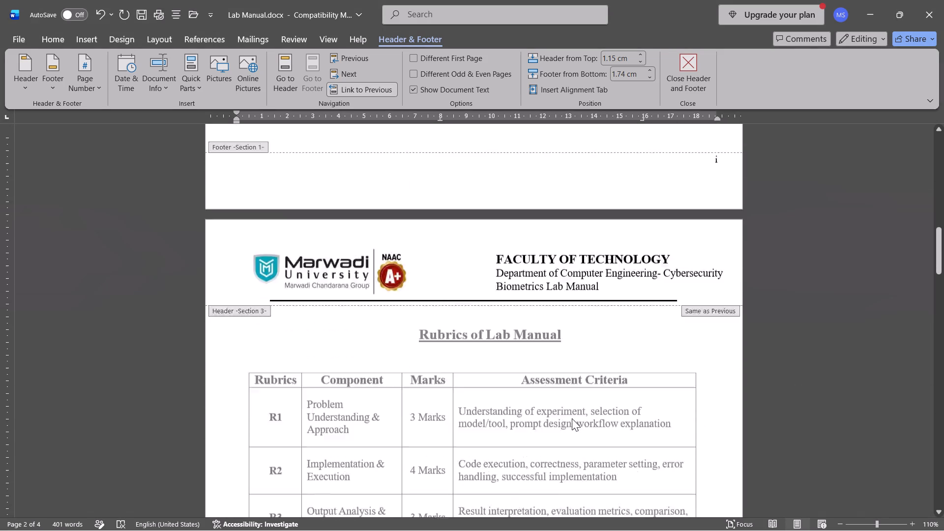
scroll(572, 418, "down", 12)
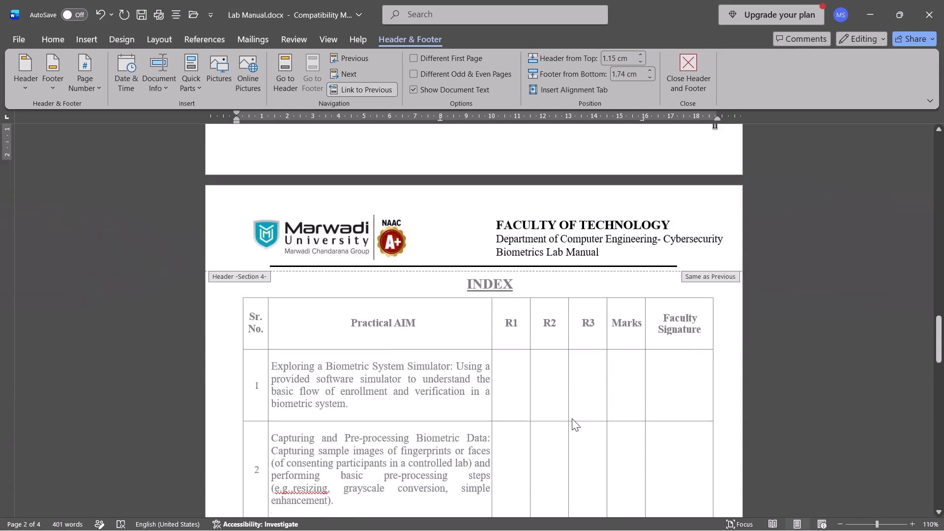
scroll(572, 418, "down", 8)
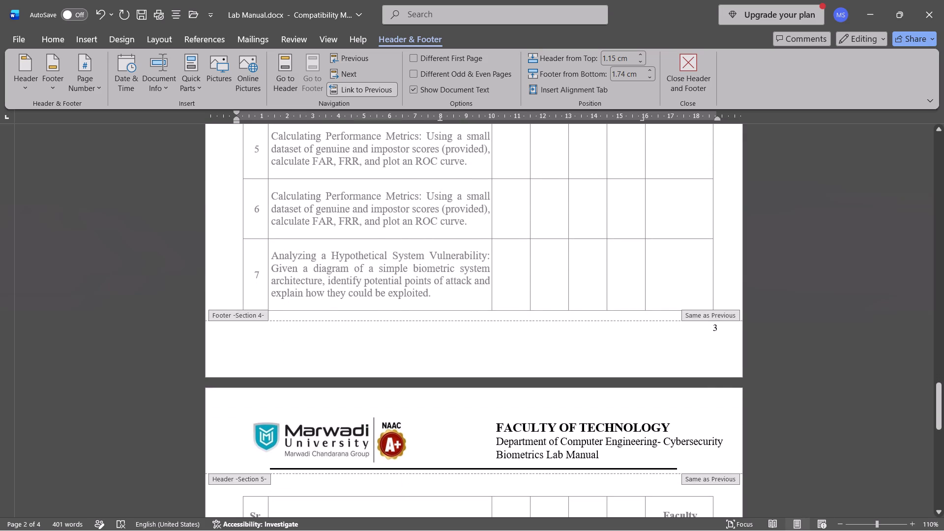
double_click(620, 346)
left_click(620, 346)
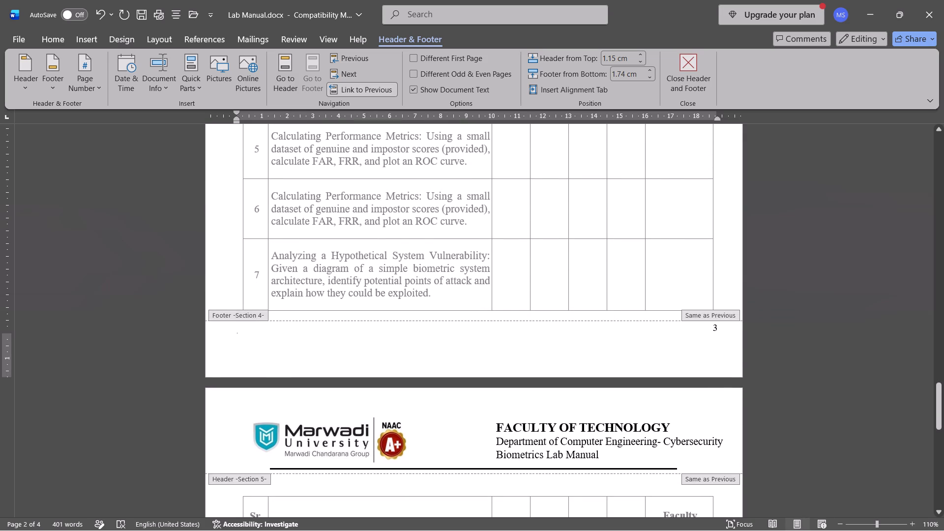
left_click(719, 334)
left_click(527, 335)
double_click(527, 335)
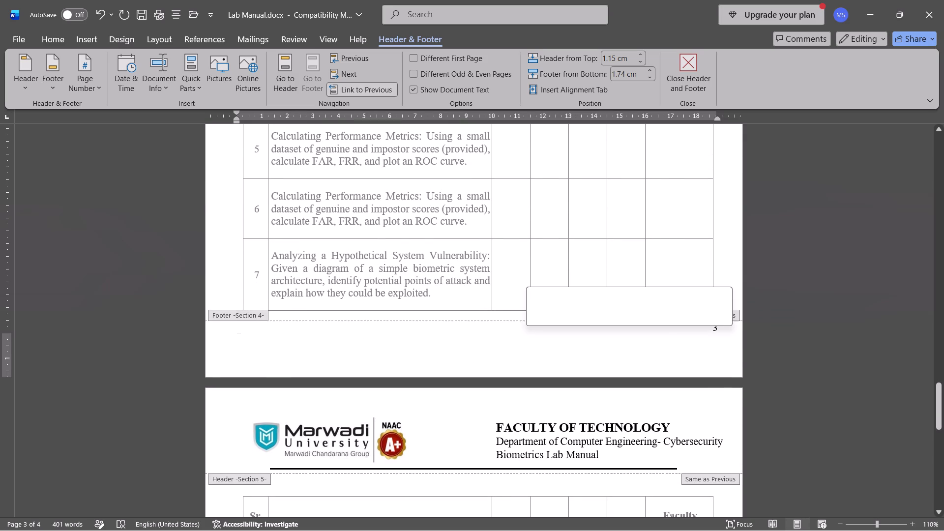
left_click(682, 383)
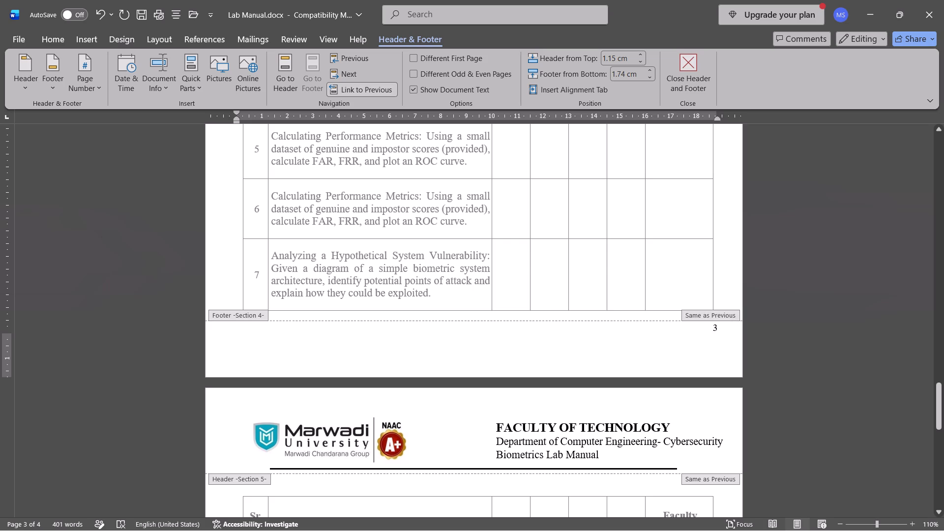
triple_click(723, 328)
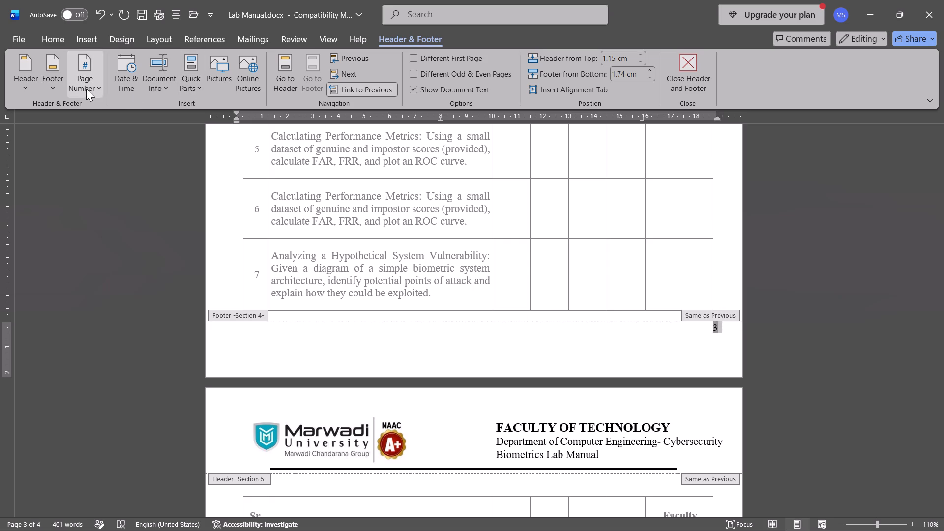
left_click(86, 88)
left_click(110, 187)
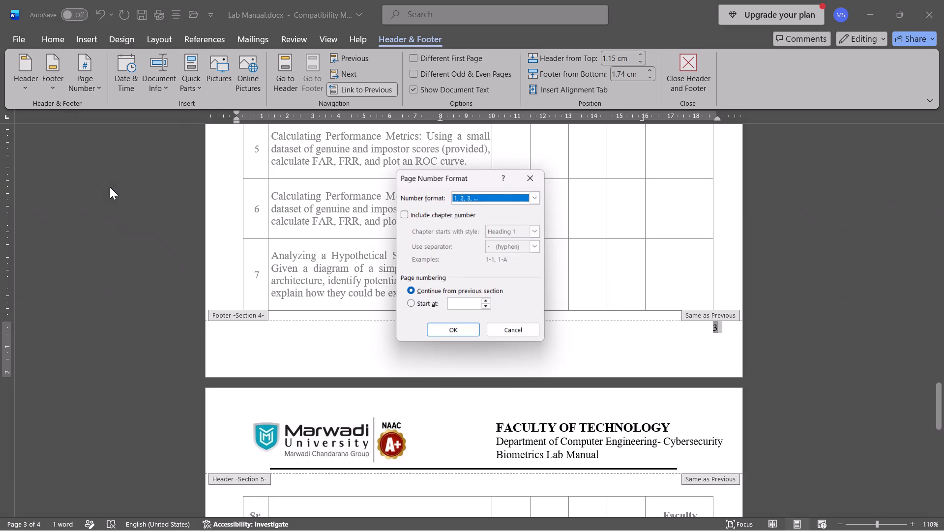
left_click(535, 195)
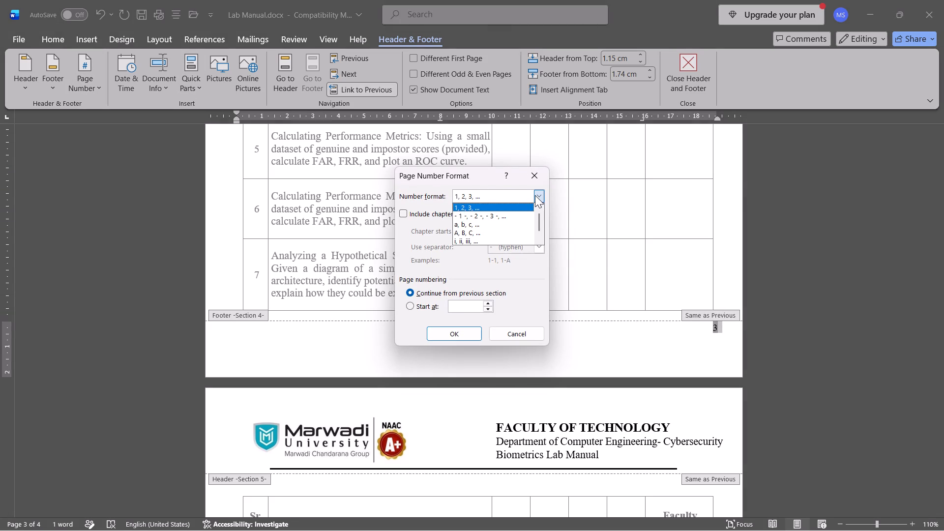
left_click(479, 238)
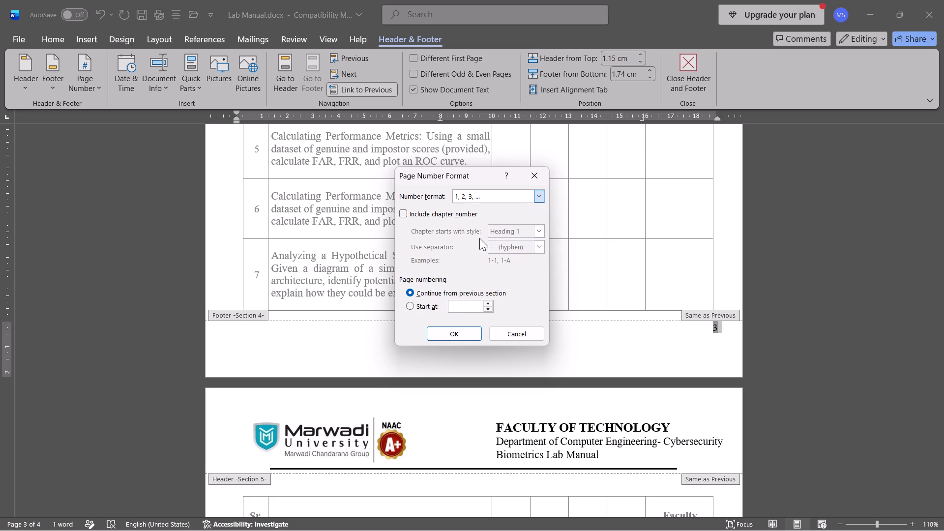
left_click(457, 337)
Set the page number format of section 5, the last index page, to lowercase Roman numerals (i, ii, iii), continuing from the previous section.
scroll(544, 390, "down", 3)
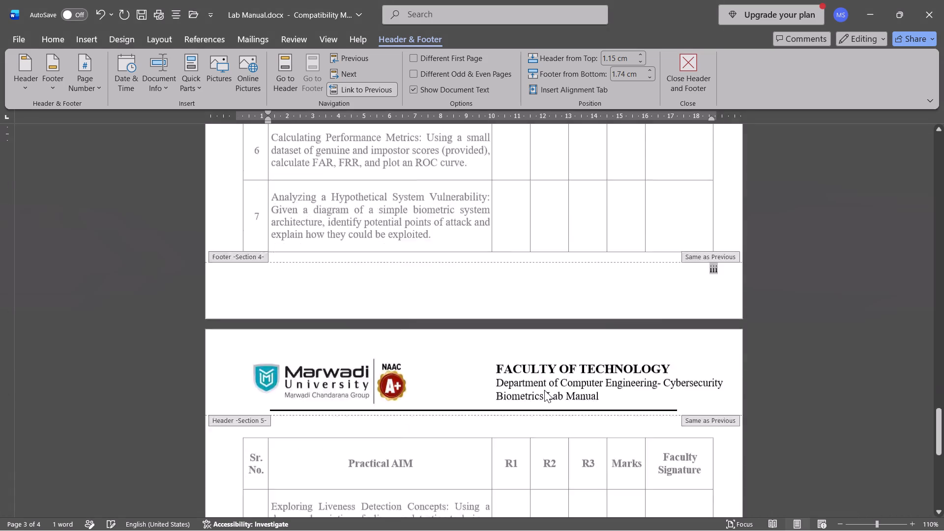
scroll(544, 390, "down", 15)
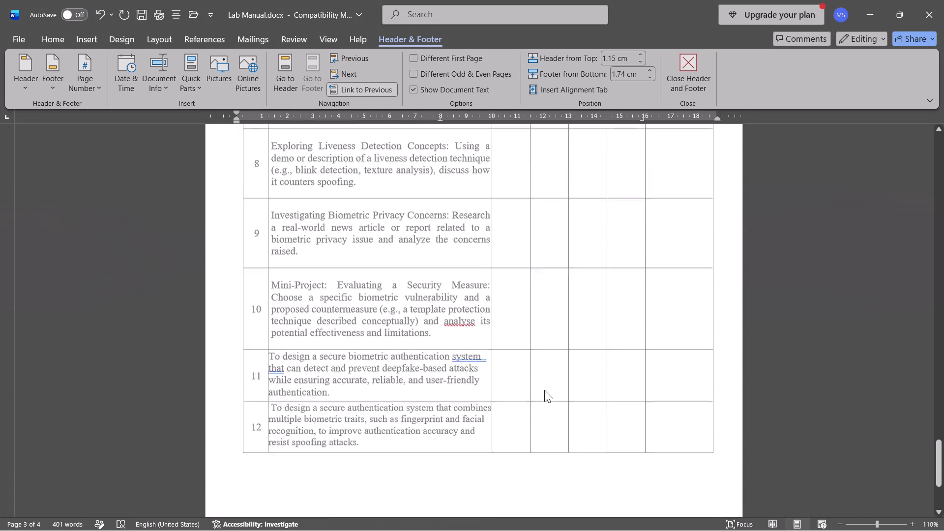
scroll(544, 390, "down", 4)
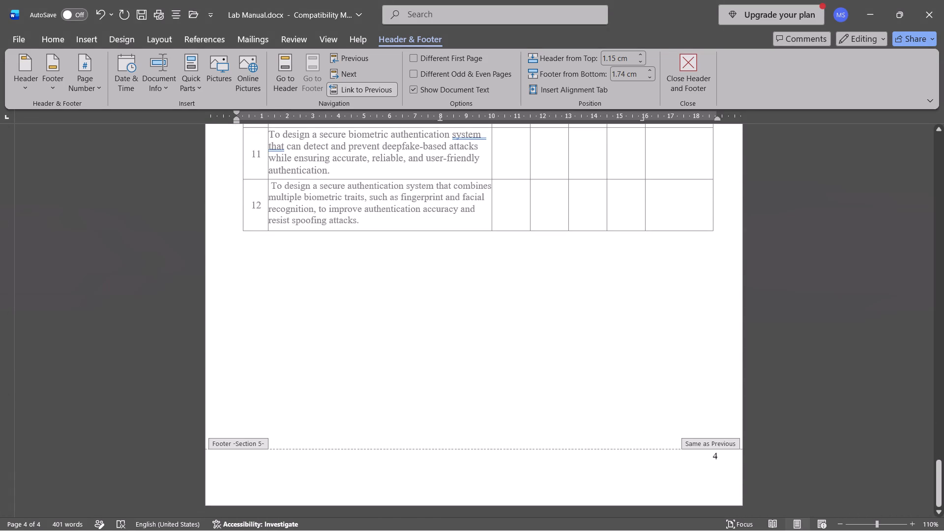
triple_click(722, 457)
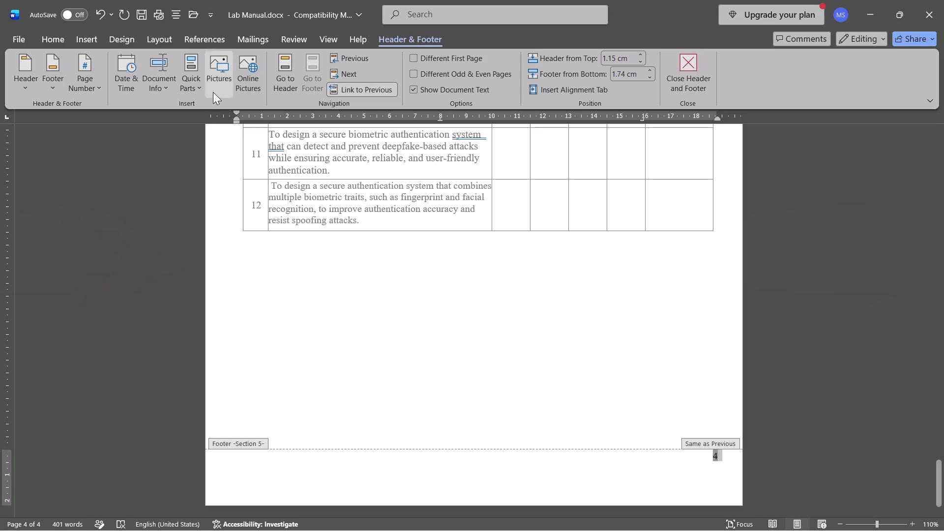
left_click(93, 89)
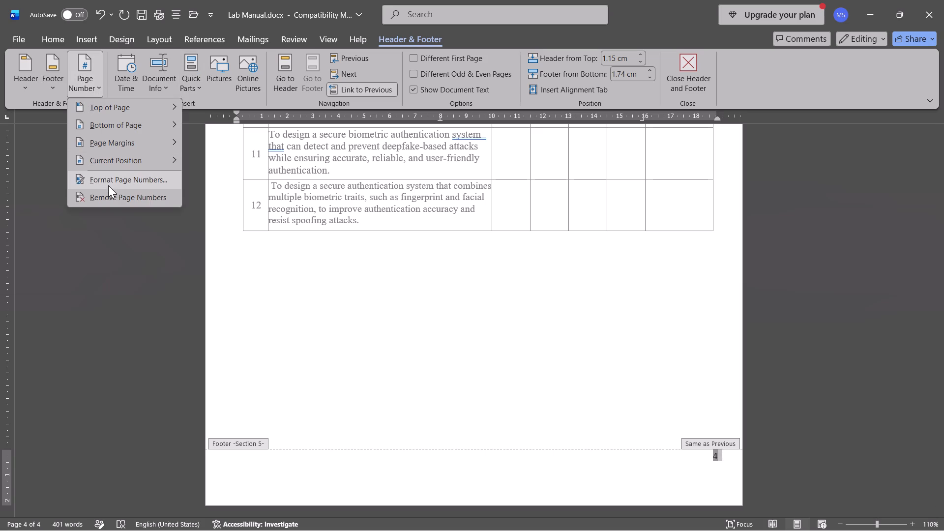
left_click(109, 185)
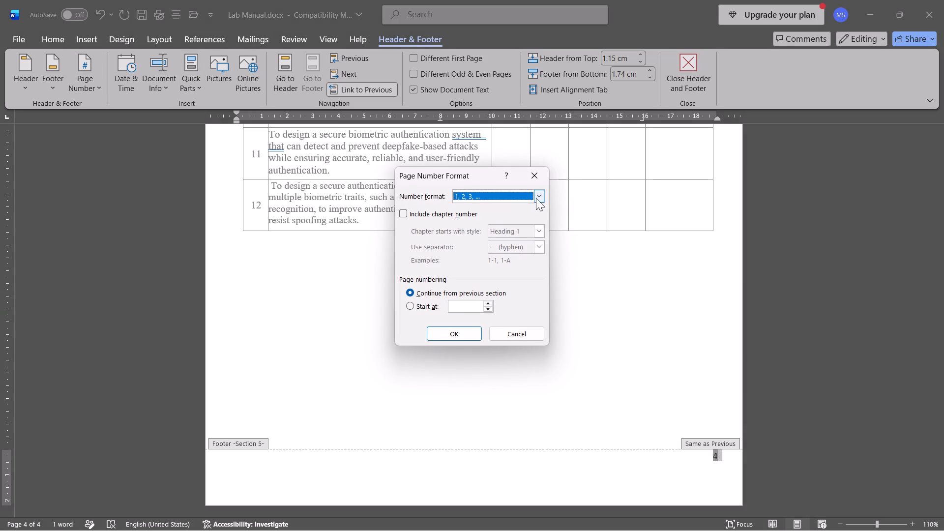
left_click(536, 198)
left_click(465, 241)
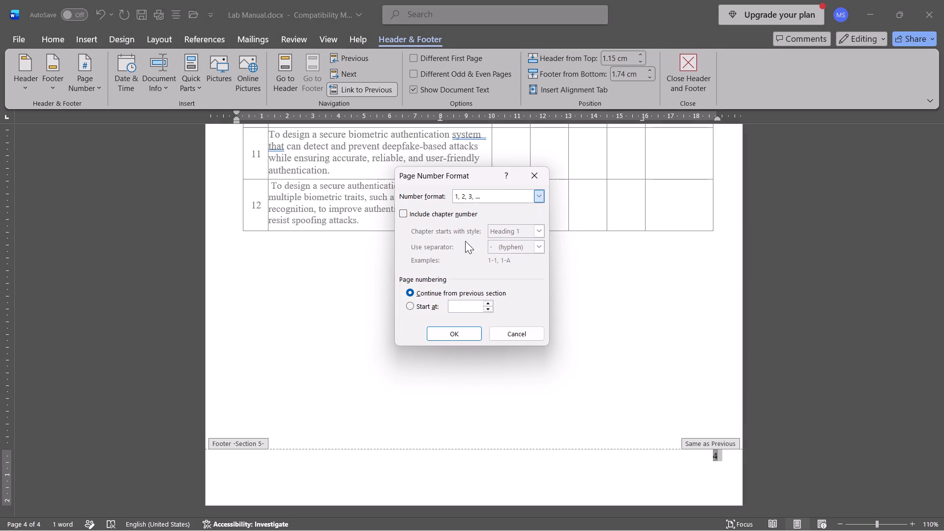
left_click(450, 330)
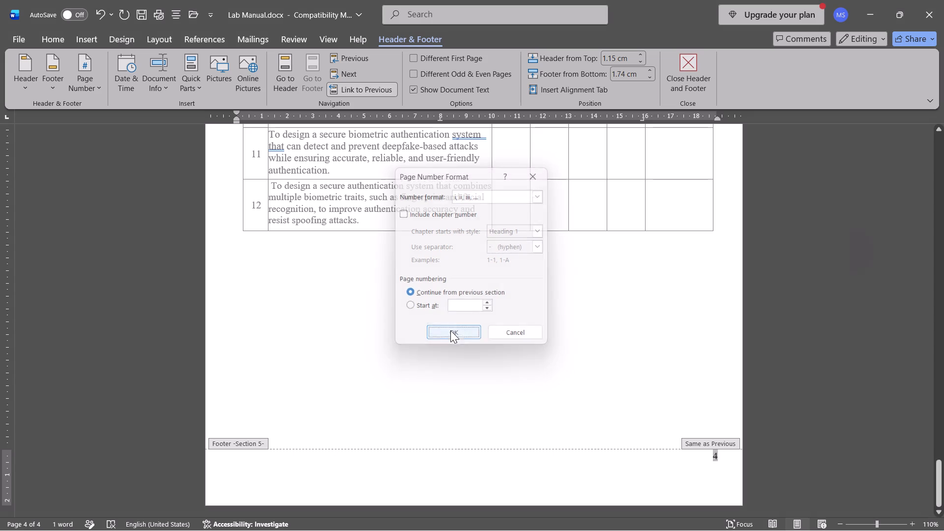
Paste the copied horizontal line into the section 5 footer and position it along the footer's upper edge, beside the page number.
double_click(414, 461)
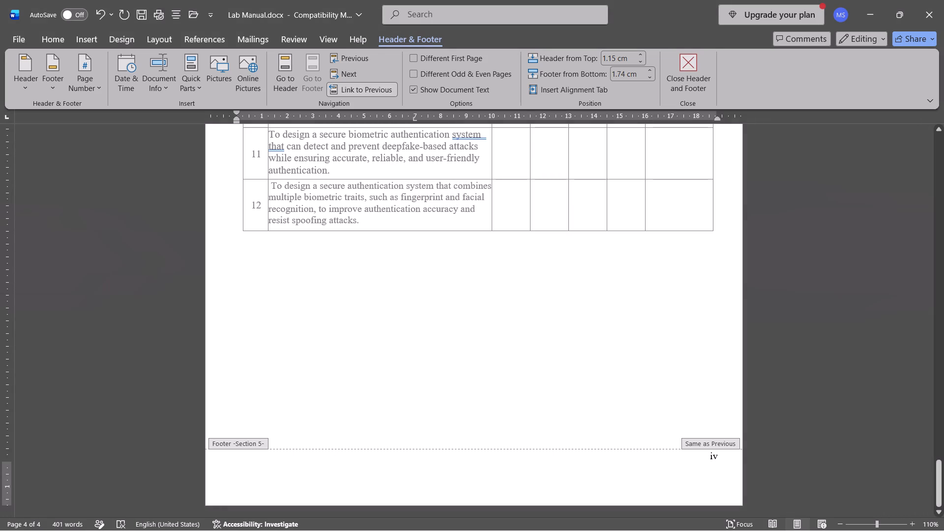
double_click(410, 463)
triple_click(410, 463)
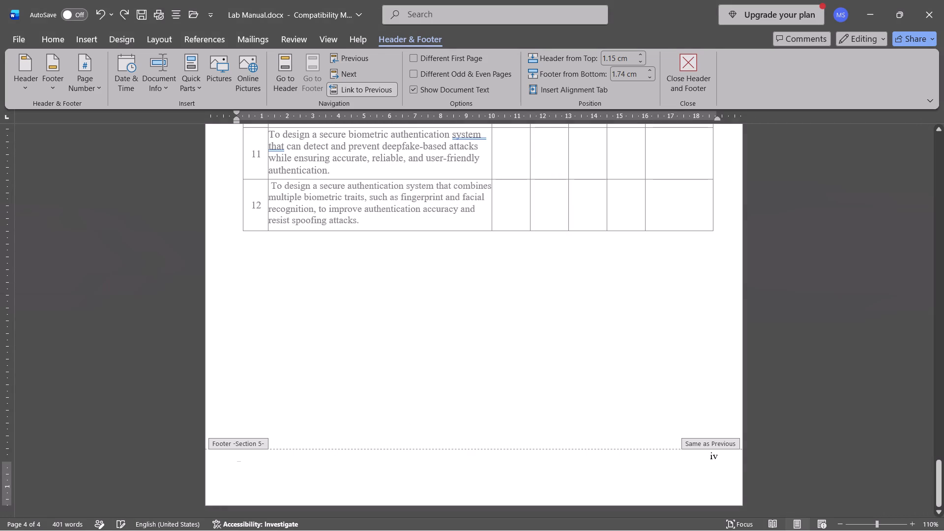
triple_click(410, 463)
left_click(410, 463)
left_click(410, 463)
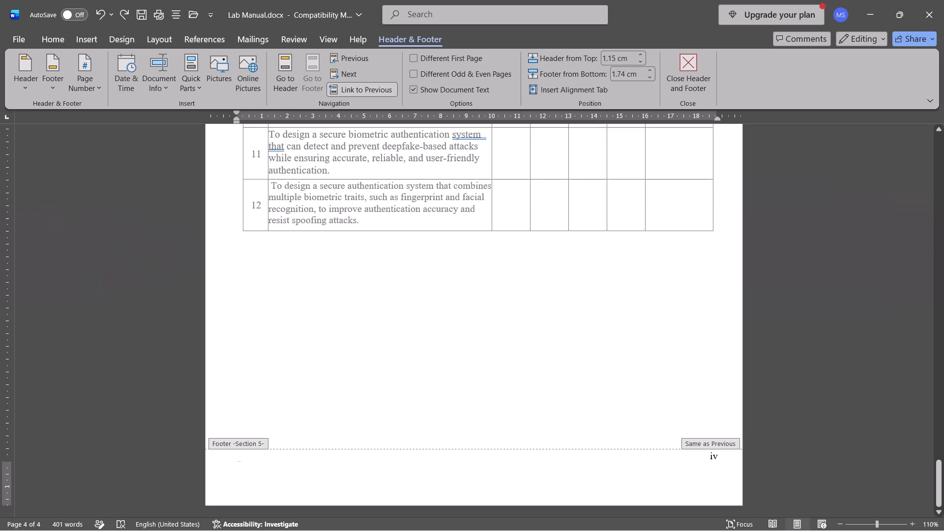
key("ctrl+v")
left_click_drag(424, 463, 468, 451)
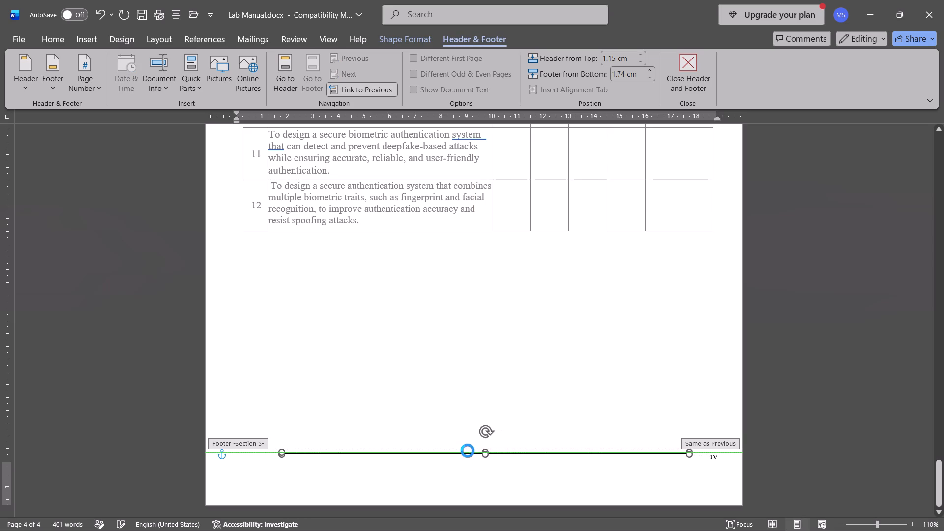
left_click_drag(468, 451, 477, 451)
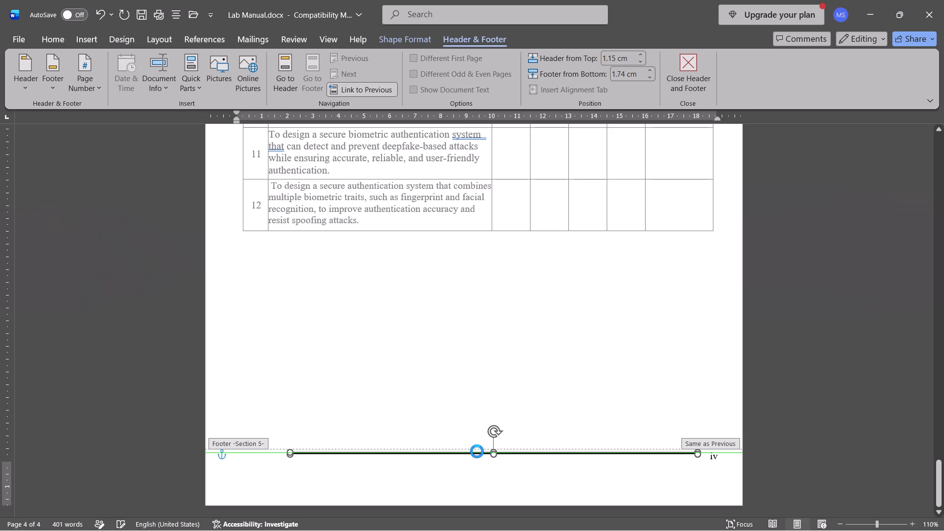
left_click_drag(477, 451, 473, 444)
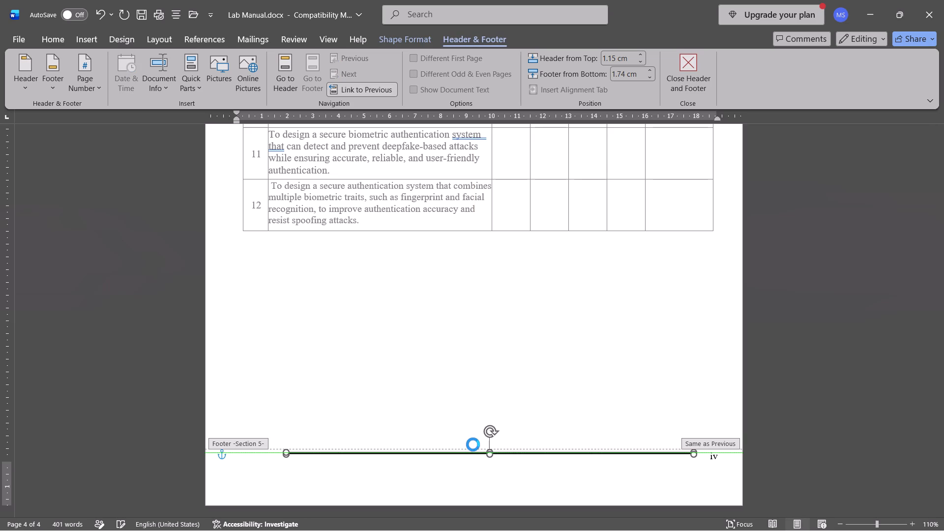
left_click_drag(473, 444, 475, 442)
Examine the footer line and Roman page number on each page of the lab manual, from section 1 to section 5.
scroll(496, 377, "up", 15)
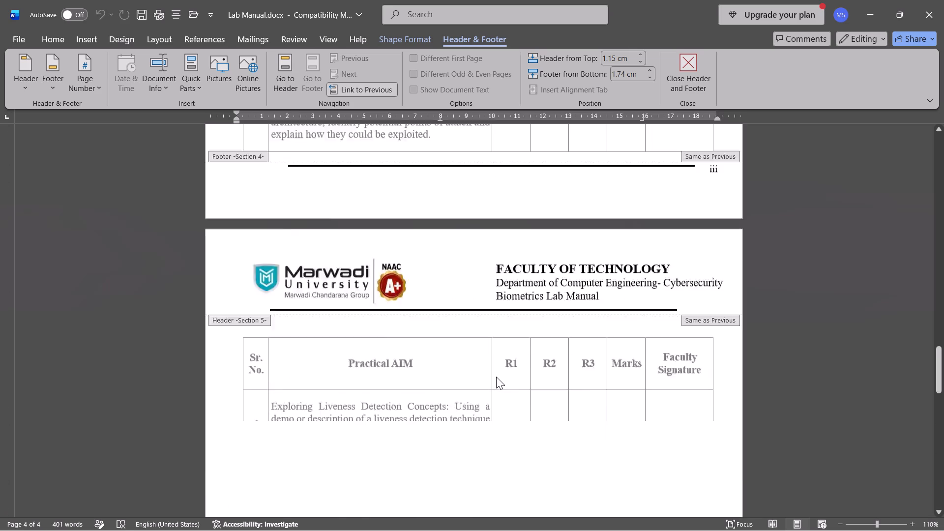
scroll(496, 377, "up", 4)
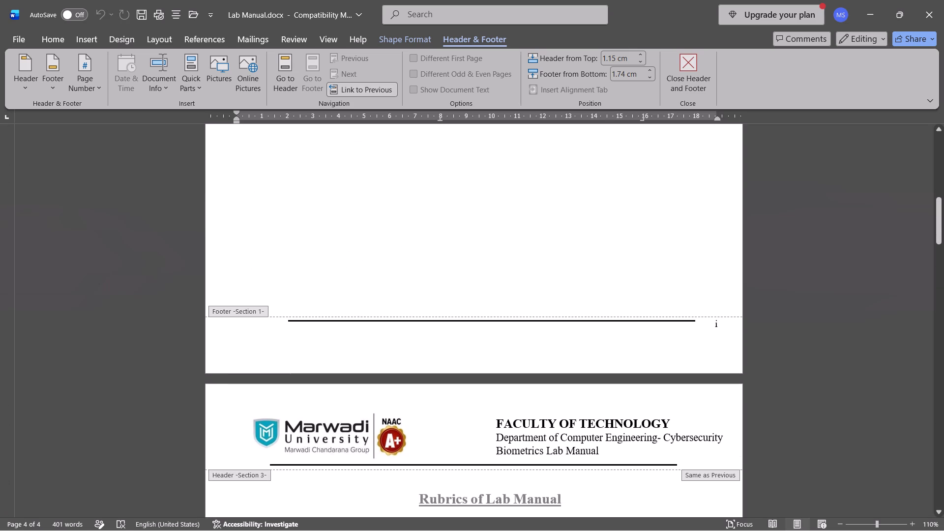
left_click(468, 323)
double_click(414, 335)
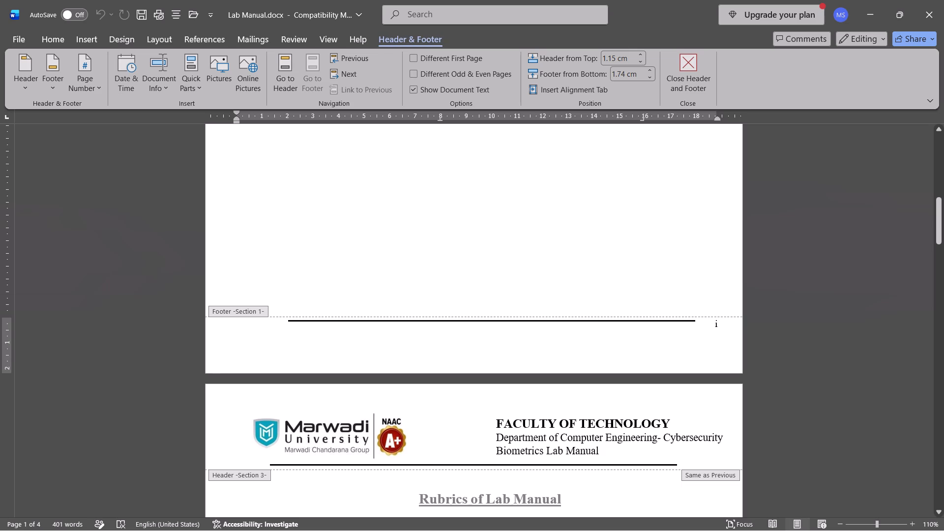
left_click(383, 318)
scroll(652, 336, "down", 12)
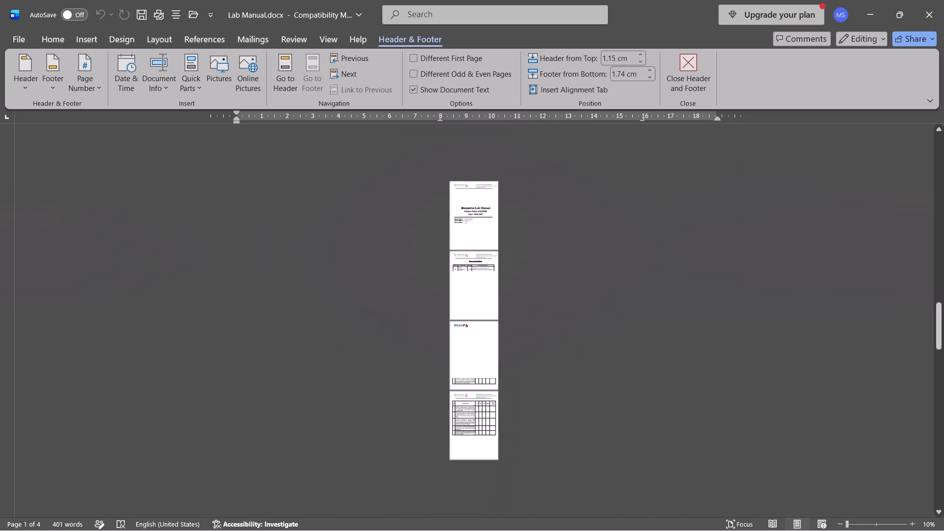
scroll(652, 336, "up", 1)
scroll(652, 336, "up", 1, "ctrl")
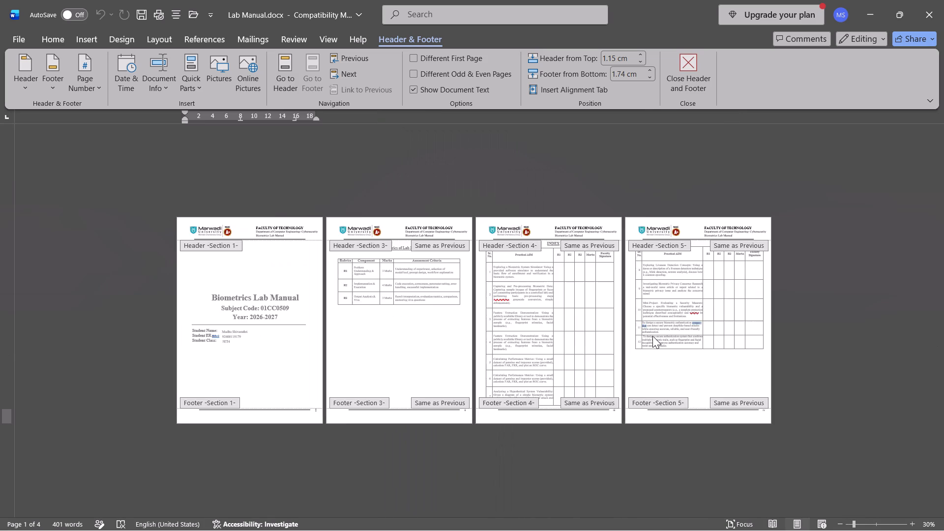
scroll(652, 336, "up", 2, "ctrl")
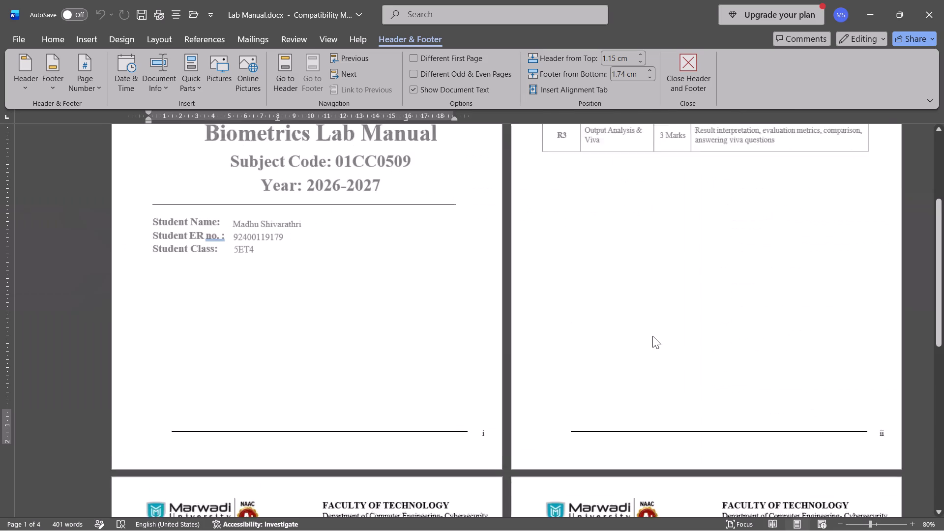
scroll(652, 336, "up", 1, "ctrl")
scroll(652, 336, "down", 5)
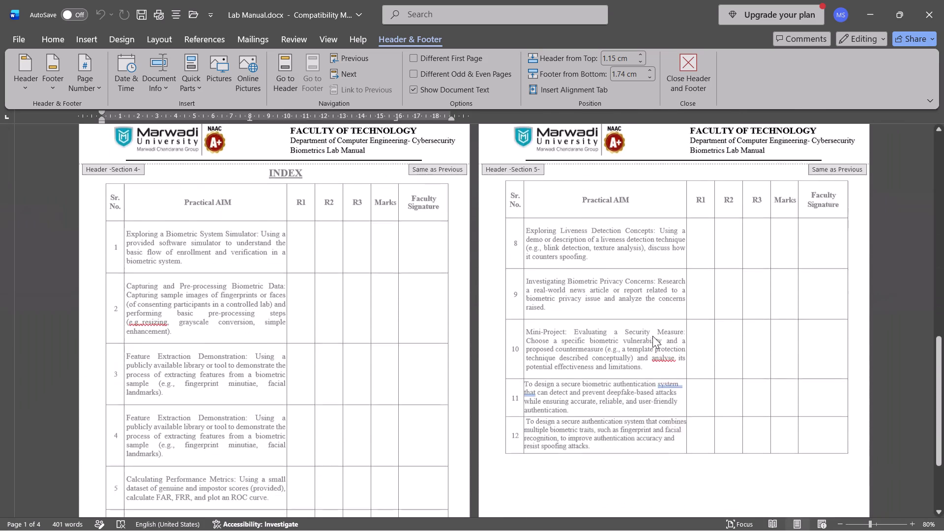
scroll(652, 336, "down", 1)
scroll(652, 336, "up", 2, "ctrl")
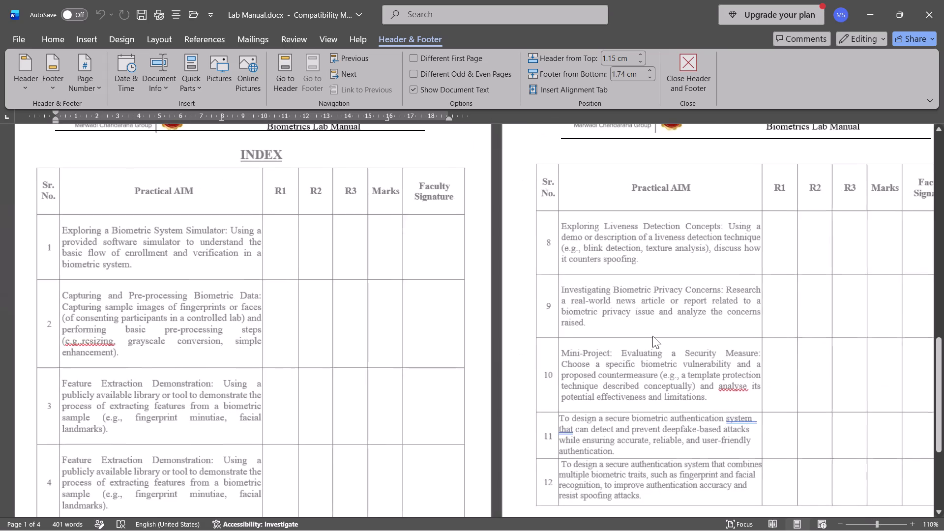
scroll(652, 336, "up", 2, "ctrl")
scroll(652, 336, "down", 2)
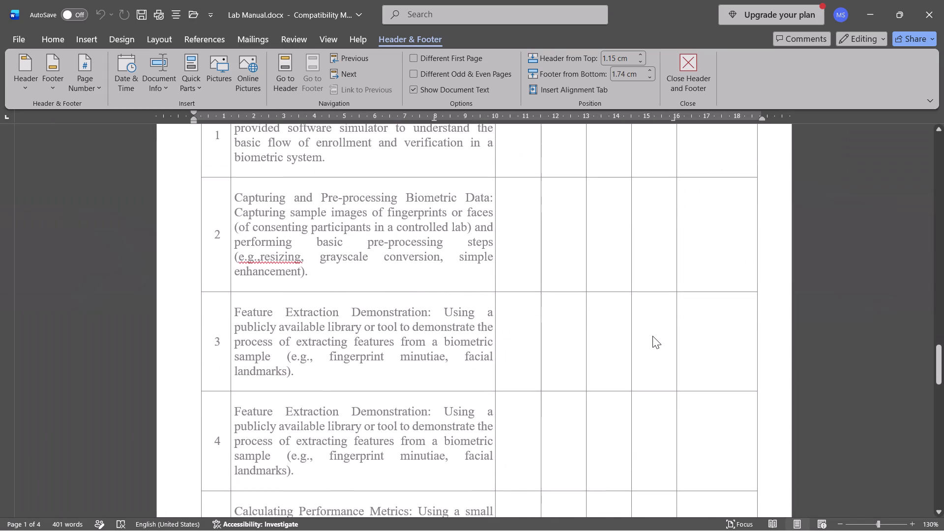
scroll(652, 336, "down", 2, "ctrl")
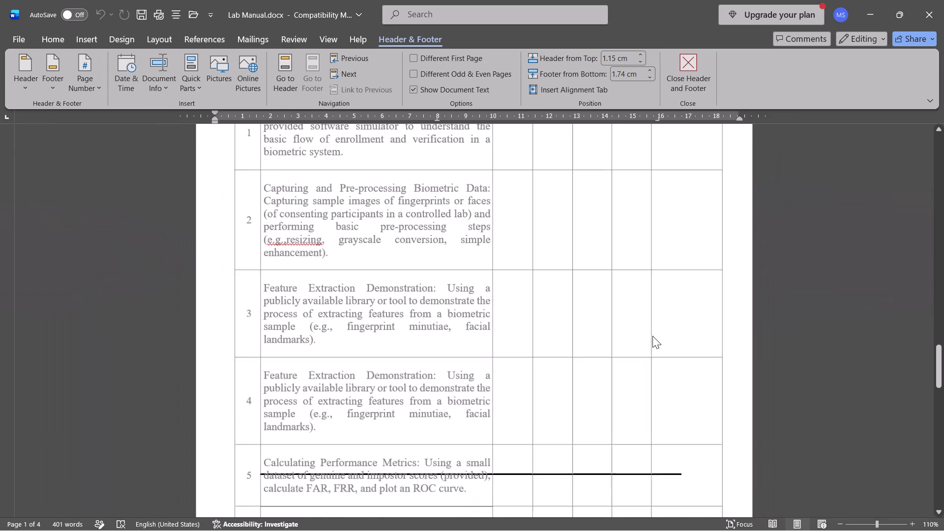
scroll(652, 336, "down", 1, "ctrl")
scroll(652, 336, "down", 5)
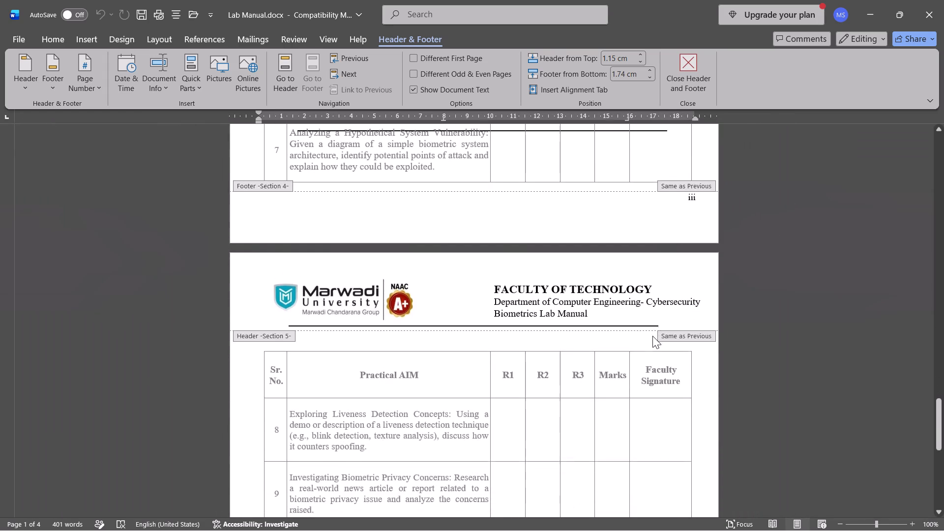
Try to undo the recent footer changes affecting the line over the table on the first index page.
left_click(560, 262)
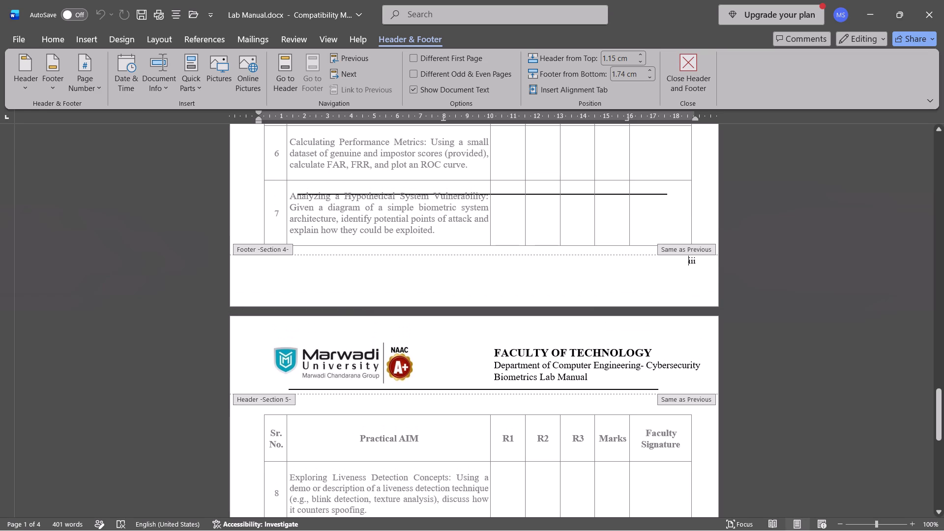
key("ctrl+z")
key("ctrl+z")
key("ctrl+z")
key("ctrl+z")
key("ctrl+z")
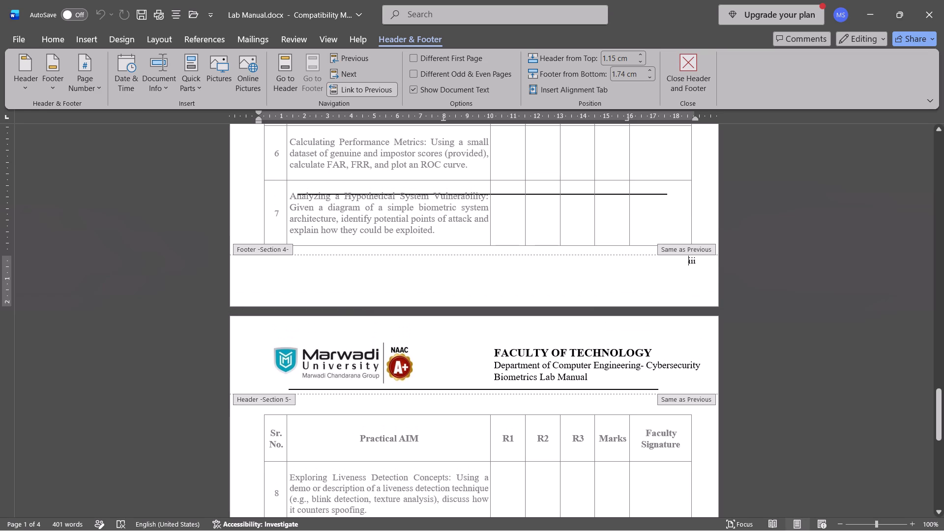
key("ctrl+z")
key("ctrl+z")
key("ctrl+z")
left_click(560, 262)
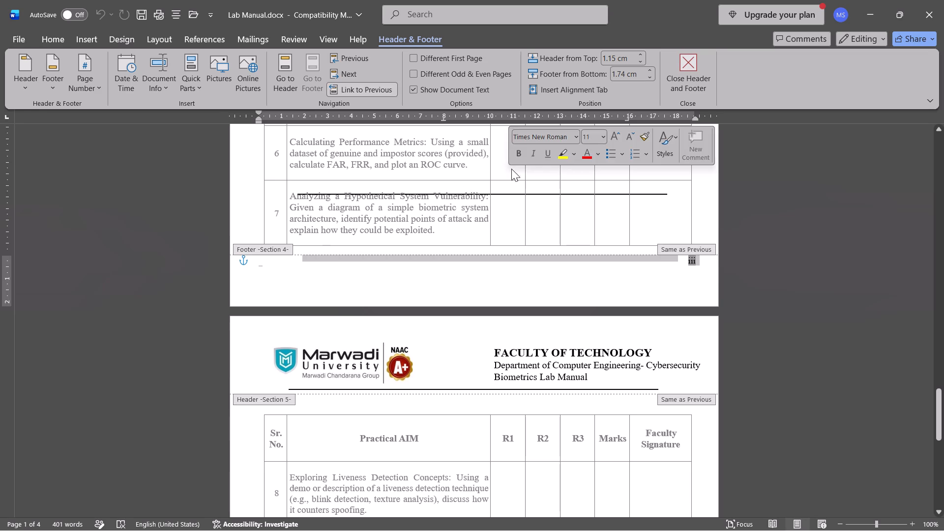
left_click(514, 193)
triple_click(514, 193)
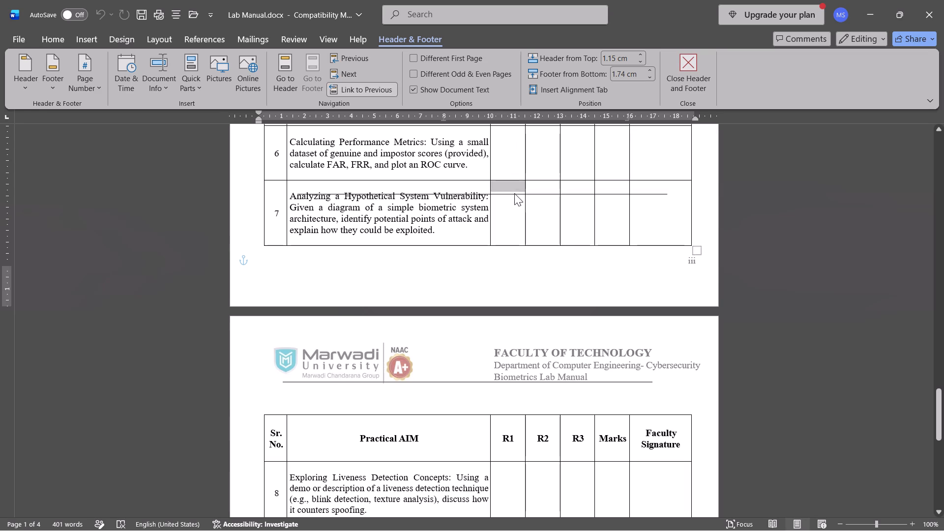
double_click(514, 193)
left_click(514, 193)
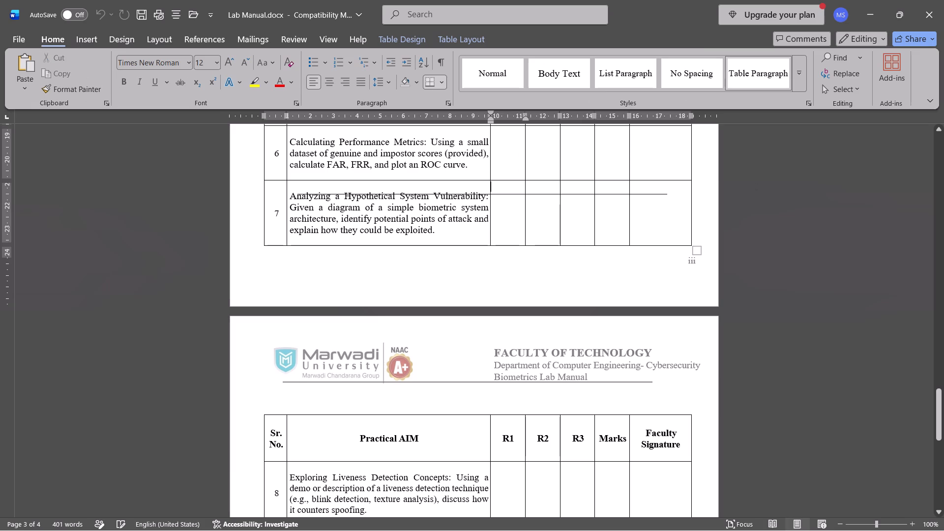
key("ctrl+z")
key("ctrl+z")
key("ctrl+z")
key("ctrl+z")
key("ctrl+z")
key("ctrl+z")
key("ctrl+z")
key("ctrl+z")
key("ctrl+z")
Compare the horizontal line's placement in the section 4 and section 5 footers.
scroll(492, 253, "up", 3, "ctrl")
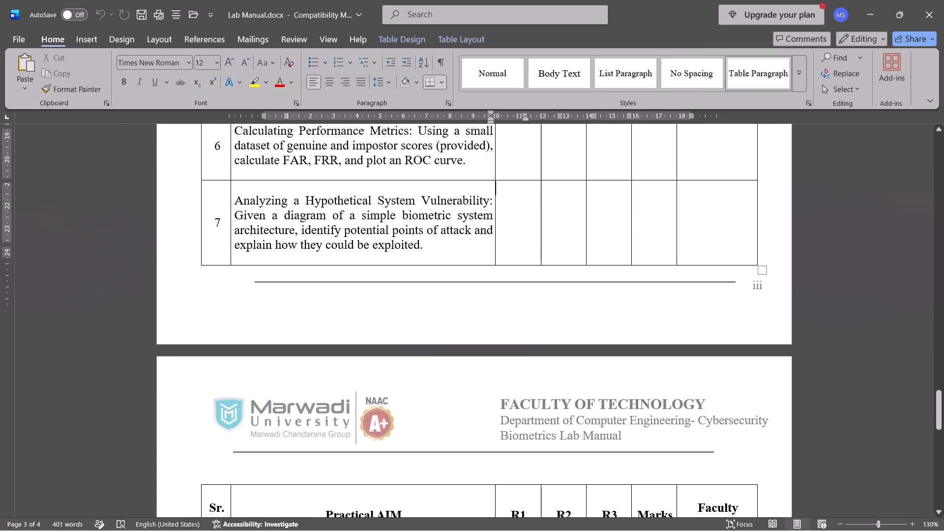
triple_click(463, 286)
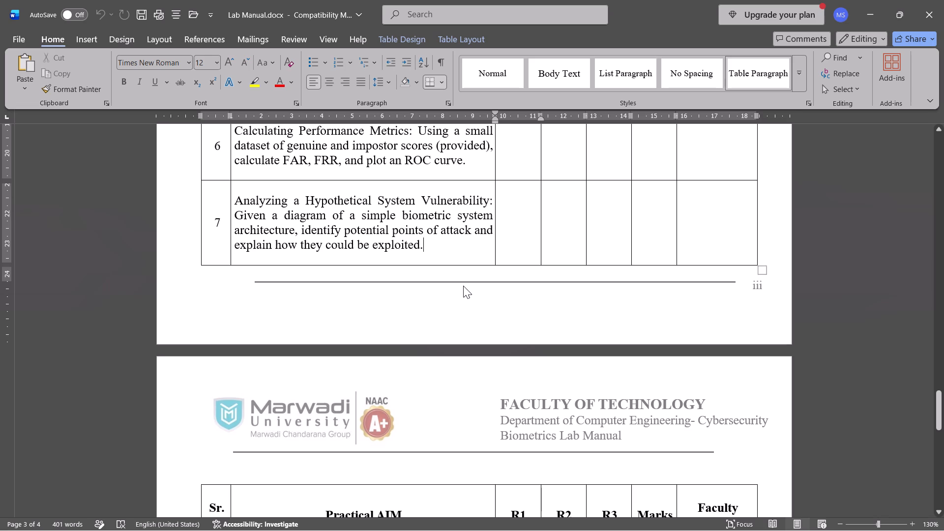
double_click(463, 299)
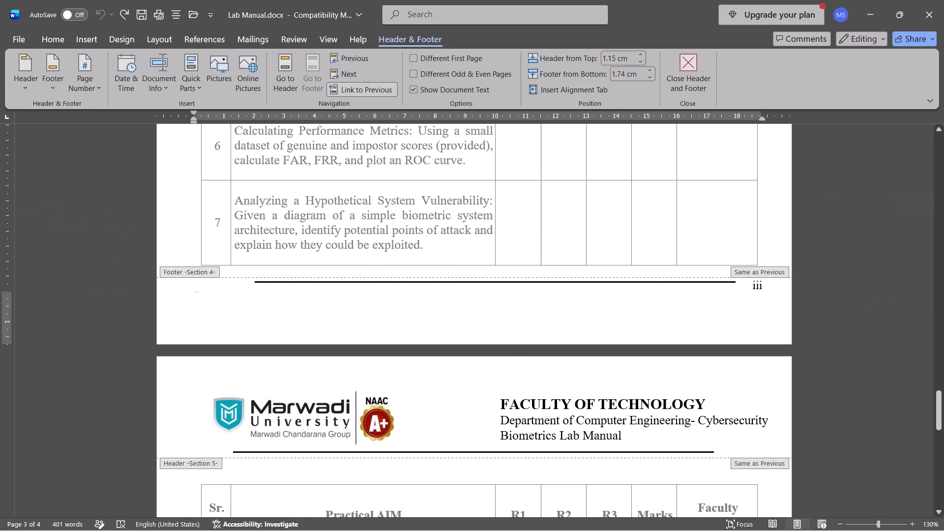
scroll(479, 329, "down", 5)
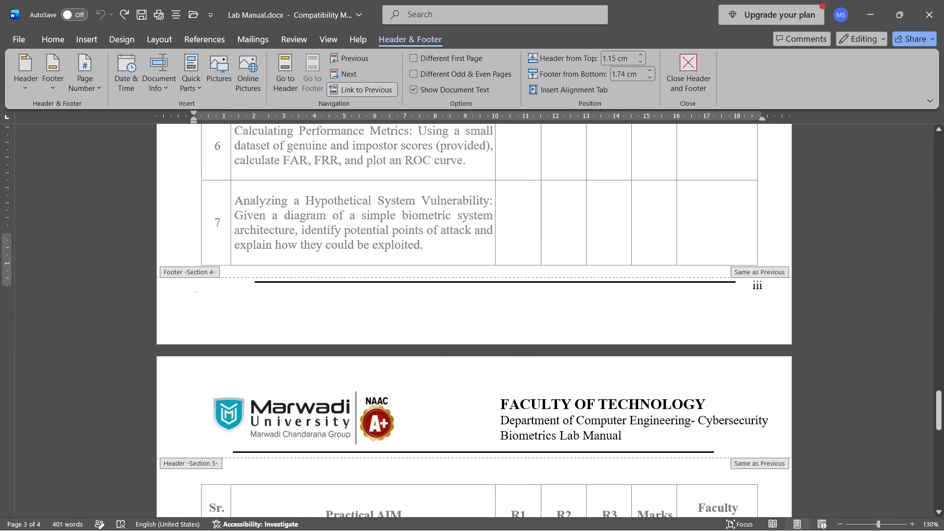
scroll(479, 329, "down", 20)
scroll(479, 329, "down", 2)
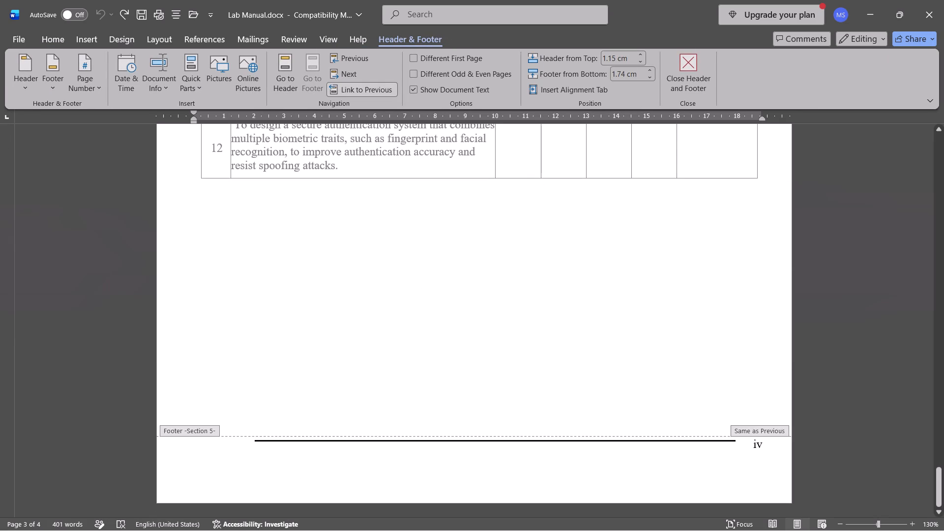
scroll(408, 441, "up", 10)
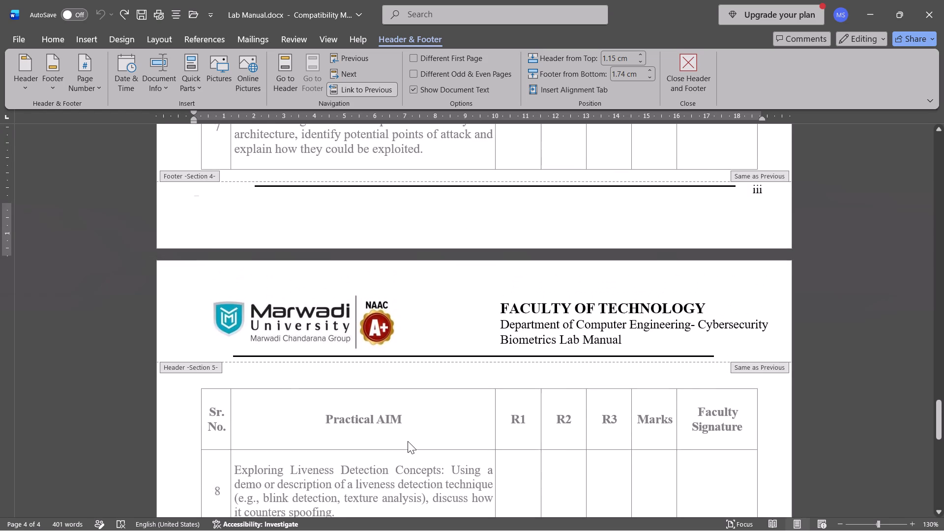
scroll(408, 441, "up", 1)
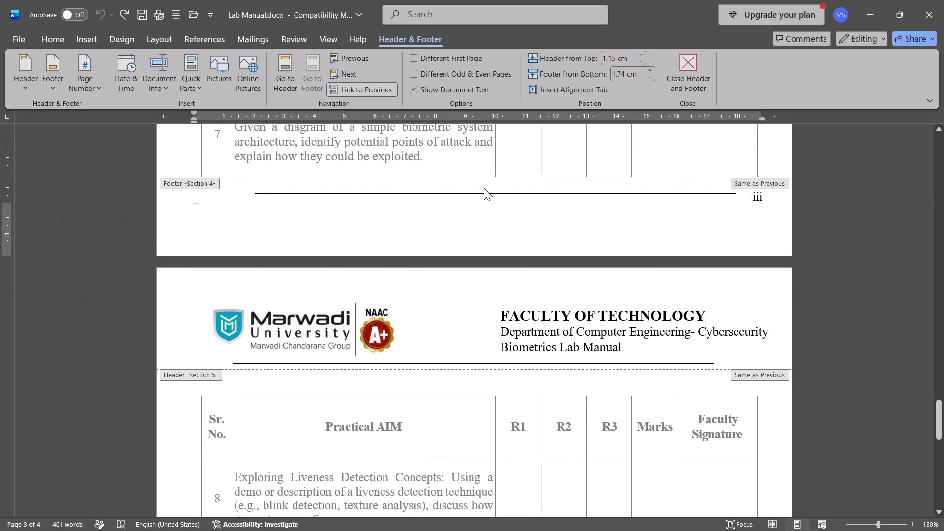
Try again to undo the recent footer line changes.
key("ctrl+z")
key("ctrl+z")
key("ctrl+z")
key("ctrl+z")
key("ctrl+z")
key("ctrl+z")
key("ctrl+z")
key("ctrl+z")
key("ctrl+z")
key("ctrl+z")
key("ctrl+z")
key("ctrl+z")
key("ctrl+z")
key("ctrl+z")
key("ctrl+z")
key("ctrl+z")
Shift the horizontal line in the section 4 footer slightly left, away from the page number, keeping it level along the footer's upper edge.
double_click(460, 174)
triple_click(455, 191)
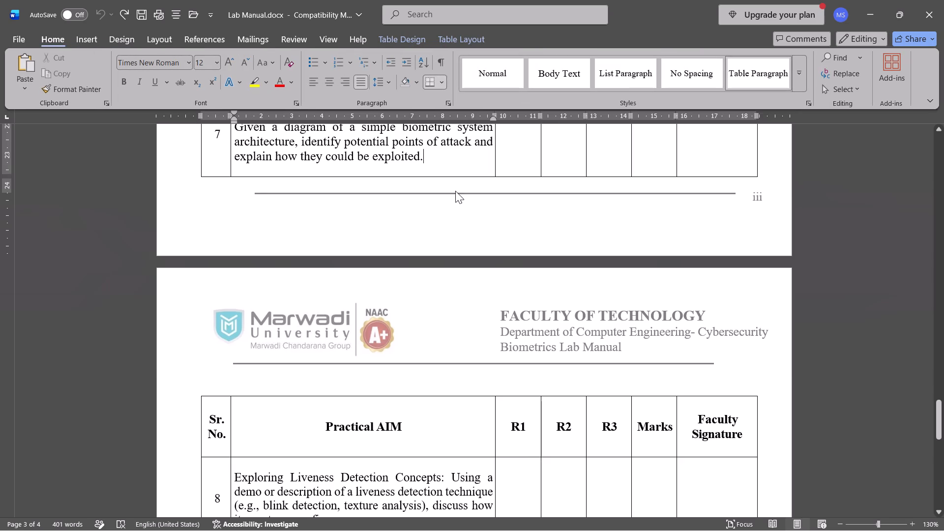
double_click(455, 191)
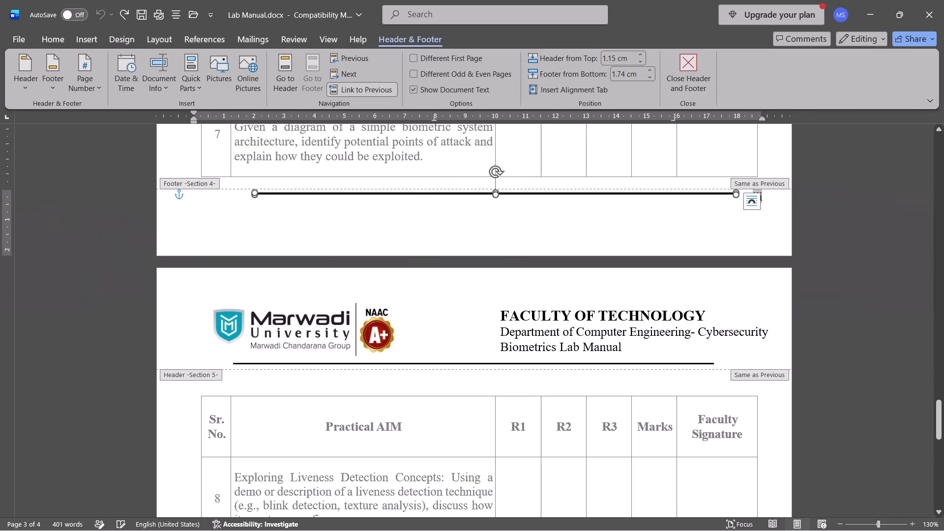
left_click_drag(455, 191, 447, 191)
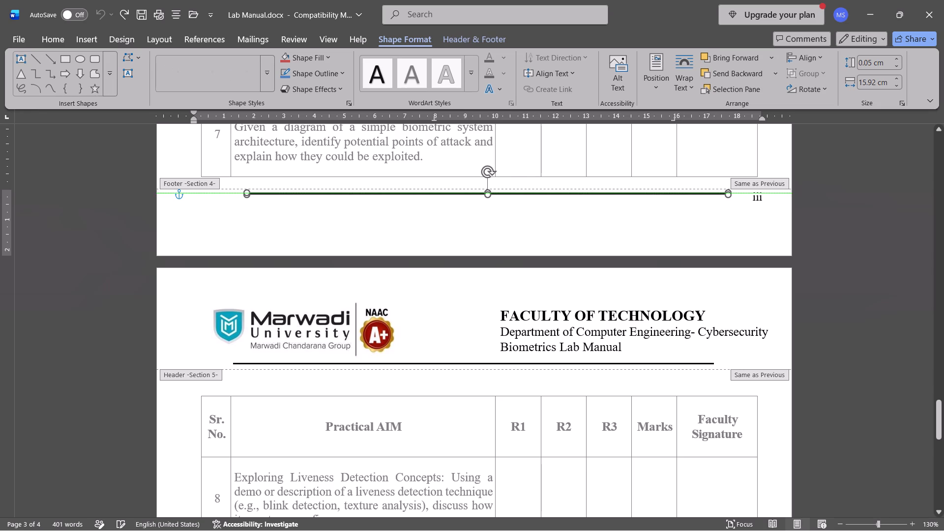
left_click_drag(447, 191, 430, 193)
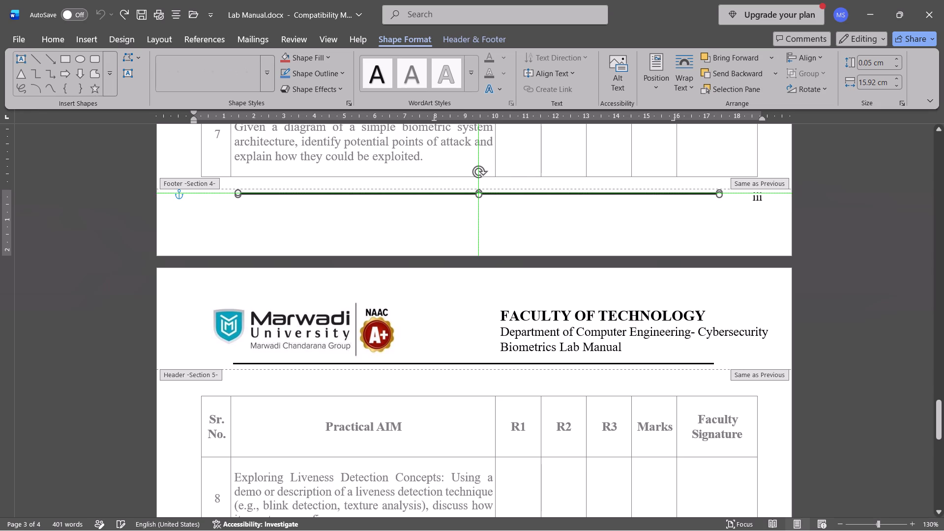
left_click_drag(430, 193, 426, 193)
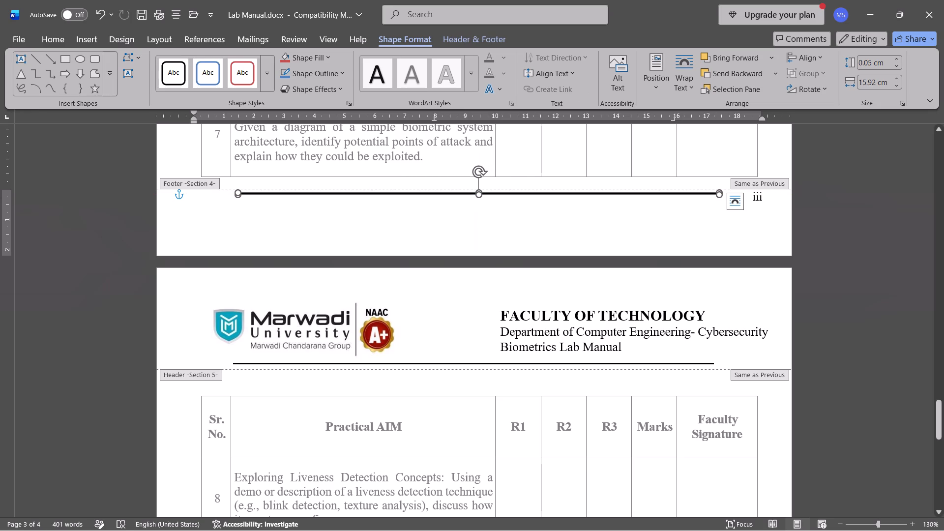
left_click(290, 203)
double_click(286, 210)
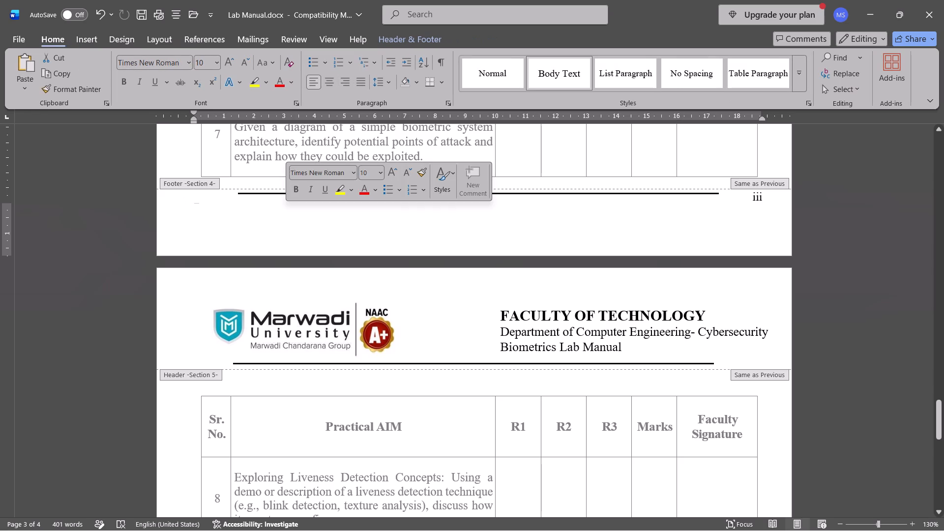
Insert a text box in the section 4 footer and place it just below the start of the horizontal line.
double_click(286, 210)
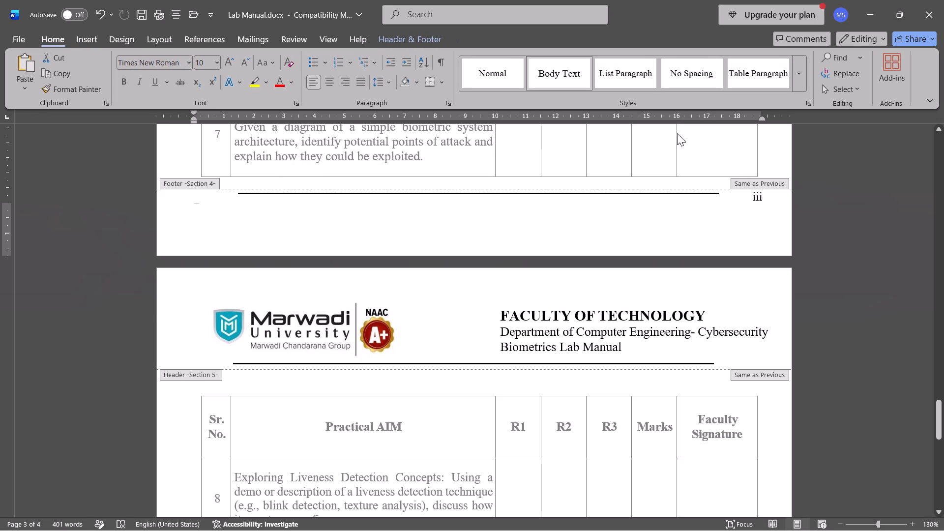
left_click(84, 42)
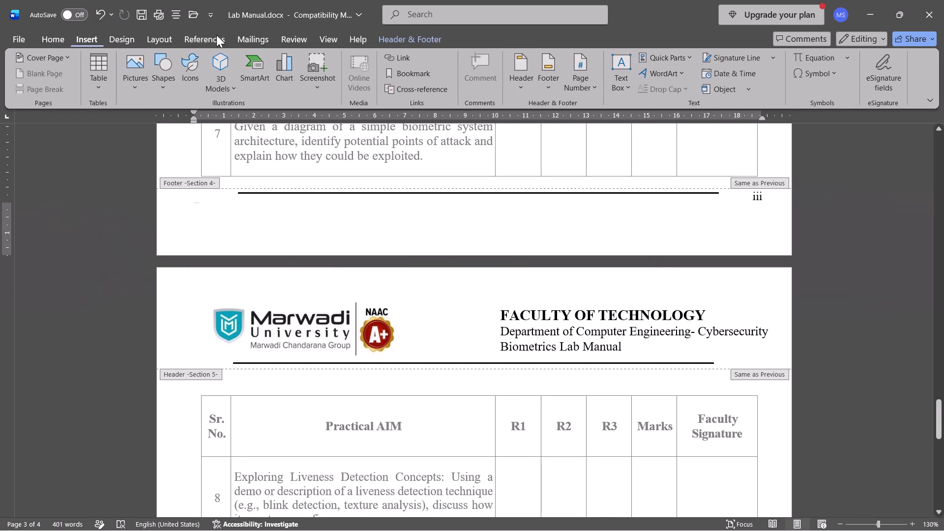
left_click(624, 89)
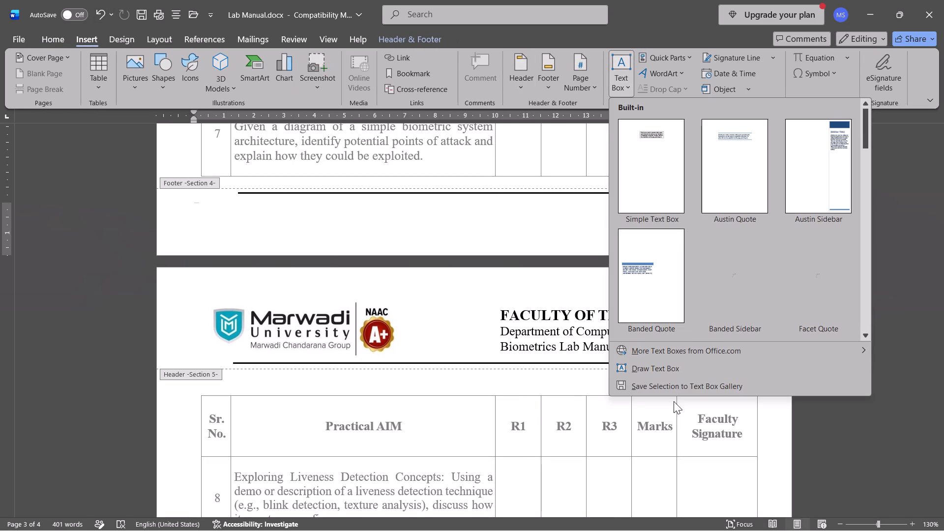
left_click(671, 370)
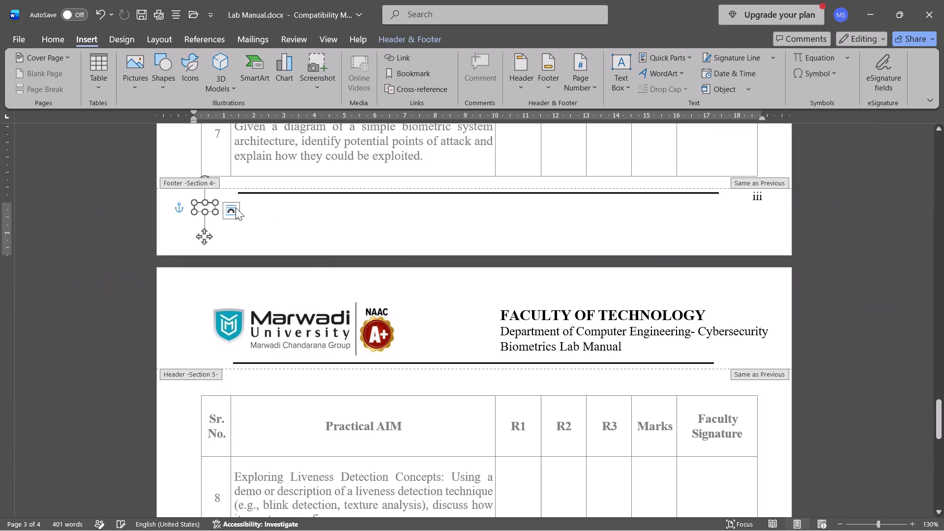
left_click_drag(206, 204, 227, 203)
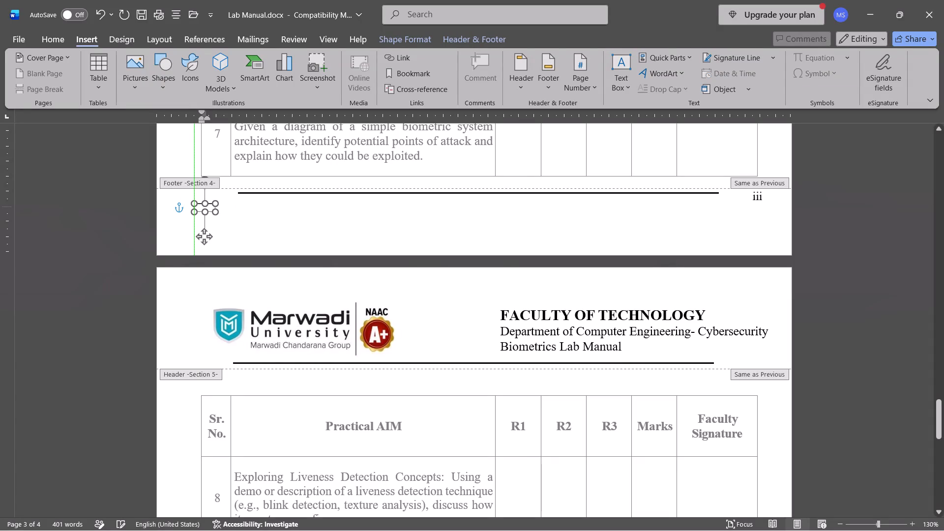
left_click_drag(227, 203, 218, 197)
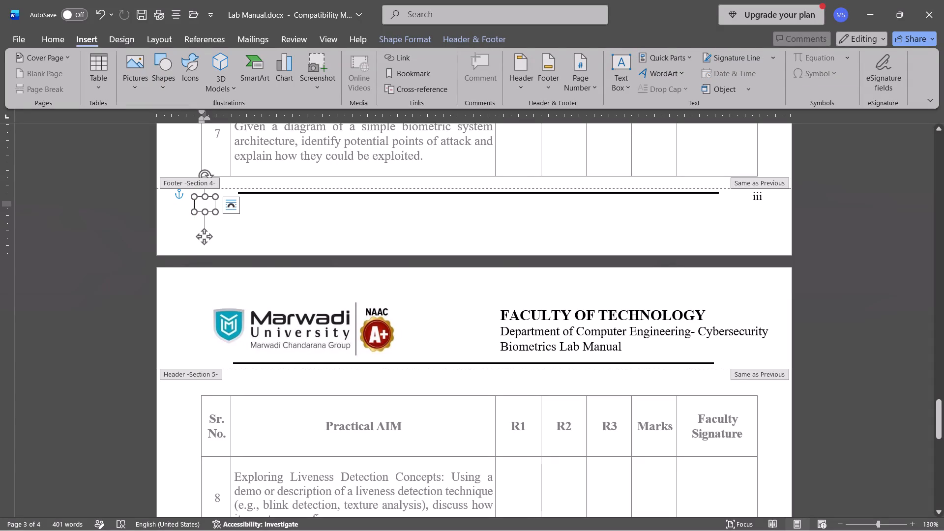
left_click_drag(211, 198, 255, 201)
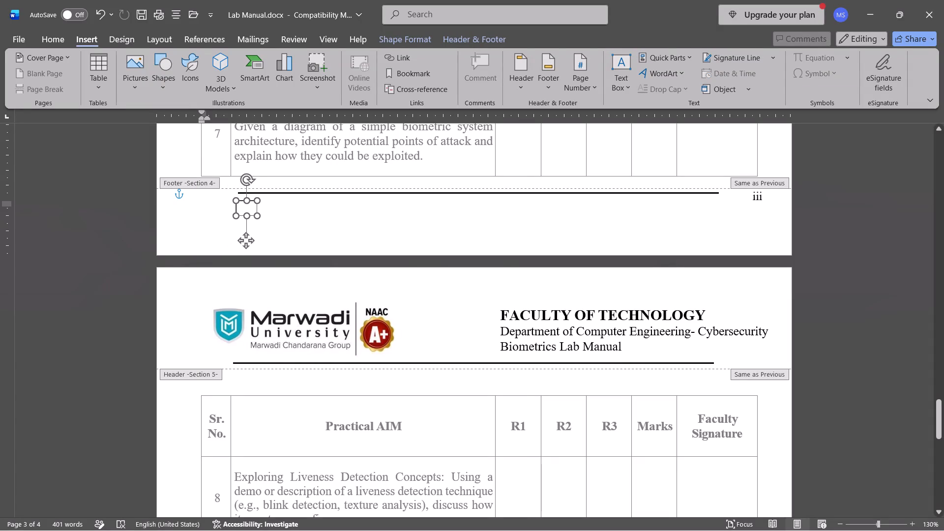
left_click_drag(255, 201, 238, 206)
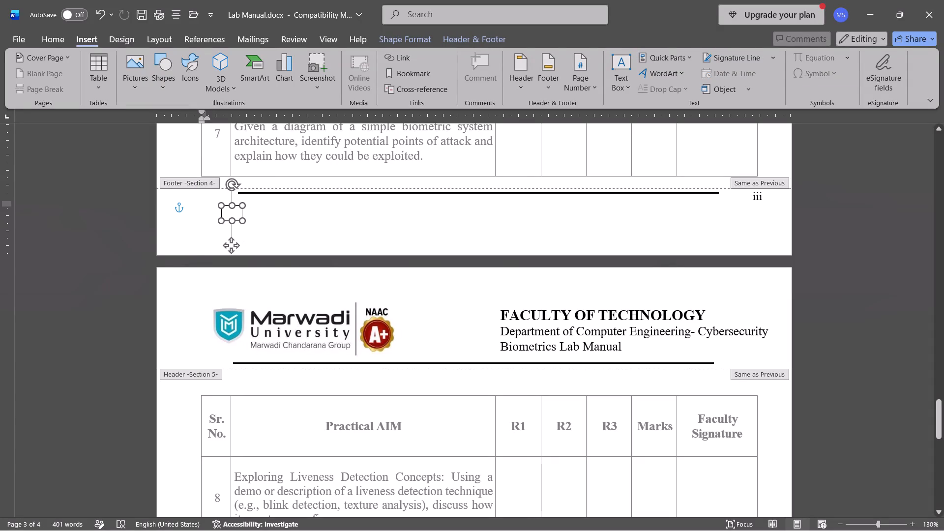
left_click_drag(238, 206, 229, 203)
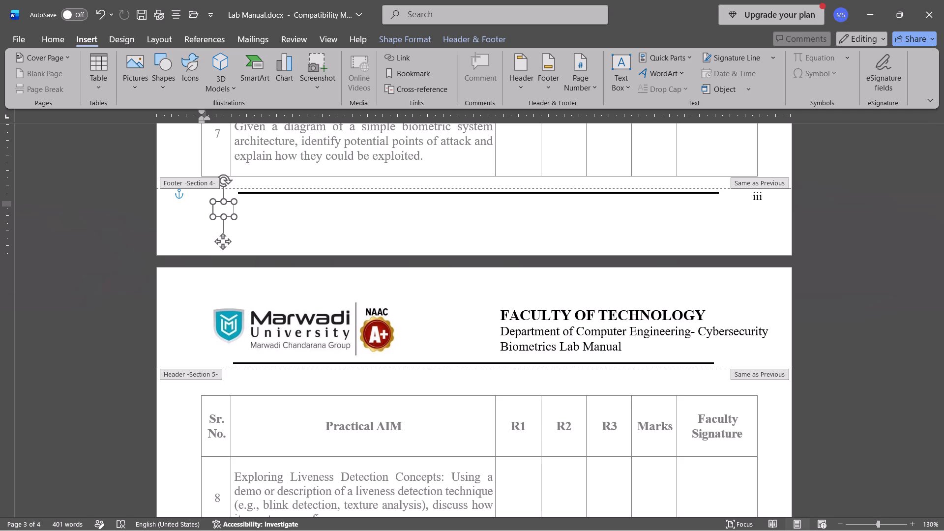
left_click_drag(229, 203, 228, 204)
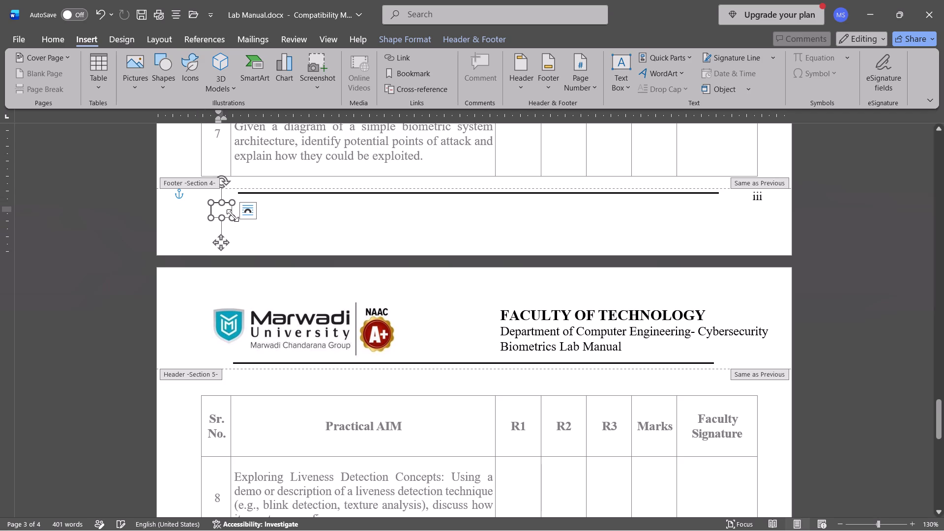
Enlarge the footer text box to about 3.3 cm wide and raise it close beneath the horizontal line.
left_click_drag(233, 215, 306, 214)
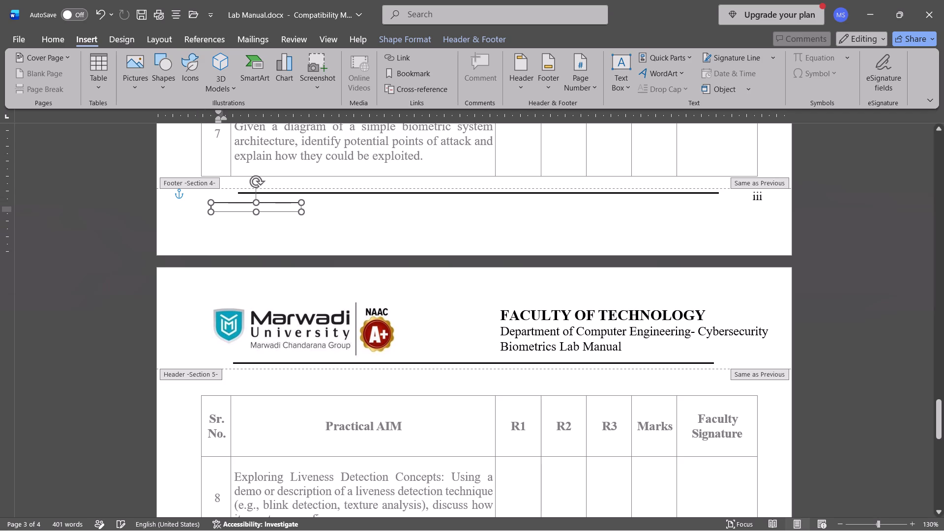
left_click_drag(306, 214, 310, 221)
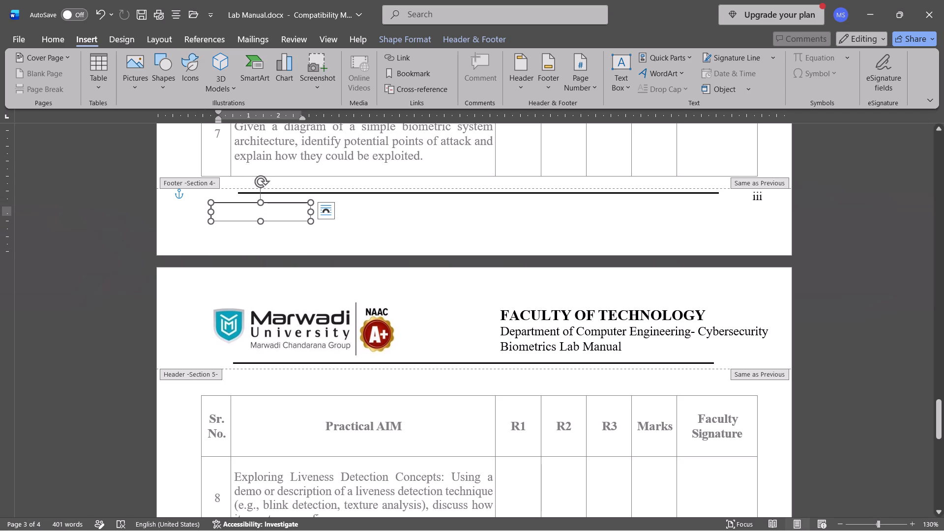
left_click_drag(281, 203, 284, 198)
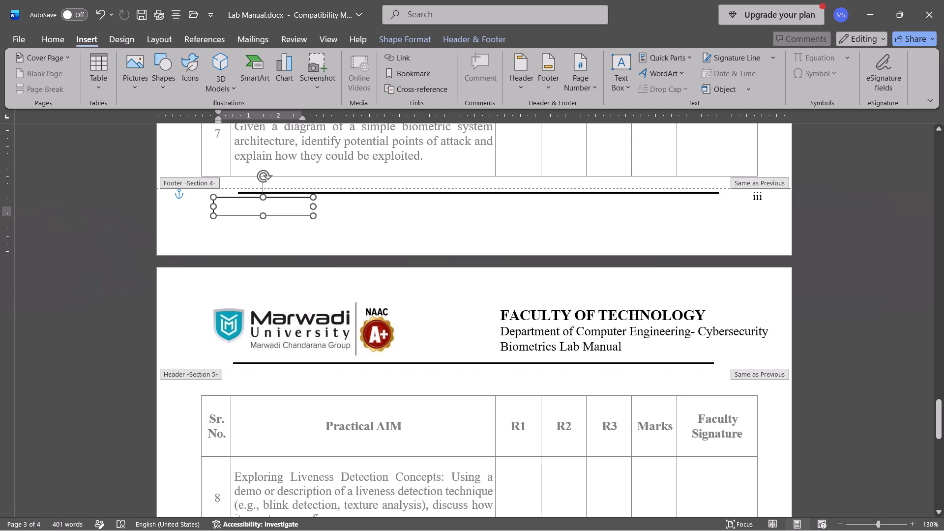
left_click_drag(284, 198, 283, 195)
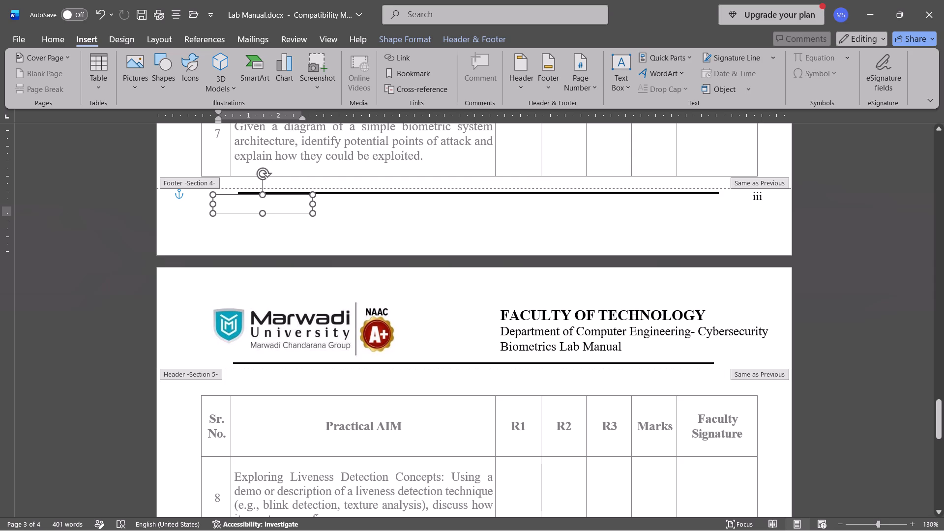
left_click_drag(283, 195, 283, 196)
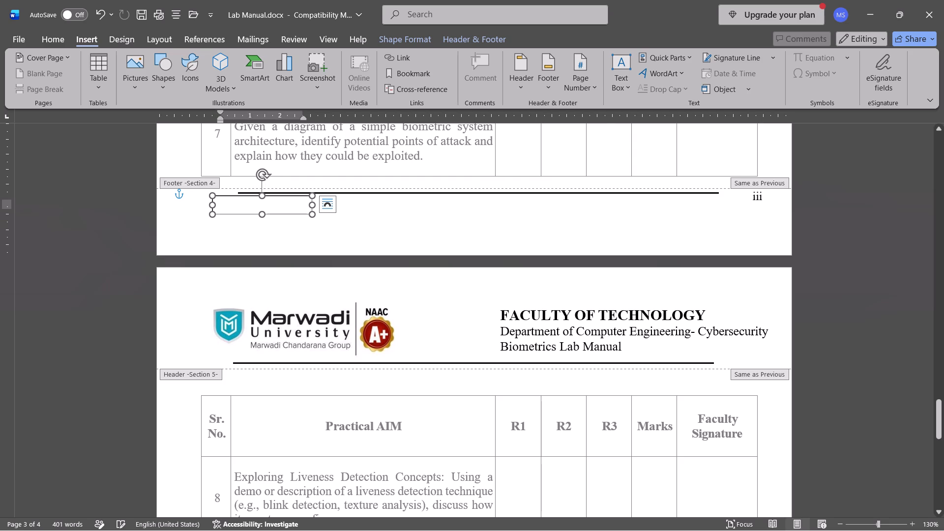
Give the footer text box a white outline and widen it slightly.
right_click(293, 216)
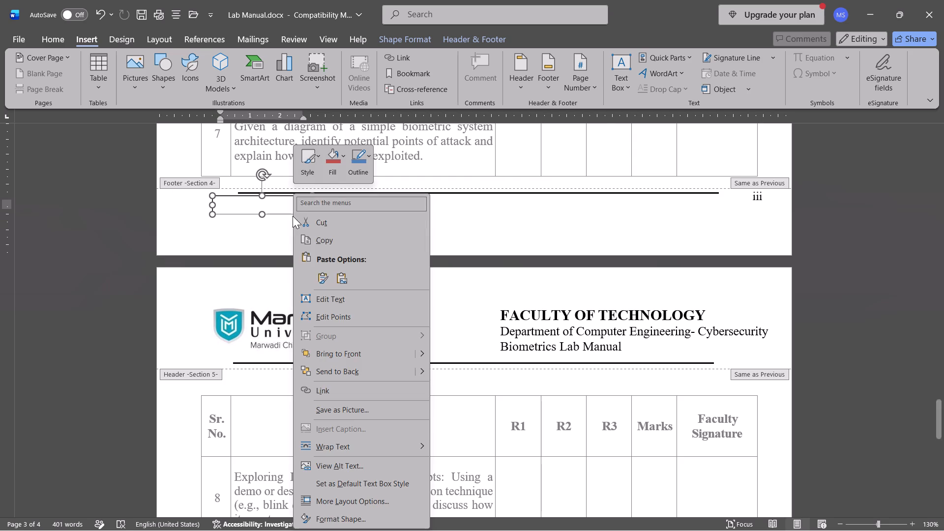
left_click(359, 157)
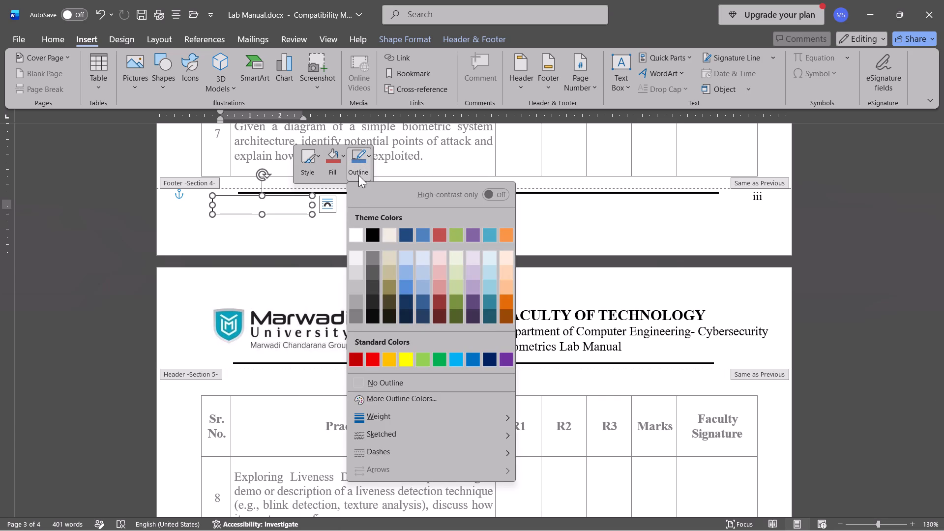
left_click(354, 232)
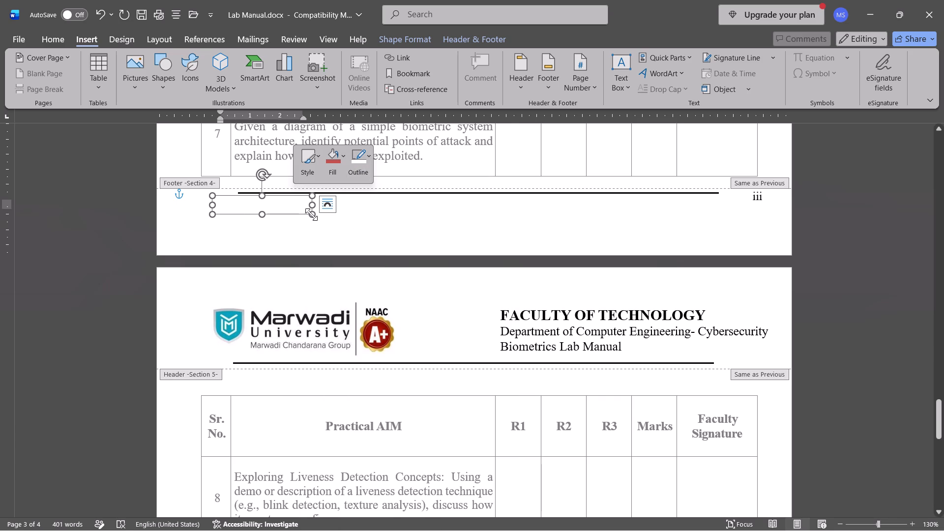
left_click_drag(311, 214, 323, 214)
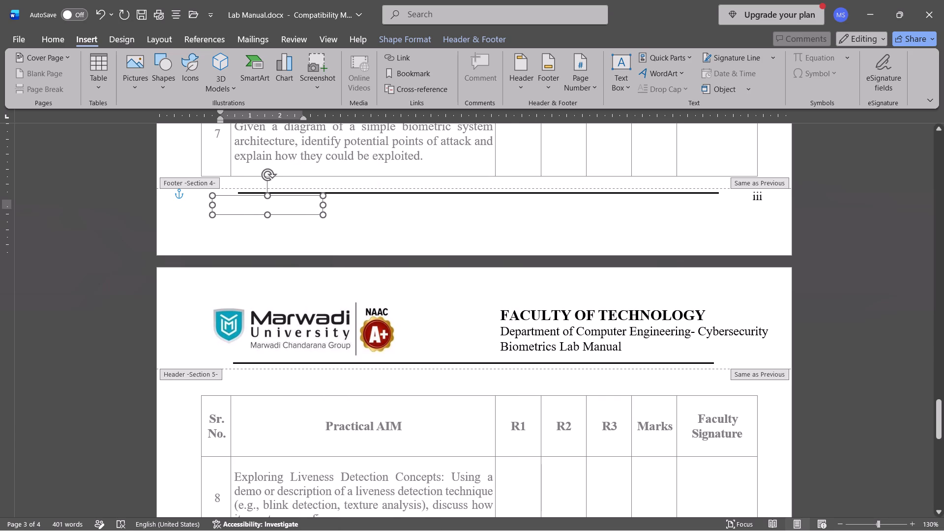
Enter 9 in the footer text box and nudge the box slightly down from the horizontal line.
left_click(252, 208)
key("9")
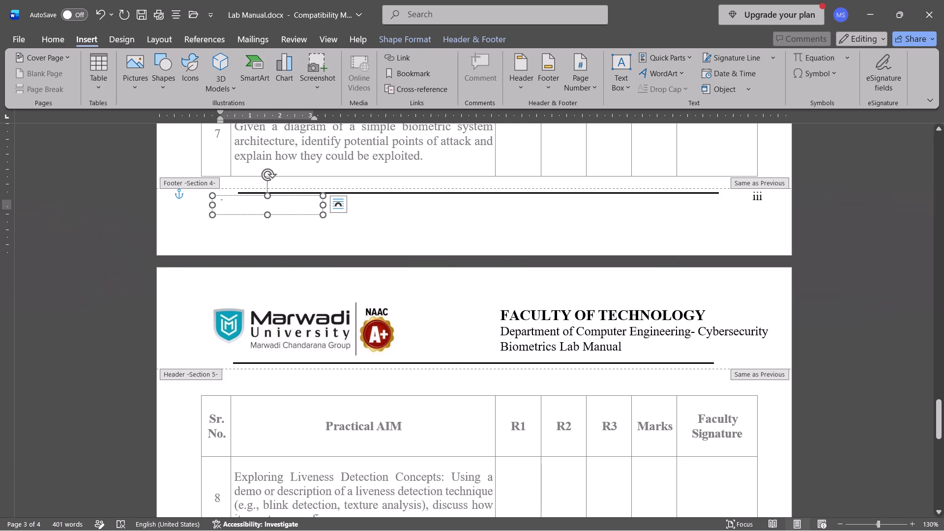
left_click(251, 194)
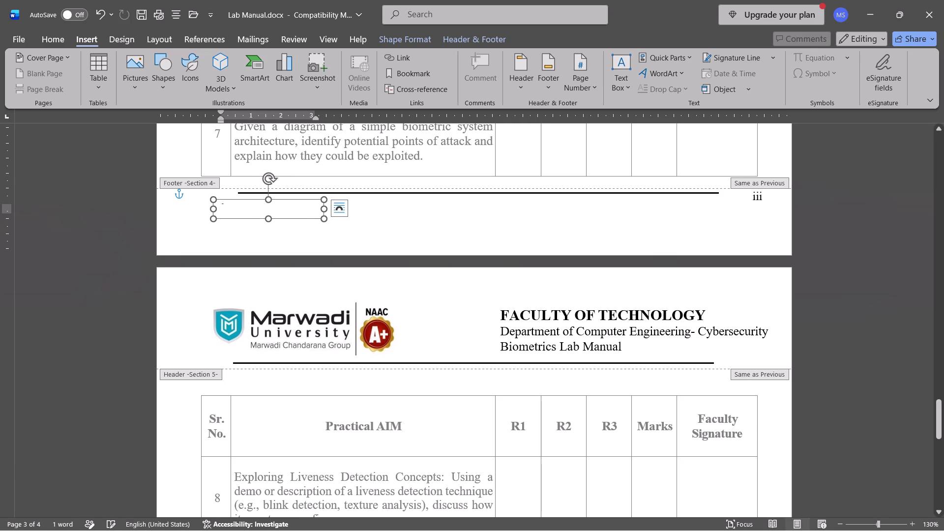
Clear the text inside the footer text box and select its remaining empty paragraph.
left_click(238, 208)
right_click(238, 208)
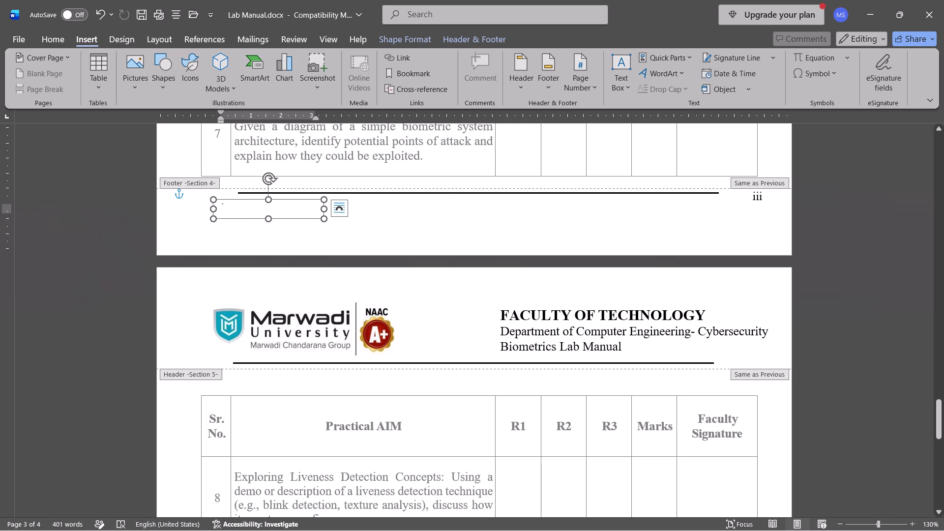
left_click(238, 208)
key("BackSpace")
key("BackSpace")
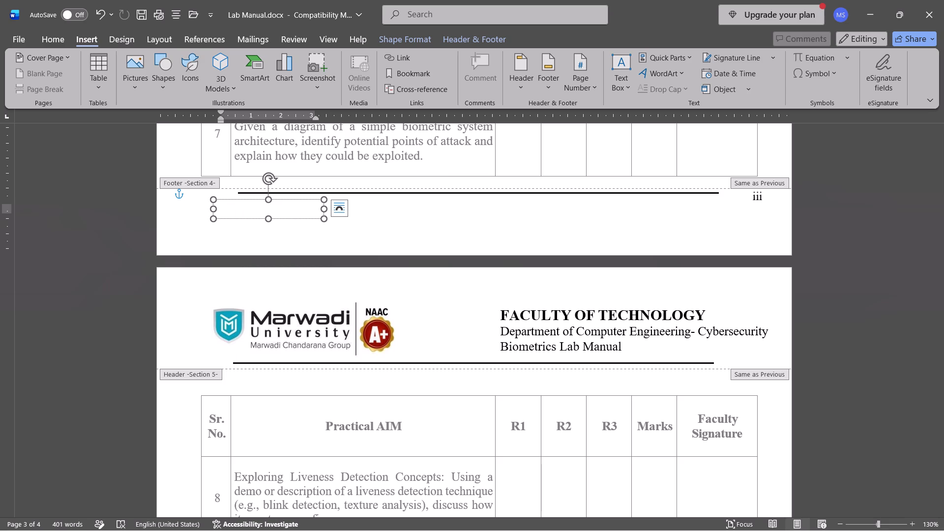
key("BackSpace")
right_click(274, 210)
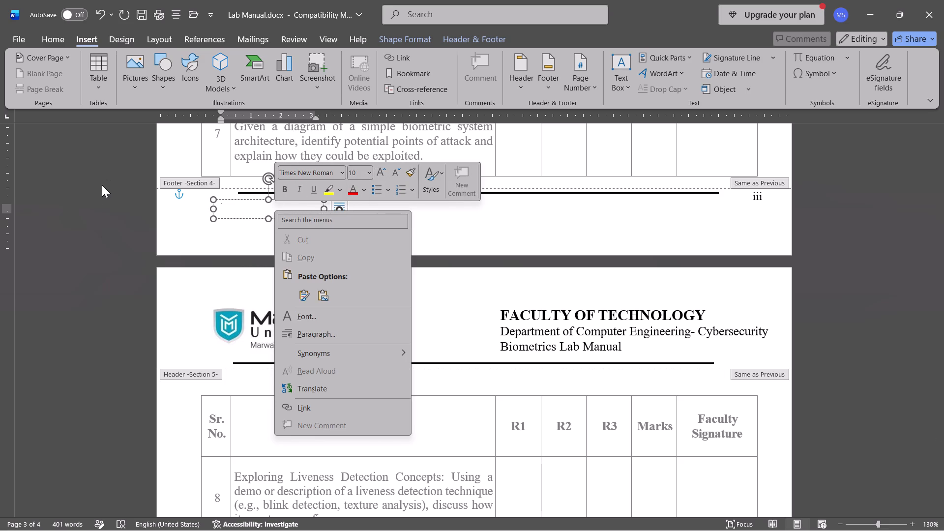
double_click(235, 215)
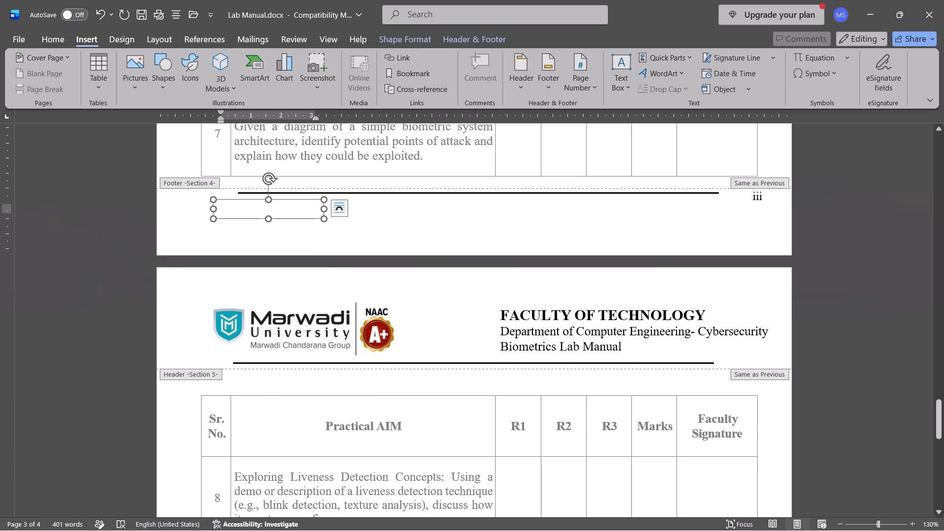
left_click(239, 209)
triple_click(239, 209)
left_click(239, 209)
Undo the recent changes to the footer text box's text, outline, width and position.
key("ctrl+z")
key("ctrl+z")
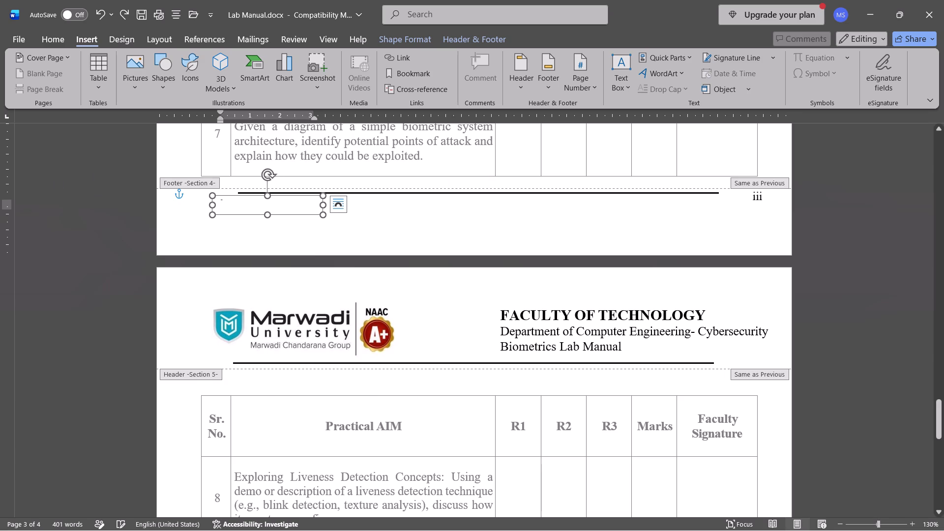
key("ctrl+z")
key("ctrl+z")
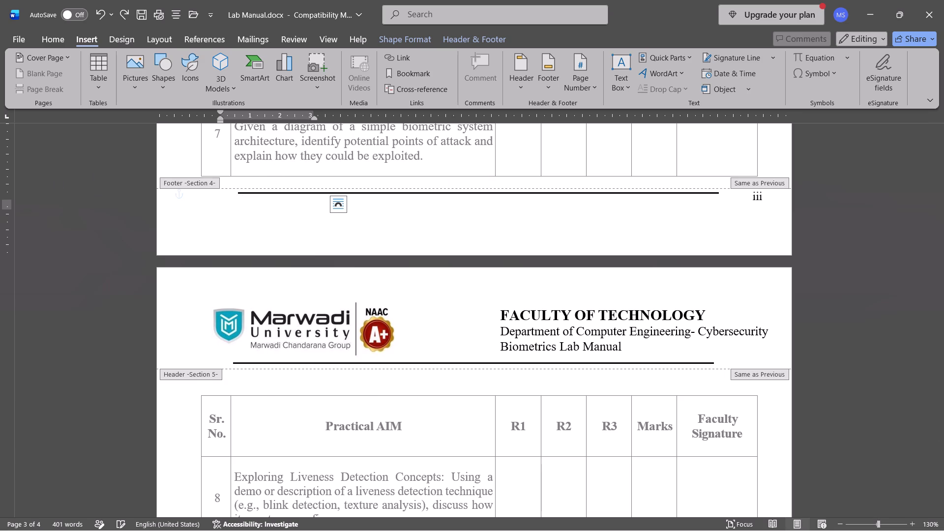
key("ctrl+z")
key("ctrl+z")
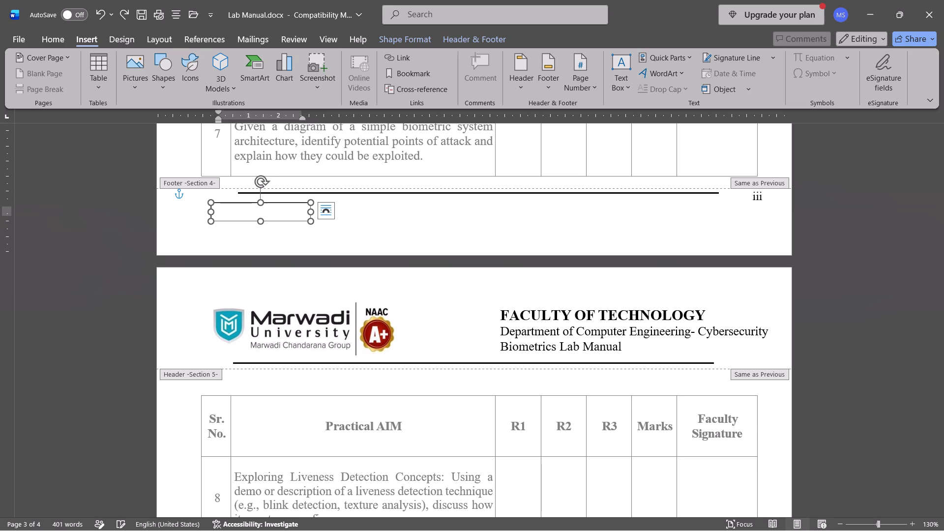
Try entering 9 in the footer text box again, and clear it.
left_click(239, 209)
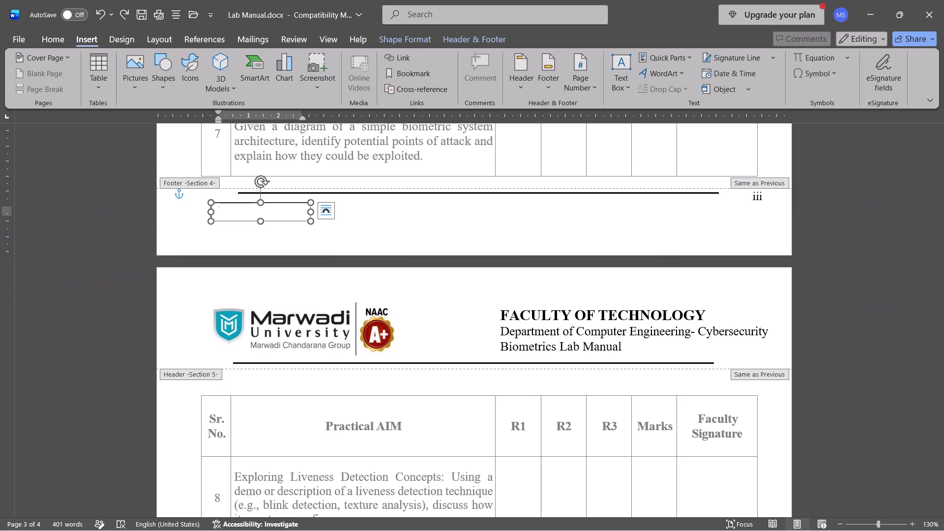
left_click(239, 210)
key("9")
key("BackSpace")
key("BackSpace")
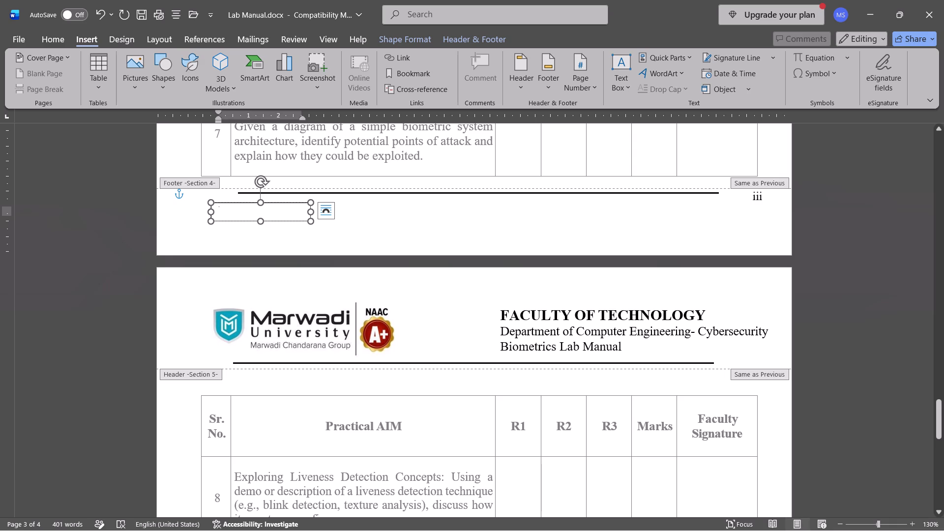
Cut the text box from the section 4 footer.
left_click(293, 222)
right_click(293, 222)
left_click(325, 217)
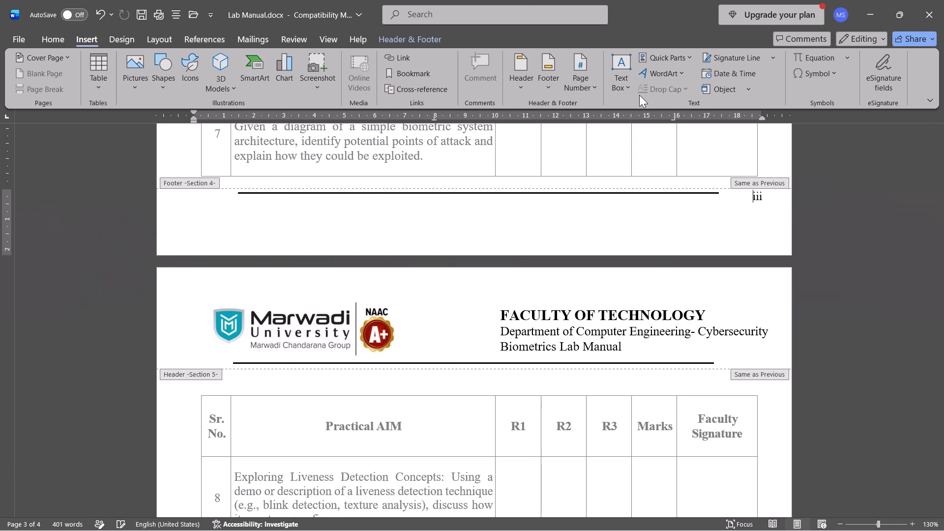
Draw a text box about 3.3 cm wide and 0.7 cm high below the section 4 footer line and enter the student ID number.
left_click(625, 91)
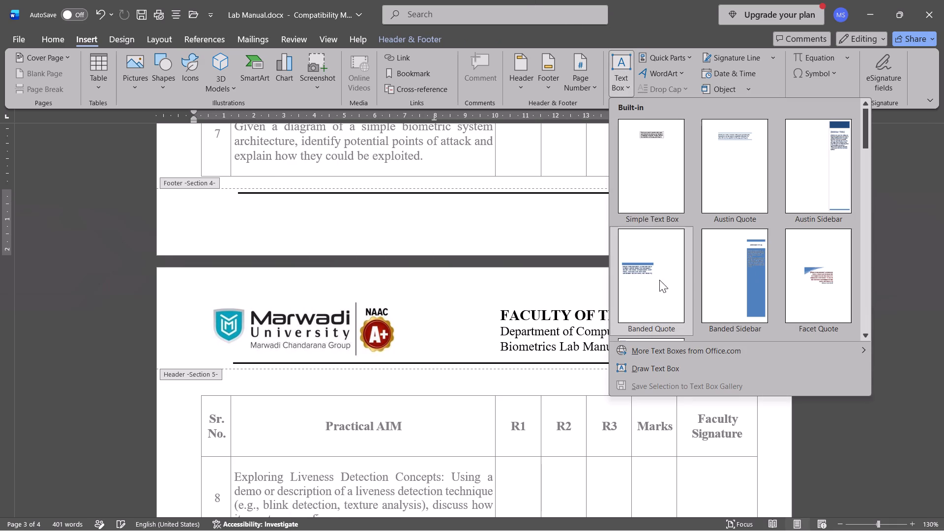
left_click(645, 366)
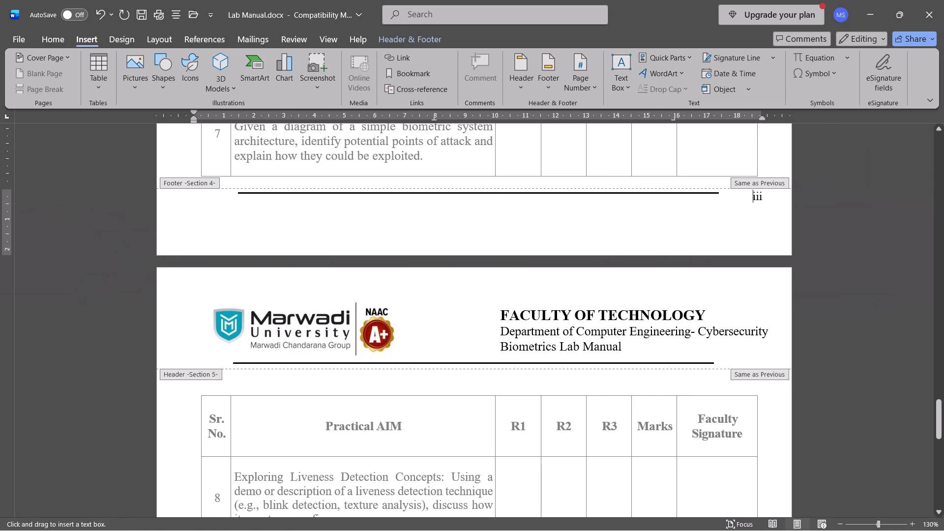
left_click_drag(223, 200, 324, 215)
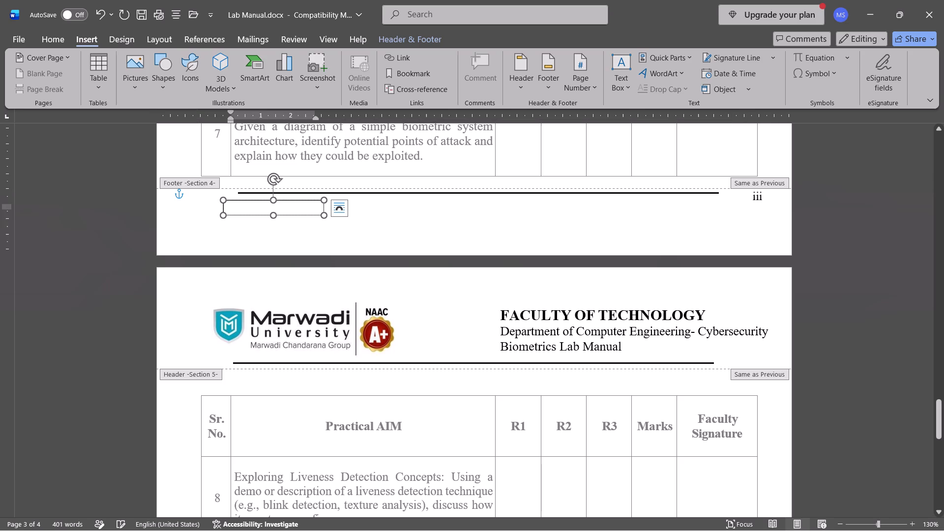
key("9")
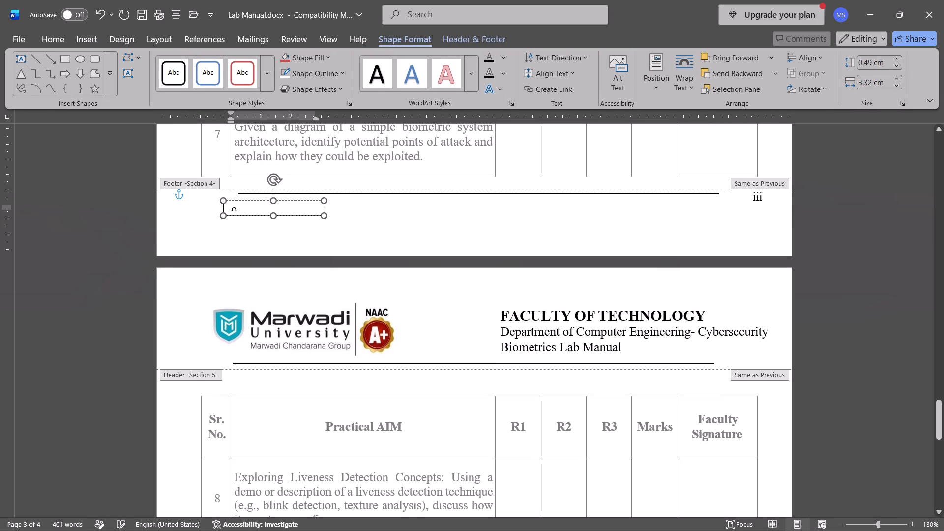
left_click(256, 214)
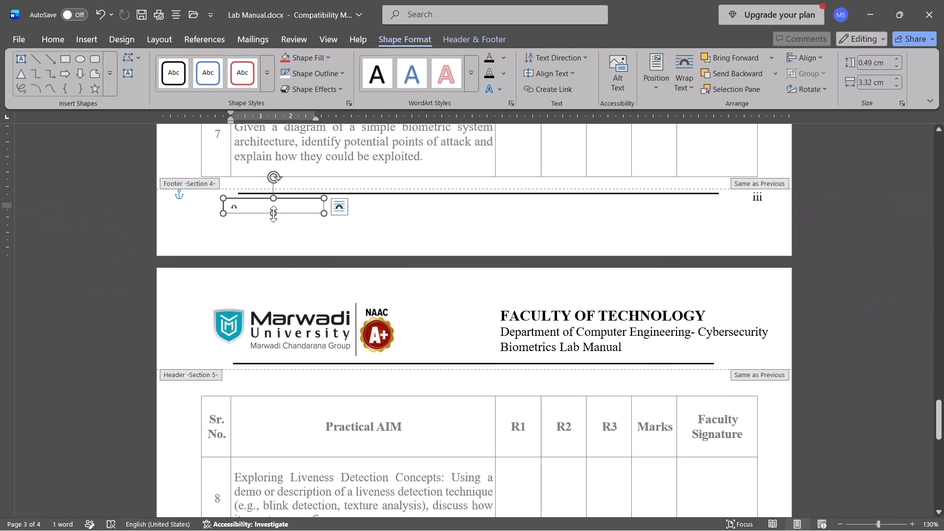
left_click_drag(274, 215, 272, 220)
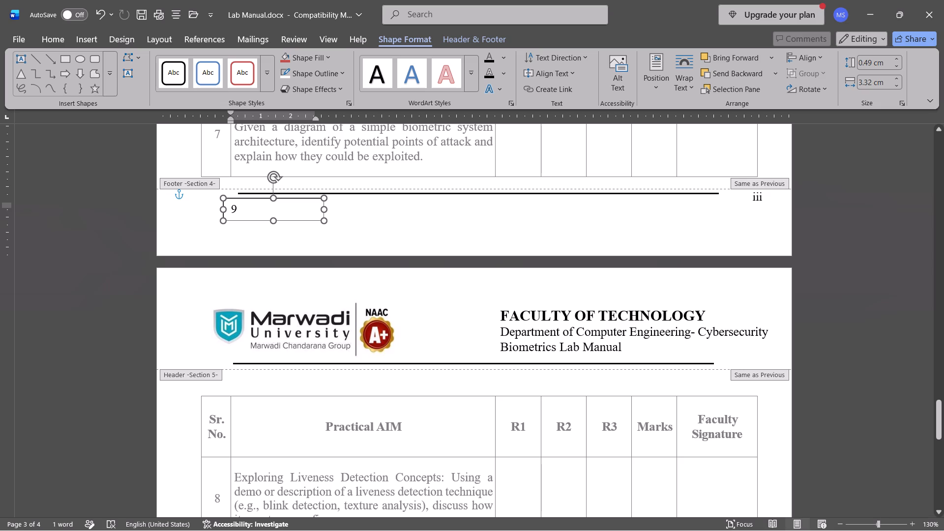
left_click_drag(272, 220, 272, 219)
left_click(247, 211)
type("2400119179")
Set the font size of the ID number in the footer text box to 10.
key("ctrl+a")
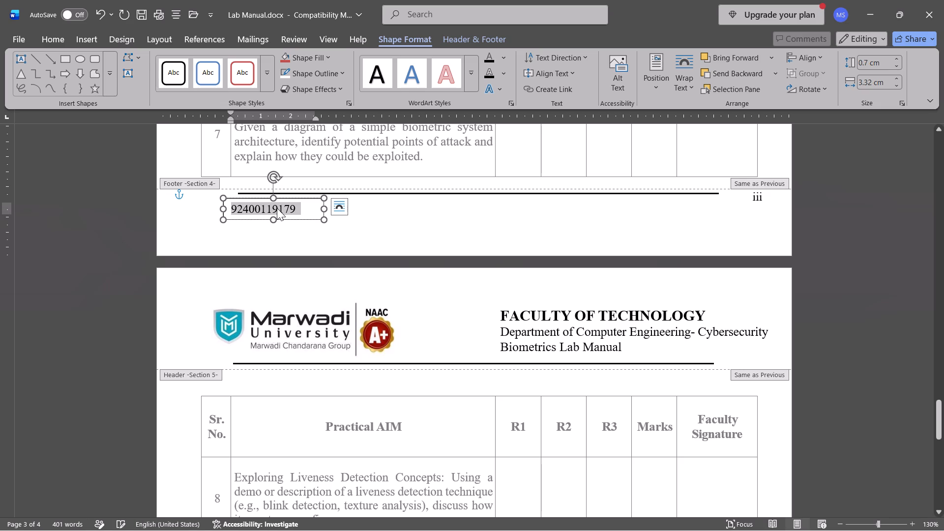
right_click(277, 208)
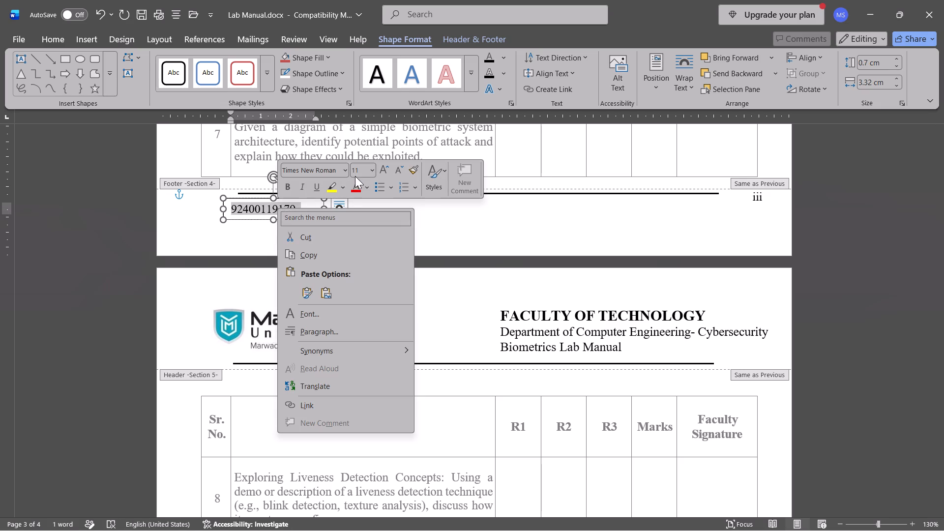
left_click(358, 171)
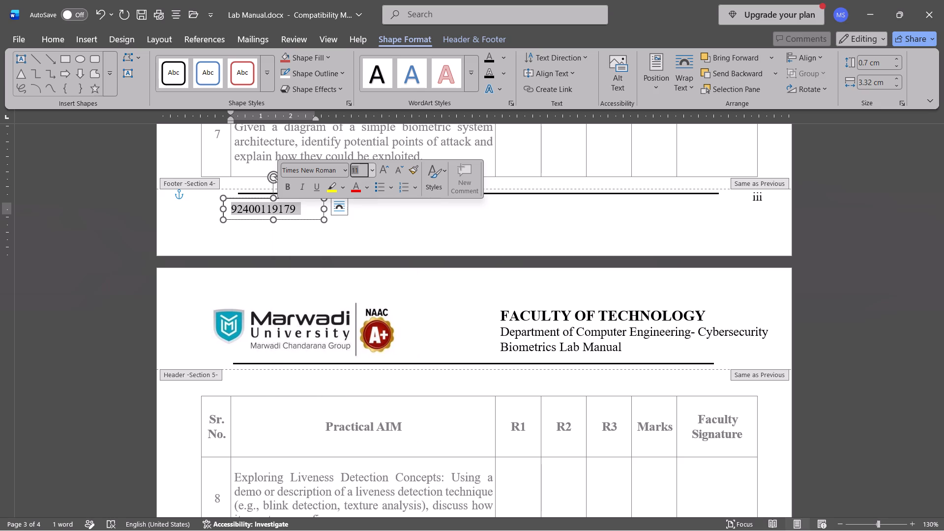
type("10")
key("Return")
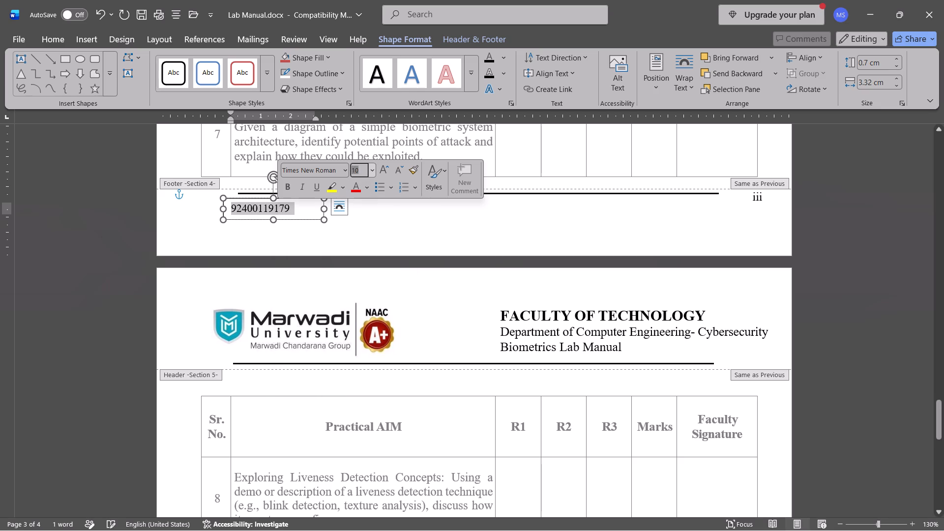
left_click(358, 230)
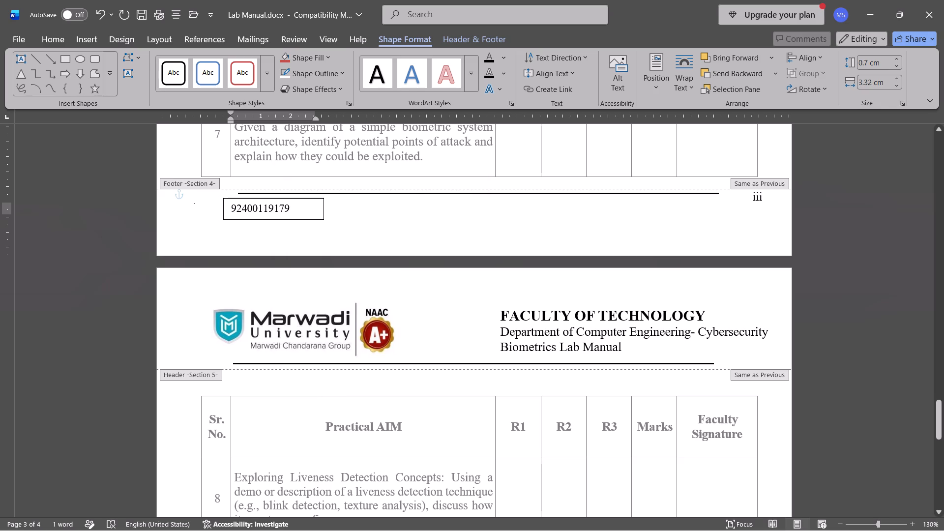
Set the footer text box's outline colour to white.
left_click(306, 213)
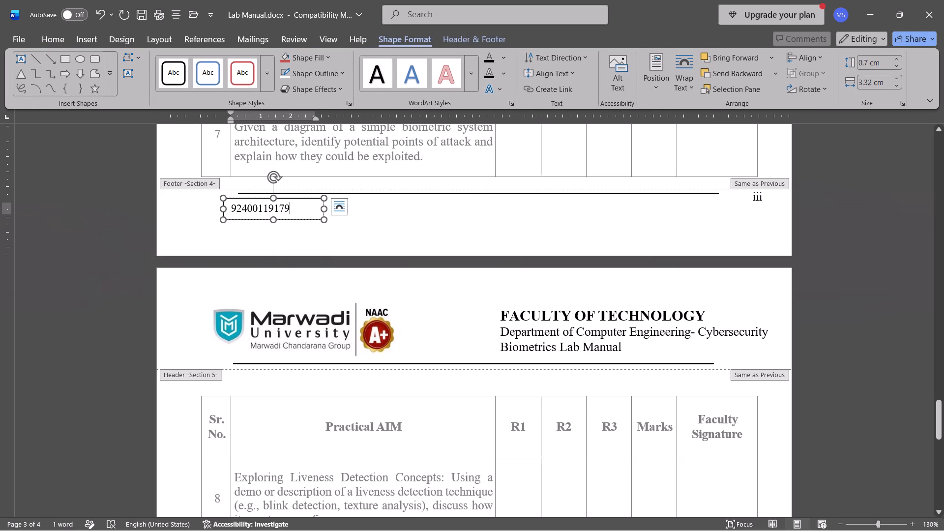
right_click(305, 219)
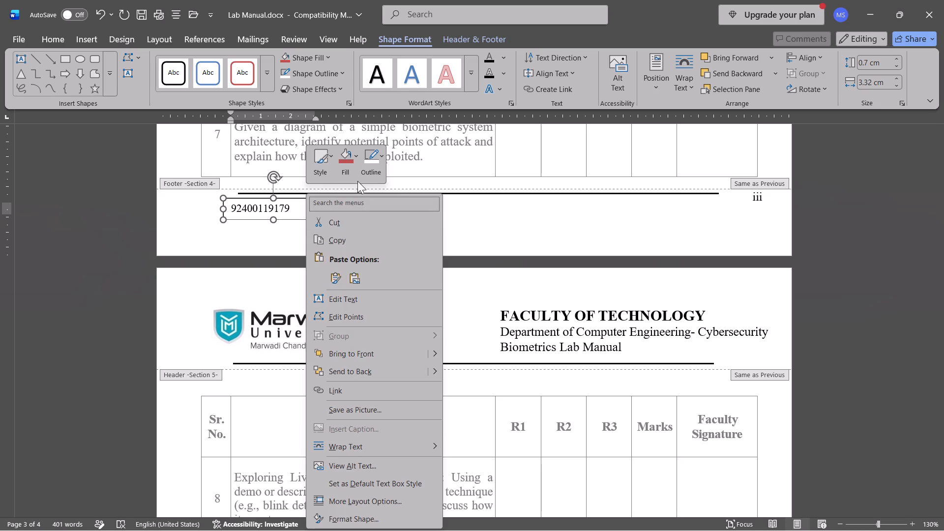
left_click(378, 159)
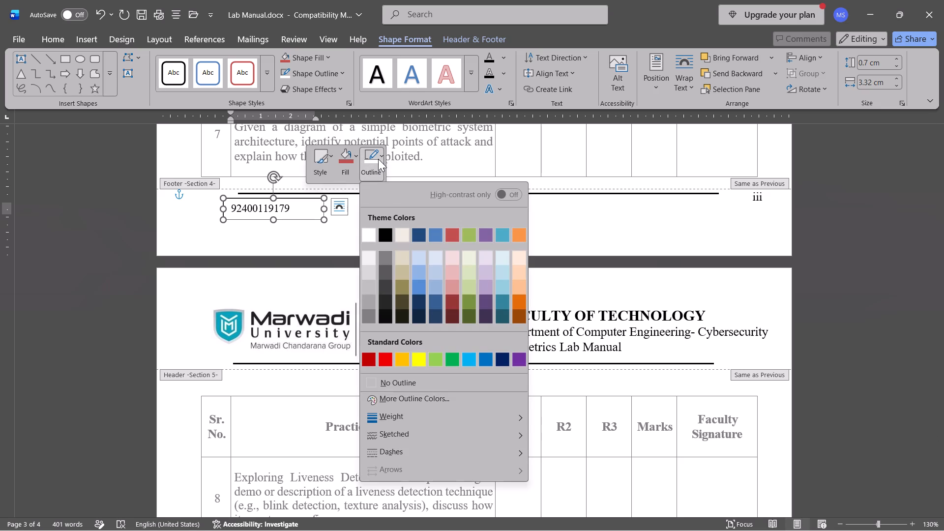
left_click(370, 233)
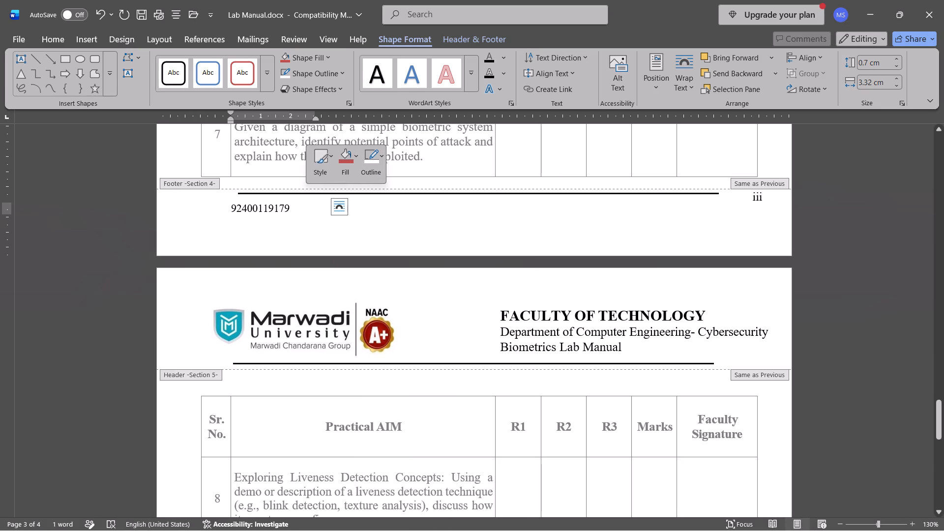
Move the footer text box slightly up and left so it sits close under the footer line.
left_click_drag(287, 198, 286, 199)
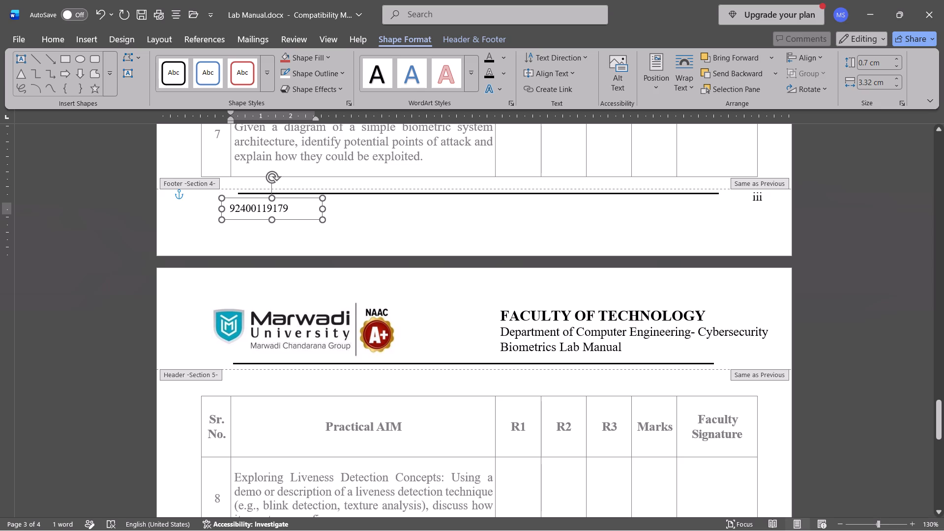
left_click_drag(286, 199, 281, 196)
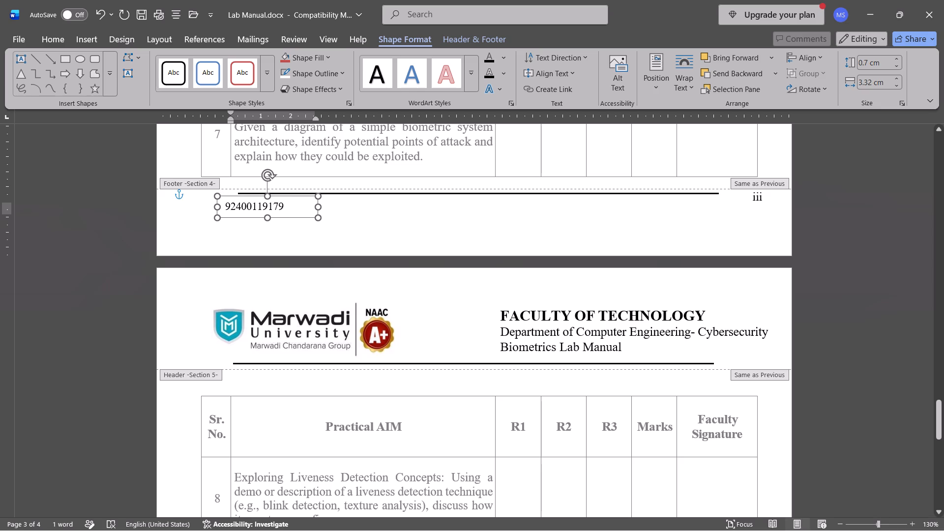
left_click_drag(281, 196, 282, 195)
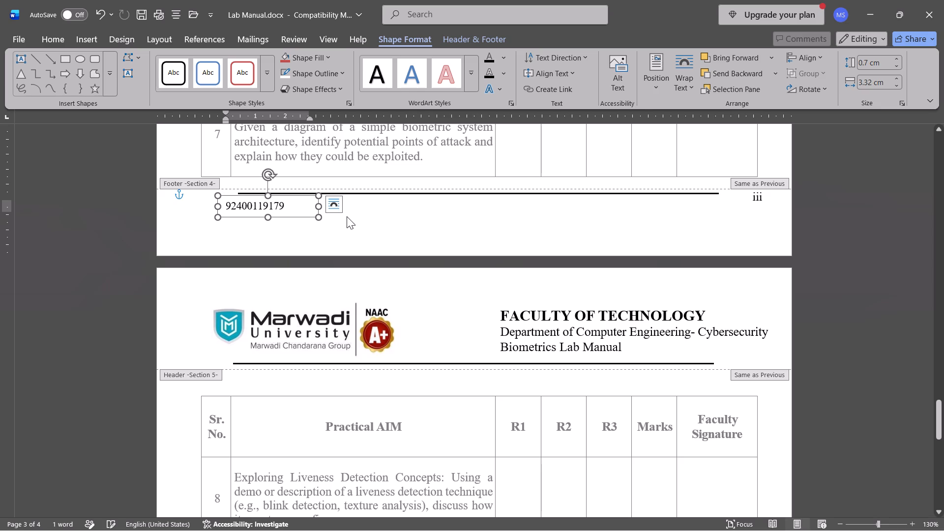
left_click(347, 214)
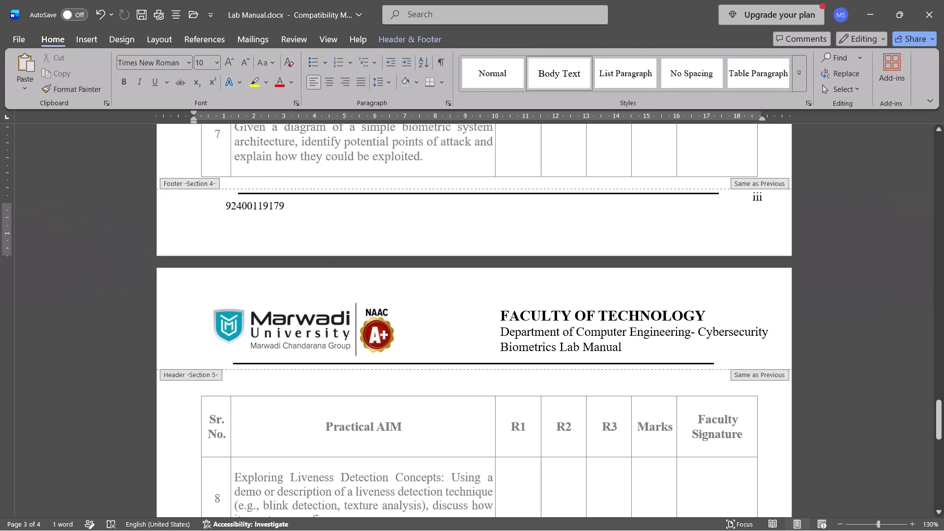
Save the document, and save a PDF copy named Lab Manual in the P3 folder inside BIO.
key("ctrl+s")
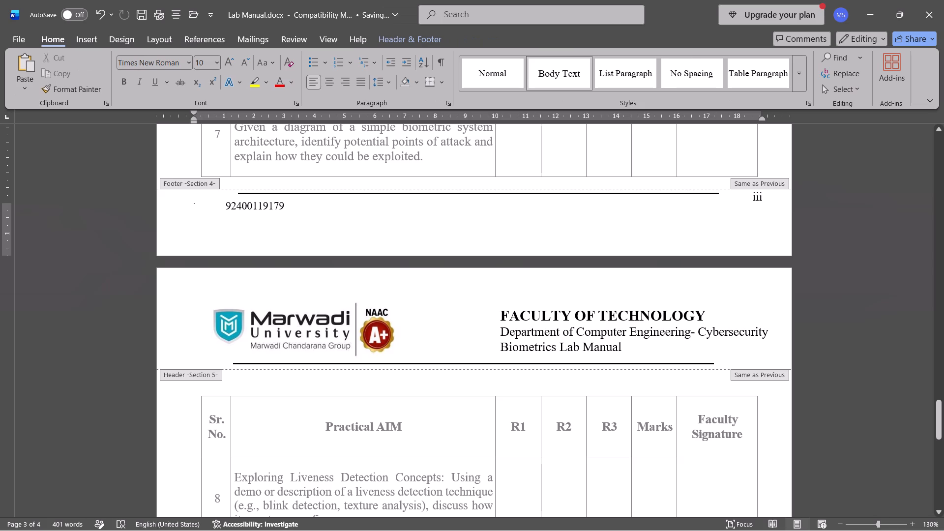
left_click(21, 37)
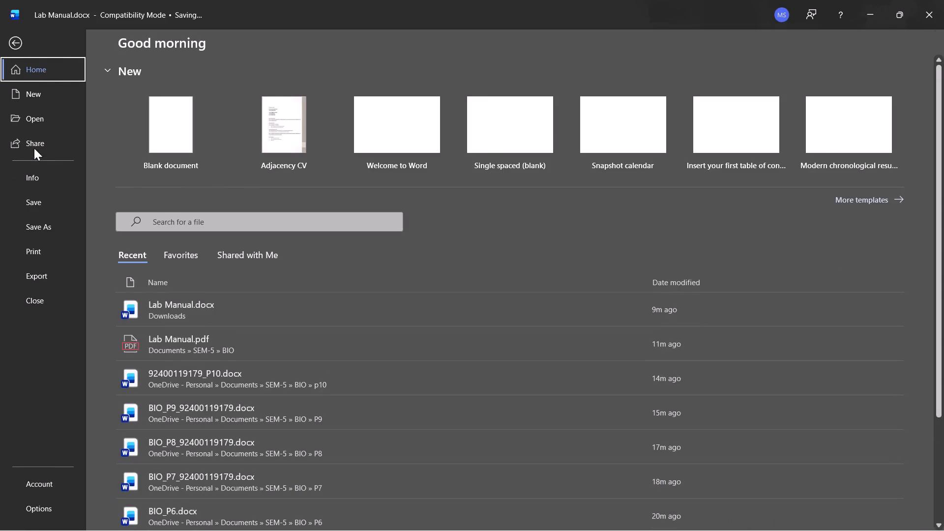
left_click(51, 223)
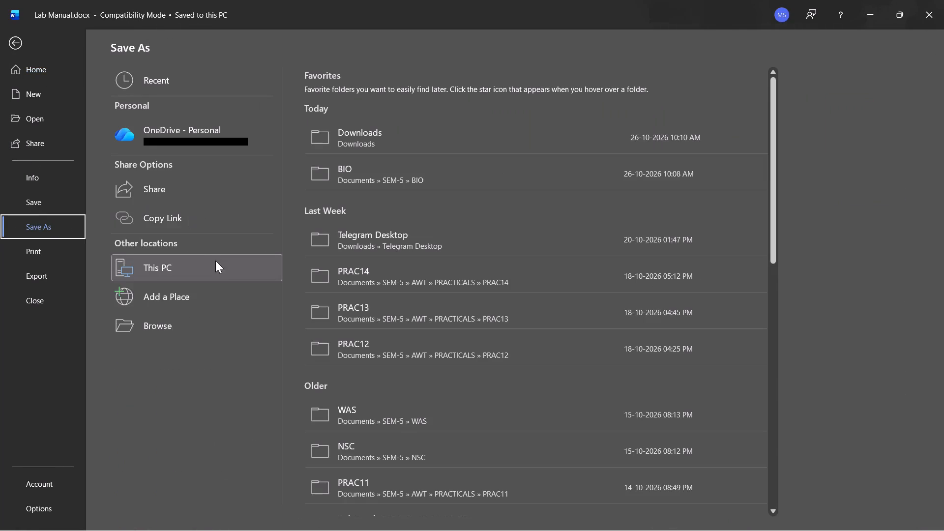
left_click(235, 271)
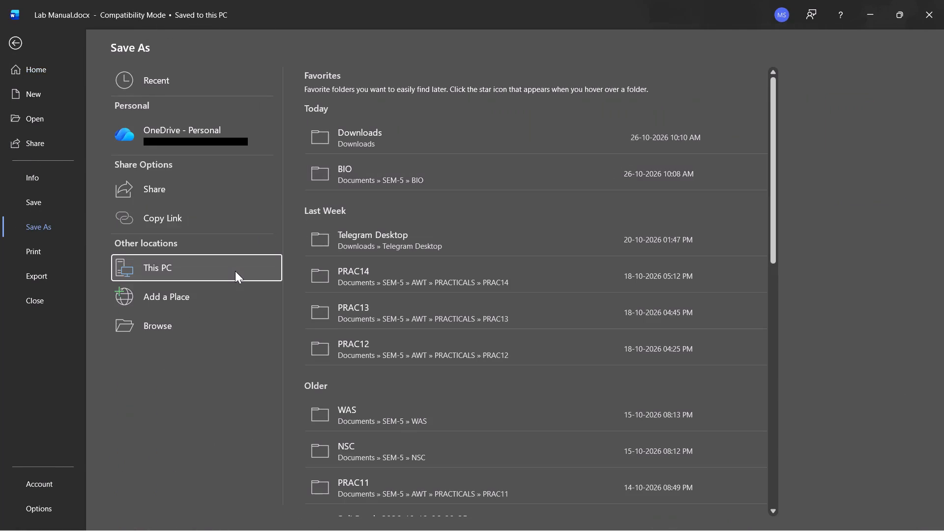
double_click(375, 178)
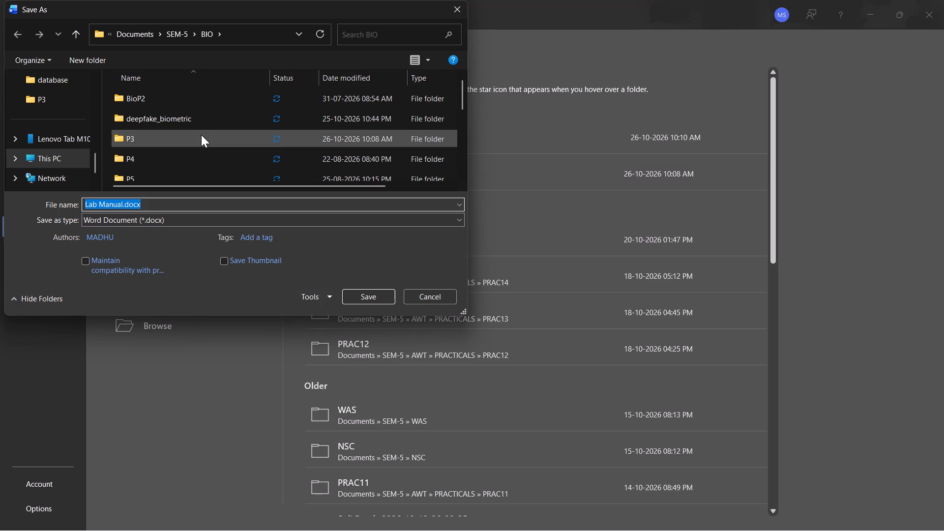
double_click(201, 135)
left_click(215, 217)
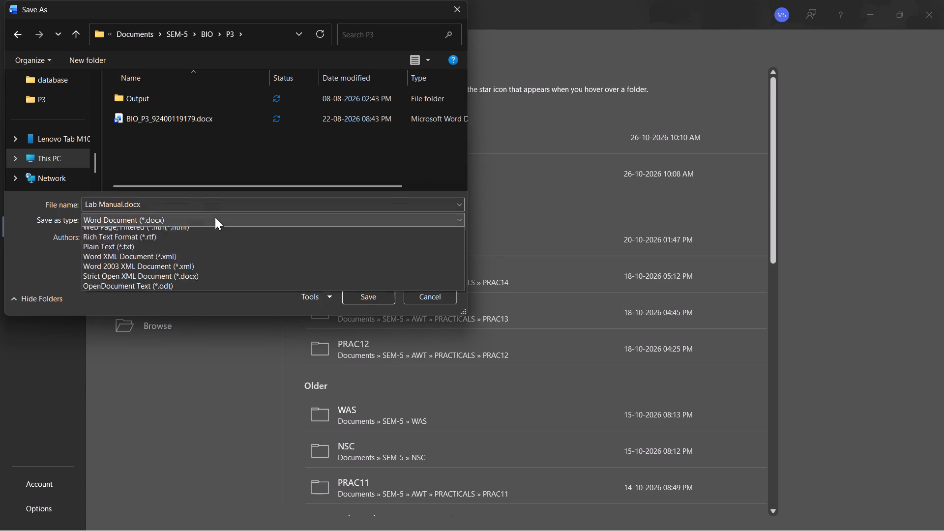
left_click(167, 289)
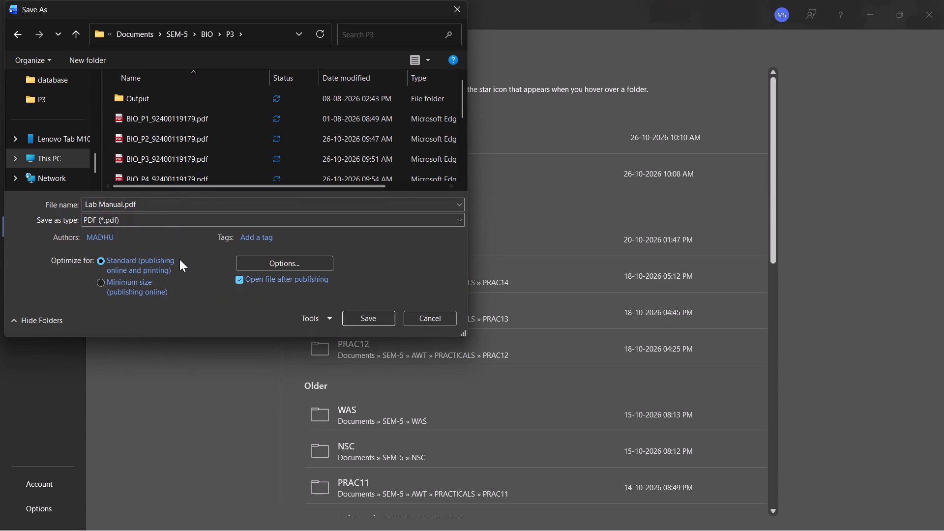
left_click(379, 314)
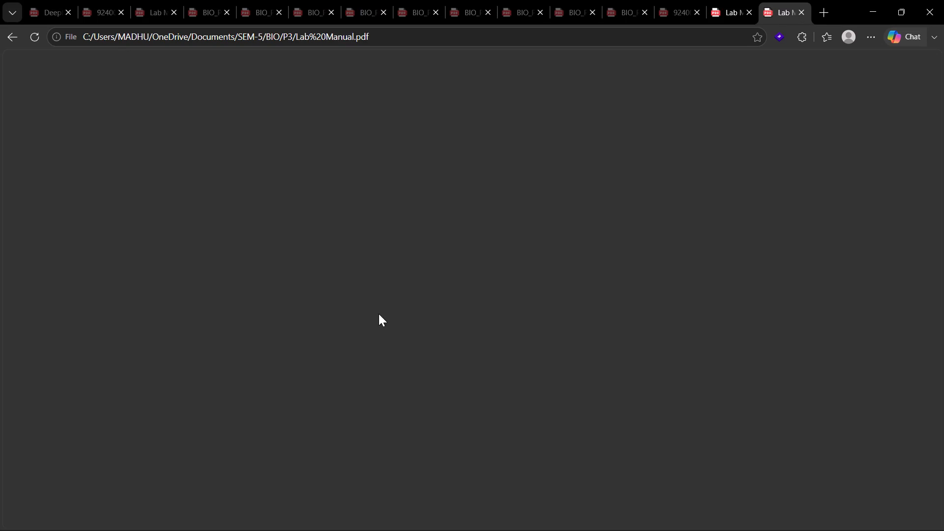
Examine the pages of the published Lab Manual PDF, checking the footer line, ID number and page numbering.
scroll(493, 479, "down", 8)
scroll(493, 479, "up", 1)
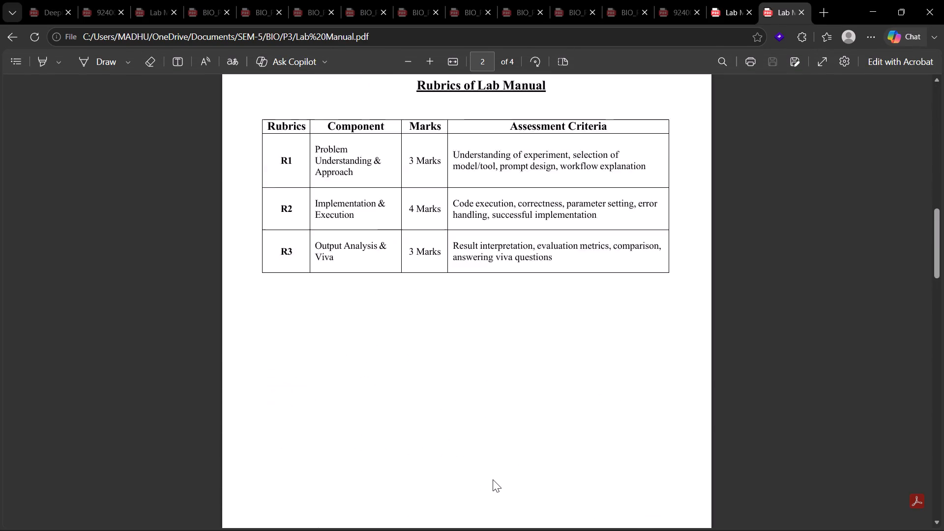
scroll(493, 479, "up", 5)
scroll(493, 479, "down", 4)
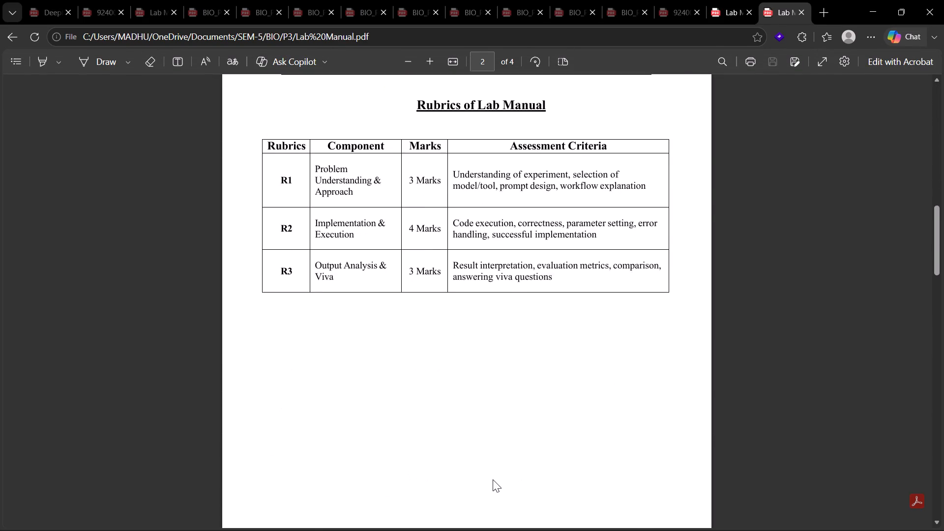
scroll(493, 479, "down", 10)
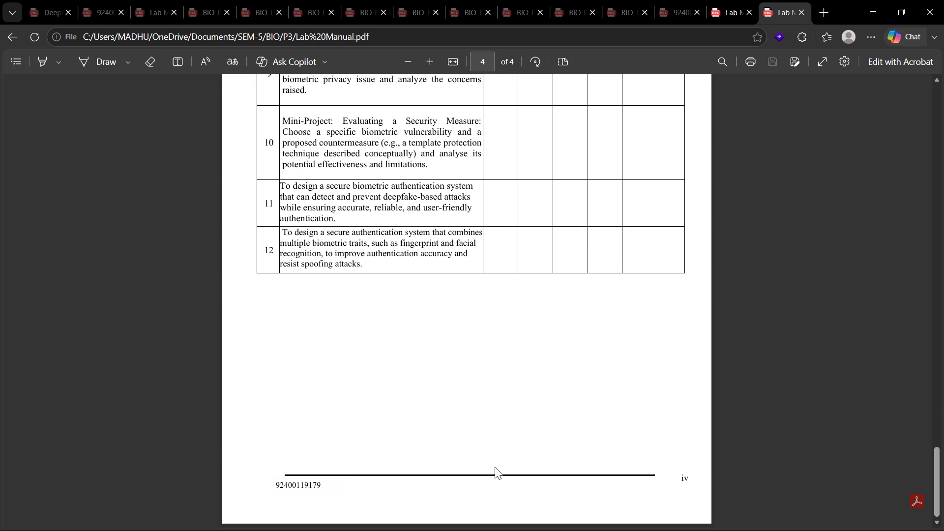
left_click(868, 10)
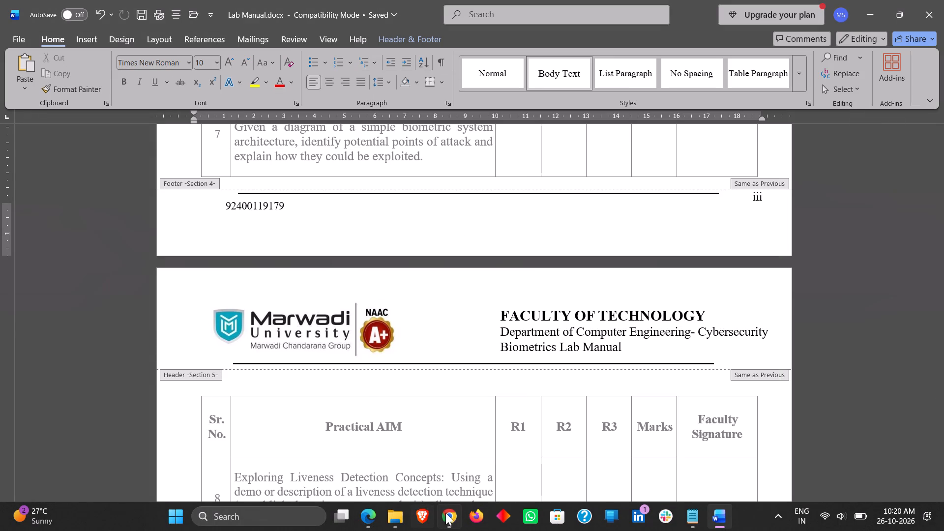
Switch to Chrome and return Smallpdf's Merge tool from the finished merge to its empty file-selection page.
left_click(447, 514)
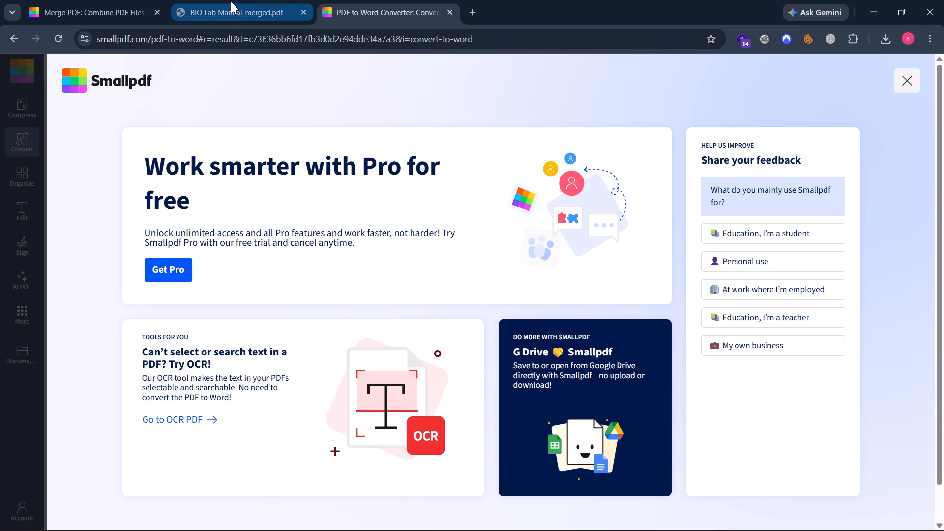
left_click(84, 0)
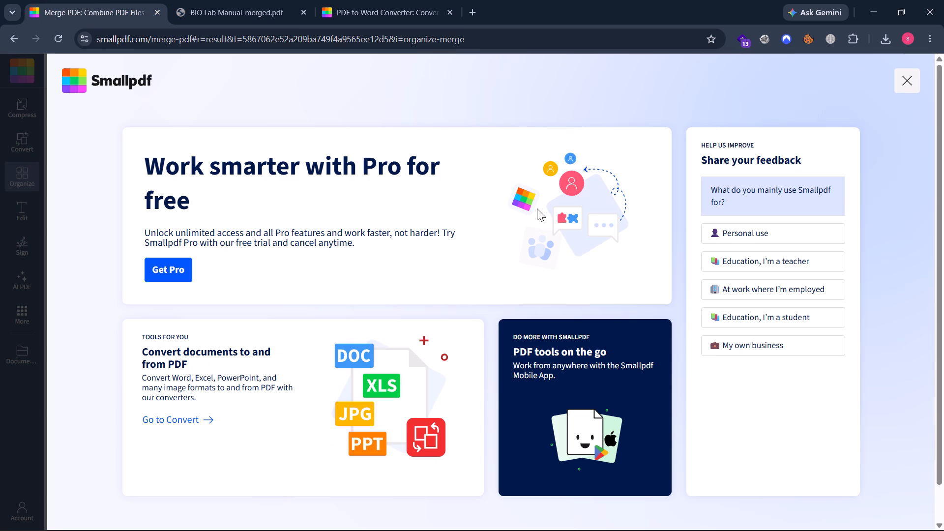
left_click(897, 82)
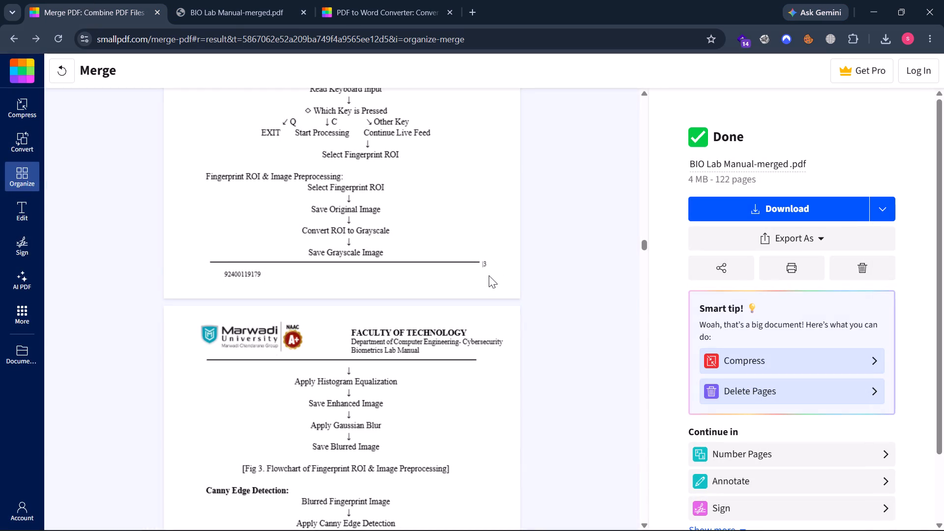
scroll(489, 275, "right", 9)
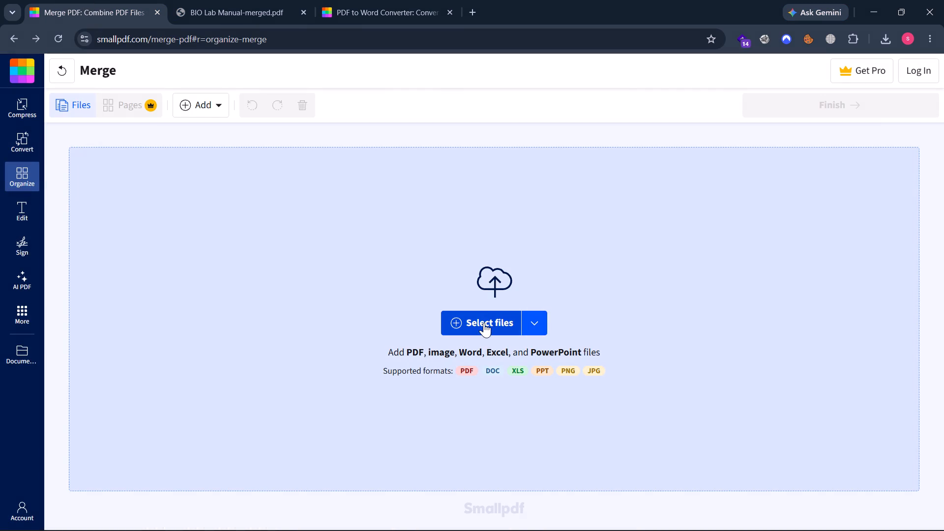
Add Lab Manual.pdf and the ten practical PDFs, BIO_P1 through BIO_P10, from the P3 folder to the merge.
left_click(484, 323)
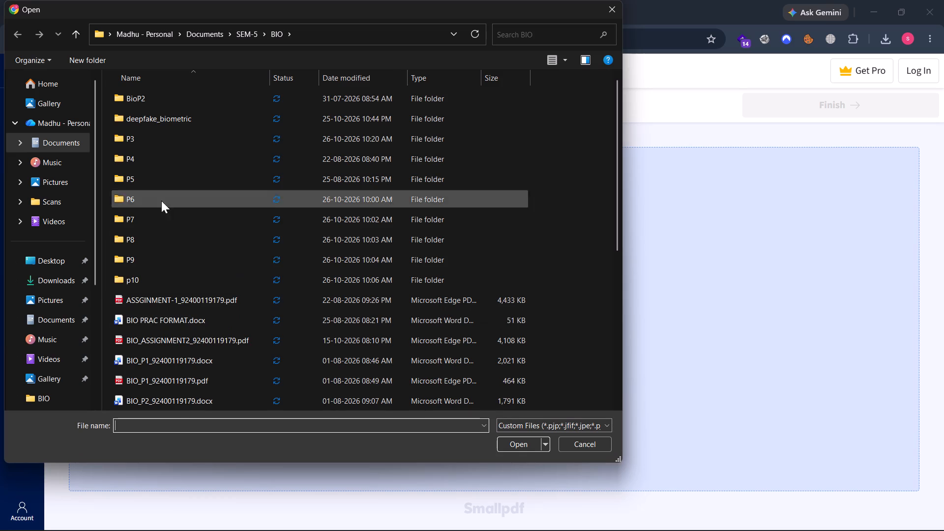
double_click(141, 132)
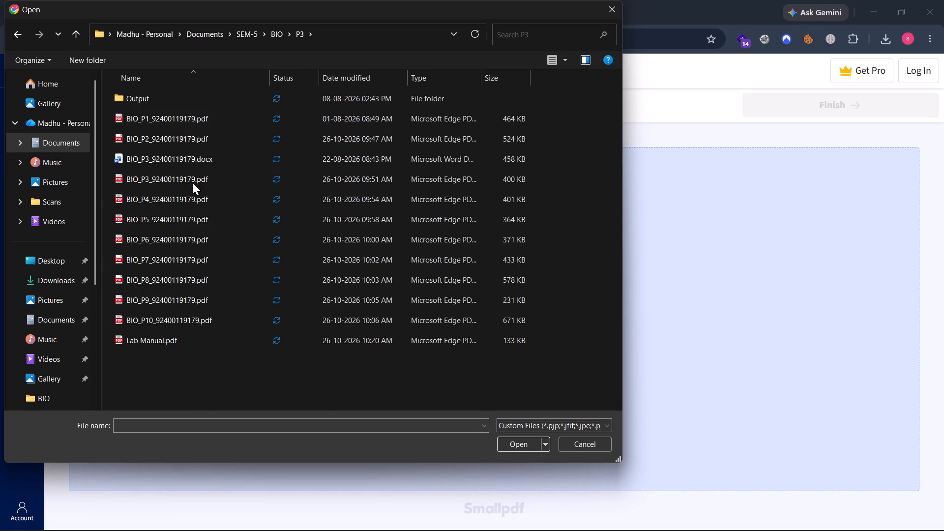
left_click(191, 341, "ctrl")
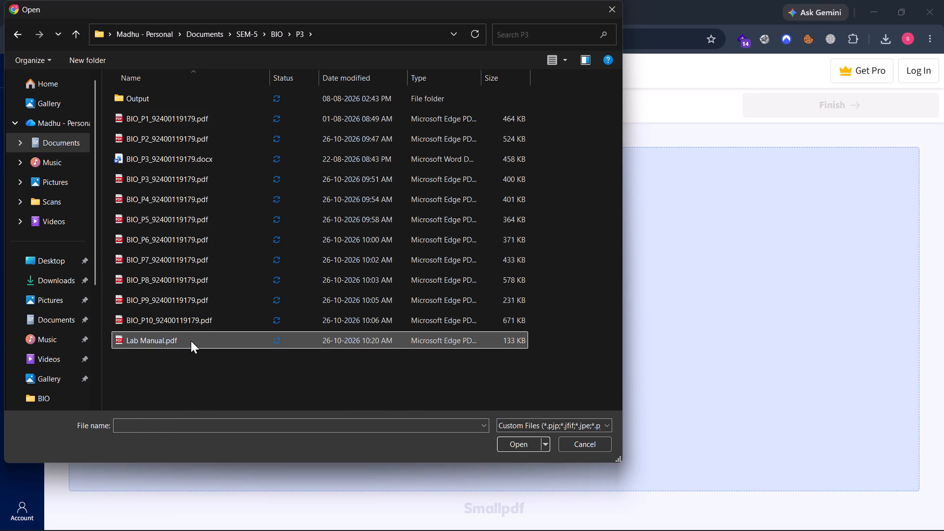
left_click(175, 120, "ctrl")
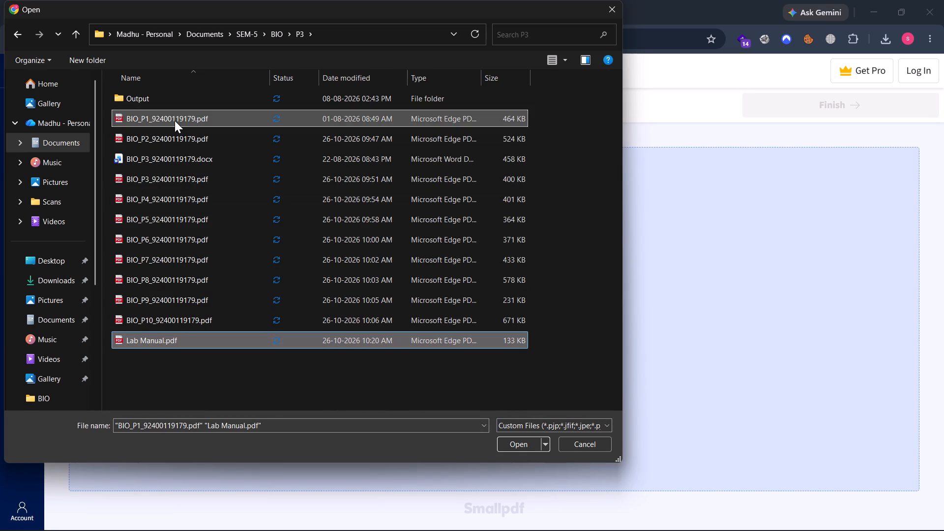
left_click(175, 131, "ctrl")
left_click(172, 185, "ctrl")
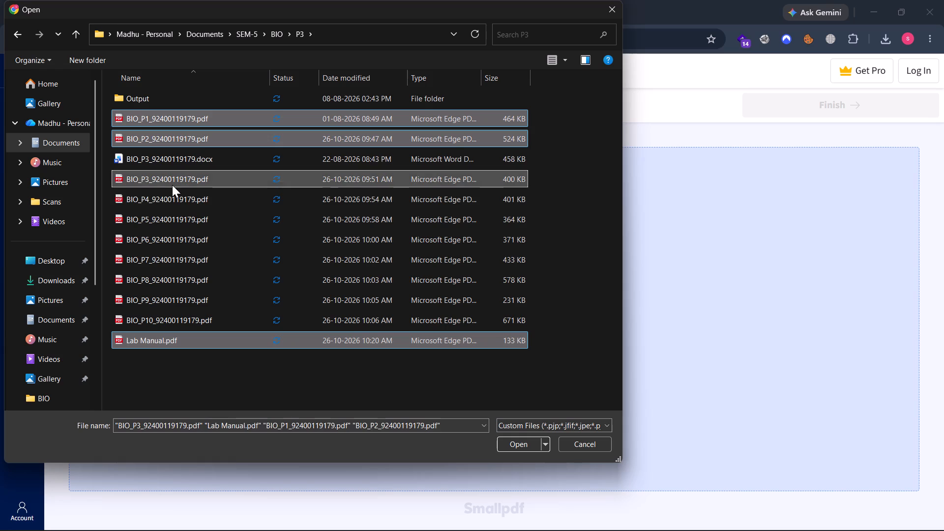
left_click(170, 197, "ctrl")
left_click(166, 217, "ctrl")
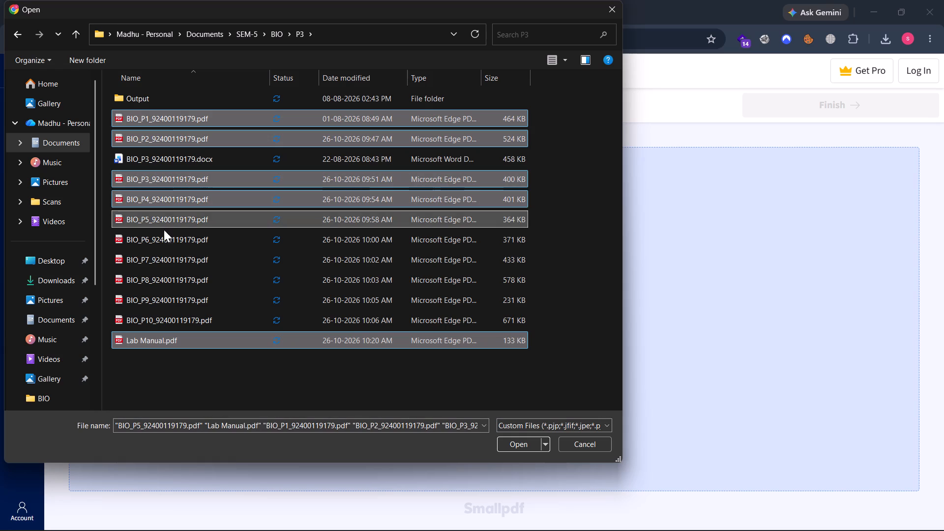
left_click(165, 238, "ctrl")
left_click(158, 263, "ctrl")
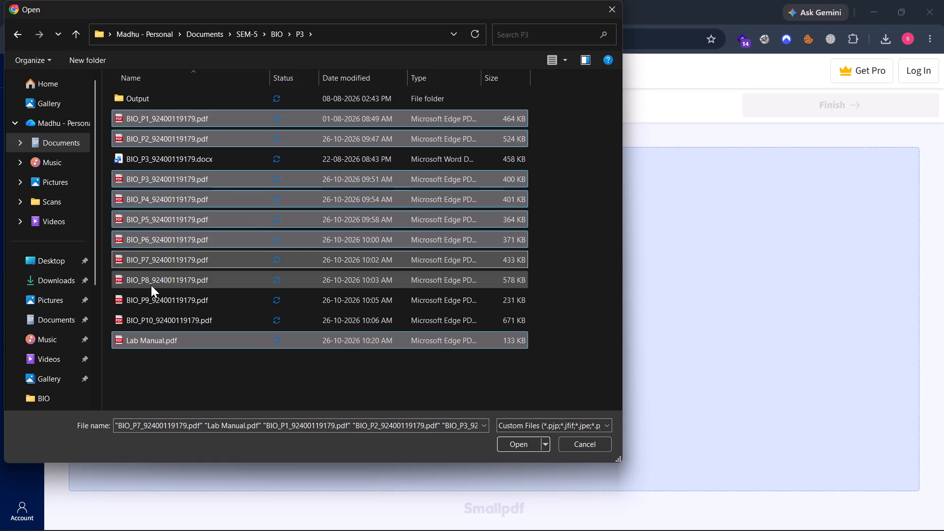
left_click(151, 285, "ctrl")
left_click(149, 301, "ctrl")
left_click(149, 316, "ctrl")
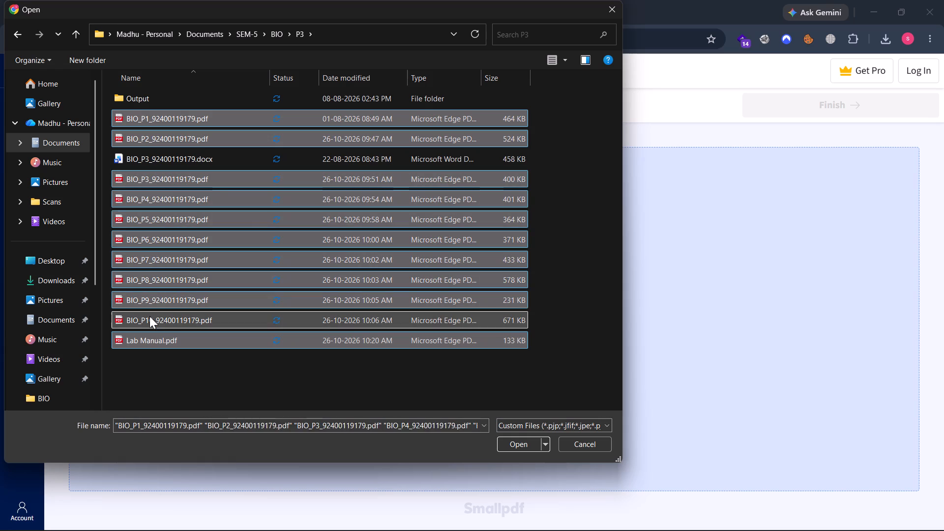
key("Return")
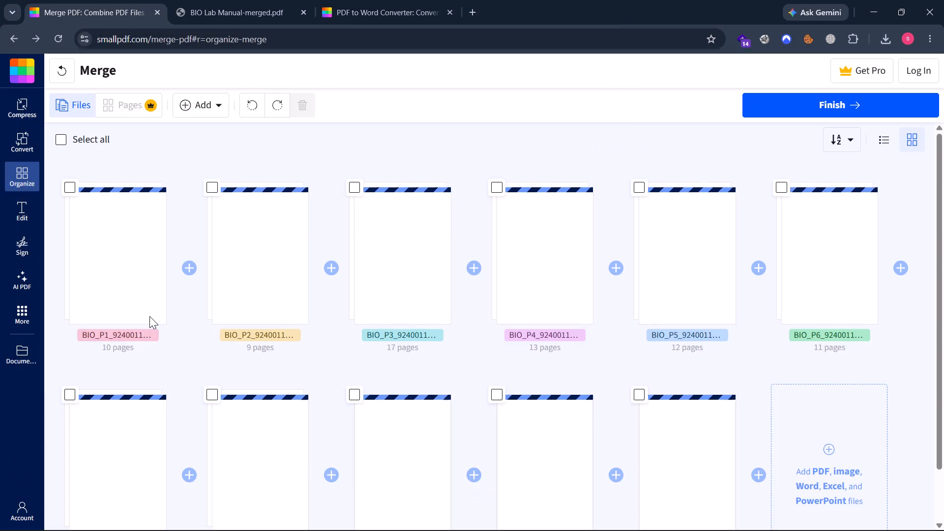
Place Lab Manual.pdf first, ahead of the BIO_P1 file, and merge all the files into one PDF.
scroll(355, 260, "down", 2)
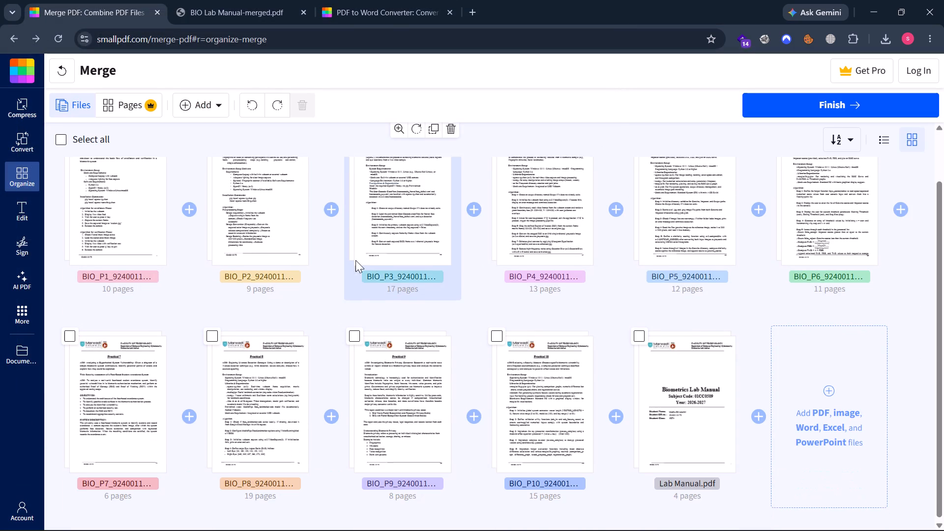
left_click_drag(680, 397, 160, 189)
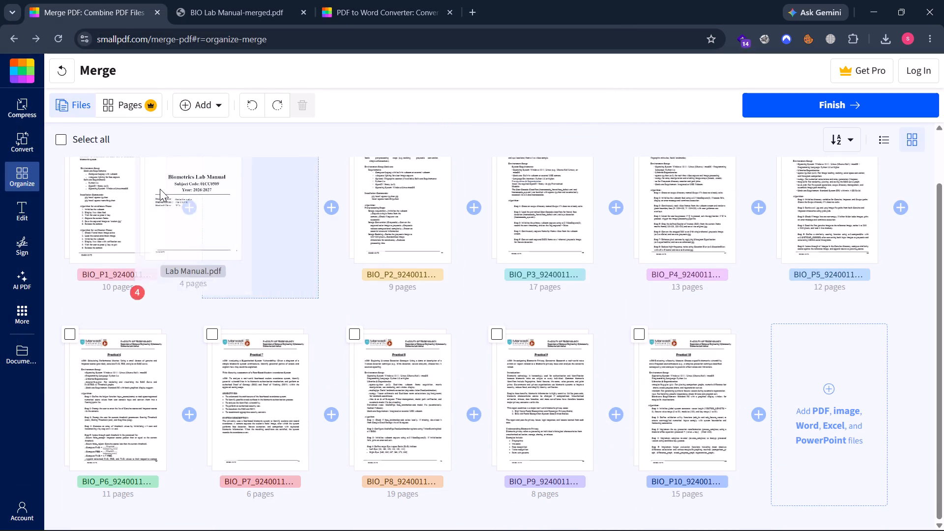
left_click_drag(160, 189, 129, 184)
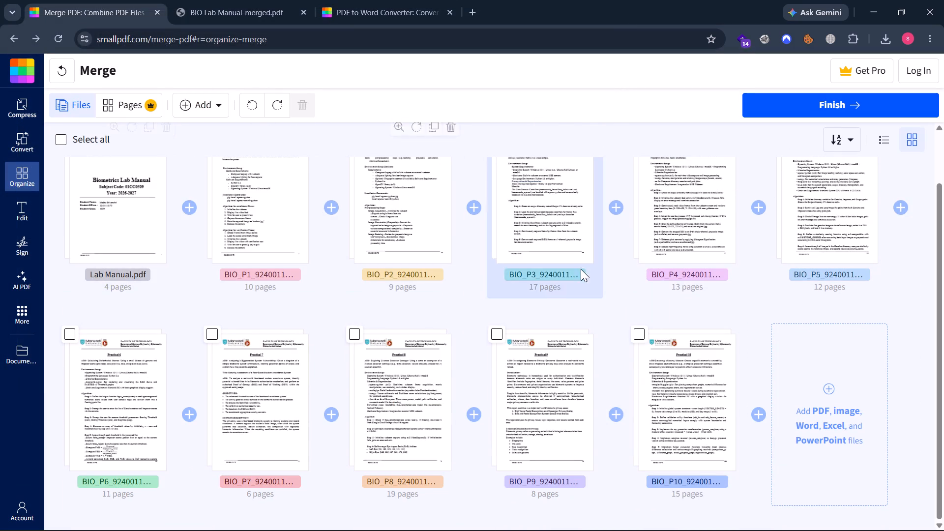
scroll(655, 335, "down", 2)
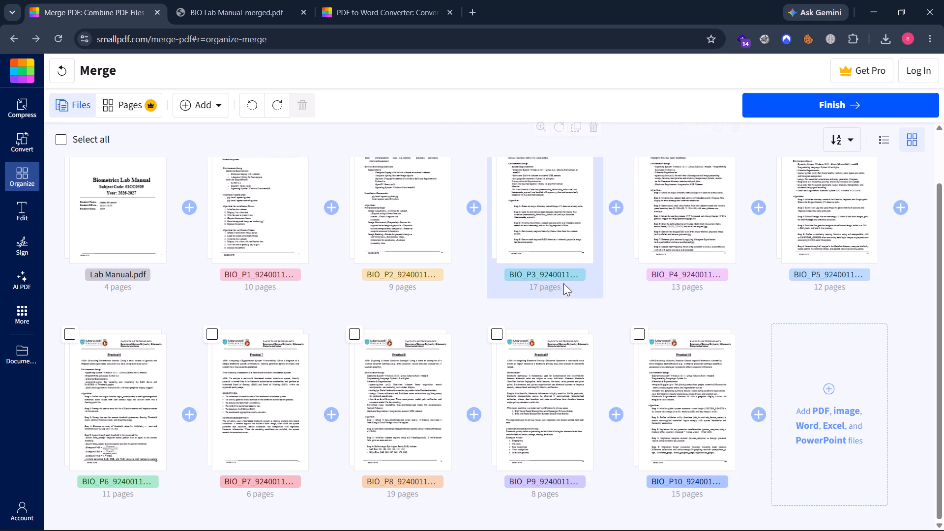
left_click(805, 101)
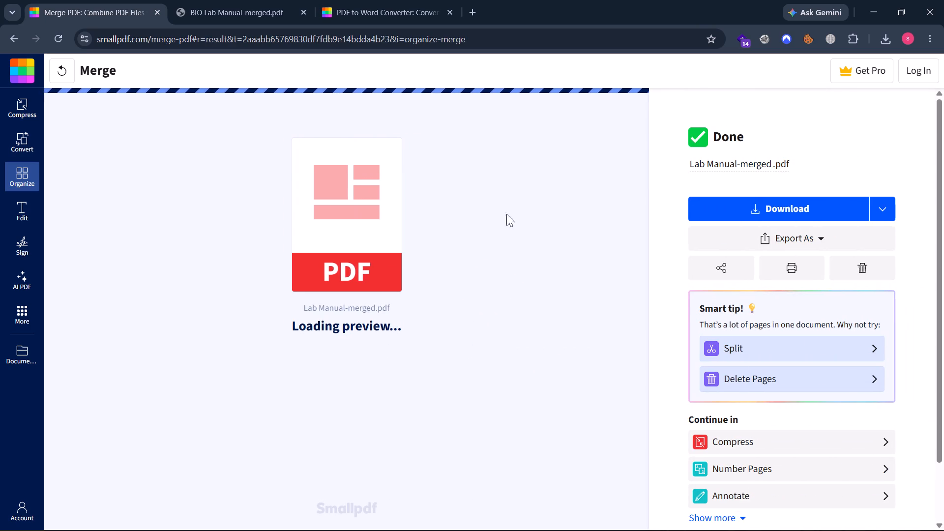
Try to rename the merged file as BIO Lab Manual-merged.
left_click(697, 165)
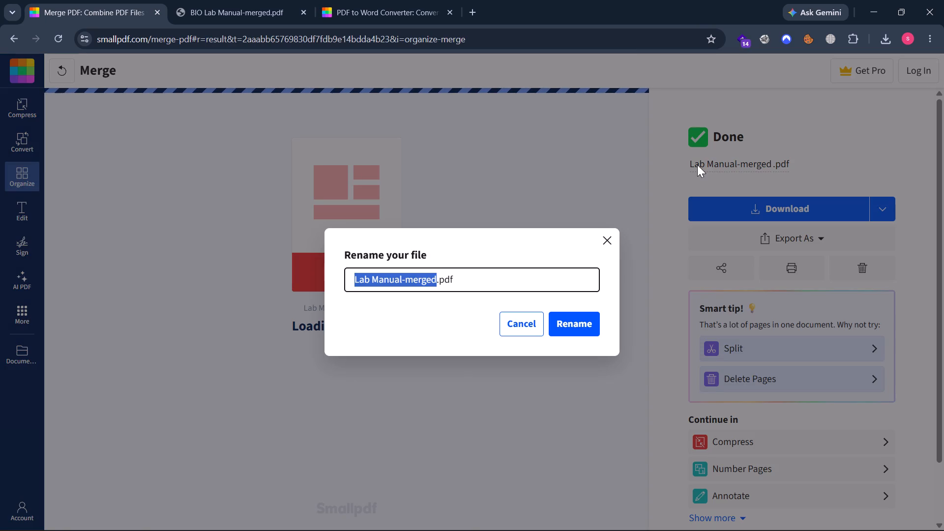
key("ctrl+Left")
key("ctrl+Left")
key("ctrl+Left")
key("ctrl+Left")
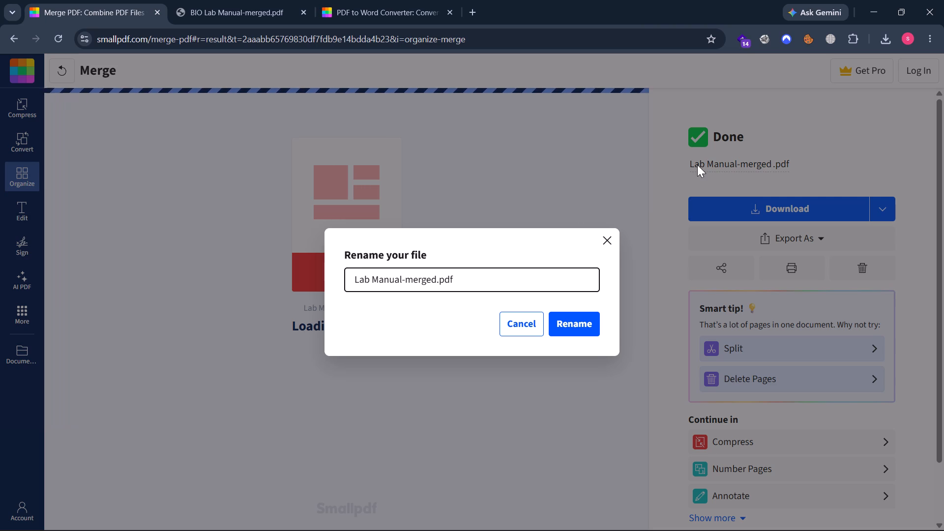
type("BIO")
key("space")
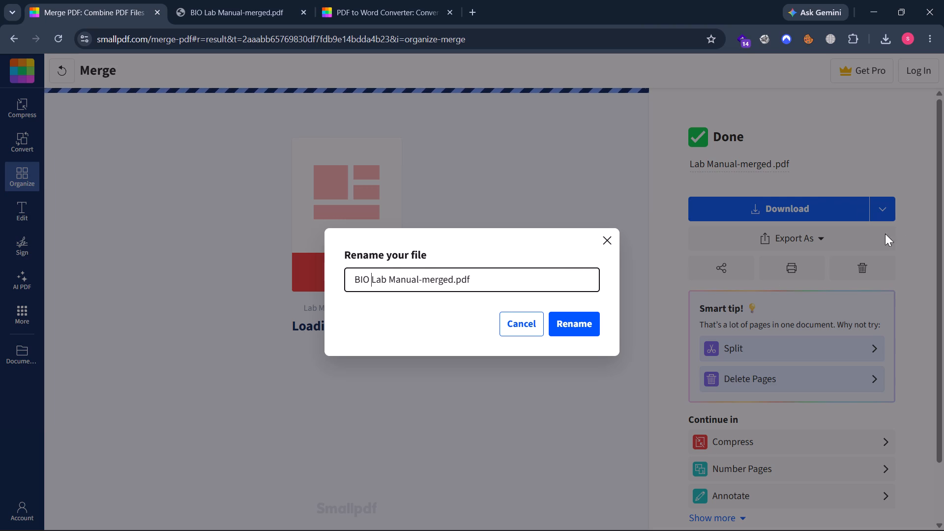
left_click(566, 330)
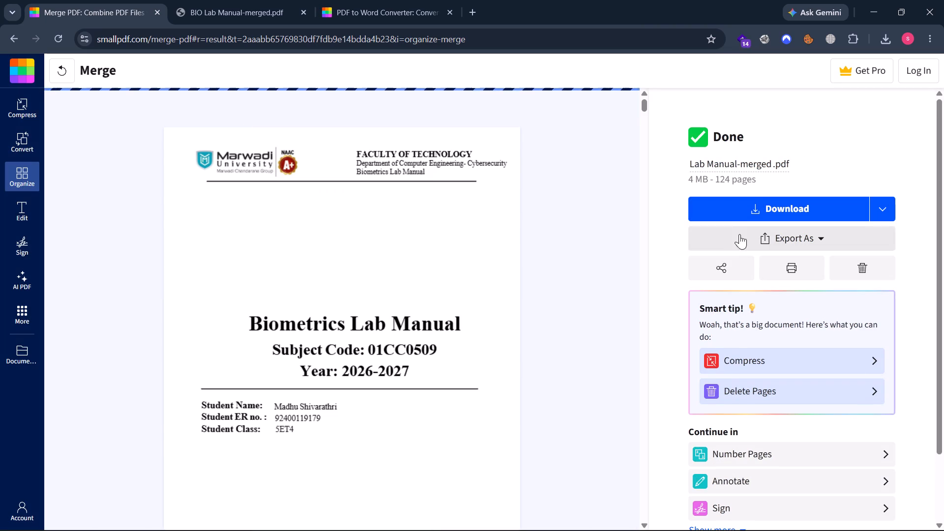
Rename the merged file as BIO_Lab Manual-merged and download it.
left_click(727, 166)
key("Left")
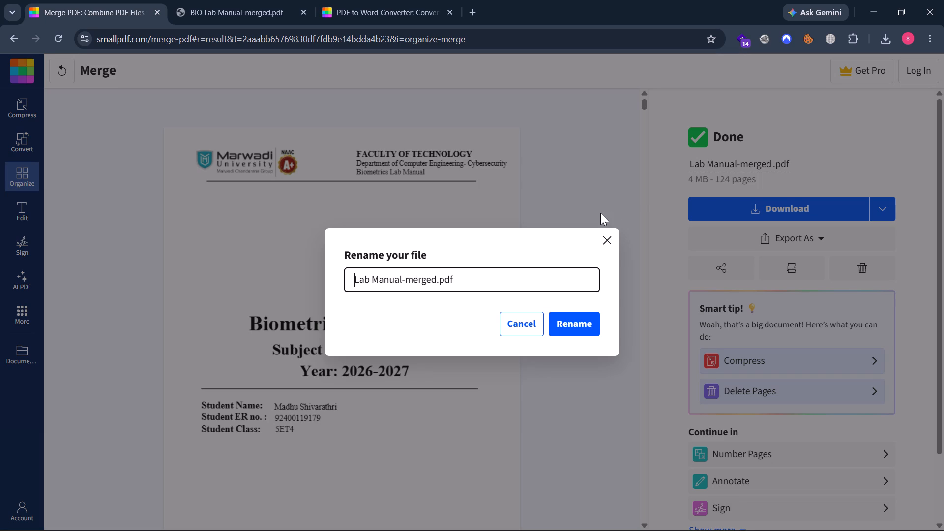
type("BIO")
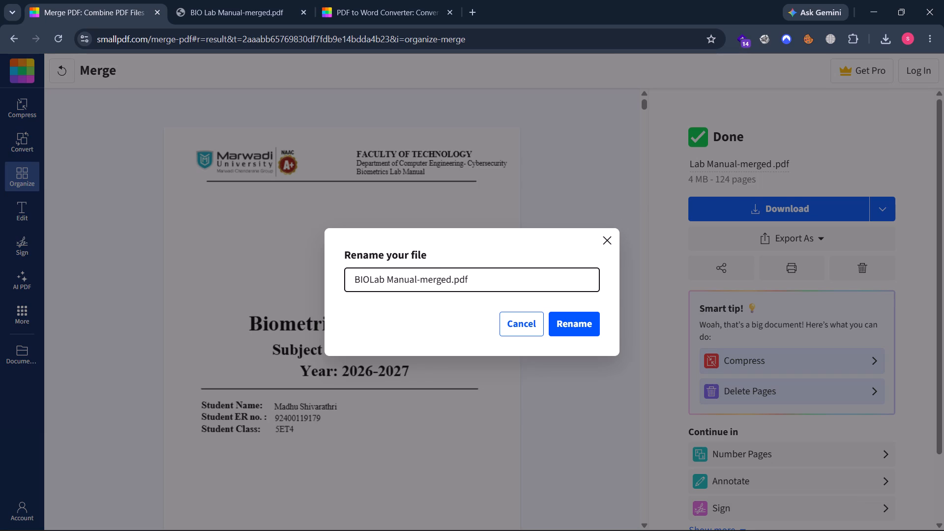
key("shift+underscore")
left_click(583, 319)
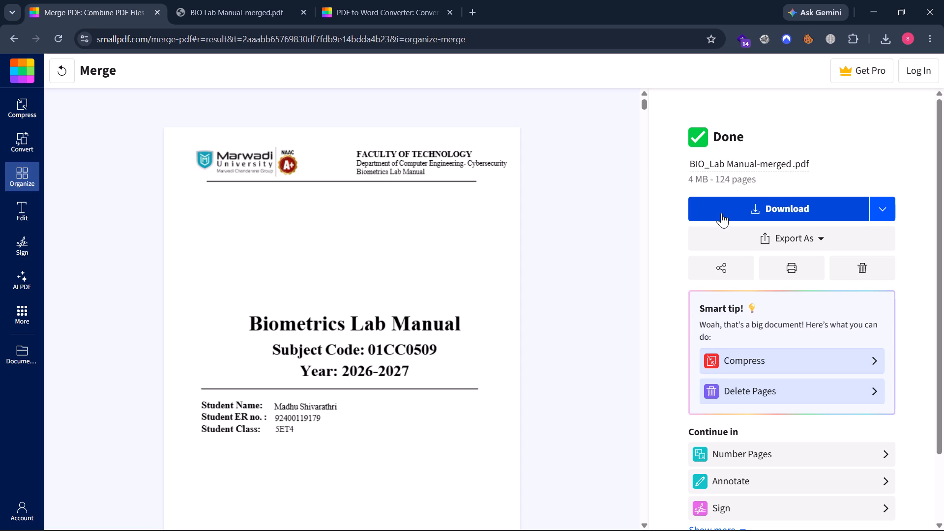
left_click(721, 213)
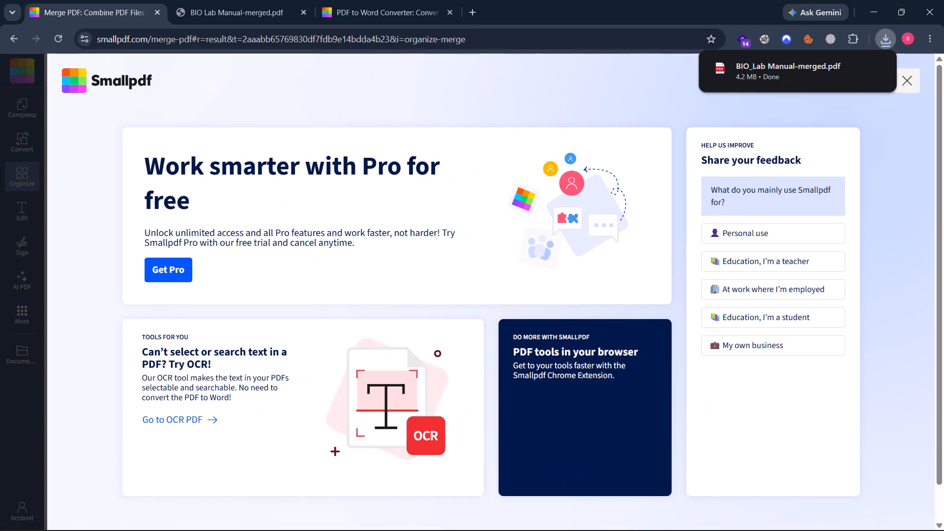
Close the earlier BIO Lab Manual-merged.pdf and open the newly downloaded BIO_Lab Manual-merged.pdf in its place.
left_click(302, 16)
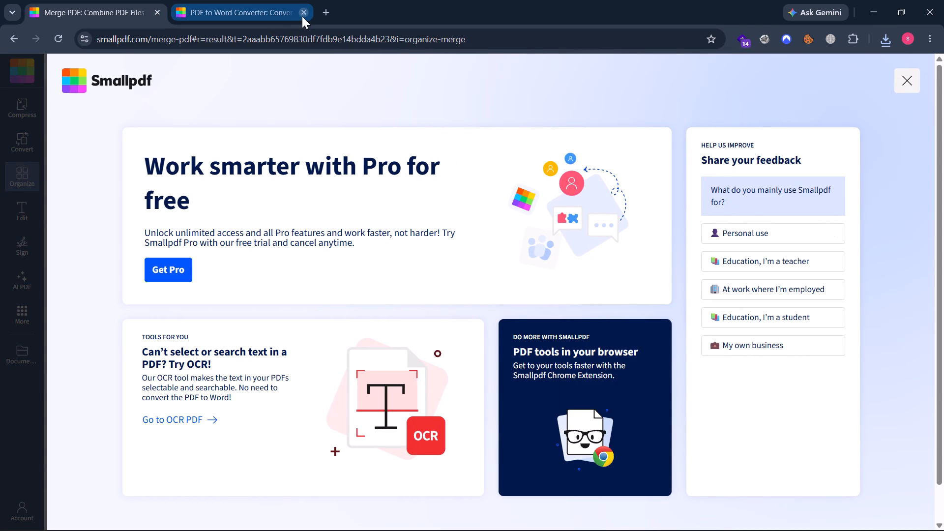
left_click(886, 43)
left_click(777, 107)
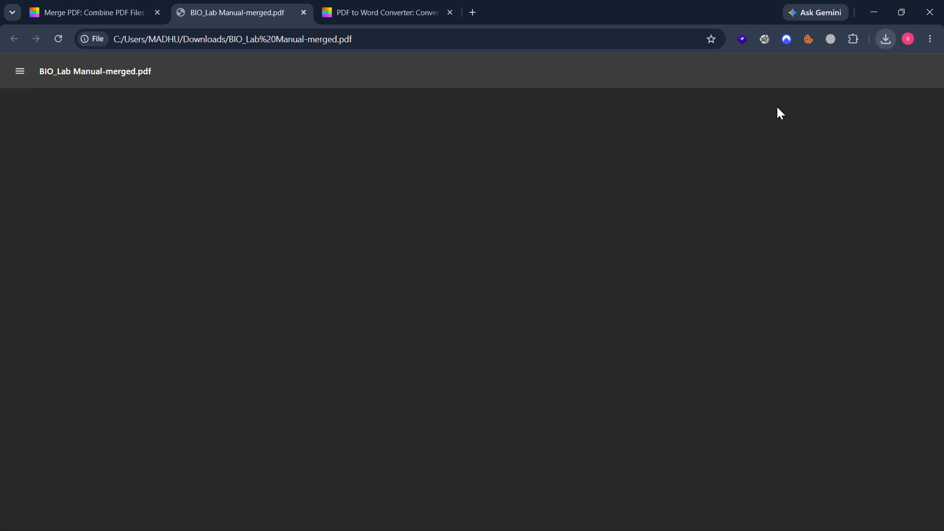
Review the merged PDF's front matter, from the cover page through the rubrics and the practicals index.
scroll(540, 362, "down", 3)
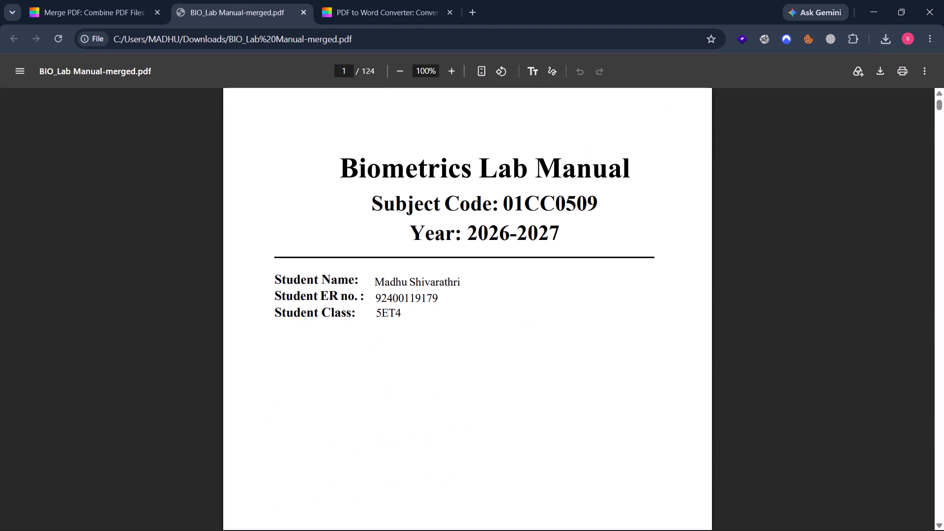
scroll(540, 362, "down", 13)
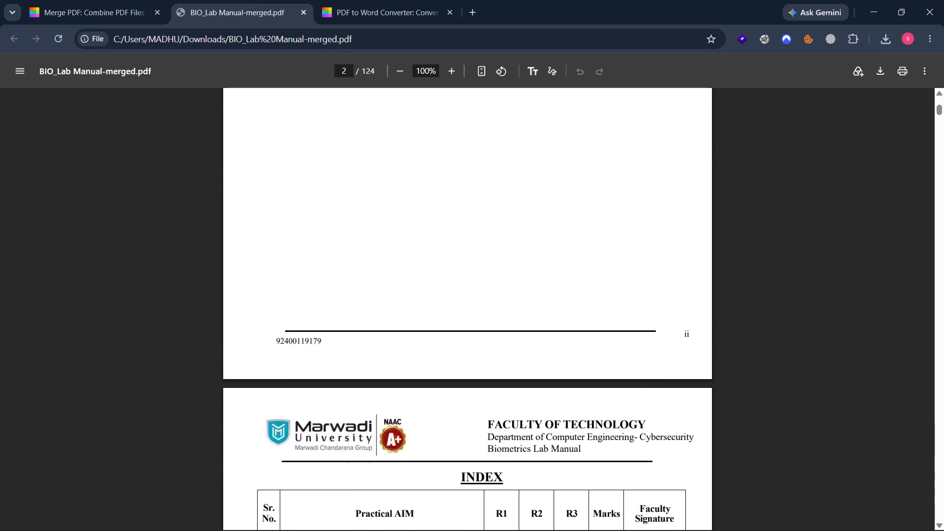
scroll(540, 362, "down", 11)
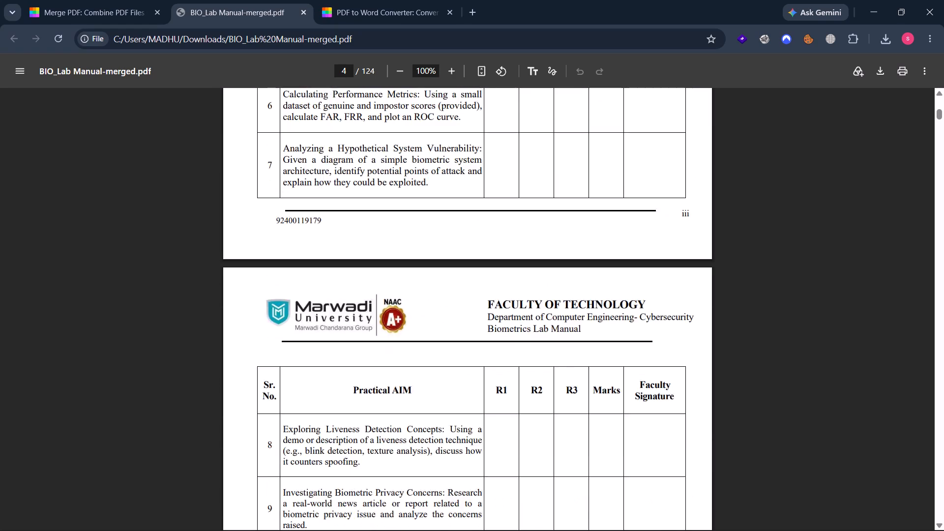
scroll(540, 362, "down", 1)
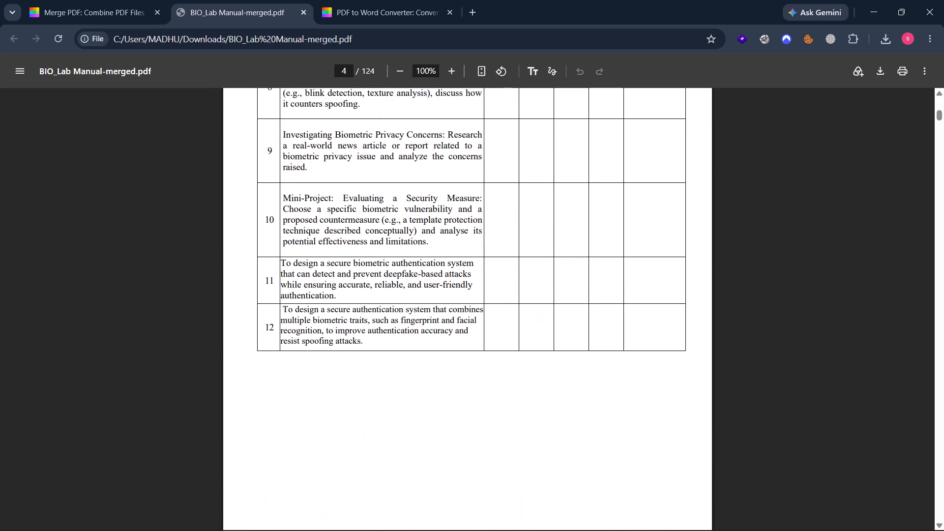
scroll(540, 362, "up", 1)
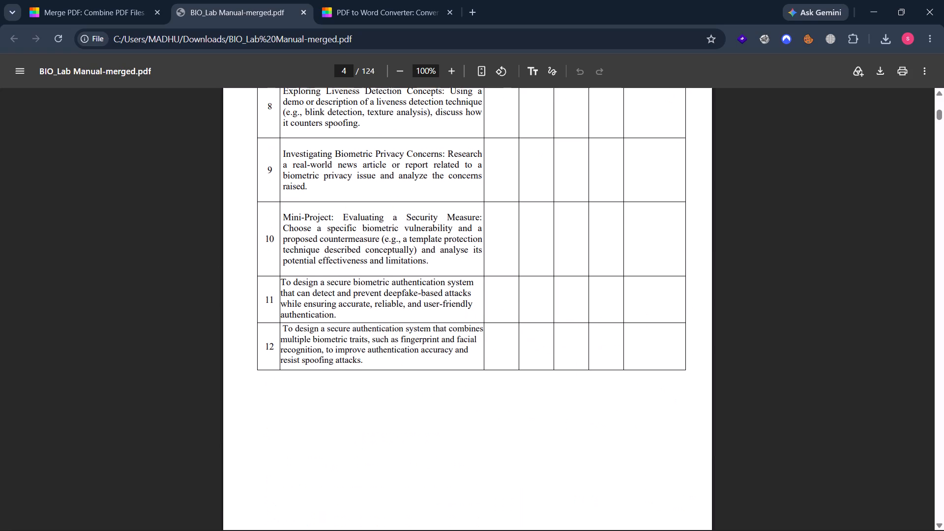
Skim the practicals in the merged PDF through to the last page, checking the content order, headers and footers.
scroll(540, 362, "down", 14)
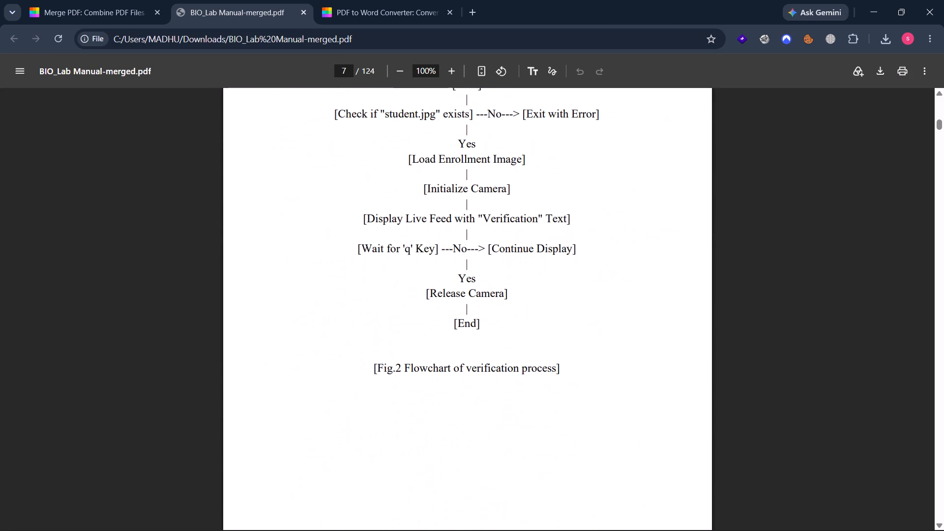
scroll(540, 362, "up", 3)
scroll(540, 362, "down", 20)
scroll(540, 362, "down", 13)
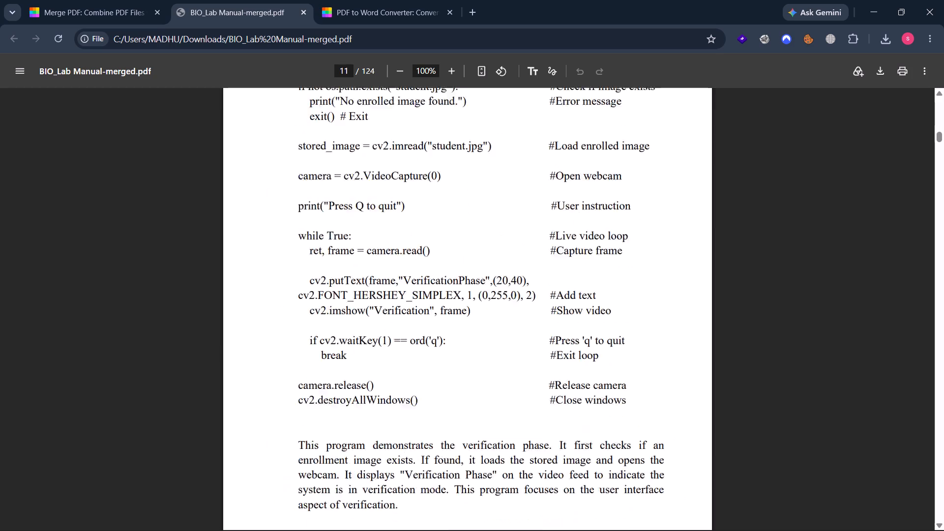
scroll(540, 362, "down", 20)
scroll(540, 362, "down", 12)
scroll(540, 362, "down", 20)
scroll(540, 362, "down", 13)
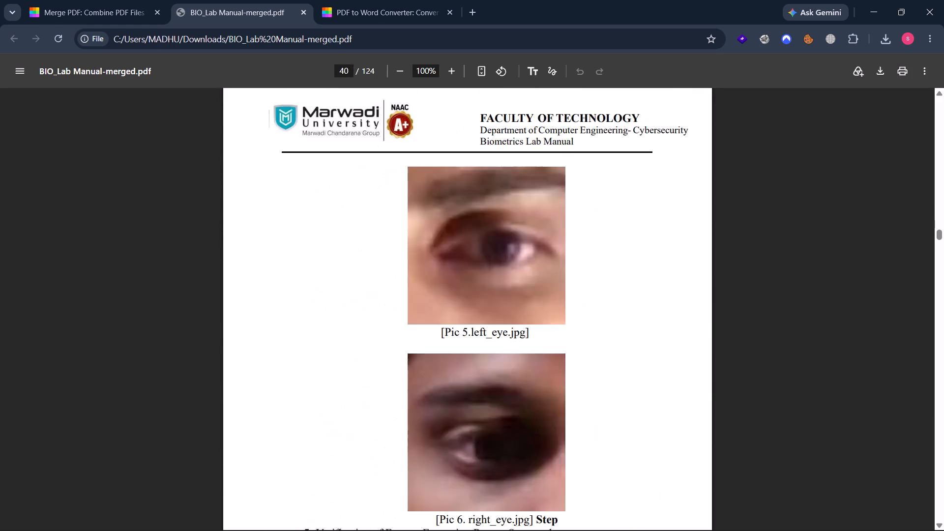
scroll(540, 362, "down", 2)
scroll(540, 362, "down", 20)
scroll(540, 362, "down", 8)
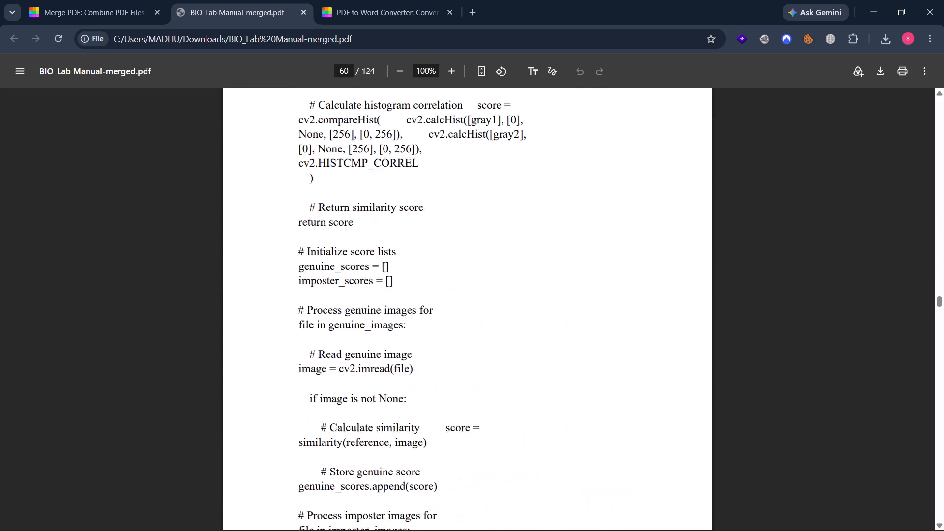
scroll(540, 362, "down", 20)
scroll(540, 362, "down", 20)
scroll(540, 362, "down", 11)
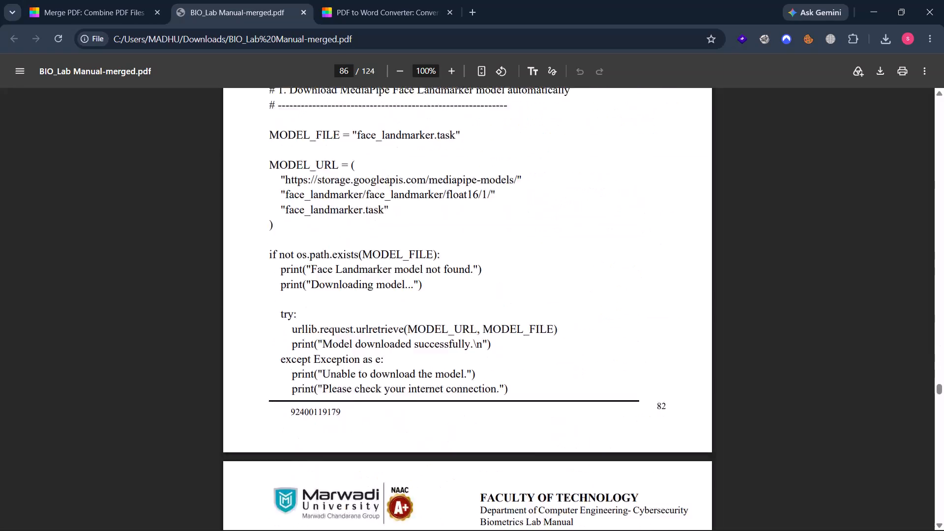
scroll(540, 362, "down", 20)
scroll(540, 362, "down", 19)
scroll(540, 362, "down", 11)
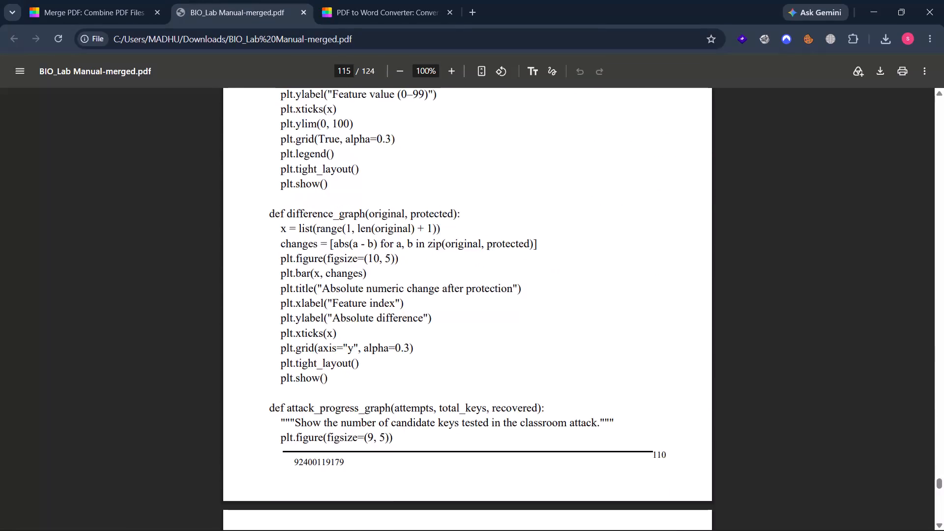
scroll(540, 362, "down", 17)
scroll(540, 362, "down", 9)
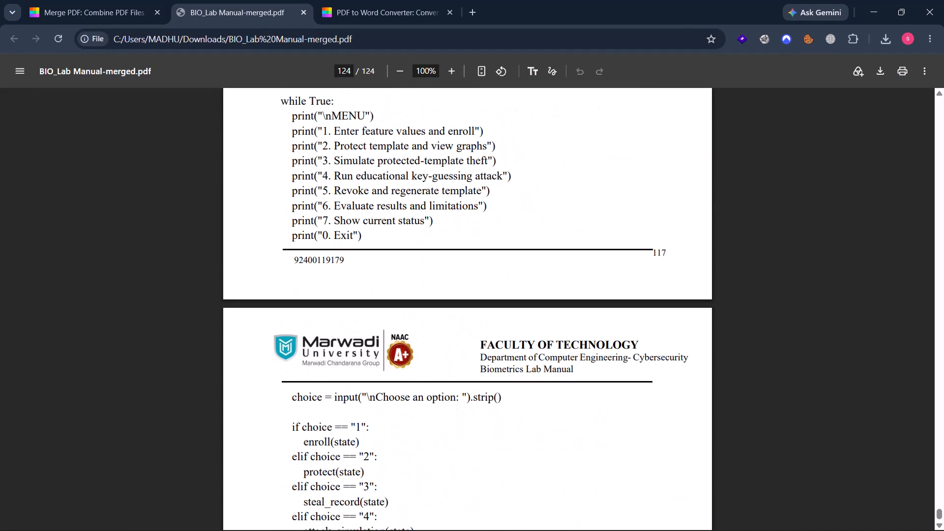
scroll(687, 406, "up", 20)
scroll(687, 406, "up", 20)
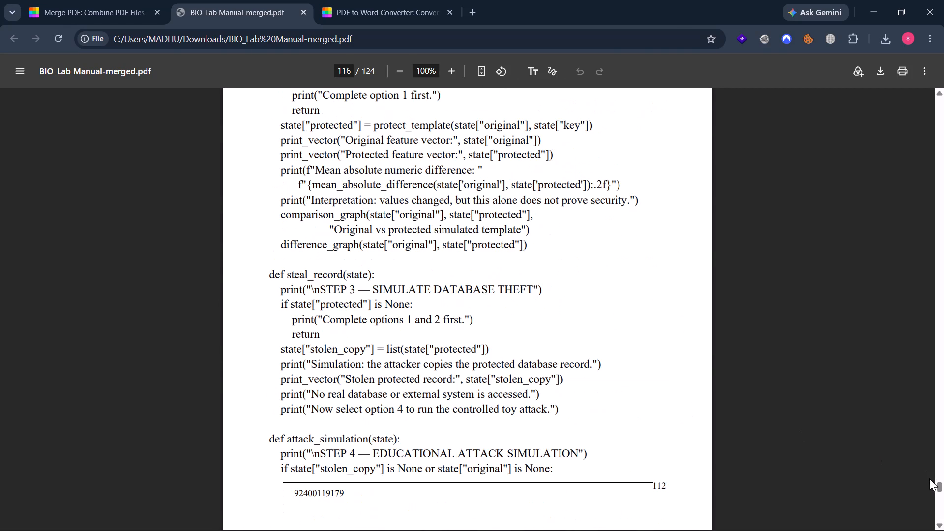
Return to the cover page and recheck the footers and Roman page numbers through the end of the index.
left_click_drag(940, 484, 936, 79)
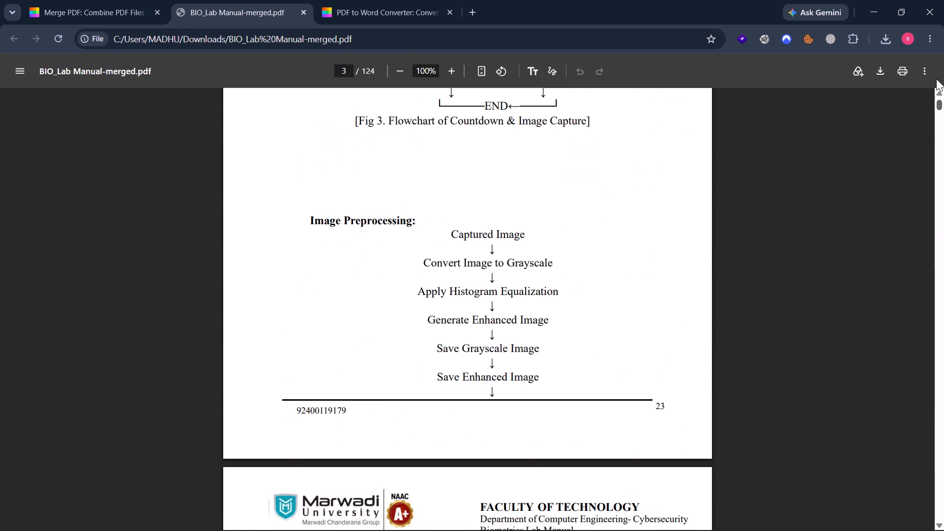
left_click_drag(936, 79, 936, 46)
scroll(642, 326, "down", 2)
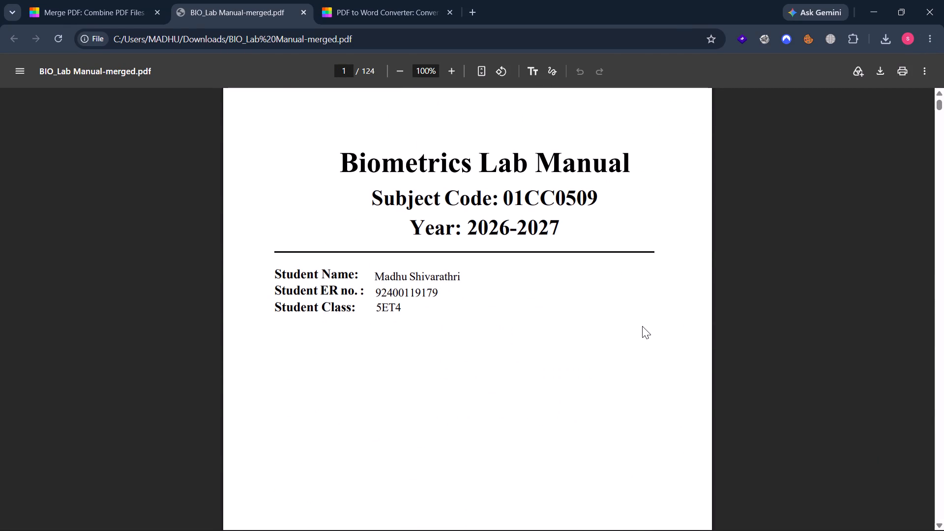
scroll(642, 326, "down", 1)
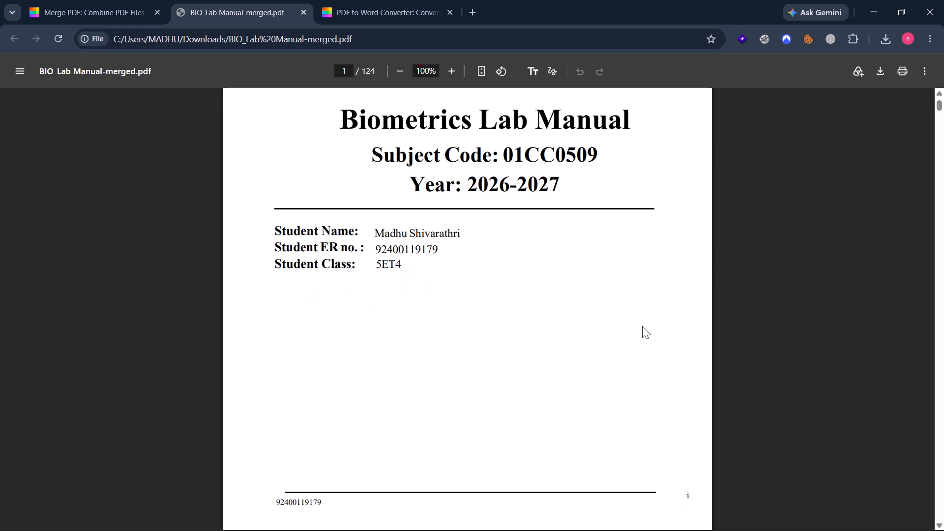
scroll(642, 326, "down", 1)
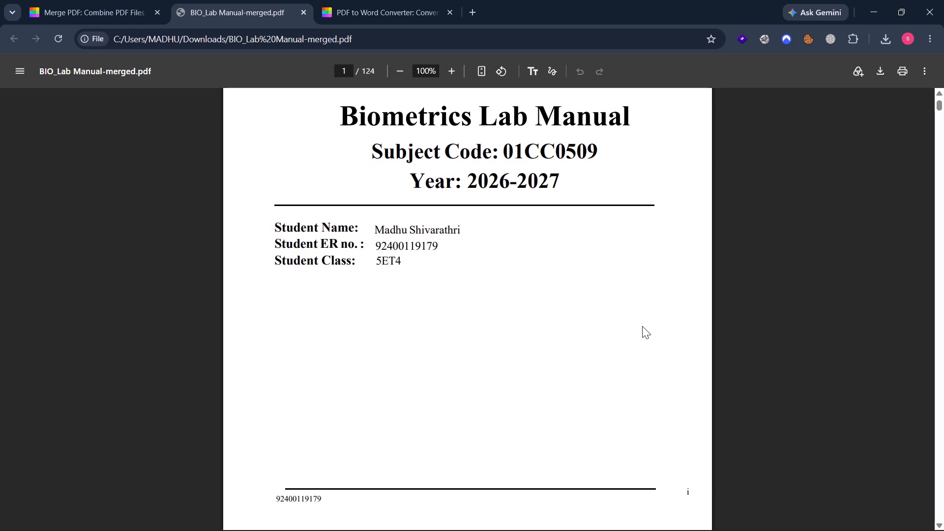
scroll(642, 326, "down", 1)
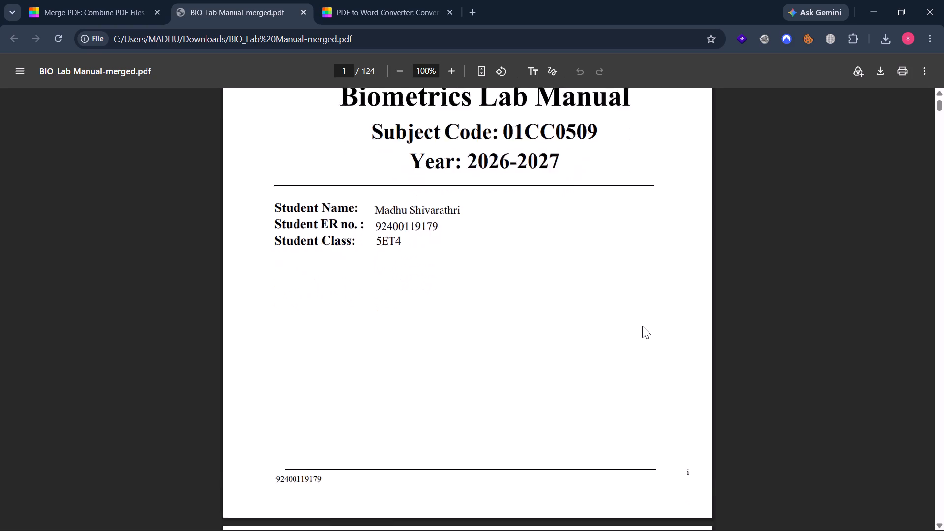
scroll(642, 326, "down", 4)
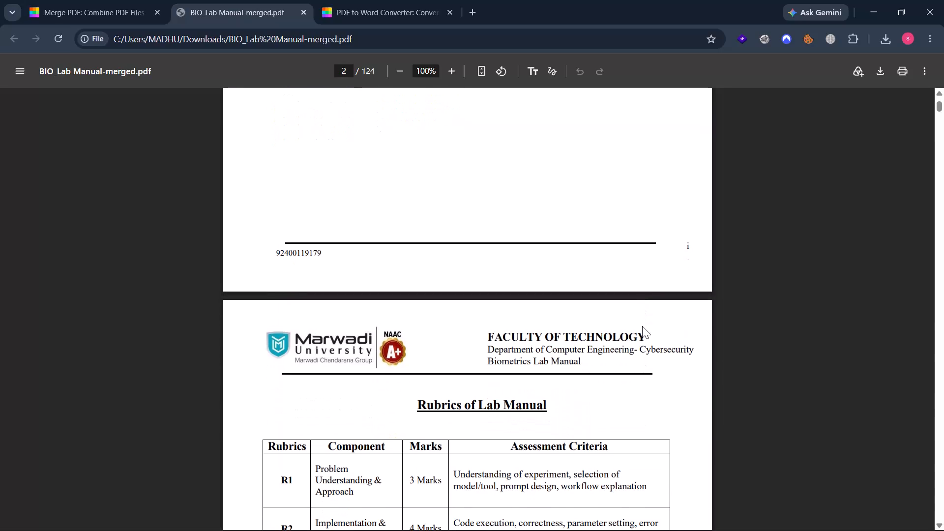
scroll(642, 326, "down", 10)
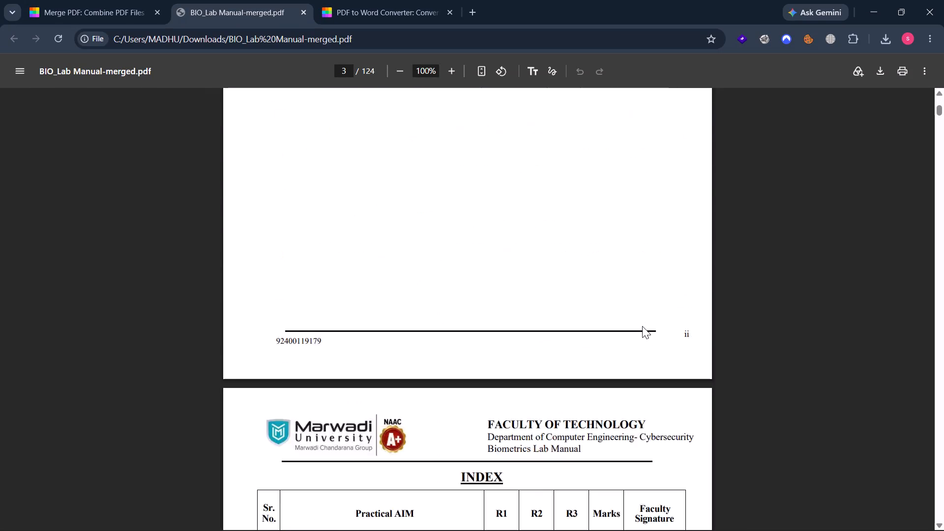
scroll(642, 326, "down", 5)
scroll(642, 326, "up", 2)
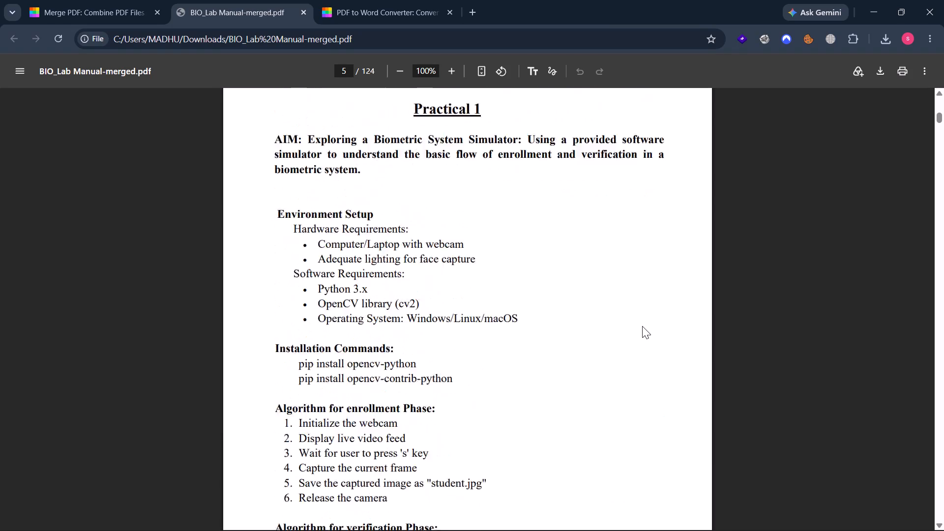
scroll(642, 326, "up", 4)
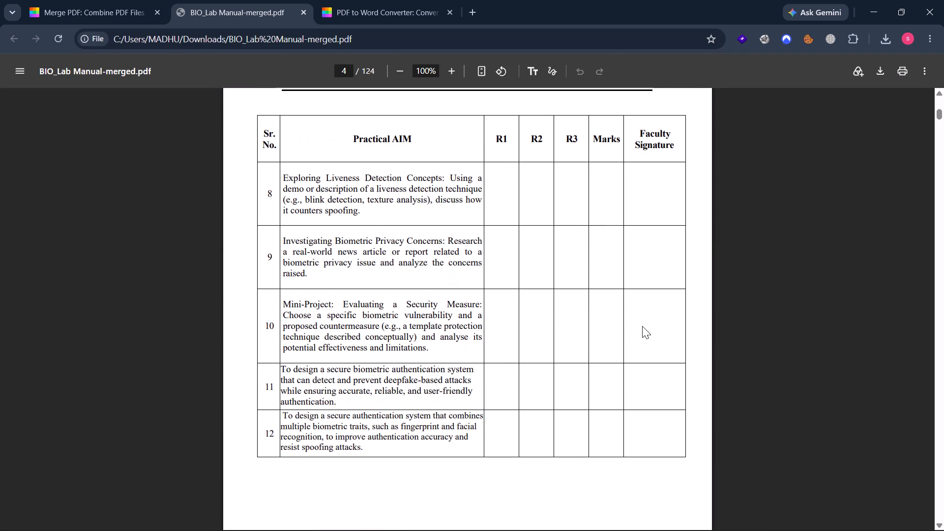
scroll(642, 326, "down", 6)
scroll(642, 326, "up", 1)
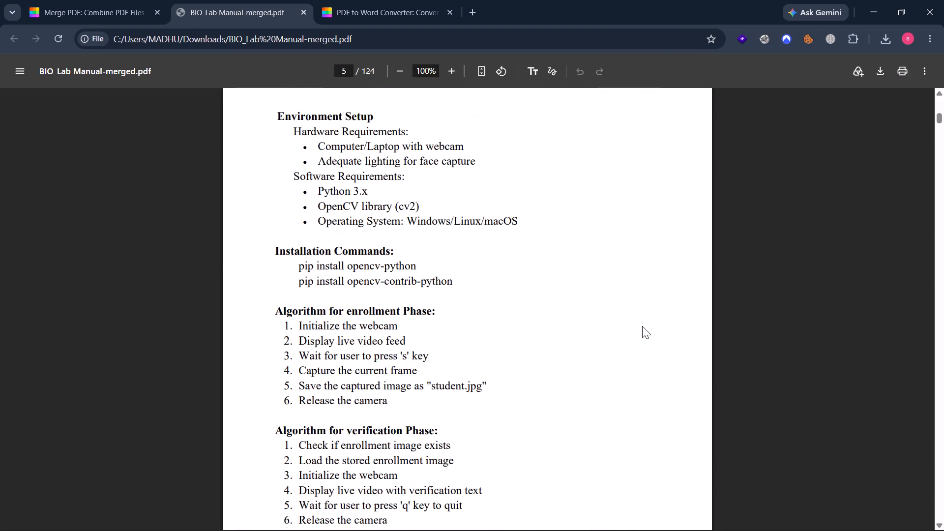
scroll(642, 326, "up", 1)
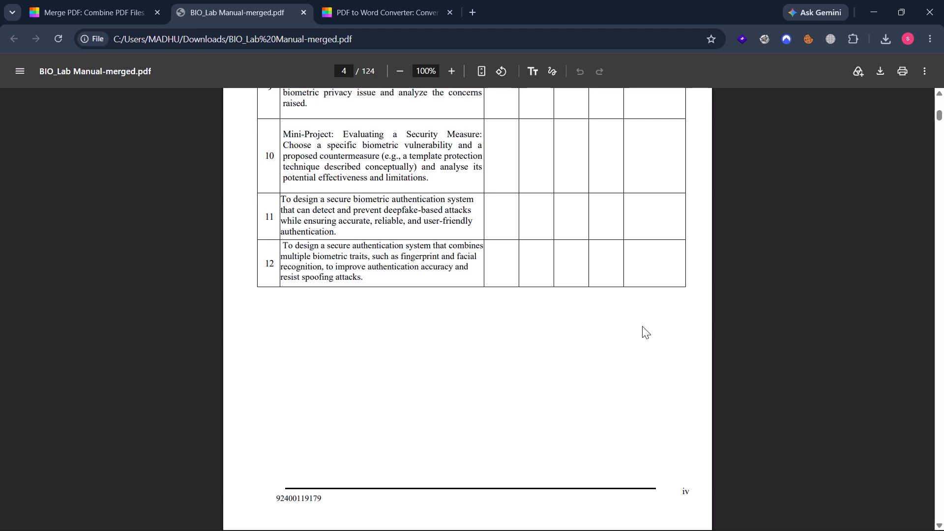
scroll(642, 326, "down", 2)
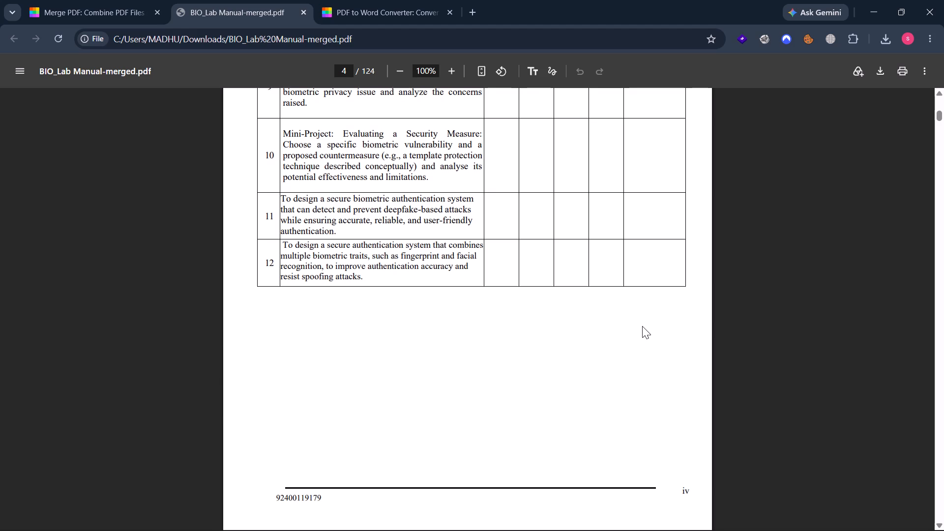
Check the Practical 1 pages of the merged PDF for consistent headers, footers and Arabic page numbering starting after the index.
scroll(642, 326, "down", 7)
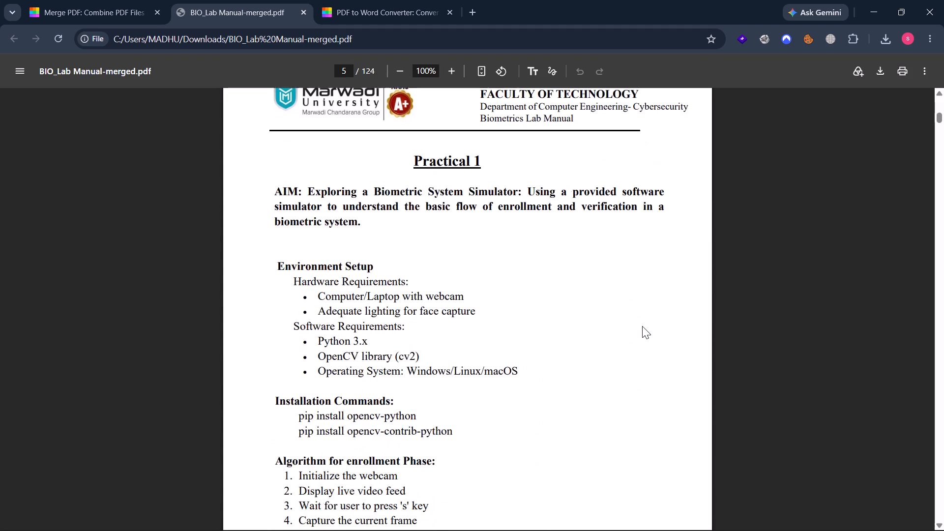
scroll(642, 326, "down", 4)
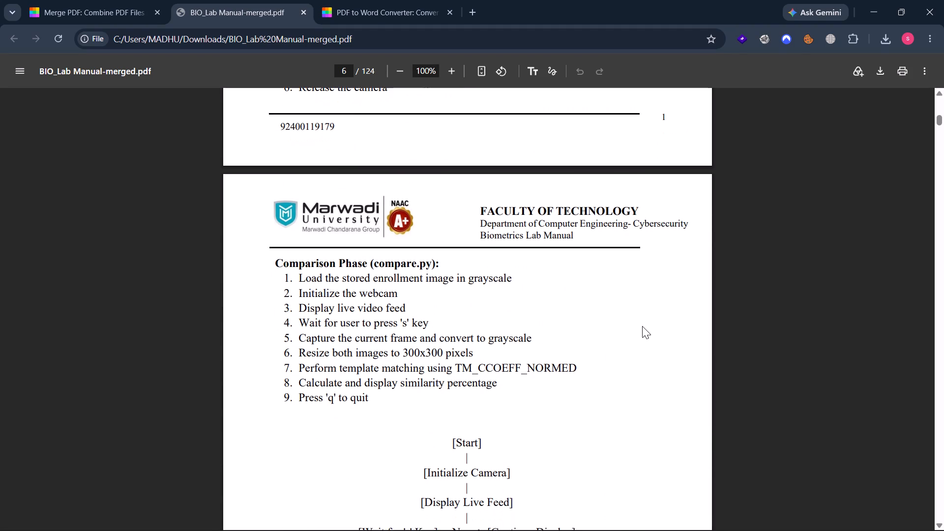
scroll(642, 326, "down", 13)
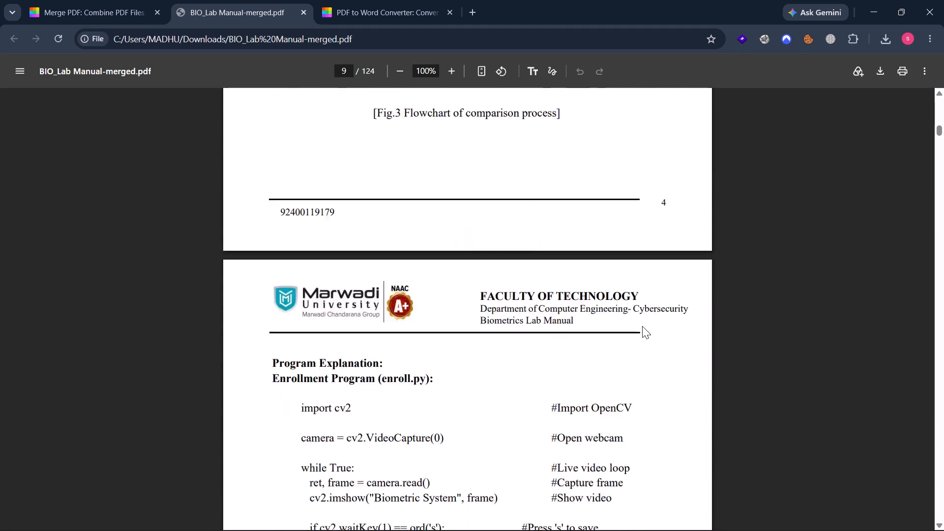
scroll(642, 326, "down", 13)
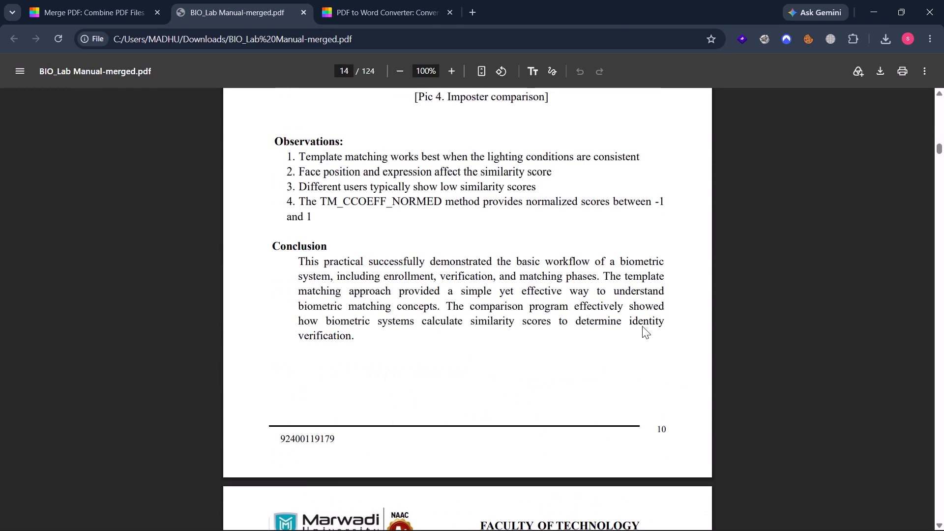
Check the remaining practicals through the last page for consistent footers and continuous page numbers, and look back over Practical 10's final pages.
scroll(642, 326, "down", 11)
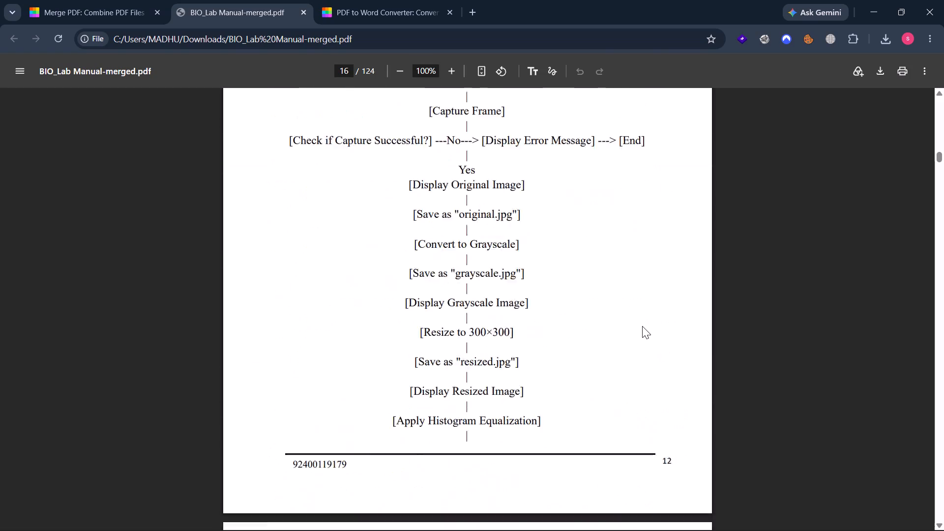
scroll(642, 326, "down", 16)
scroll(642, 326, "down", 12)
scroll(642, 326, "down", 10)
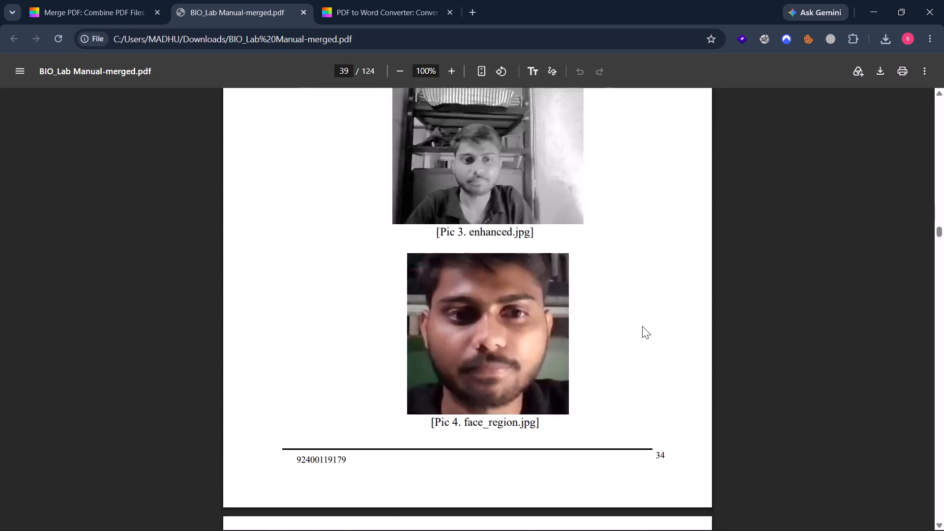
scroll(642, 326, "down", 15)
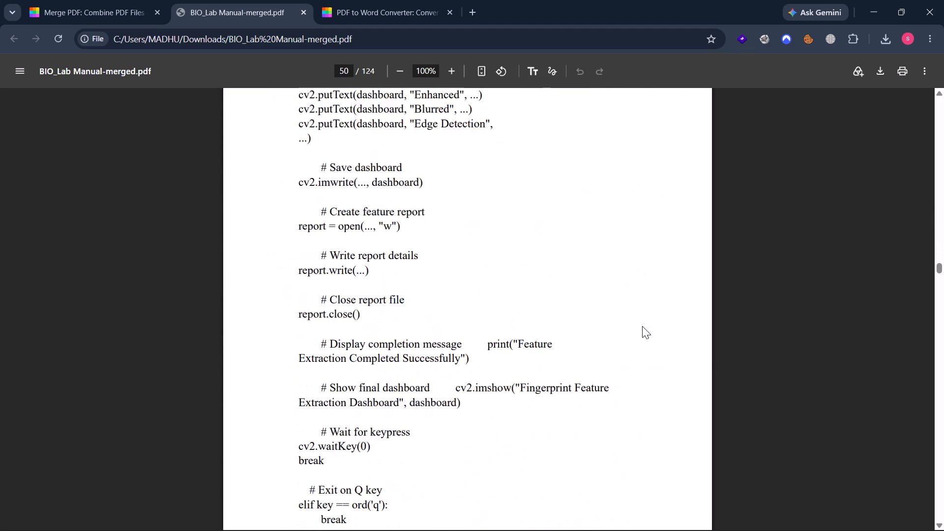
scroll(642, 326, "down", 19)
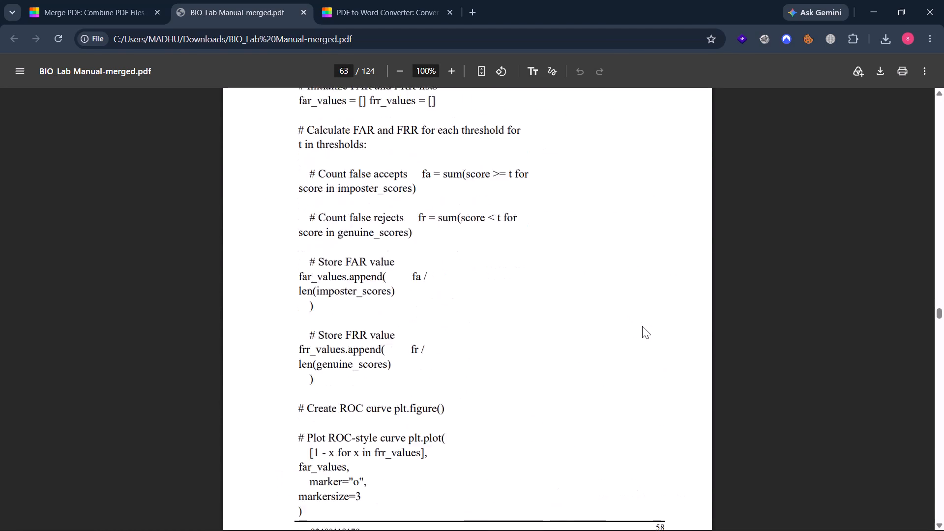
scroll(642, 326, "down", 17)
scroll(642, 326, "down", 9)
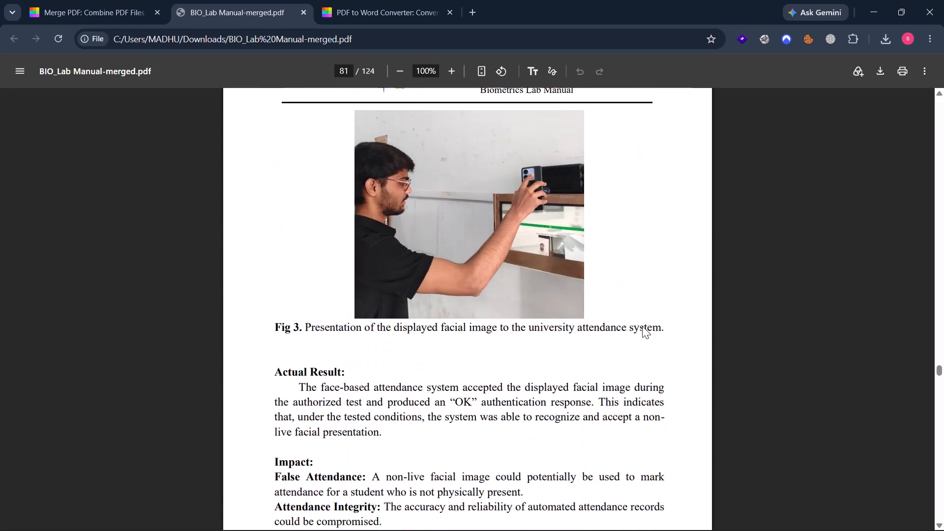
scroll(642, 326, "down", 19)
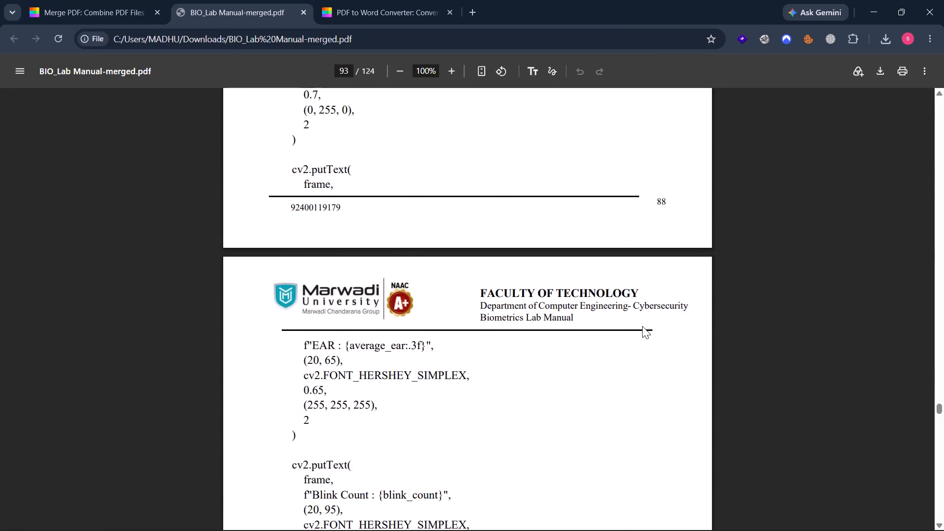
scroll(642, 326, "down", 18)
scroll(642, 326, "down", 7)
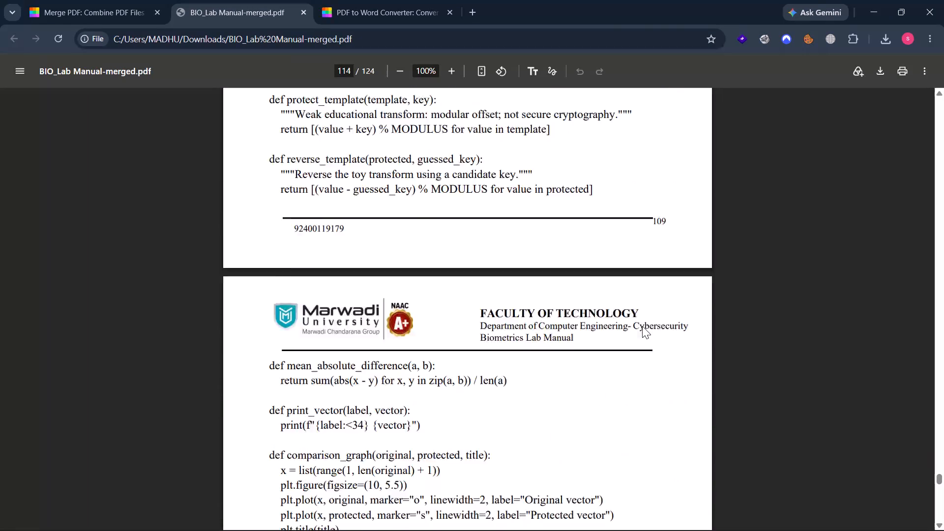
scroll(642, 326, "down", 9)
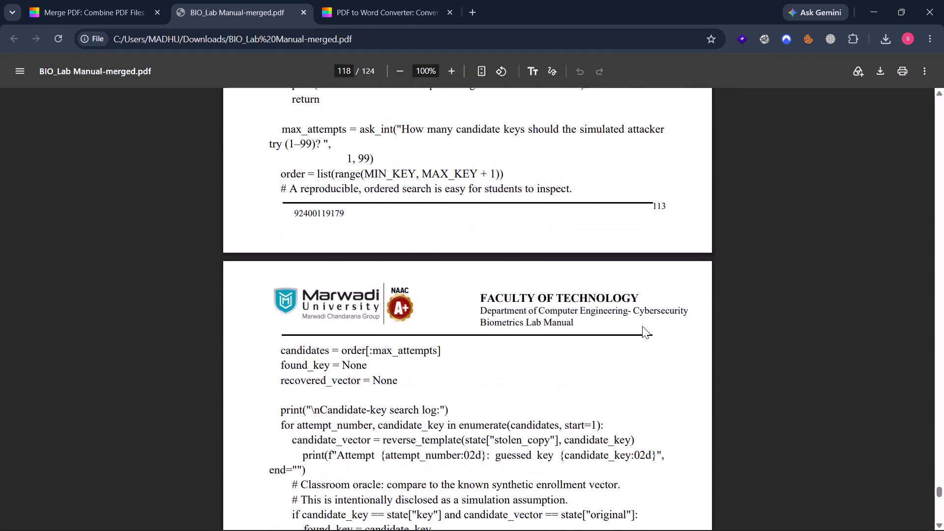
scroll(642, 326, "down", 11)
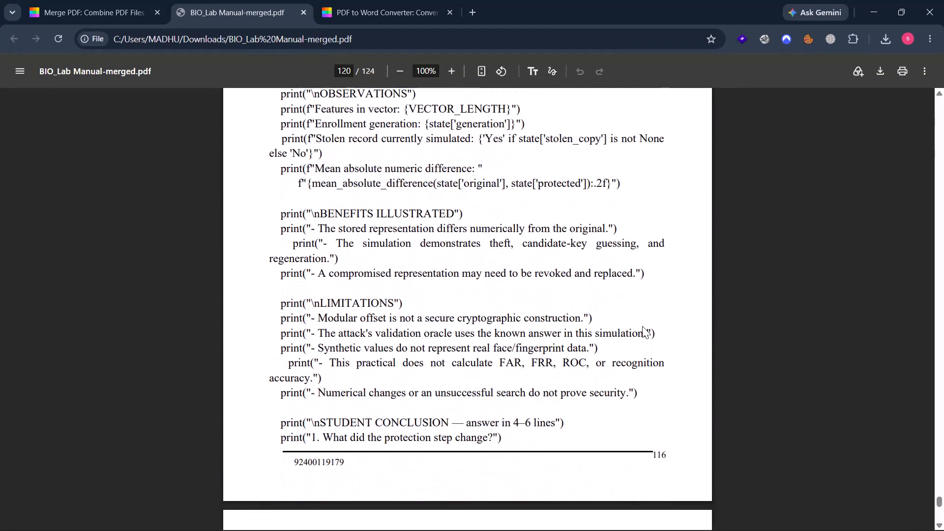
scroll(642, 326, "down", 6)
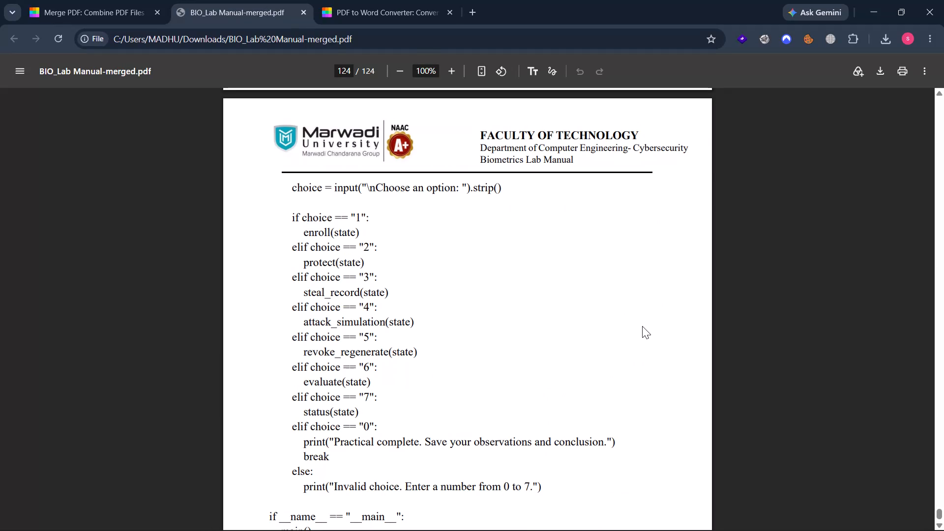
scroll(665, 295, "up", 11)
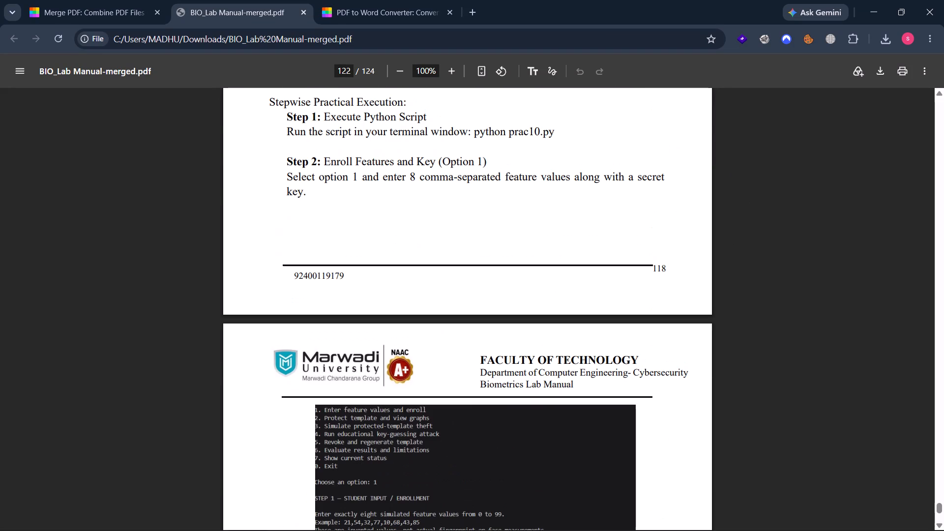
scroll(665, 295, "up", 15)
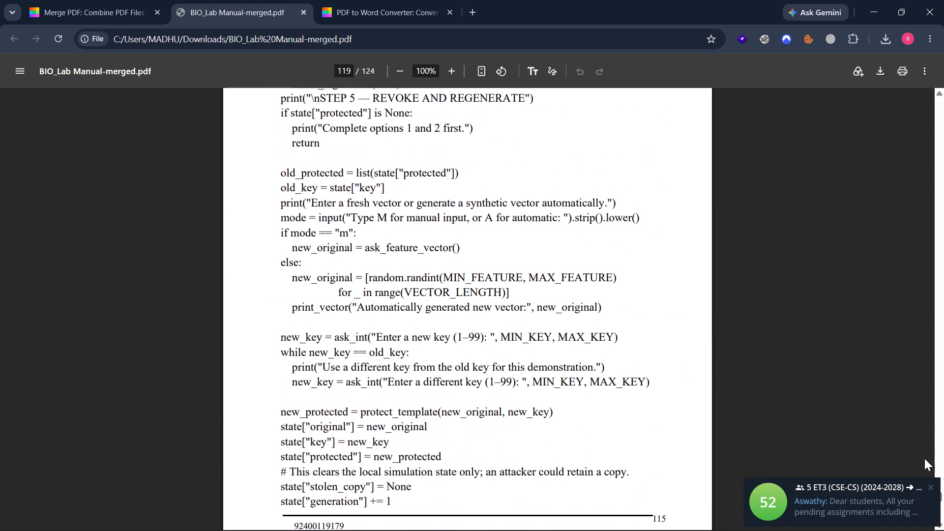
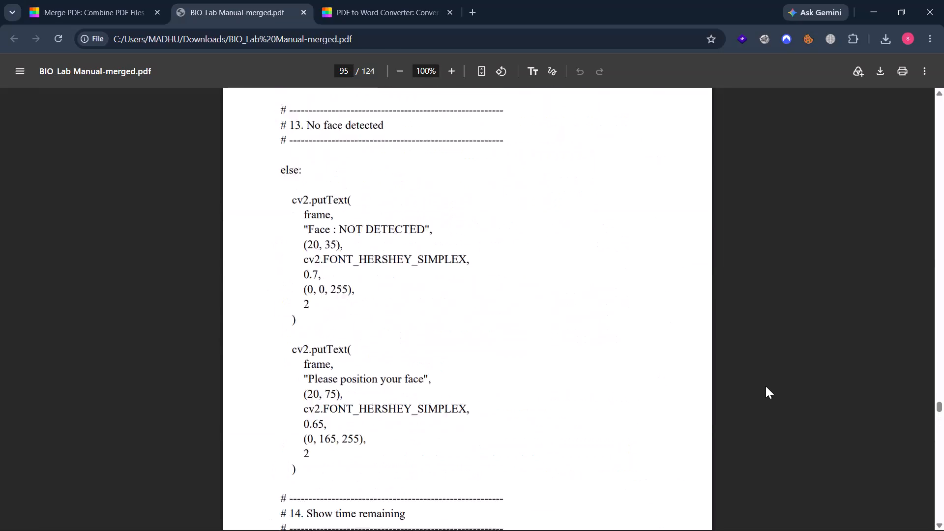
Review the index table of the merged lab manual PDF, especially the practical aims in rows 11 and 12.
scroll(766, 386, "up", 16)
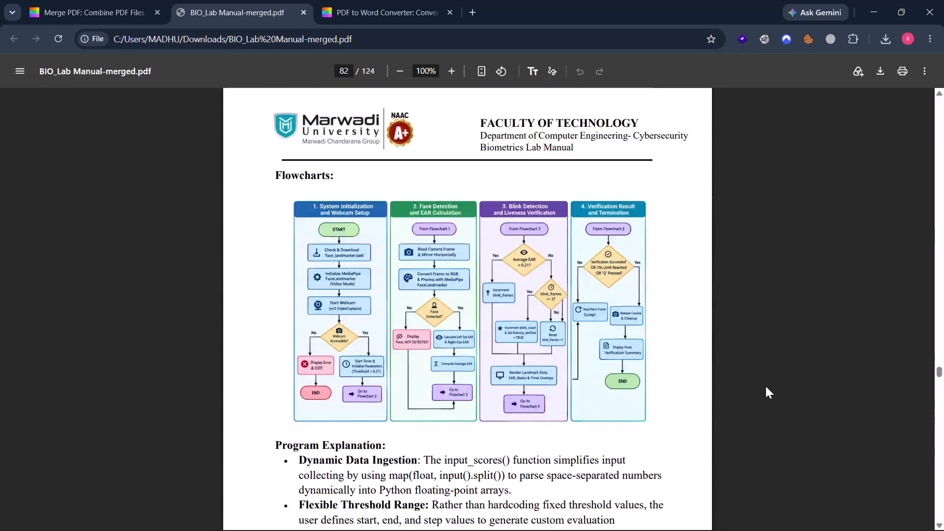
scroll(766, 386, "up", 9)
left_click_drag(942, 345, 922, 156)
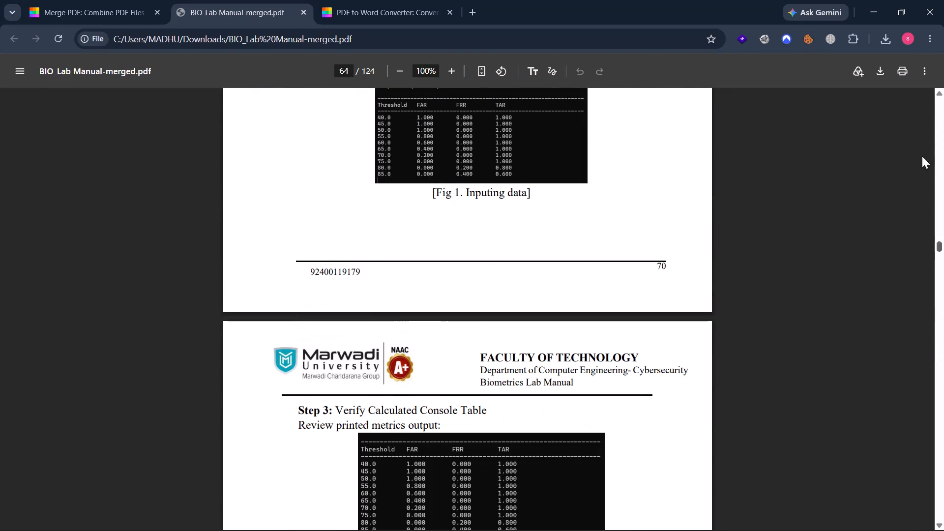
left_click_drag(922, 156, 916, 8)
scroll(659, 385, "down", 3)
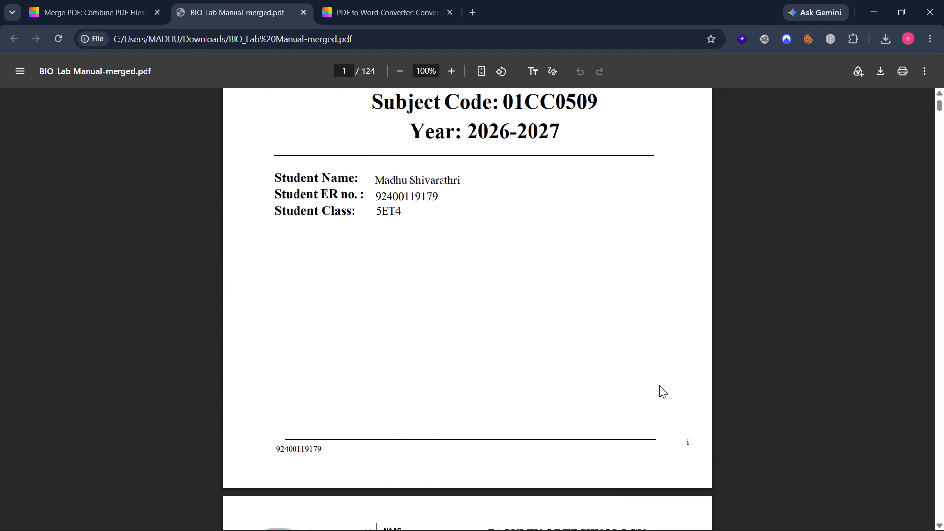
scroll(659, 385, "down", 8)
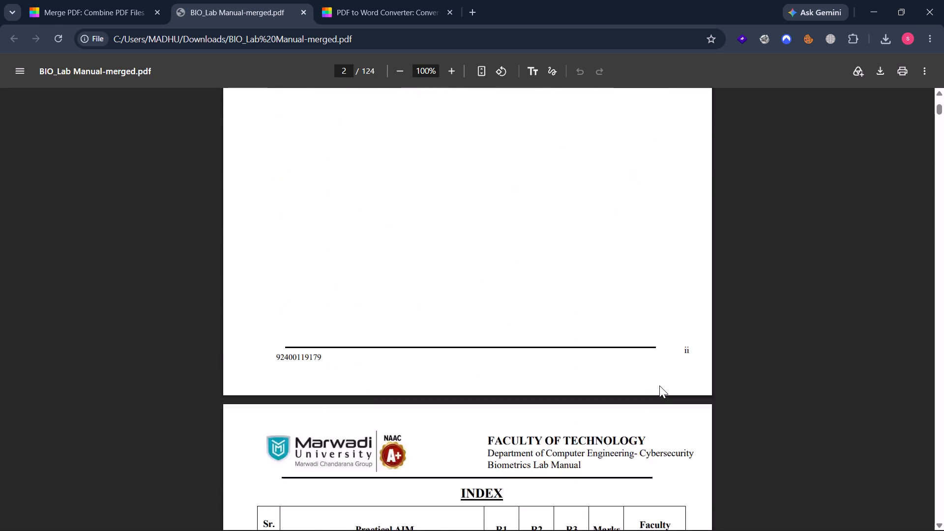
scroll(659, 385, "down", 9)
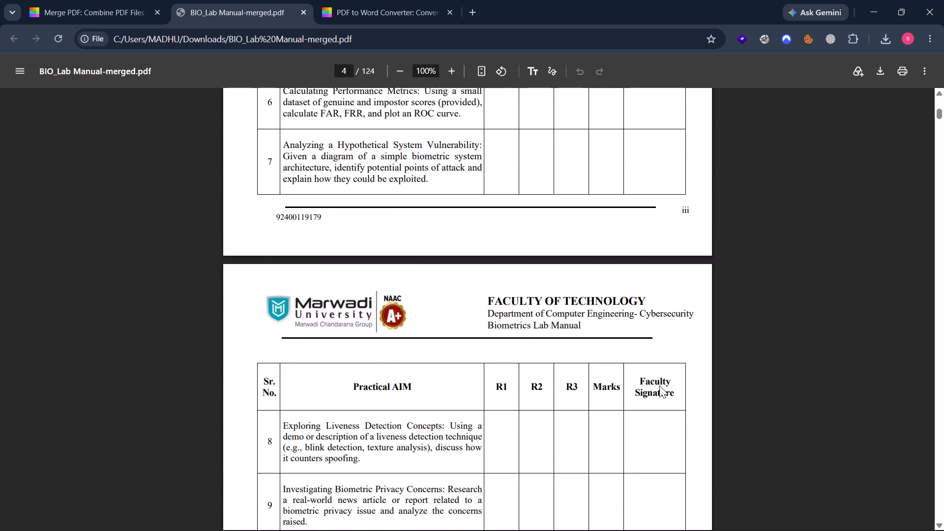
scroll(659, 385, "down", 3)
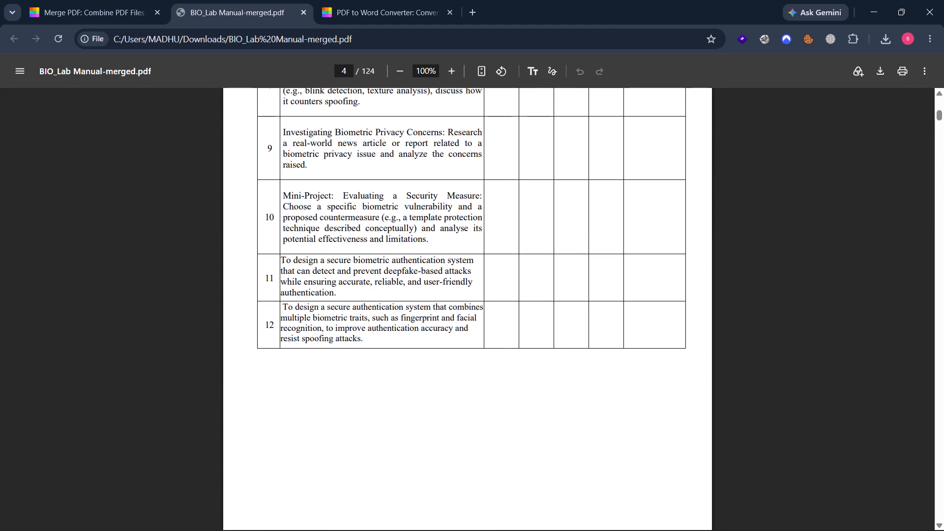
left_click_drag(365, 336, 299, 319)
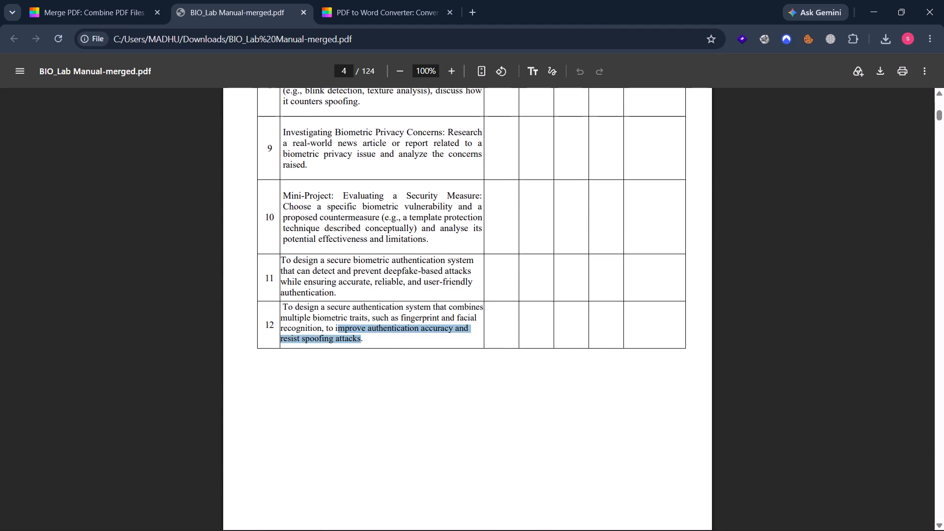
left_click_drag(299, 319, 283, 308)
left_click(331, 328)
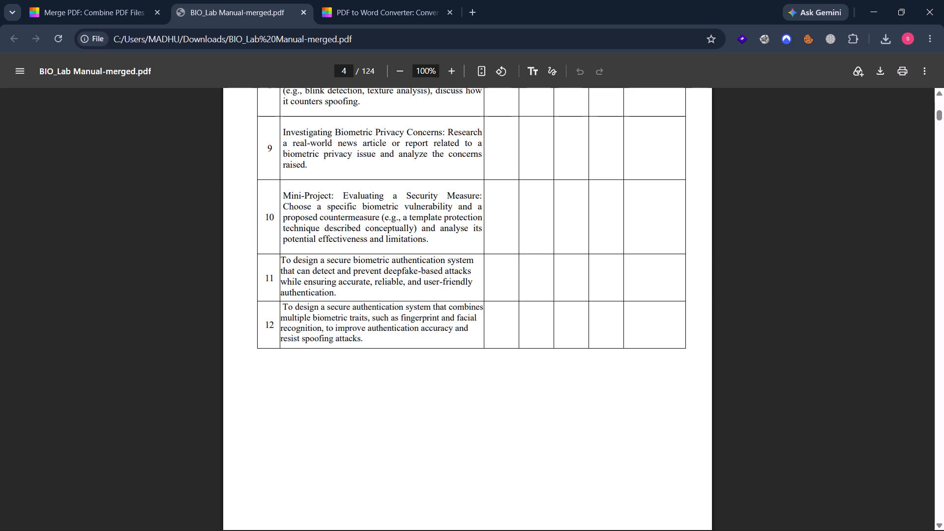
left_click_drag(341, 294, 280, 264)
left_click(323, 275)
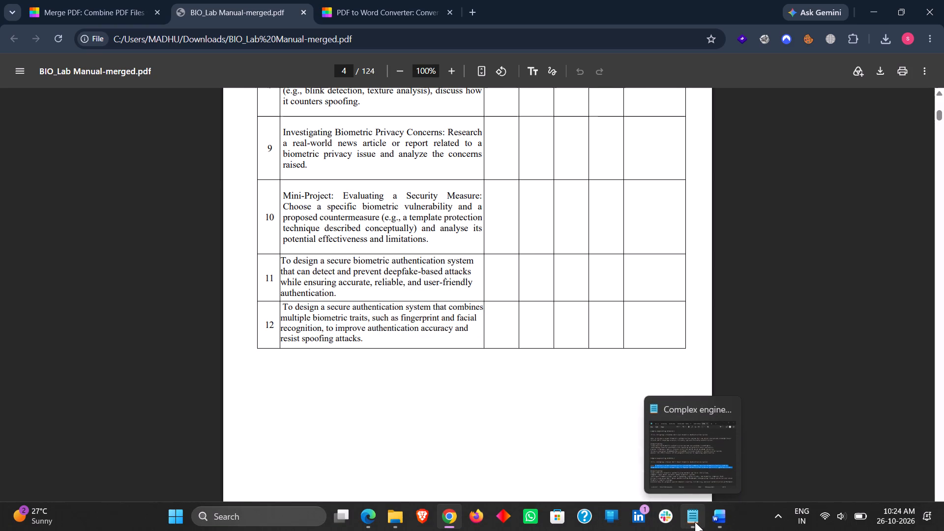
left_click(362, 13)
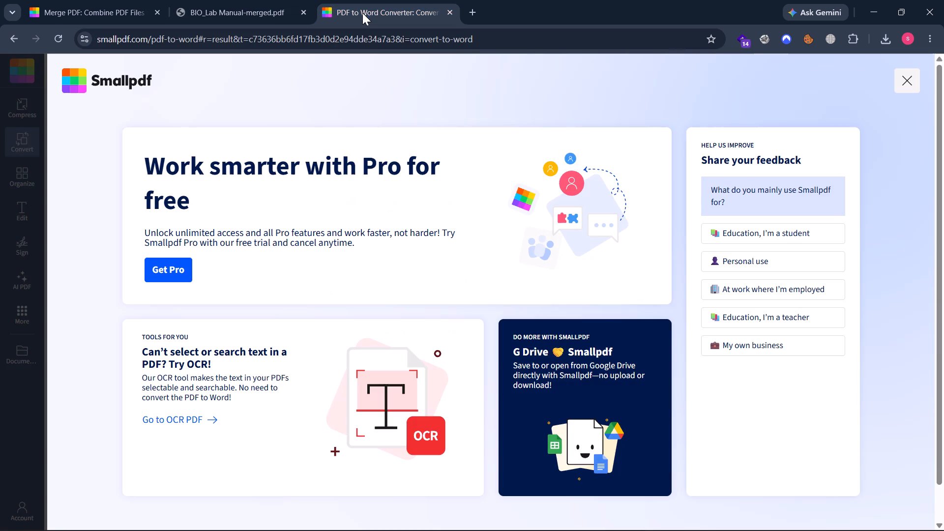
left_click(905, 74)
scroll(292, 183, "right", 7)
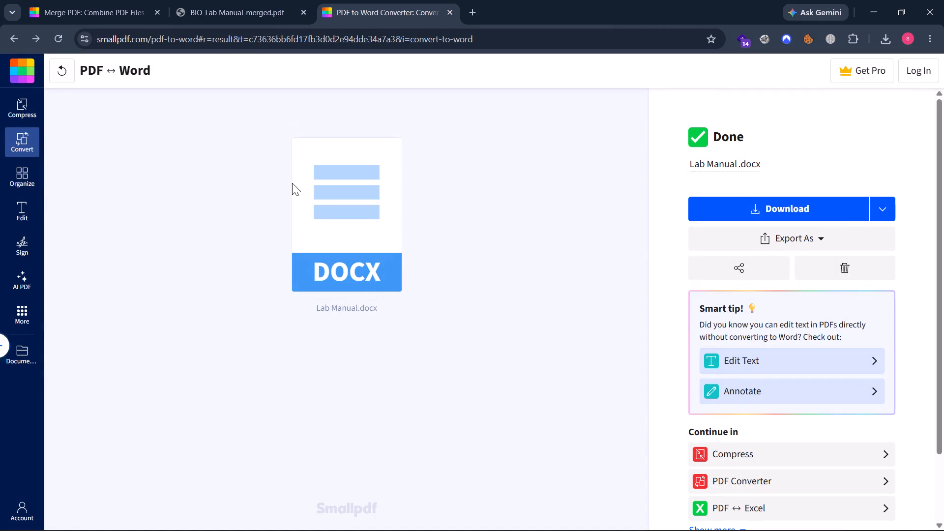
scroll(292, 183, "right", 2)
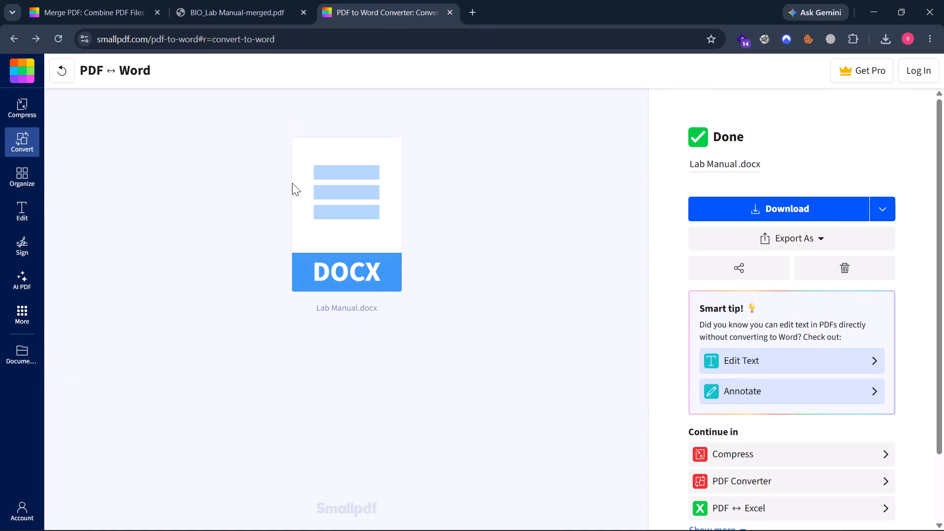
scroll(393, 229, "right", 6)
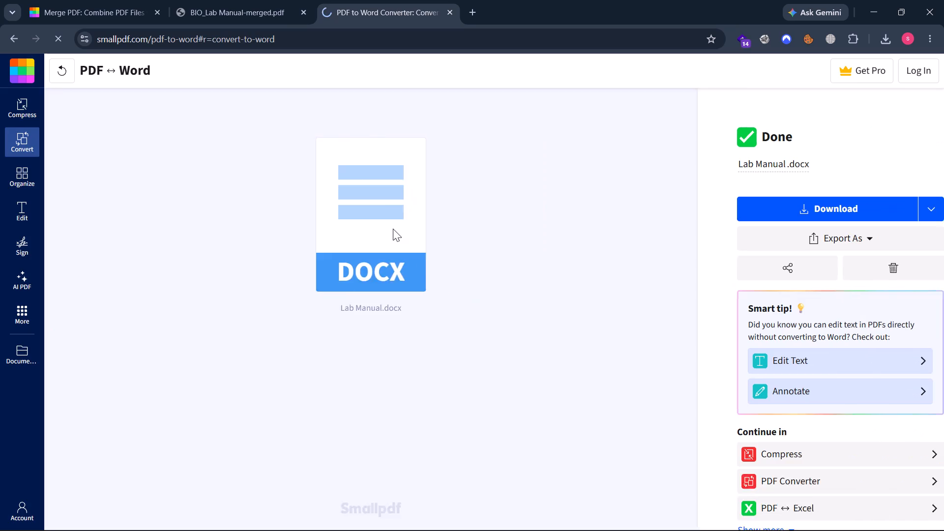
left_click(465, 262)
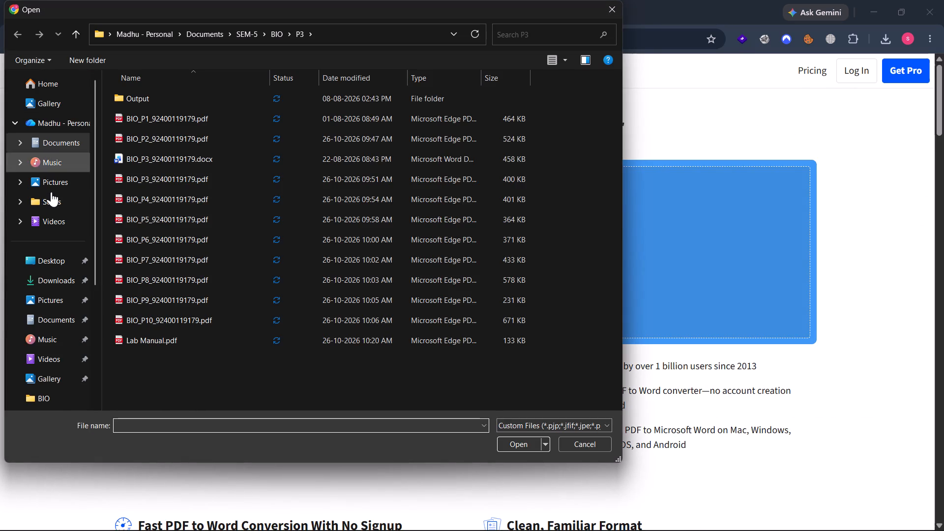
left_click(65, 276)
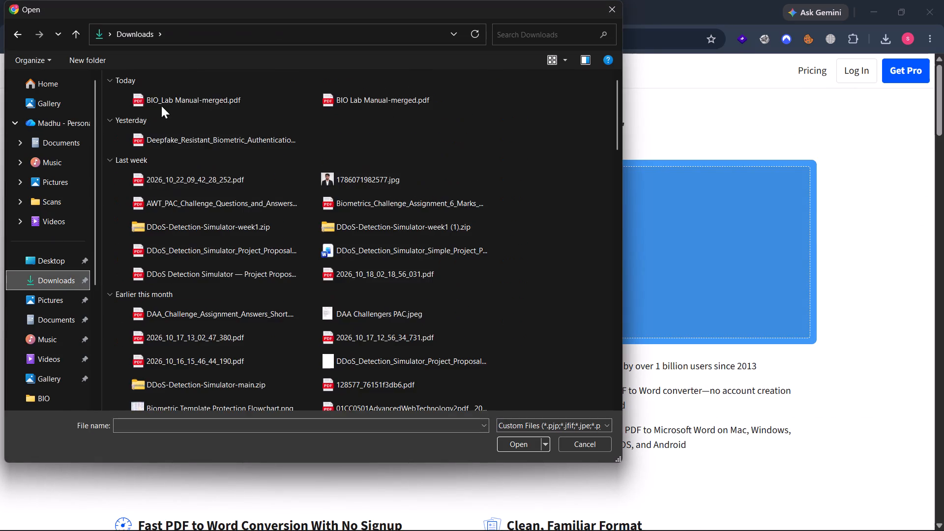
double_click(225, 107)
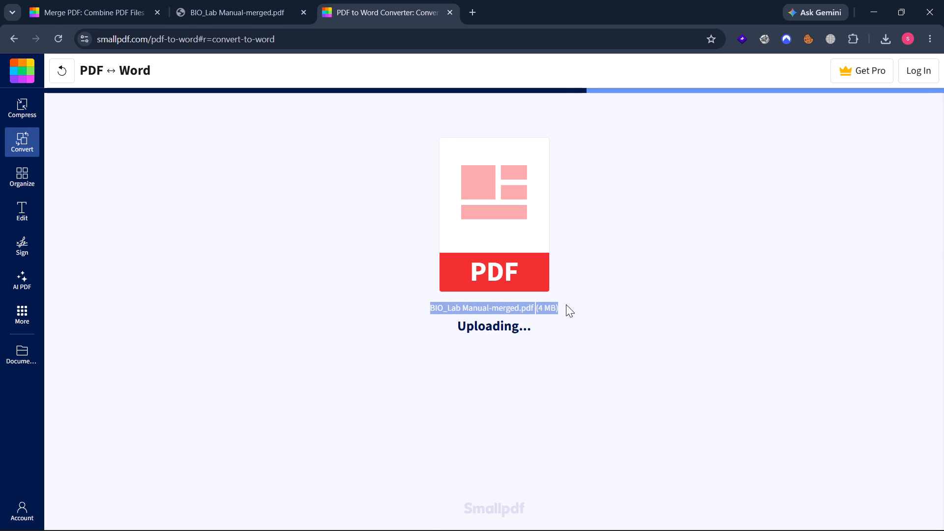
left_click_drag(566, 304, 578, 305)
left_click(578, 305)
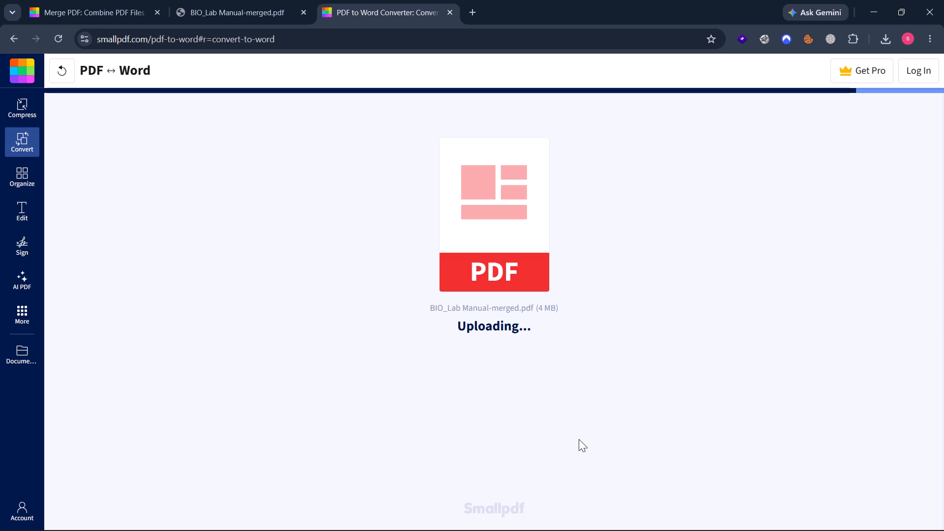
scroll(579, 439, "down", 1)
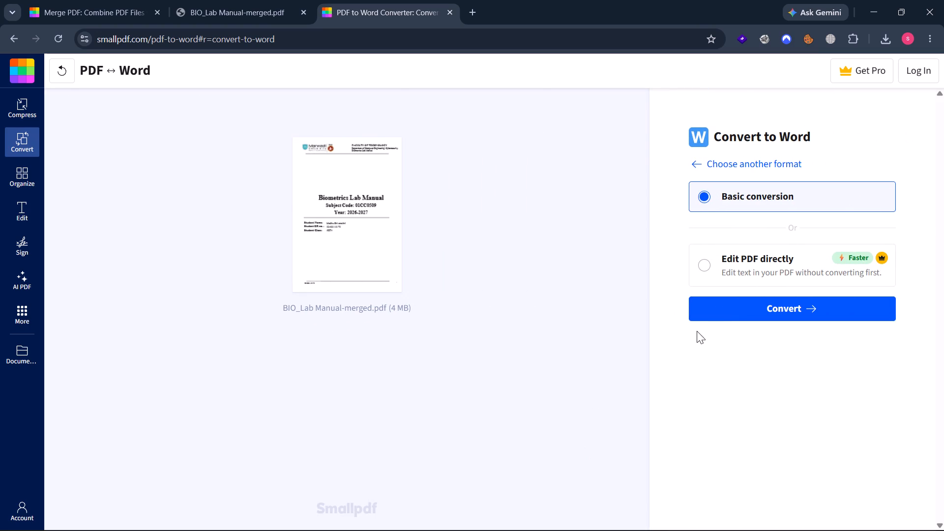
left_click(750, 304)
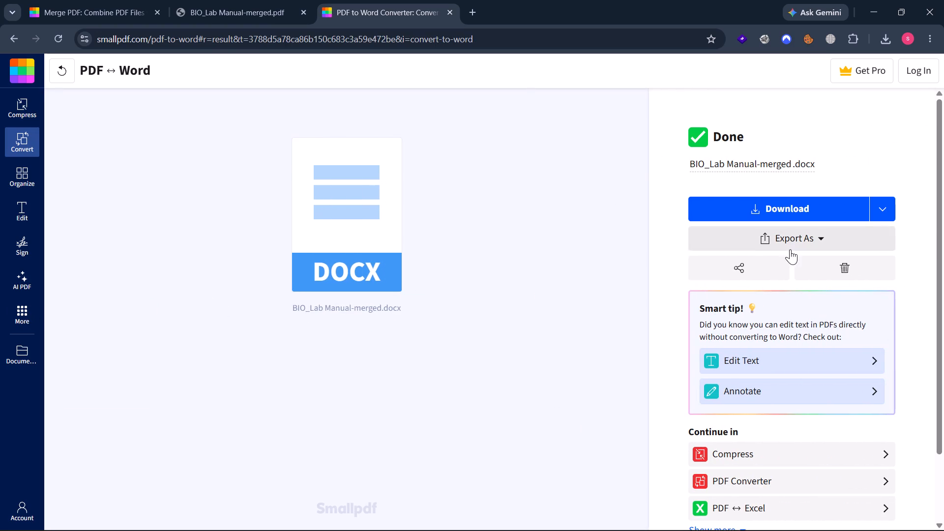
Download the converted BIO_Lab Manual-merged.docx and open it in Word with editing enabled.
left_click(736, 203)
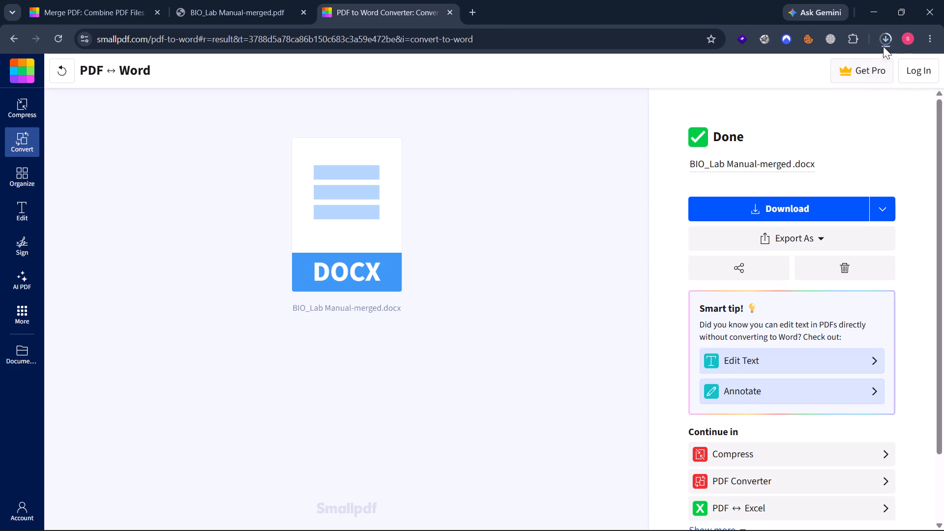
left_click(885, 42)
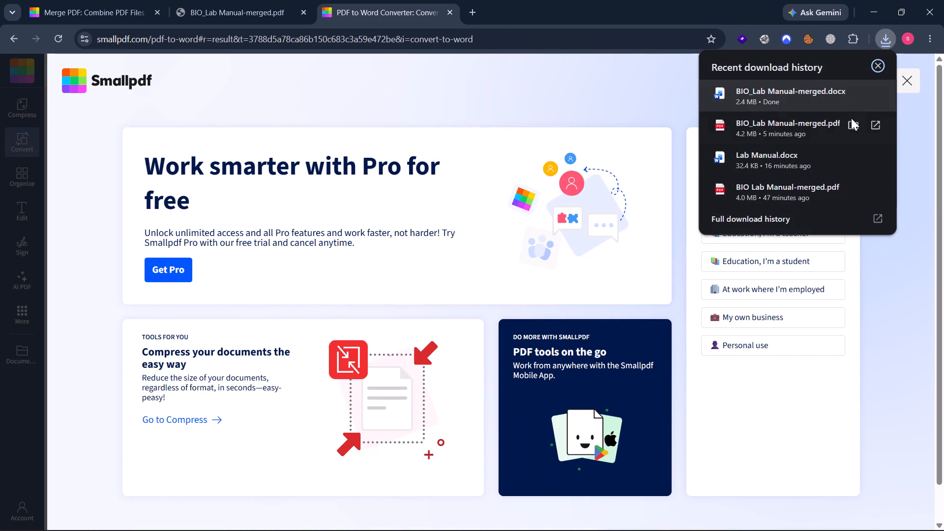
left_click(873, 91)
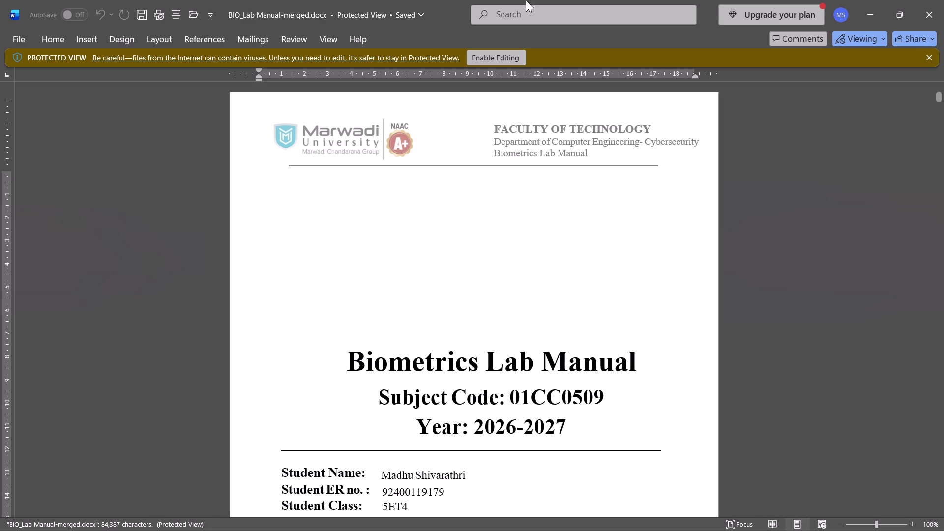
left_click(507, 53)
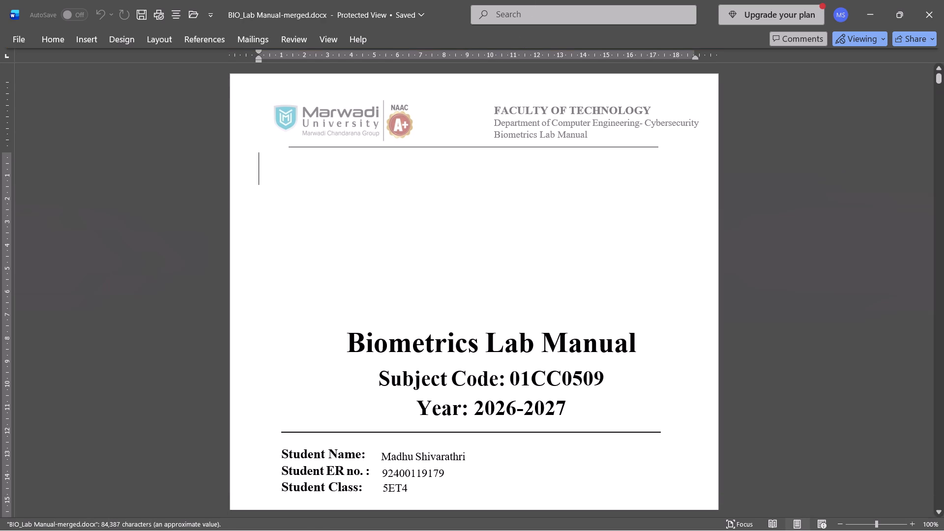
Replace the practical aim in row 11 of the index table with a copy of row 10's Mini-Project aim text.
scroll(443, 282, "down", 13)
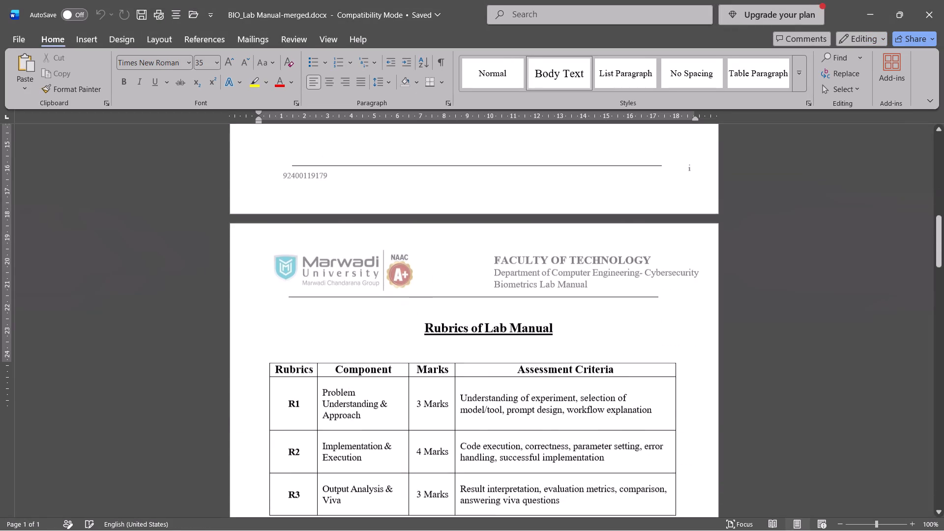
scroll(443, 282, "down", 14)
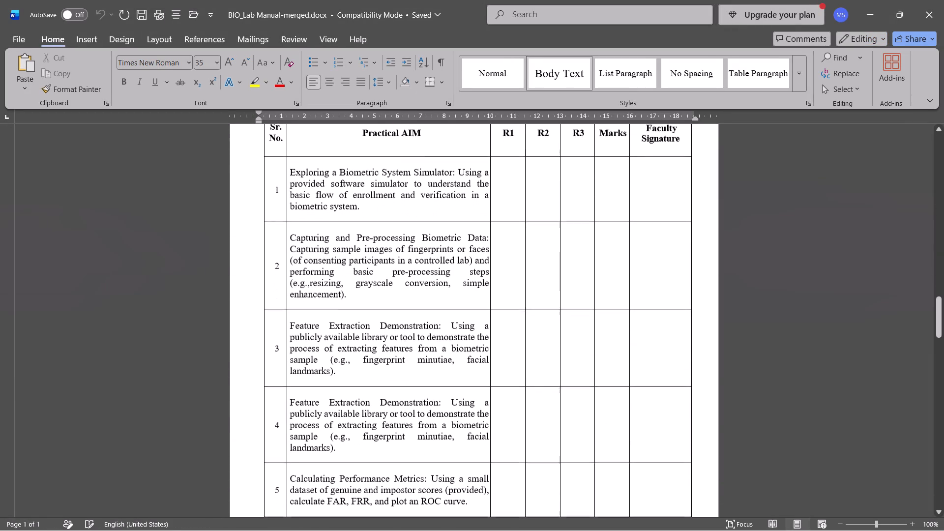
scroll(443, 282, "down", 12)
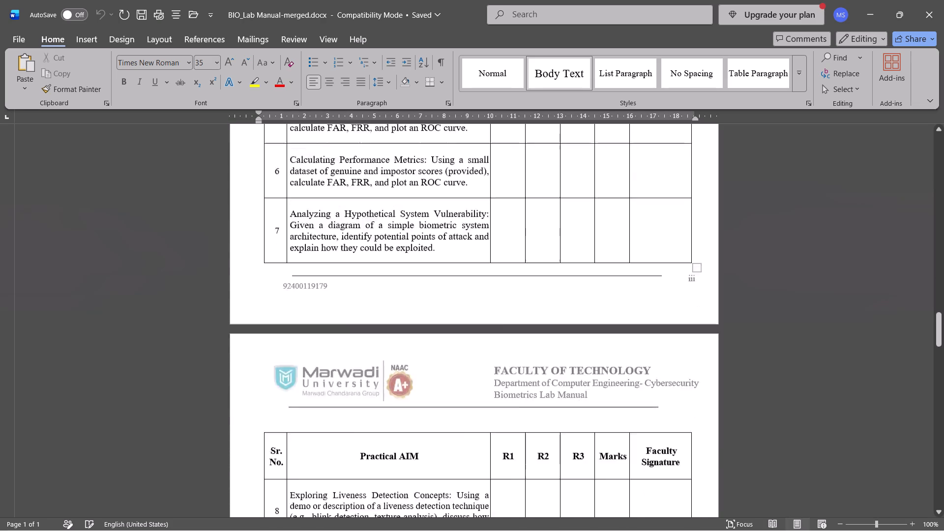
scroll(443, 282, "down", 9)
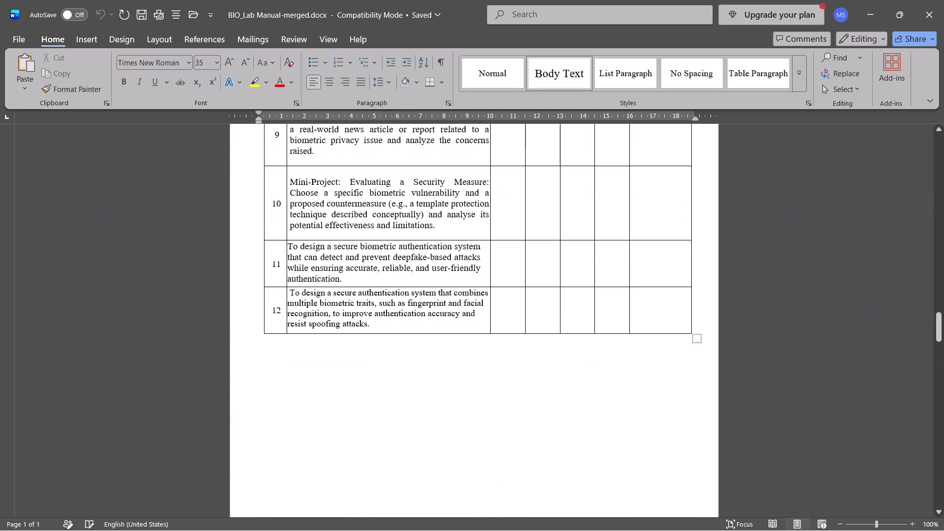
left_click(291, 184)
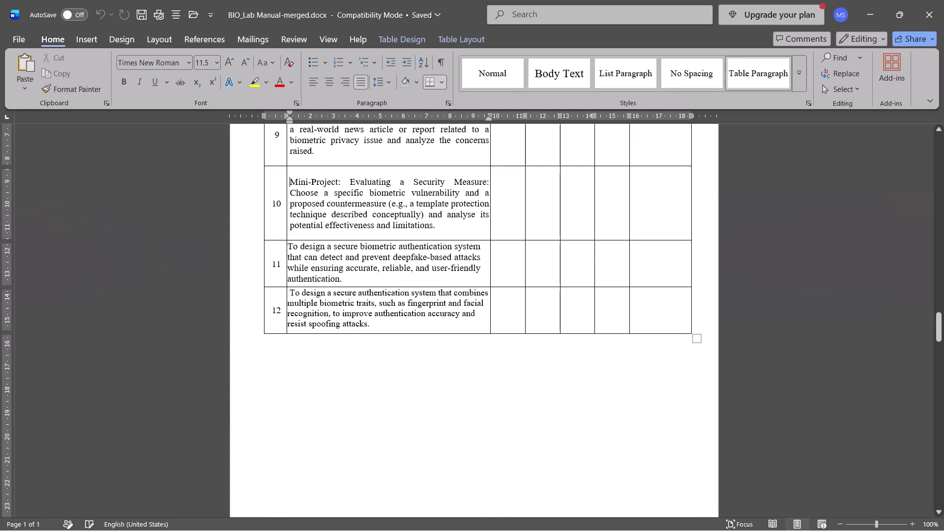
left_click_drag(291, 184, 443, 225)
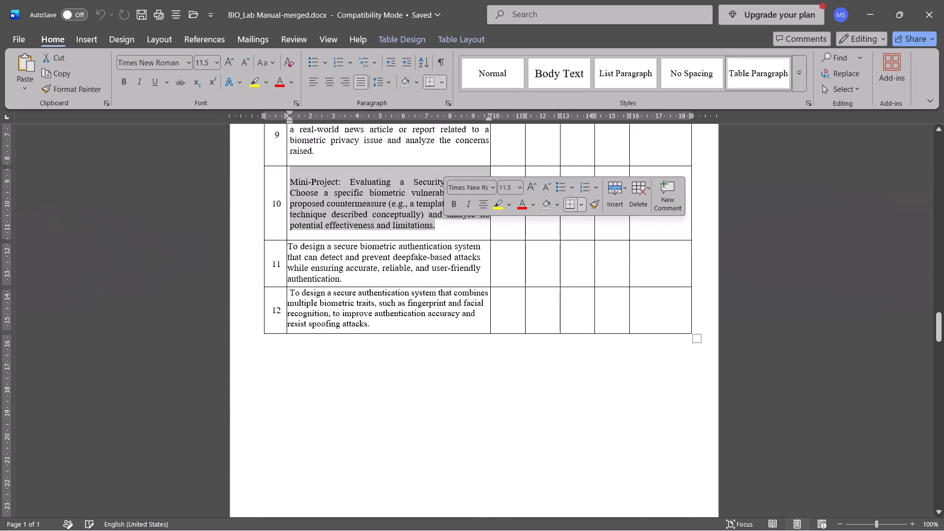
key("ctrl+c")
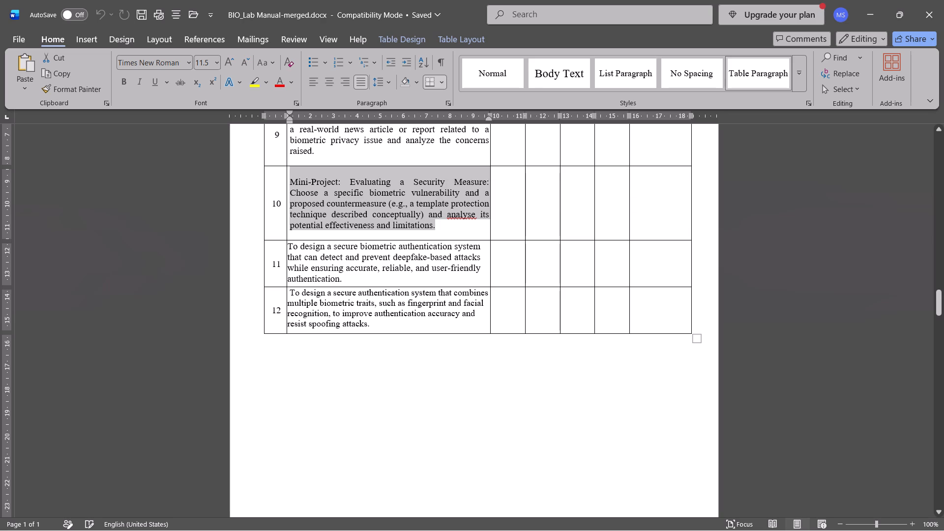
left_click_drag(363, 281, 287, 246)
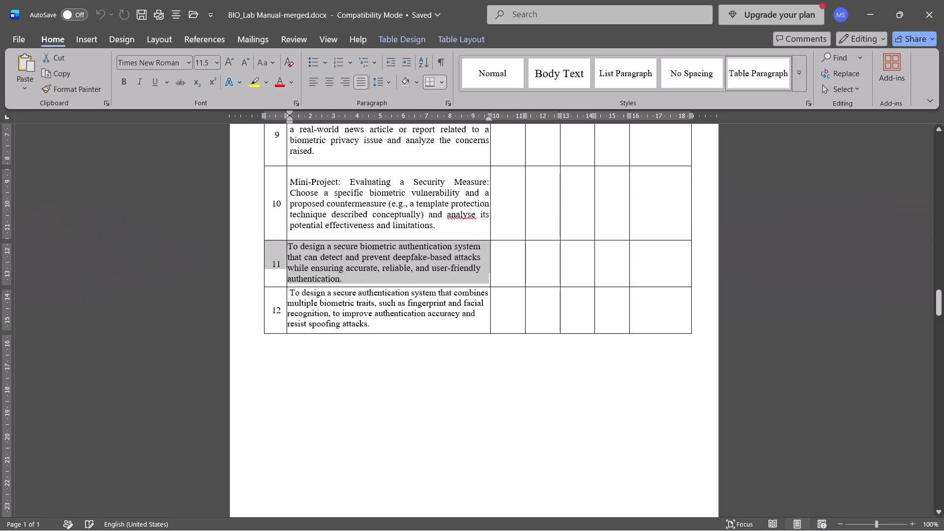
left_click_drag(287, 246, 290, 246)
key("ctrl+v")
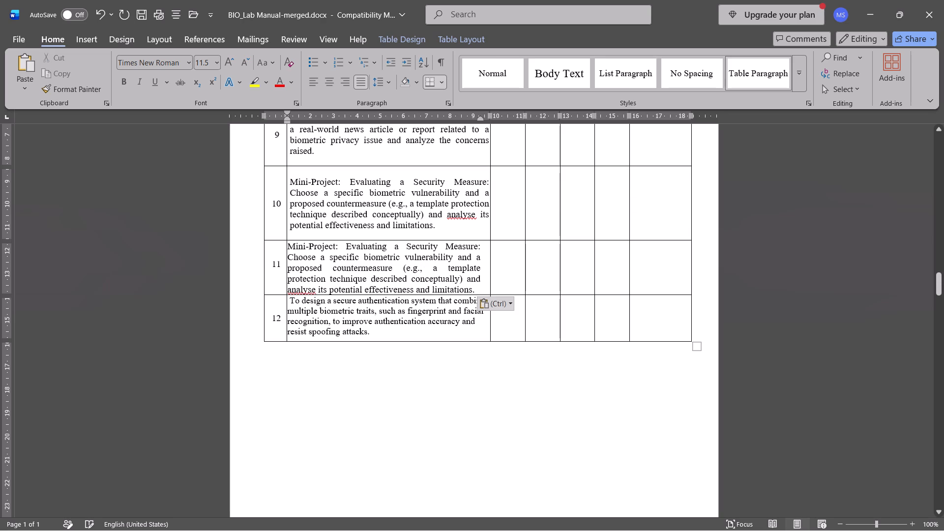
Insert a leading space before the Mini-Project text in row 11's practical aim cell.
left_click(289, 248)
key("space")
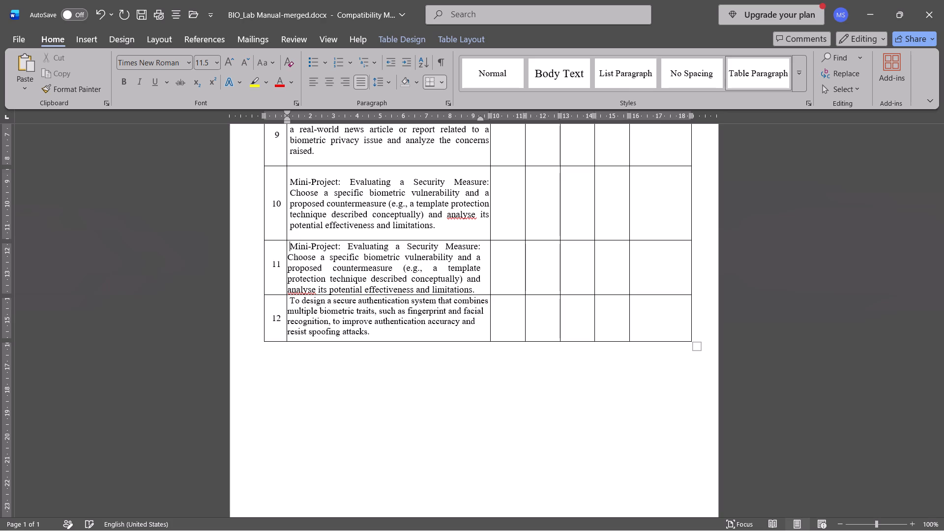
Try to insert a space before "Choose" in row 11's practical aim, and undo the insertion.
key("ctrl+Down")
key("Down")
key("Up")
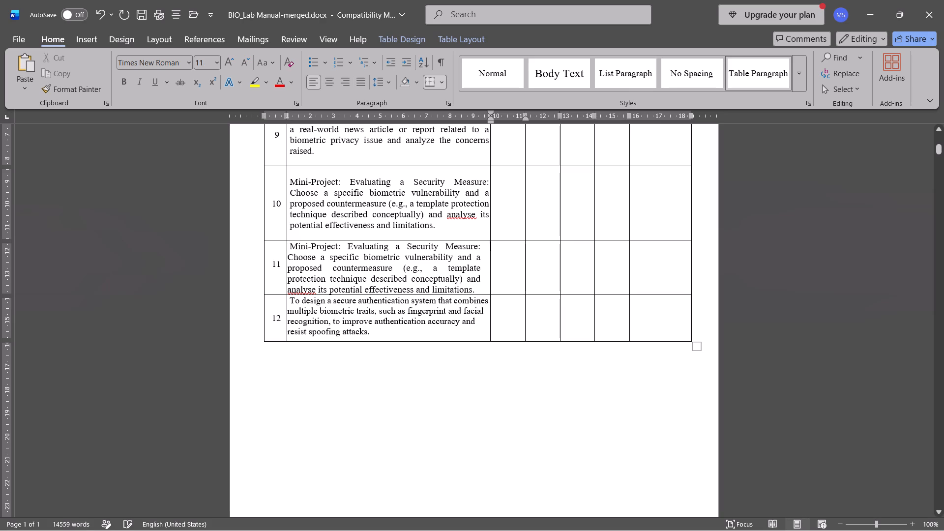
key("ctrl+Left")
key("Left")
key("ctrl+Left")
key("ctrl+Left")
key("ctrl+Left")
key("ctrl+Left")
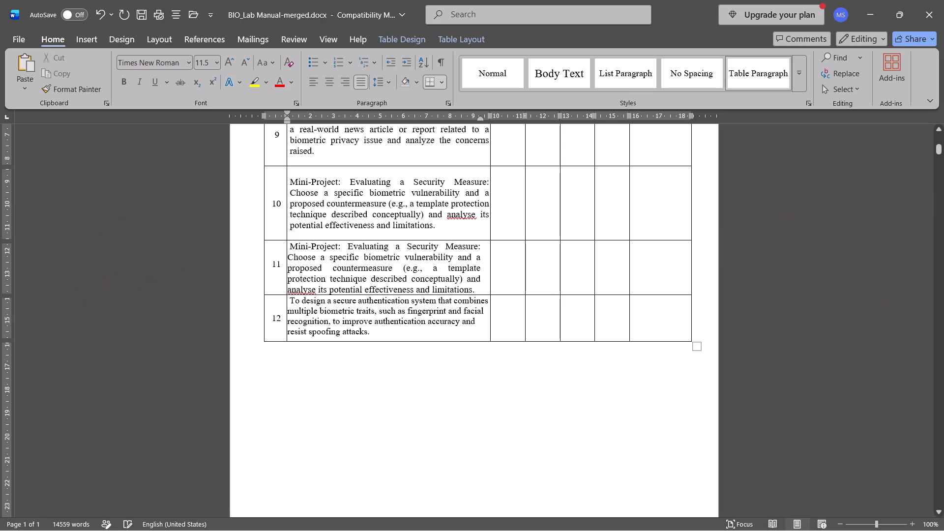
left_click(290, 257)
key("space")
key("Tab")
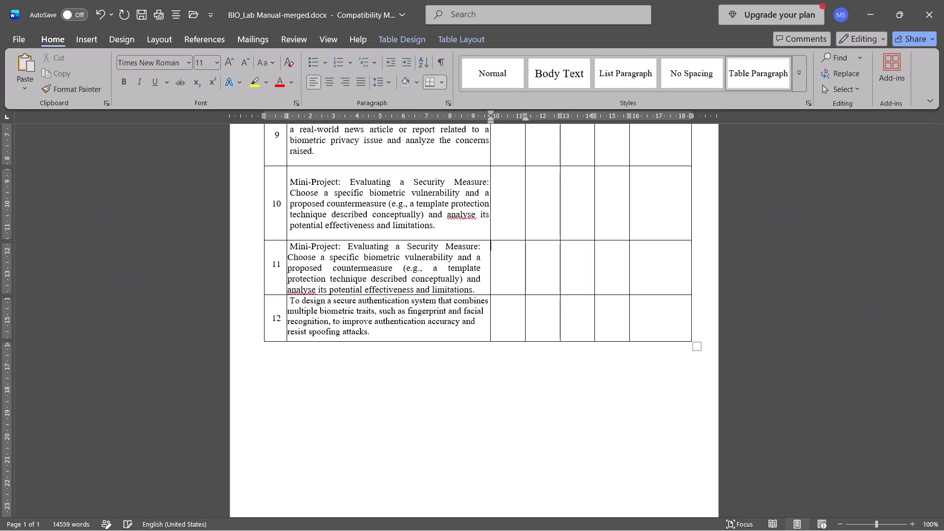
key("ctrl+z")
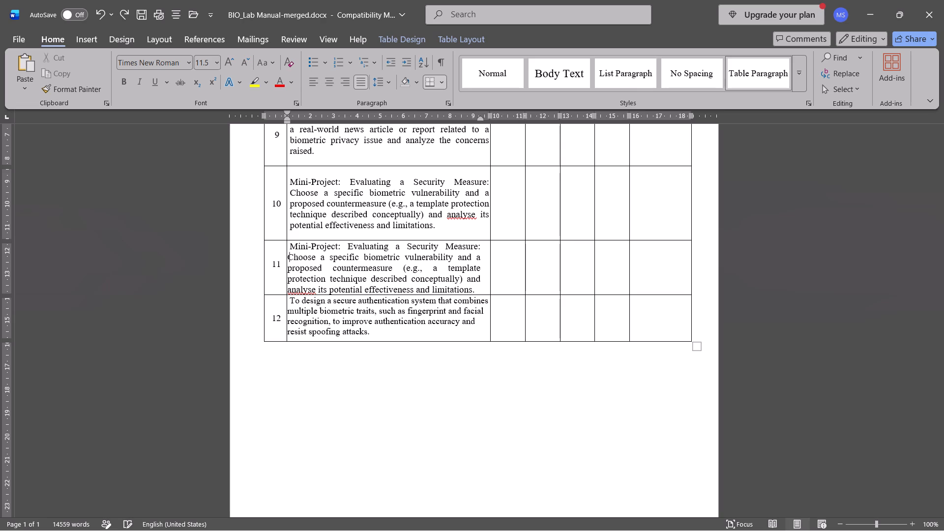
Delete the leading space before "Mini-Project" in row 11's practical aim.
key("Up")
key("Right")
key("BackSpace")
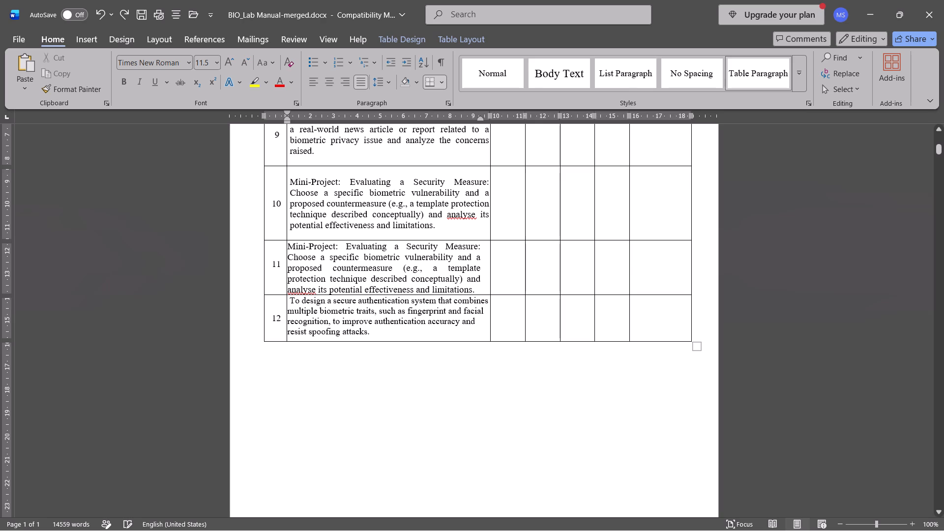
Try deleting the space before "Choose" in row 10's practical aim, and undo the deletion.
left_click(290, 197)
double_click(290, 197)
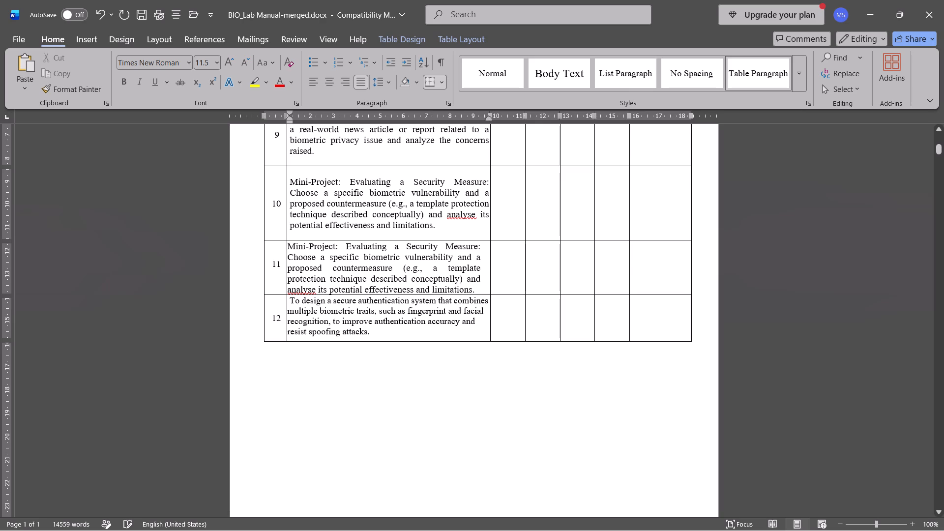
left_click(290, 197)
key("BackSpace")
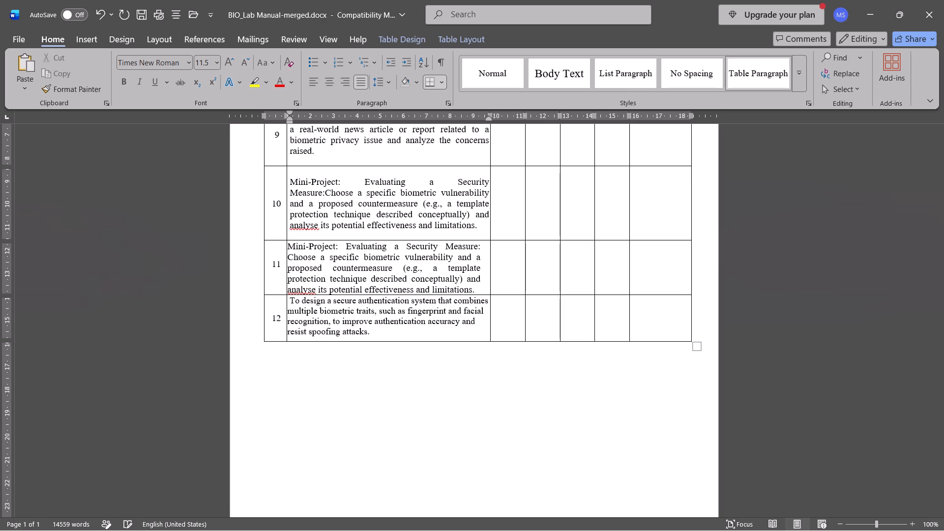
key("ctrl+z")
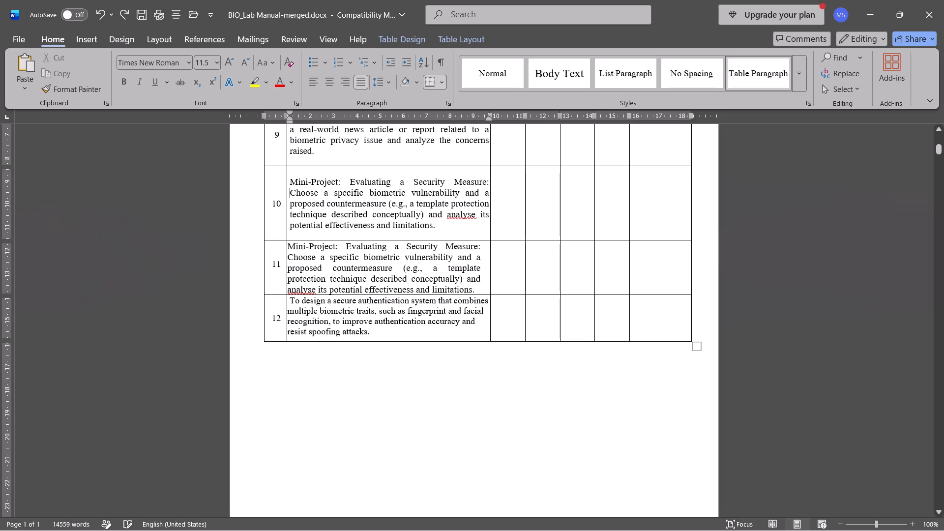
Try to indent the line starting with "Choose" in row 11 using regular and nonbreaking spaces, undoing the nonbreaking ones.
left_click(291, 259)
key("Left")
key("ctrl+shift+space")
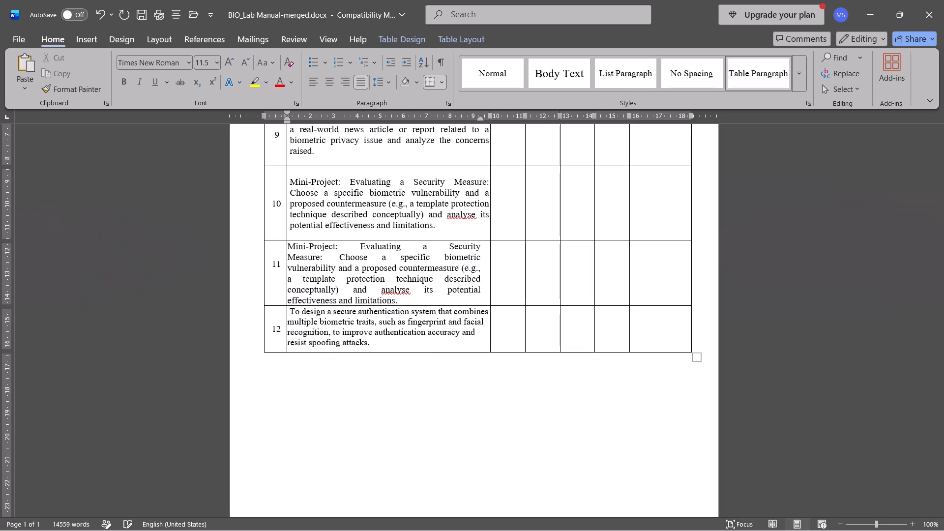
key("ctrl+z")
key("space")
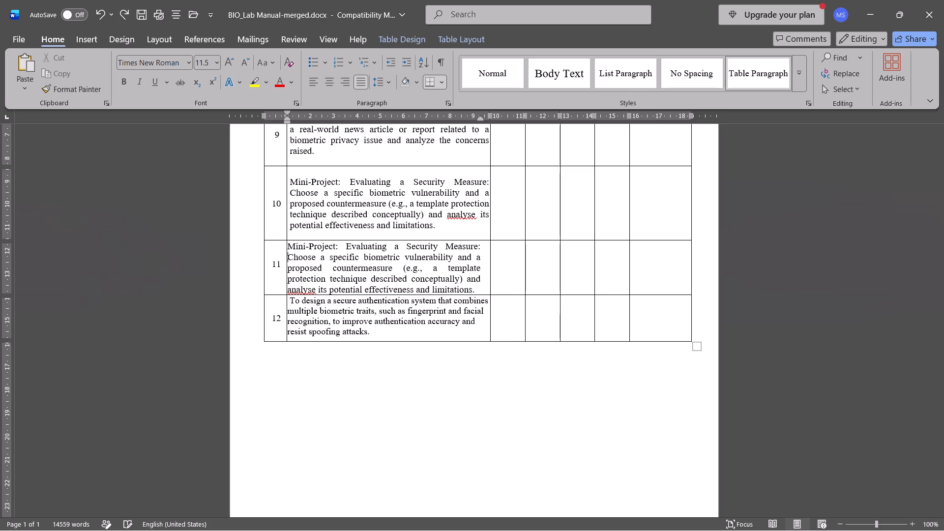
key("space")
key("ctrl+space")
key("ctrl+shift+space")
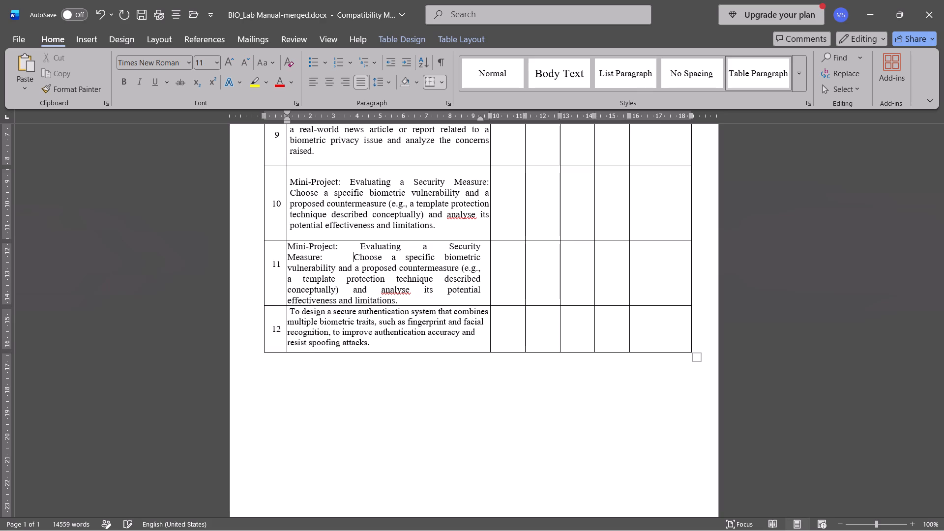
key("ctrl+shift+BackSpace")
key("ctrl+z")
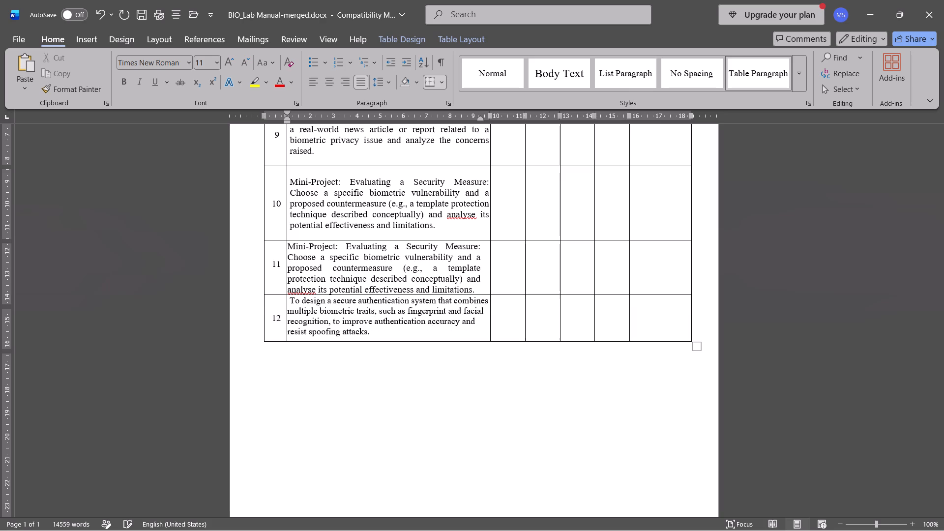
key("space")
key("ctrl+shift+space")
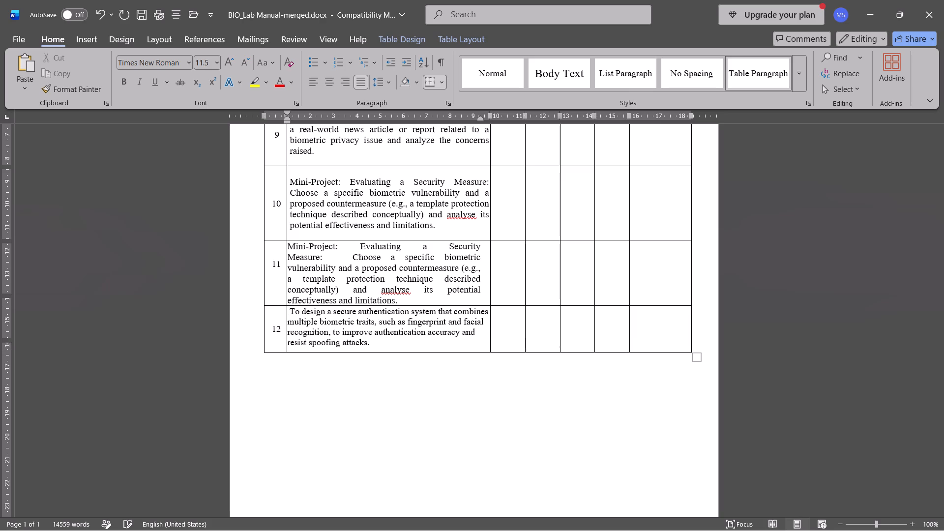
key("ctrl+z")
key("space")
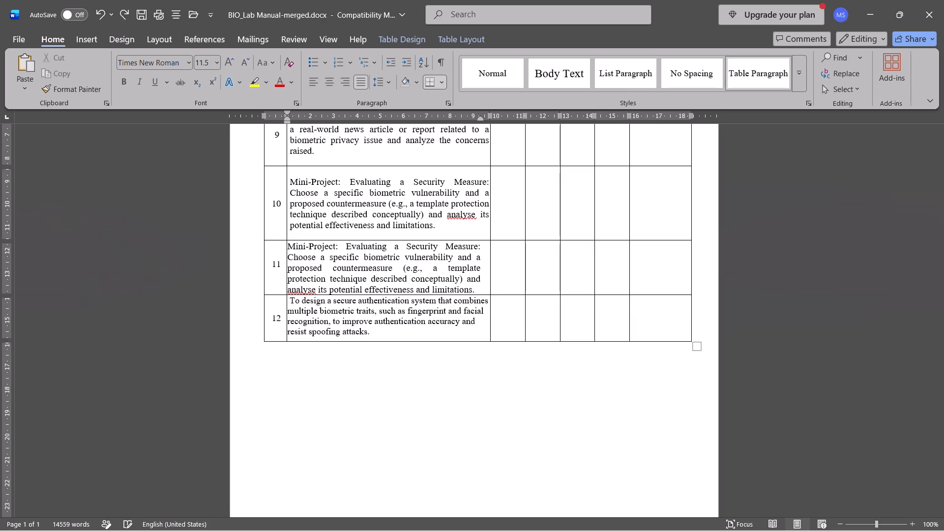
Undo the row 11 edits back to its original aim about designing a secure biometric authentication system against deepfake-based attacks.
key("ctrl+z")
key("ctrl+z")
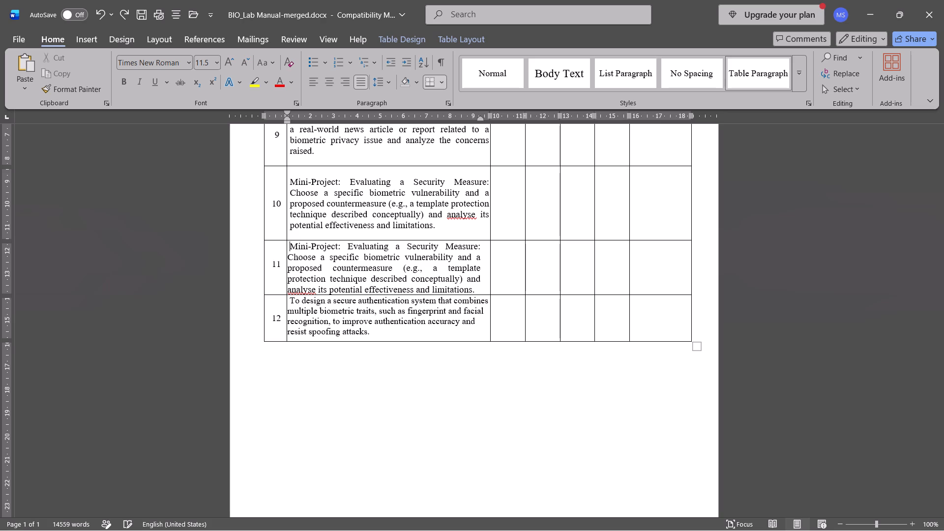
key("ctrl+z")
key("ctrl+z")
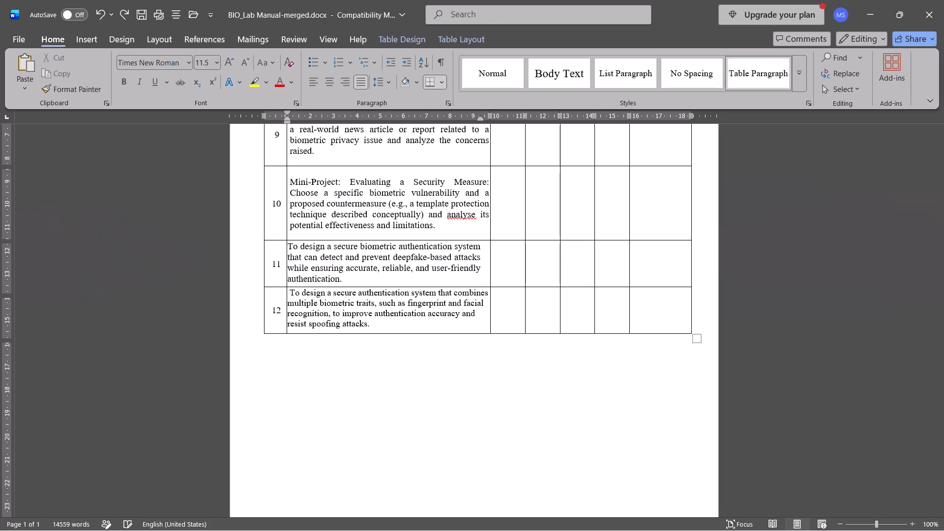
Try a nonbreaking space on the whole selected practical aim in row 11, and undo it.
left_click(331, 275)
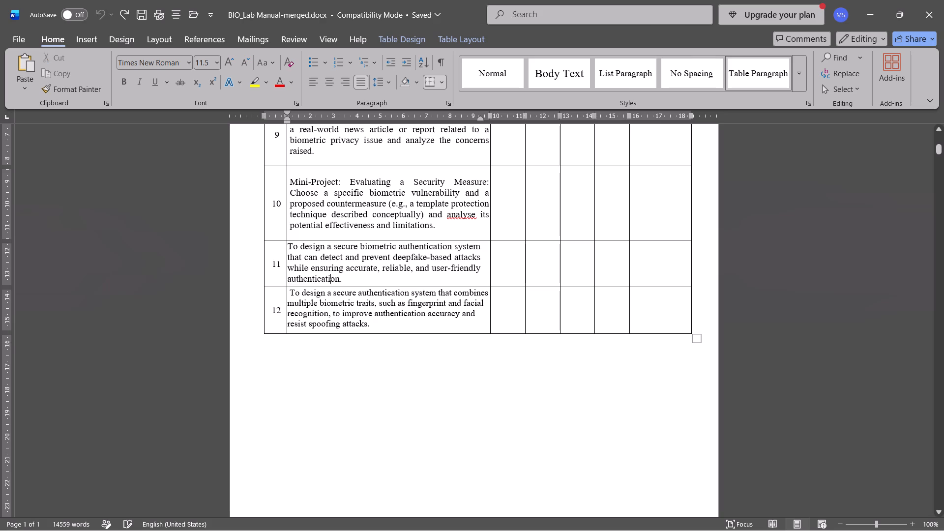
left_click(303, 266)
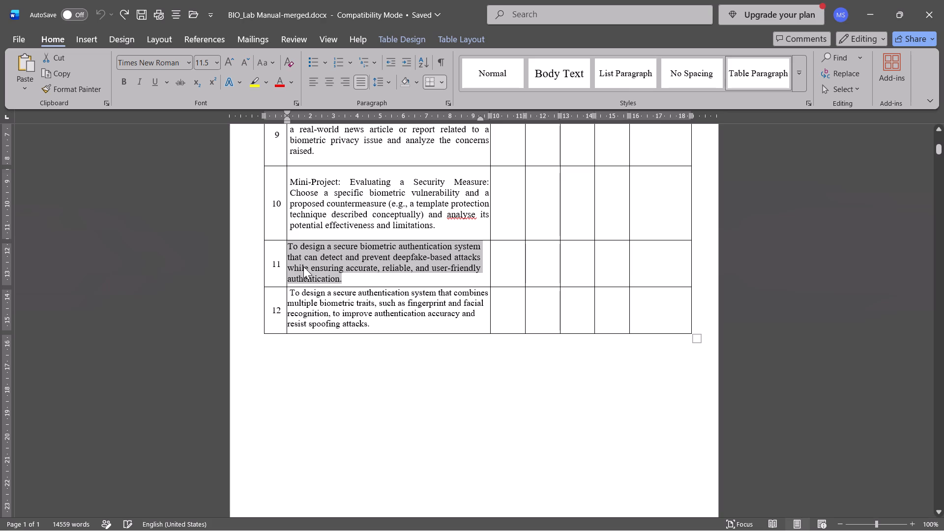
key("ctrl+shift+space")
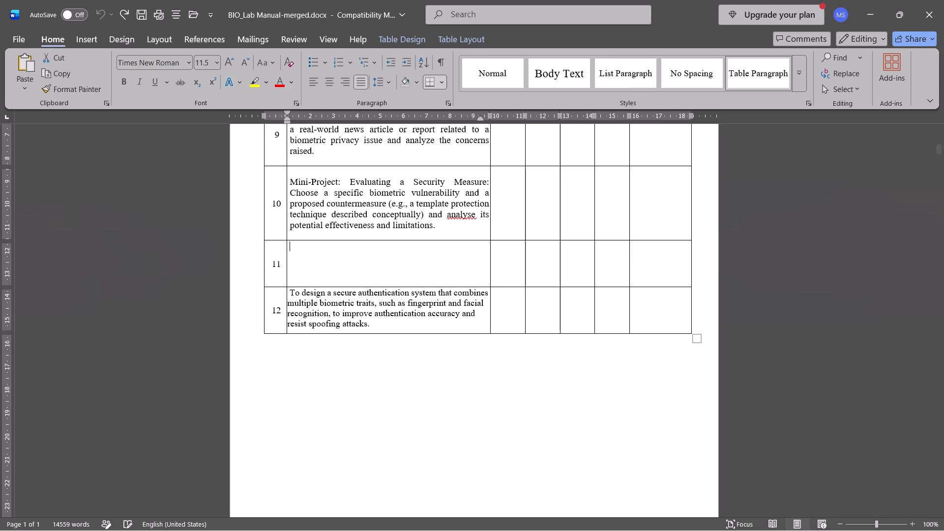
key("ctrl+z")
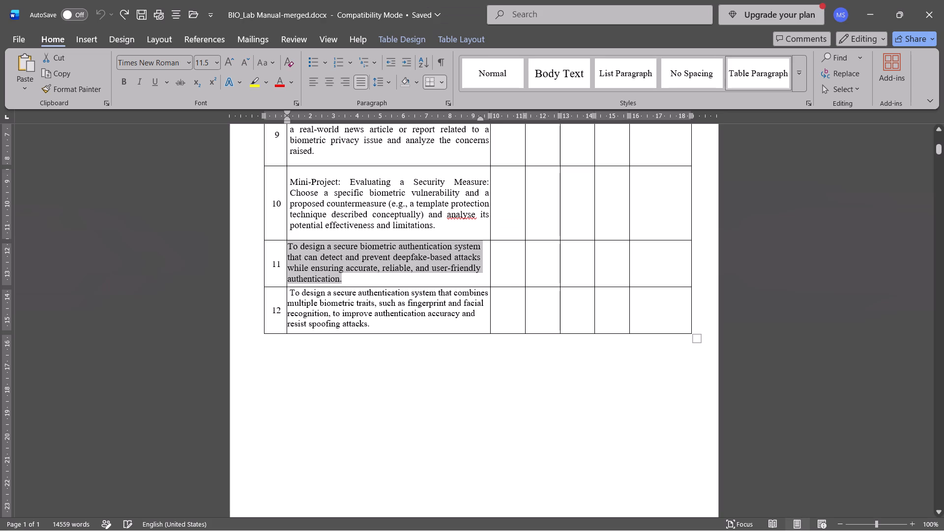
Insert a paragraph break after "deepfake-based attacks" in row 11's practical aim.
left_click(351, 279)
key("ctrl+Left")
key("ctrl+Left")
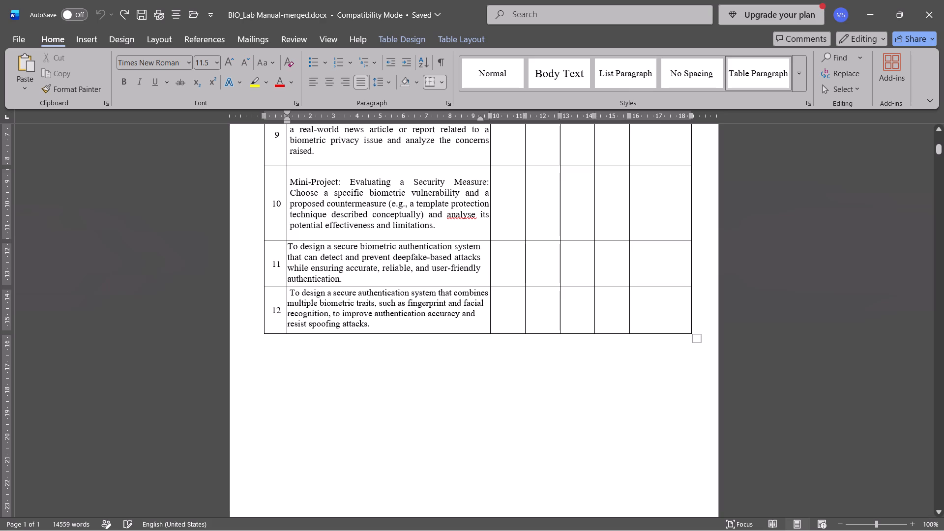
key("ctrl+Up")
left_click(481, 258)
key("Return")
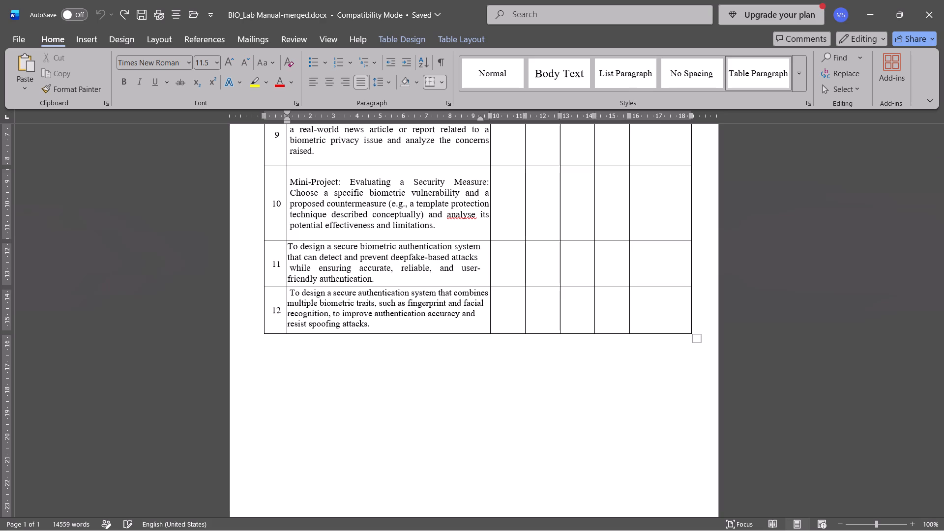
Insert a leading space before "To design" in row 11's practical aim.
key("ctrl+Up")
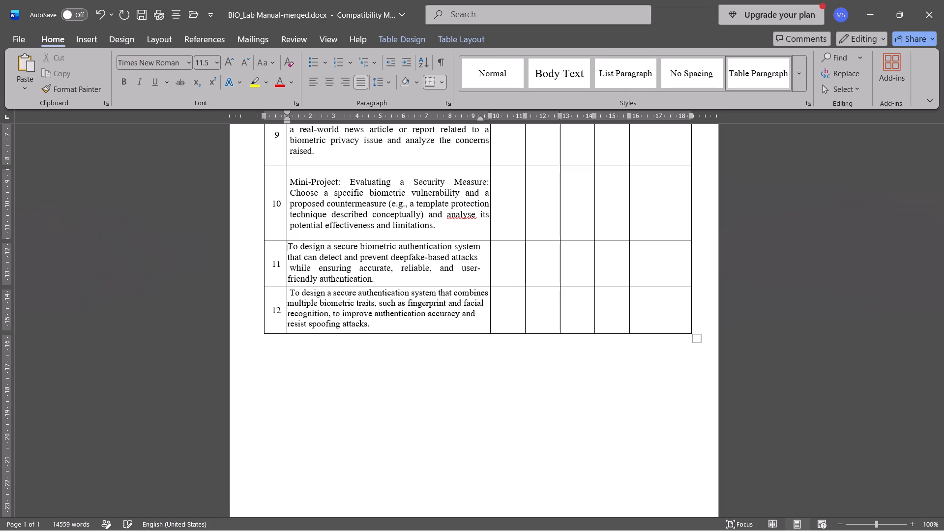
key("ctrl+Right")
key("ctrl+Left")
key("space")
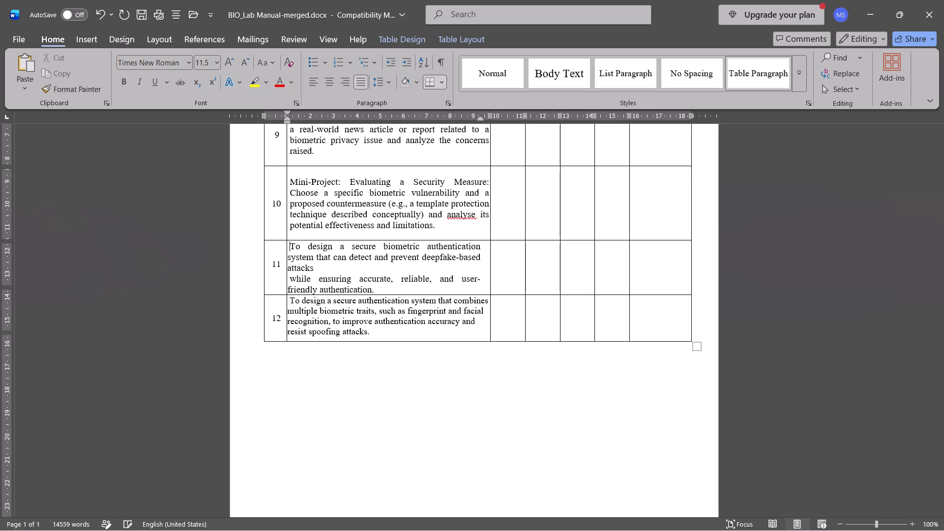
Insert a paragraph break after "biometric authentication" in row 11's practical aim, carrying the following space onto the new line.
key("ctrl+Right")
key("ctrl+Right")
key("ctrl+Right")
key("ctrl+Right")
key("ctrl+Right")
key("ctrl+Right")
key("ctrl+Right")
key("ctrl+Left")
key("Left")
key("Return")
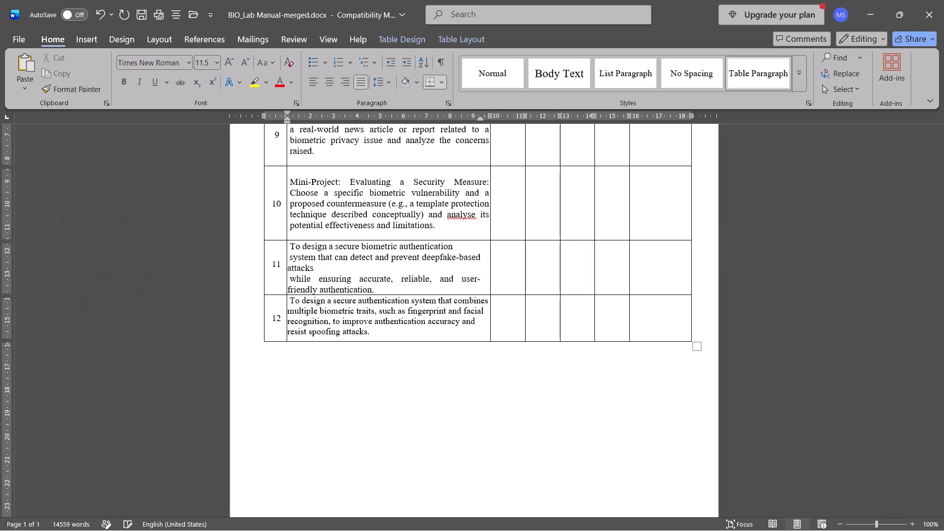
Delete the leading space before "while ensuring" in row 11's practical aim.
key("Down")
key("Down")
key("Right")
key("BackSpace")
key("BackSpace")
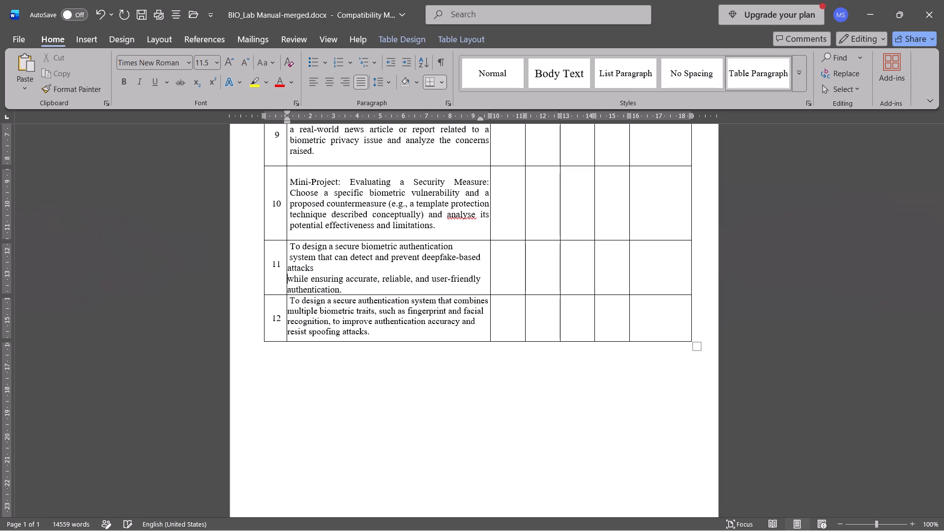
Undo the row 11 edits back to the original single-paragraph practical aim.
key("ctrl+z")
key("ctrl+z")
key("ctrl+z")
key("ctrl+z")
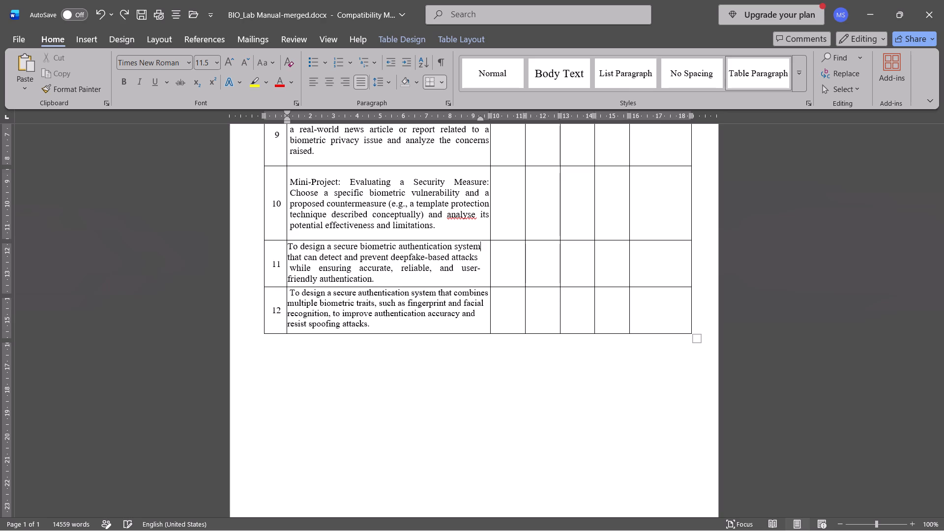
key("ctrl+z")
Insert a blank line above row 11's practical aim and a leading space before "To design".
key("Up")
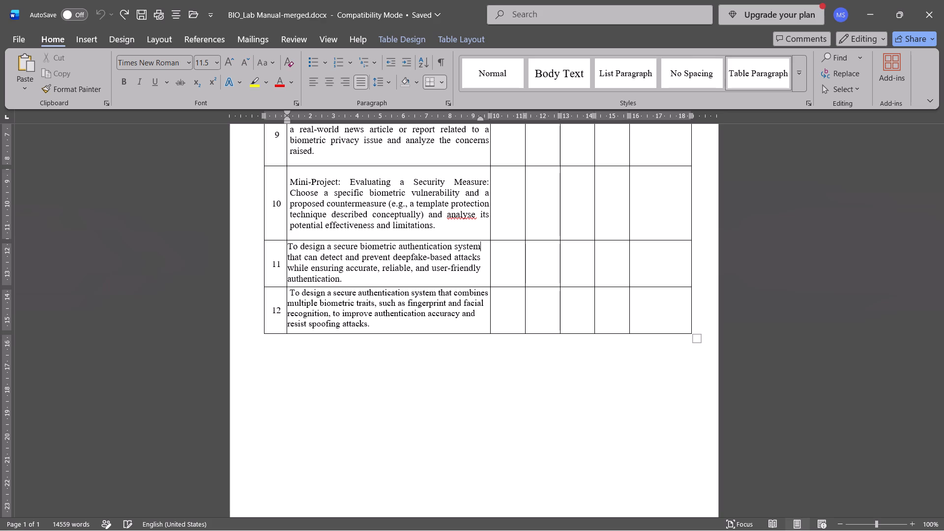
key("ctrl+Left")
key("ctrl+Left")
key("ctrl+Left")
key("ctrl+Left")
key("ctrl+Left")
key("ctrl+Left")
key("ctrl+Left")
key("Return")
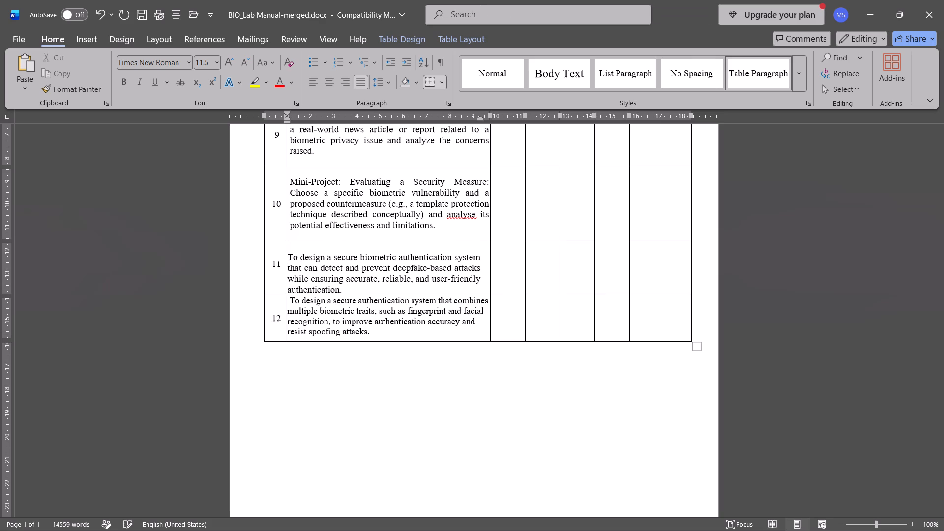
key("space")
Insert a paragraph break after "biometric authentication" in row 11, carrying the following space onto the "system that can detect" line.
key("Down")
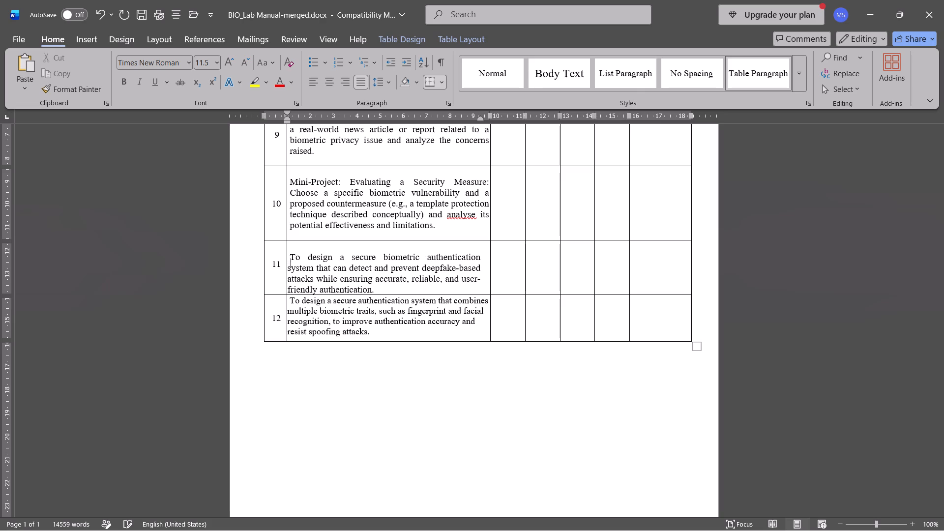
key("Left")
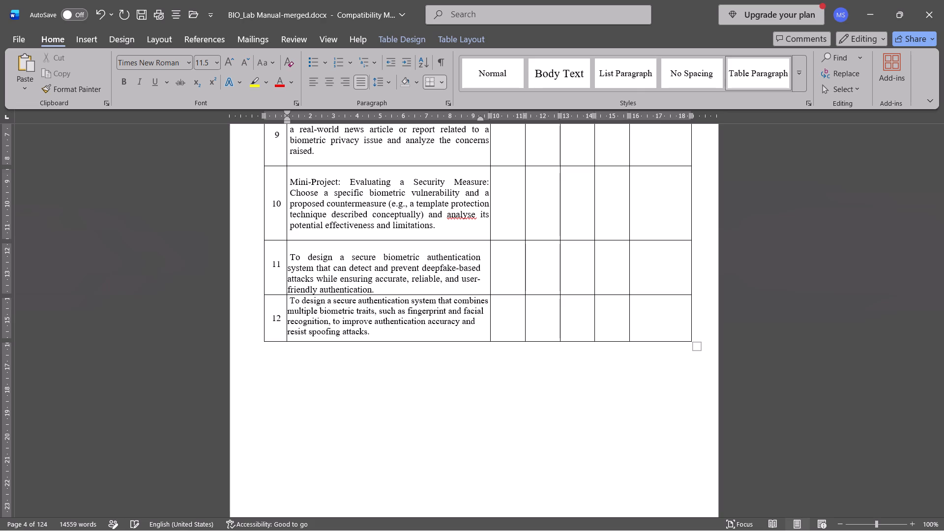
key("Left")
key("Return")
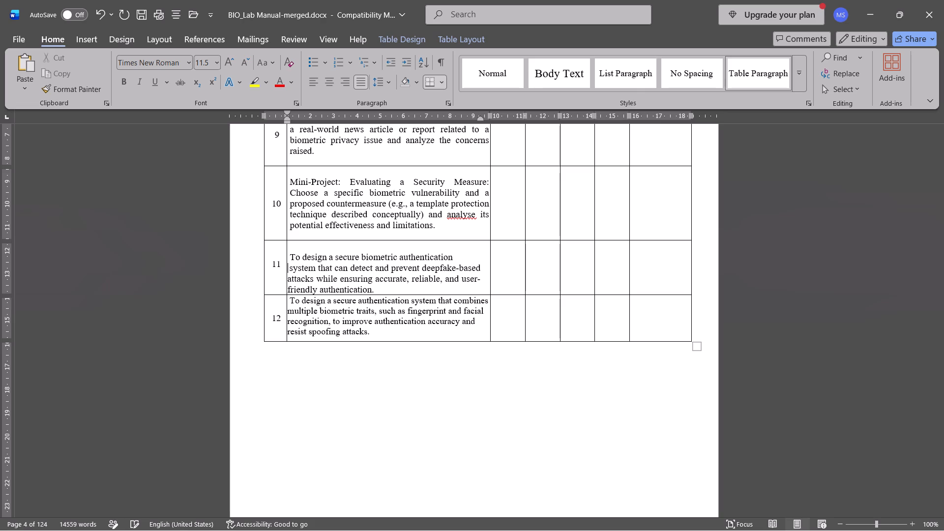
Insert a paragraph break after "deepfake-based" in row 11's practical aim, carrying the following space onto the "attacks while ensuring" line.
key("ctrl+Right")
key("ctrl+Right")
key("ctrl+Right")
key("ctrl+Right")
key("ctrl+Right")
key("ctrl+Right")
key("ctrl+Right")
key("ctrl+Right")
key("ctrl+Right")
key("ctrl+Right")
key("ctrl+Left")
key("Right")
key("Right")
key("Right")
key("Right")
key("Right")
key("Return")
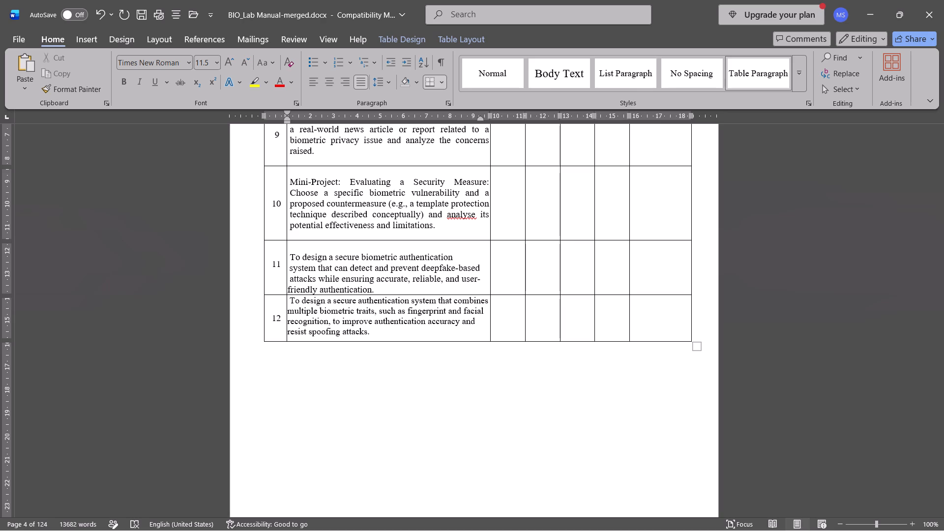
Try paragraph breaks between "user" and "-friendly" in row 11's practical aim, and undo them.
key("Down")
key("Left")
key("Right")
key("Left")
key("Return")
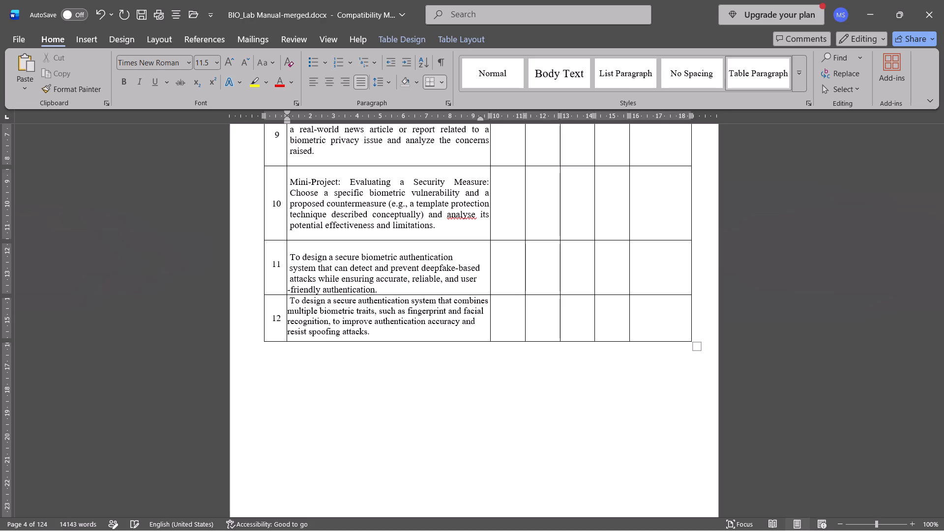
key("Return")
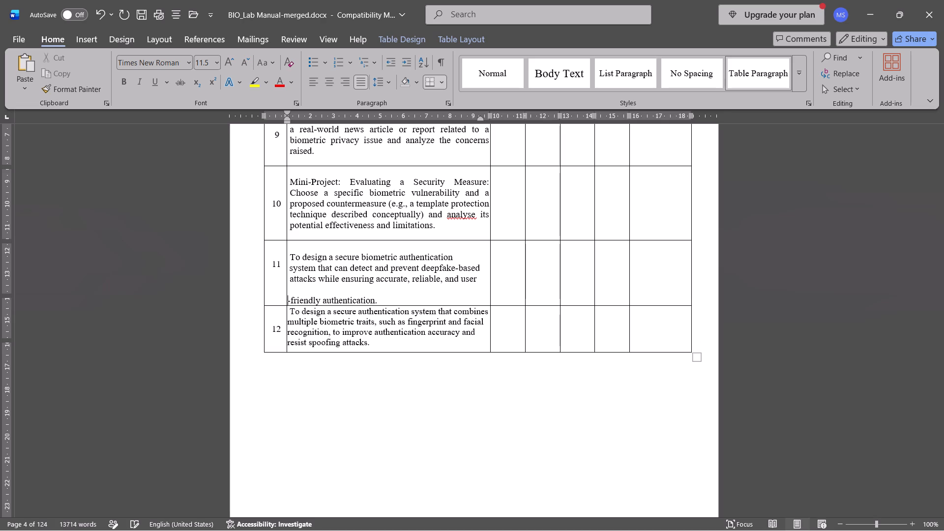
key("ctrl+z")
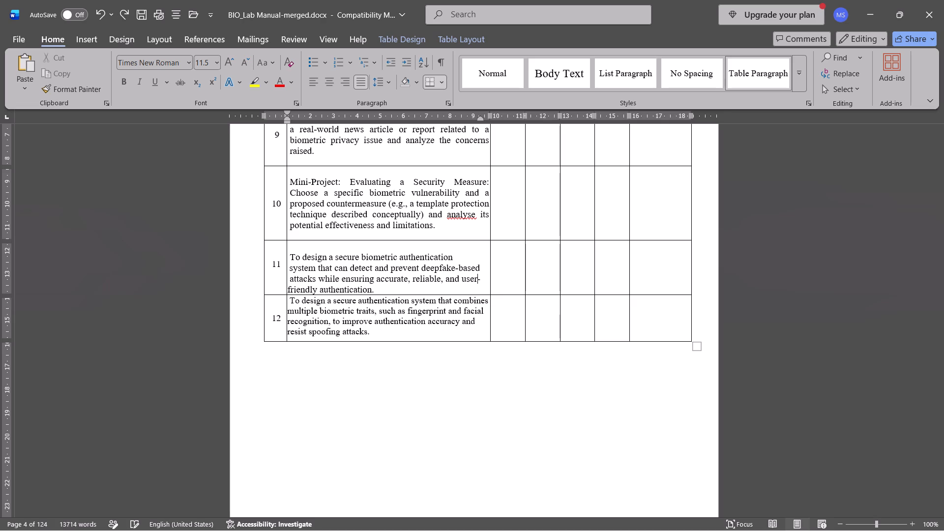
Remove the hyphen from "user-friendly" in row 11 and insert a paragraph break after "reliable, and", keeping the leading space on the new line.
key("Right")
key("Left")
key("Right")
key("BackSpace")
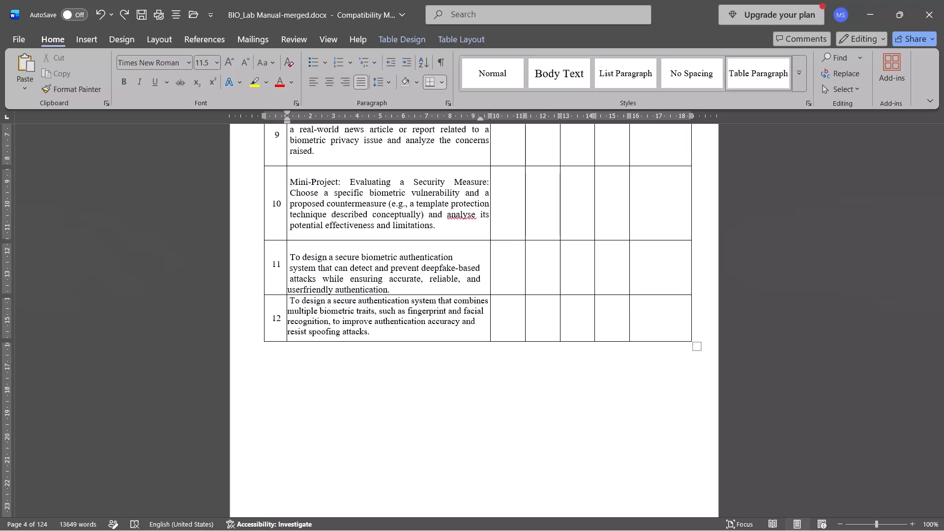
key("Left")
key("Left")
key("Left")
key("Left")
key("Left")
key("Return")
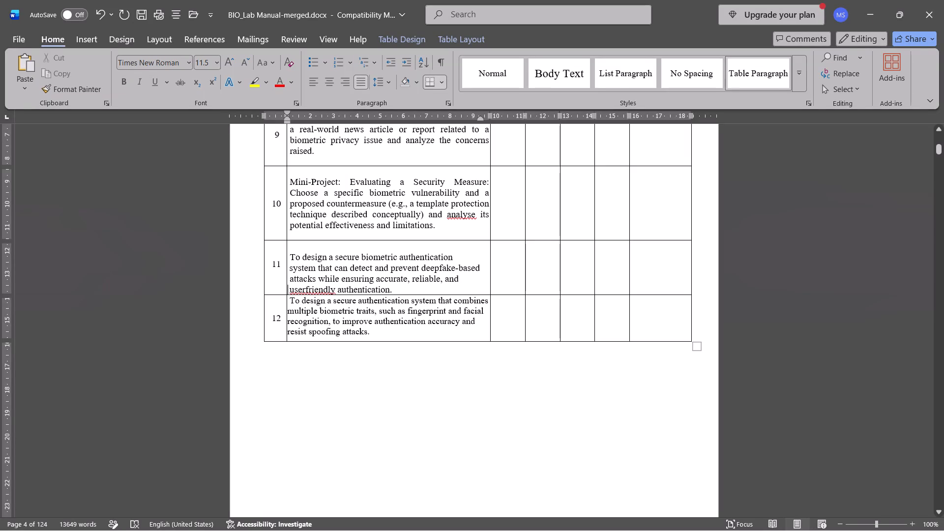
Add a blank line after "authentication." at the end of row 11's practical aim.
left_click(405, 284)
key("Return")
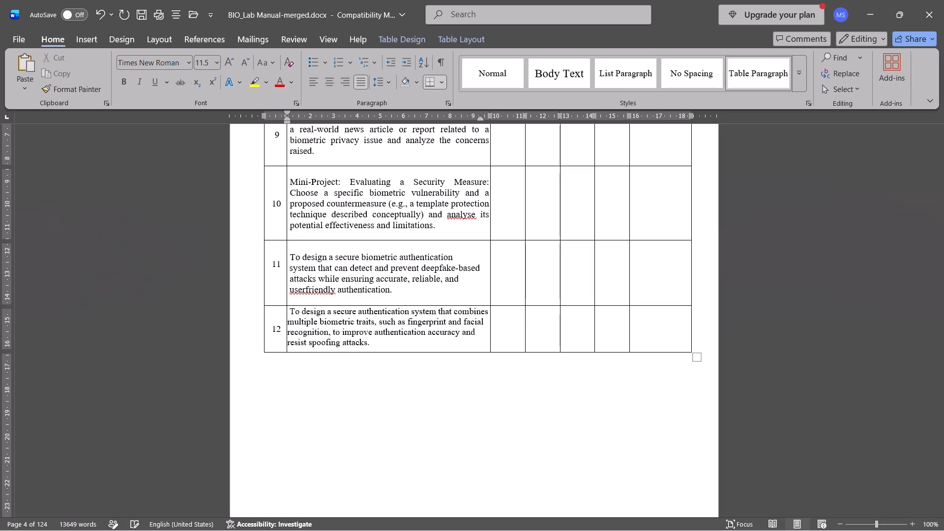
Remove the indentation before "To design" in row 12's practical aim and insert a blank line above it.
left_click(301, 319)
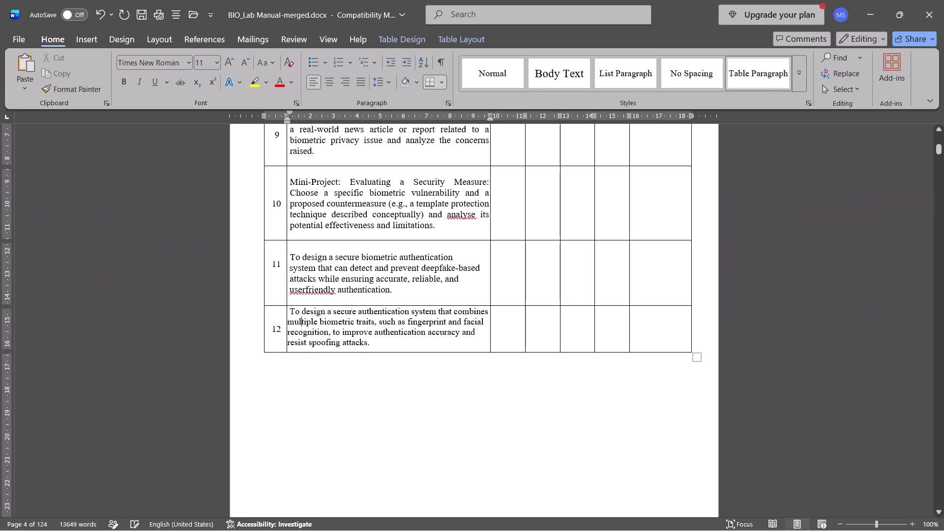
left_click(290, 314)
key("BackSpace")
key("Return")
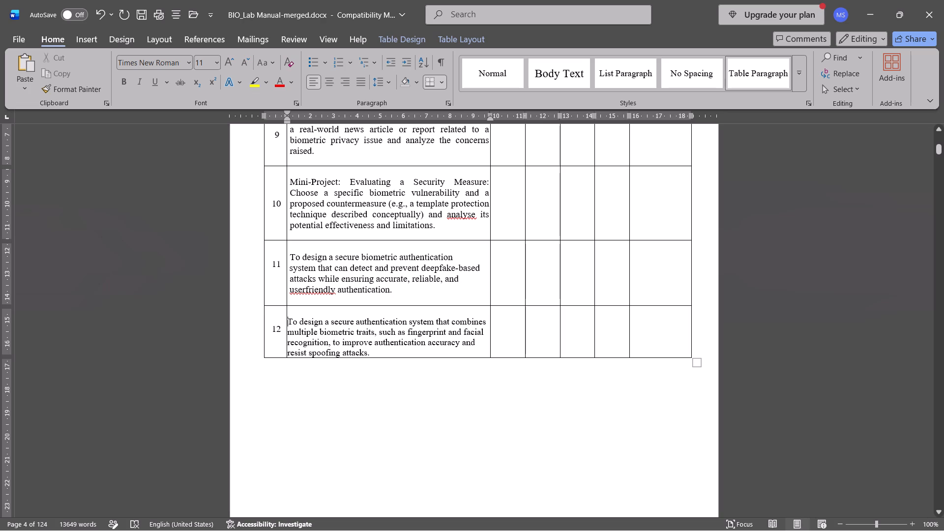
Insert a paragraph break after "combines" in row 12's practical aim, carrying the following space onto the "multiple biometric traits" line.
left_click(487, 321)
key("Left")
key("Return")
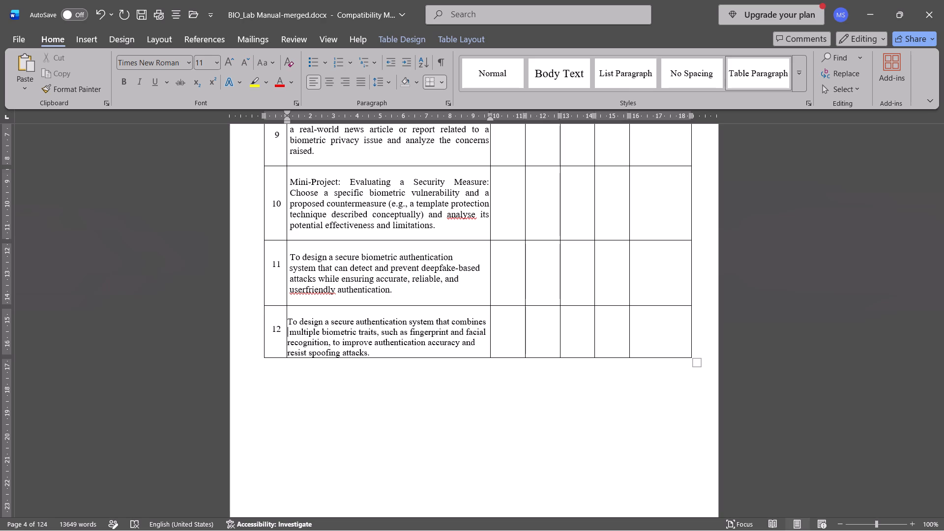
Add a leading space before "To design" in row 12's practical aim.
key("Up")
key("Tab")
key("Right")
key("Left")
key("Left")
key("Left")
key("Left")
key("Left")
key("Left")
key("Left")
key("Left")
key("Left")
key("Left")
key("Left")
key("Left")
key("Left")
key("Left")
key("Left")
key("Left")
key("Left")
key("Left")
key("ctrl+Left")
key("Left")
key("ctrl+Left")
key("Up")
key("Up")
key("Up")
key("space")
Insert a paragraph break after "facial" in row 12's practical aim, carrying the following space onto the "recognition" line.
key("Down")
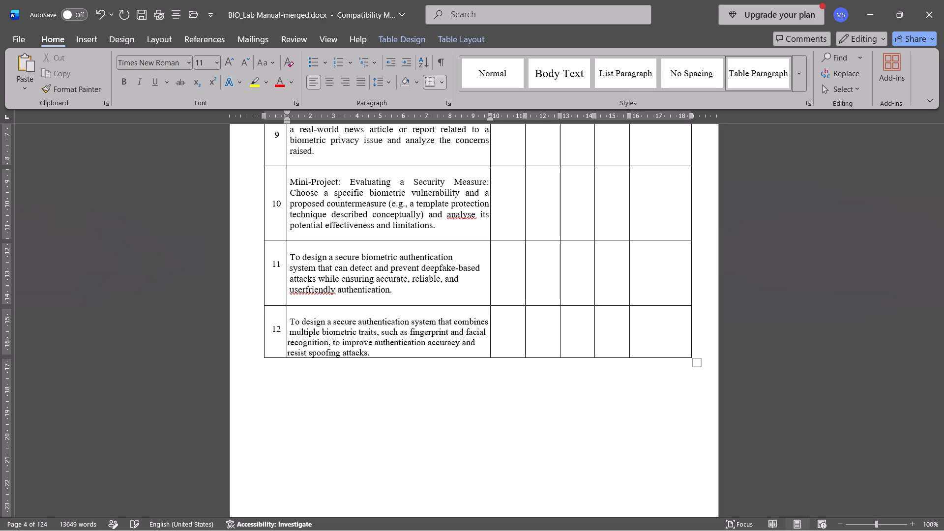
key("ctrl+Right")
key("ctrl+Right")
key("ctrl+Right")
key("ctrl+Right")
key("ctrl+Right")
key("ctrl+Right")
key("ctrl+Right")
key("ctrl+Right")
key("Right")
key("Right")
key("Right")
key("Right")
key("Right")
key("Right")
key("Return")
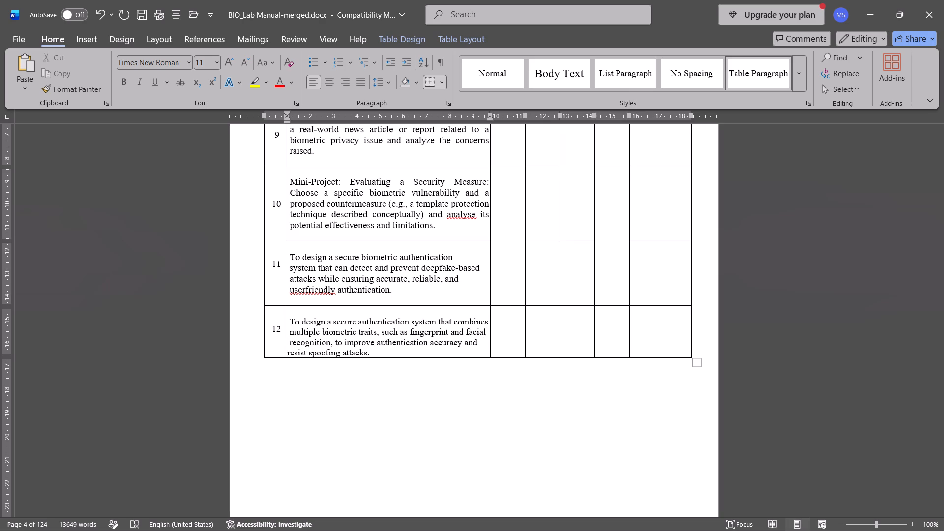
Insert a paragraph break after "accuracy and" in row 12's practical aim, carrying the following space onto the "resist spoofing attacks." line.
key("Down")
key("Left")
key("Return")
Add a blank line after "attacks." at the end of row 12's practical aim.
key("ctrl+Right")
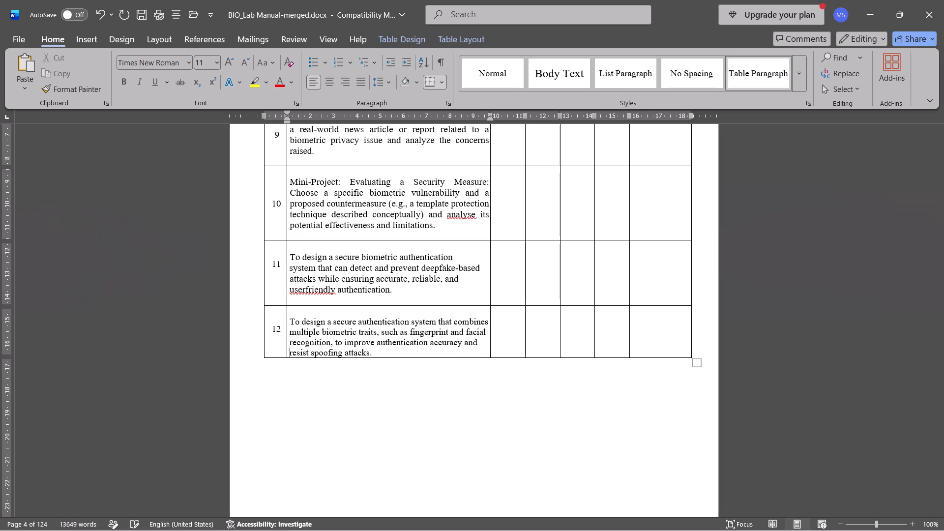
key("ctrl+Right")
key("ctrl+Right")
key("ctrl+Right")
key("Right")
key("Return")
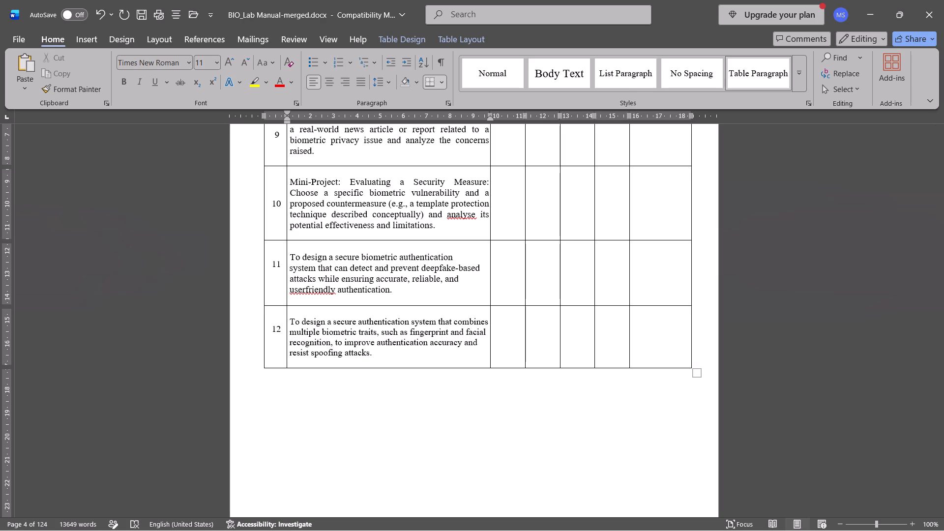
Set the font size of row 12's entire practical aim text to 11.5.
left_click_drag(378, 354, 361, 351)
left_click_drag(361, 351, 294, 324)
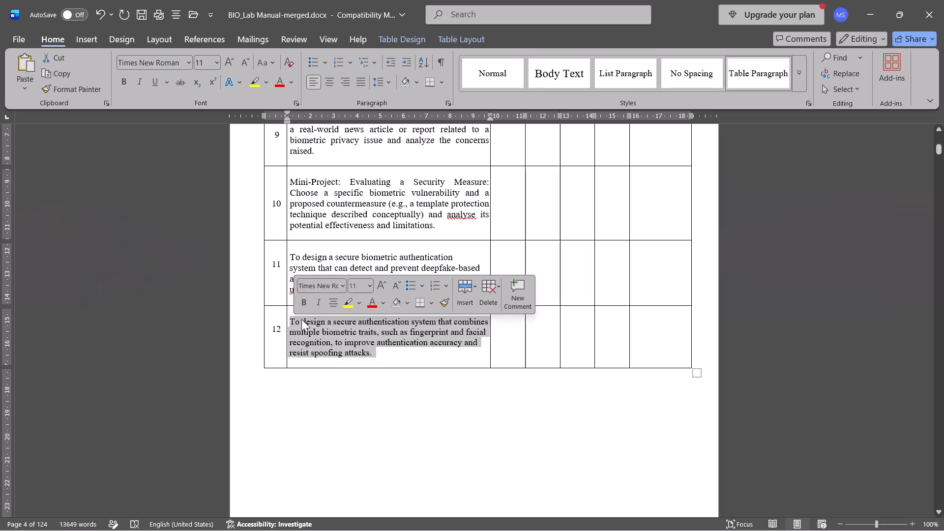
left_click(360, 285)
key("Right")
key("Return")
key("5")
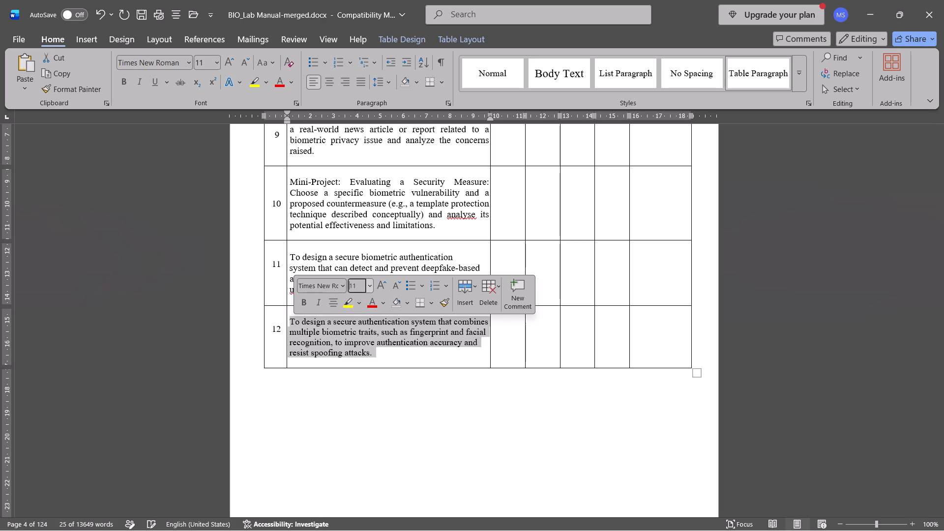
key("Return")
key("Right")
key("period")
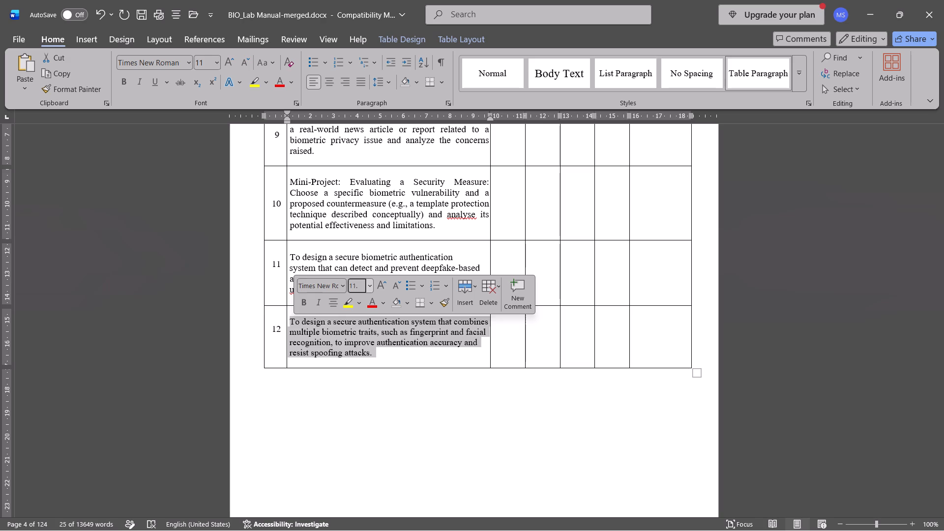
key("5")
key("Return")
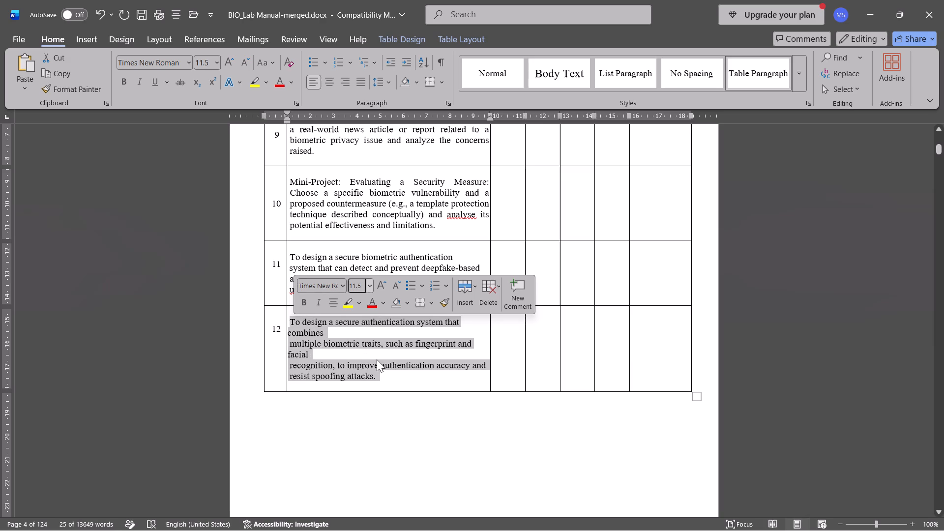
left_click(350, 342)
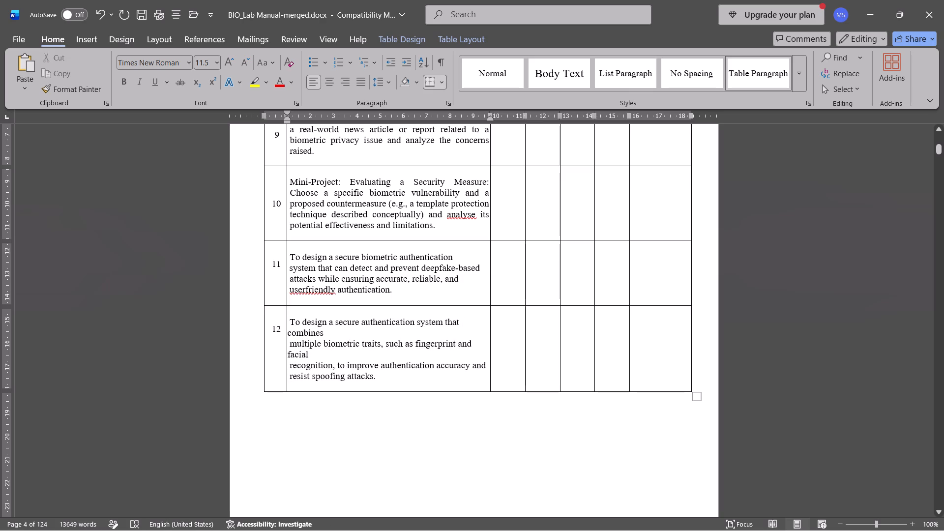
Remove the leading space before "multiple biometric traits" in row 12's practical aim.
left_click(291, 344)
key("BackSpace")
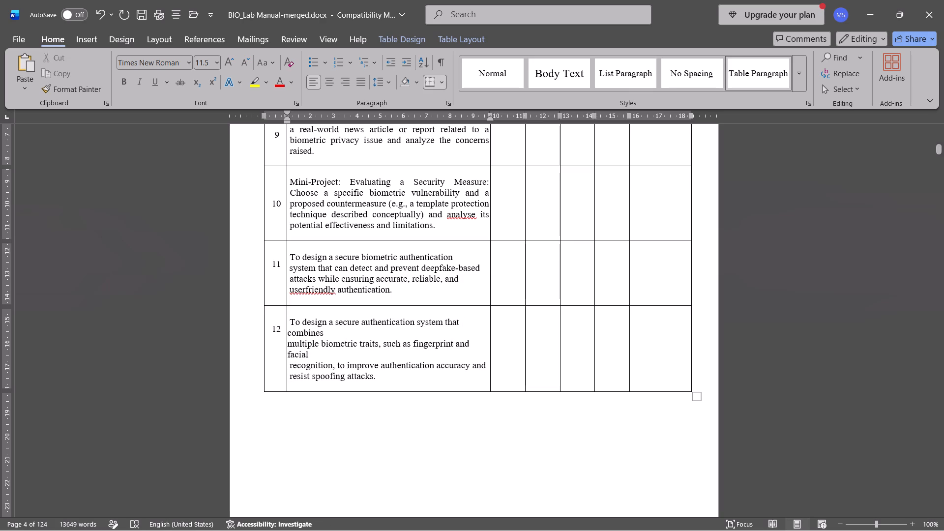
key("BackSpace")
Delete the final "es" from "combines" in row 12's practical aim, leaving "combin".
key("ctrl+Up")
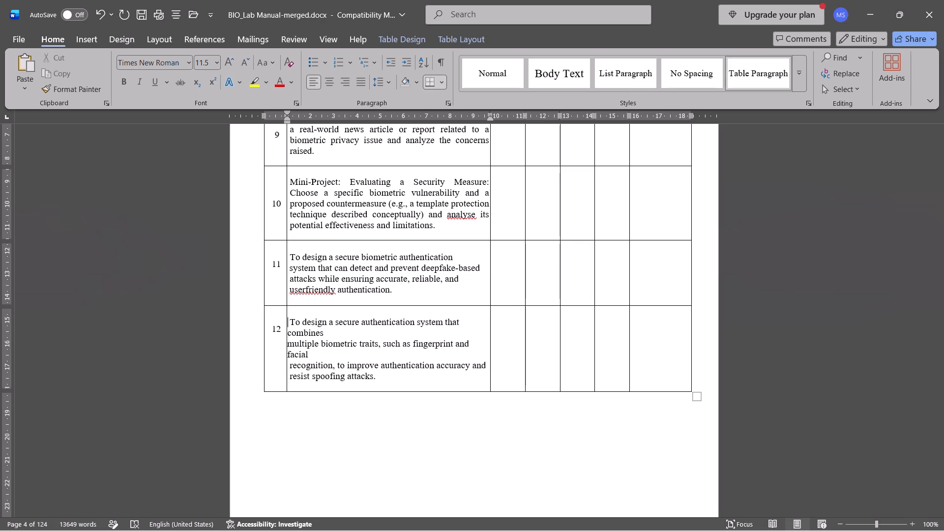
key("Down")
key("Right")
key("Right")
key("Right")
key("Right")
key("Right")
key("Right")
key("Right")
key("Right")
key("BackSpace")
key("BackSpace")
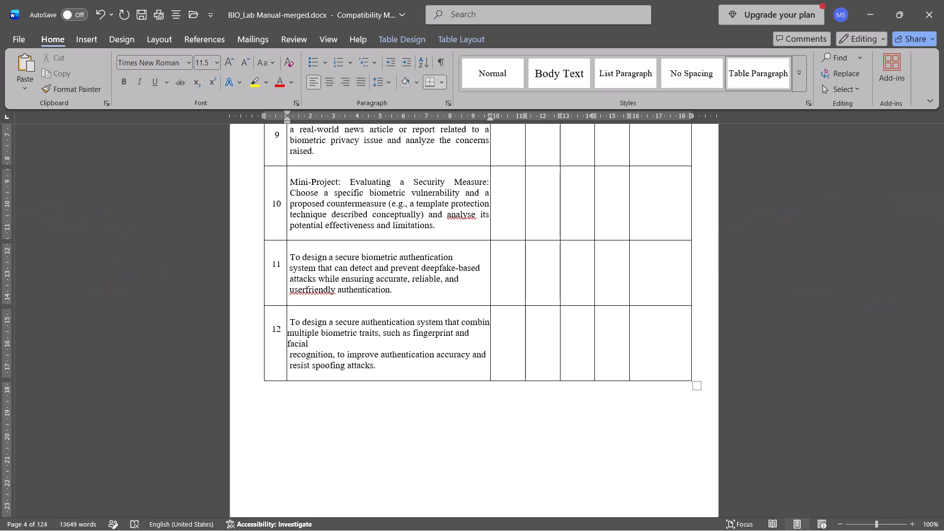
key("e")
key("BackSpace")
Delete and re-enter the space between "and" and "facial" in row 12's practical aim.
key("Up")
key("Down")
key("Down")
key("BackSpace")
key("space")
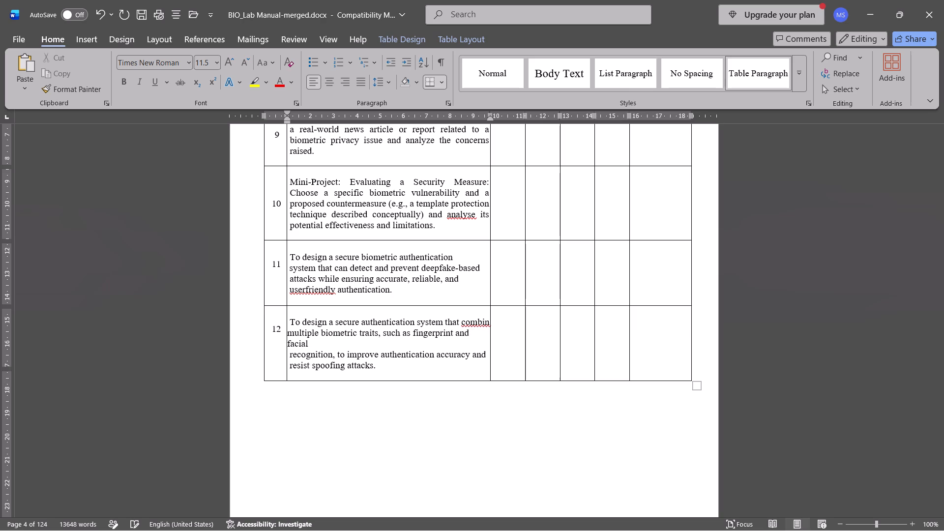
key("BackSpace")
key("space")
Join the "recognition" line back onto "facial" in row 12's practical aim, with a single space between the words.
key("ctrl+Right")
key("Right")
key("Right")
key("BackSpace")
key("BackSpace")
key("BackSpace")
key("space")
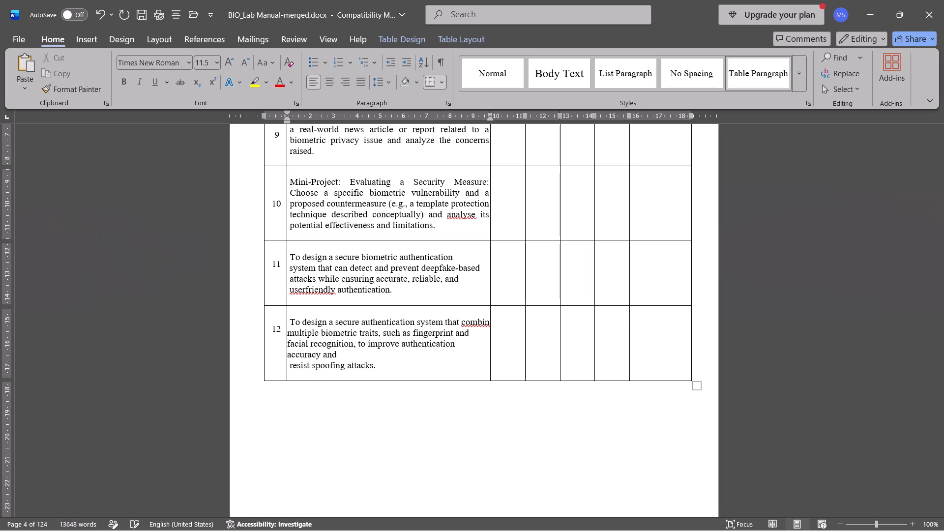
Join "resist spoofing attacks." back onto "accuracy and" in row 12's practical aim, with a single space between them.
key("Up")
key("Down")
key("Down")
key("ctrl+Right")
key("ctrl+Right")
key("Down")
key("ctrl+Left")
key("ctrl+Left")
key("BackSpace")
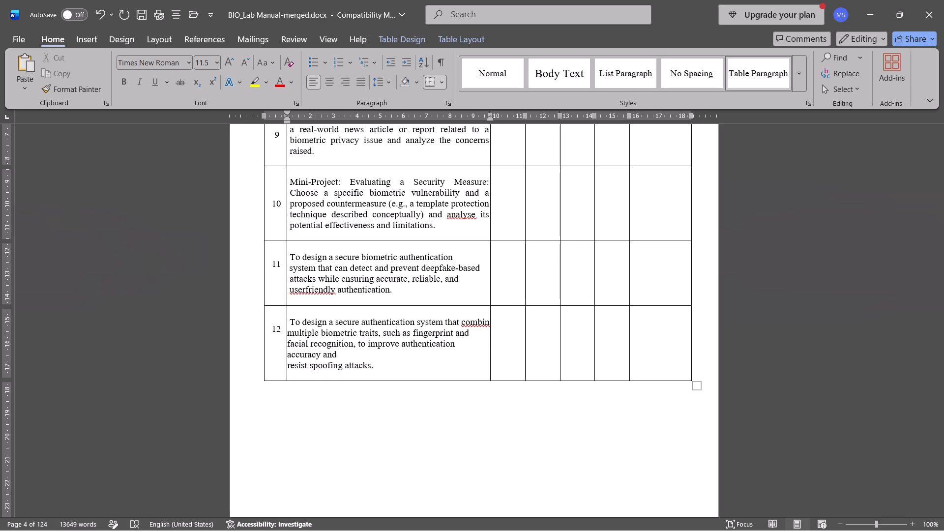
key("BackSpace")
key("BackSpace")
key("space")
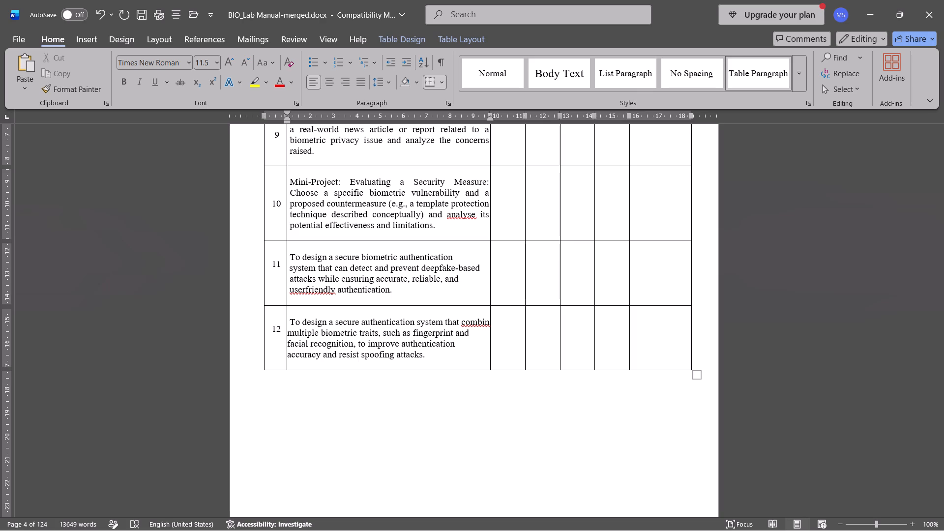
Complete "combin" to "combine" in row 12's practical aim and join the "multiple" line onto it with a single space.
key("ctrl+Up")
key("Left")
key("e")
key("Right")
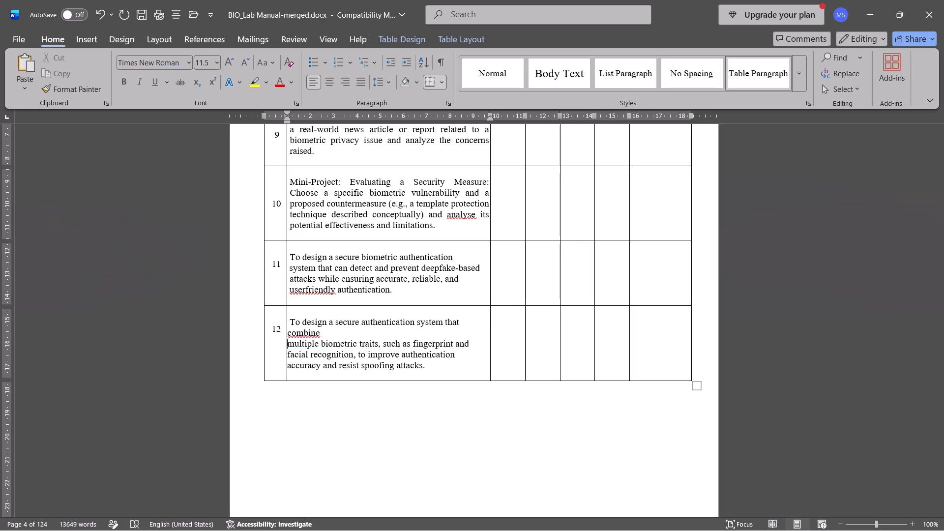
key("BackSpace")
key("space")
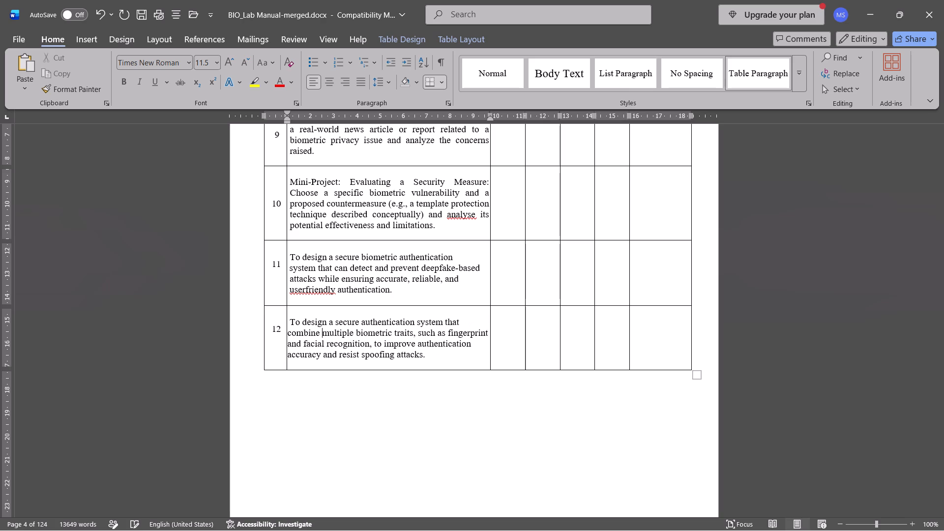
Insert a line break after "authentication system that" in row 12's practical aim.
left_click(459, 323)
key("Right")
key("Left")
key("Return")
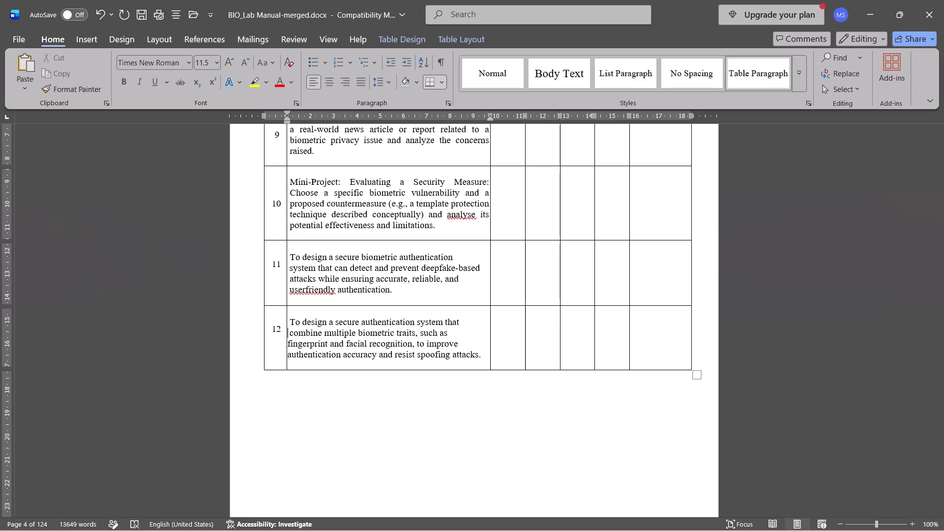
Insert a line break after "such as" in row 12's practical aim.
key("Right")
key("Right")
key("Right")
key("Right")
key("ctrl+Right")
key("ctrl+Right")
key("ctrl+Right")
key("ctrl+Right")
key("Right")
key("ctrl+Right")
key("ctrl+Right")
key("Right")
key("Right")
key("Return")
Insert a line break after "to improve" in row 12's practical aim.
key("ctrl+Right")
key("ctrl+Right")
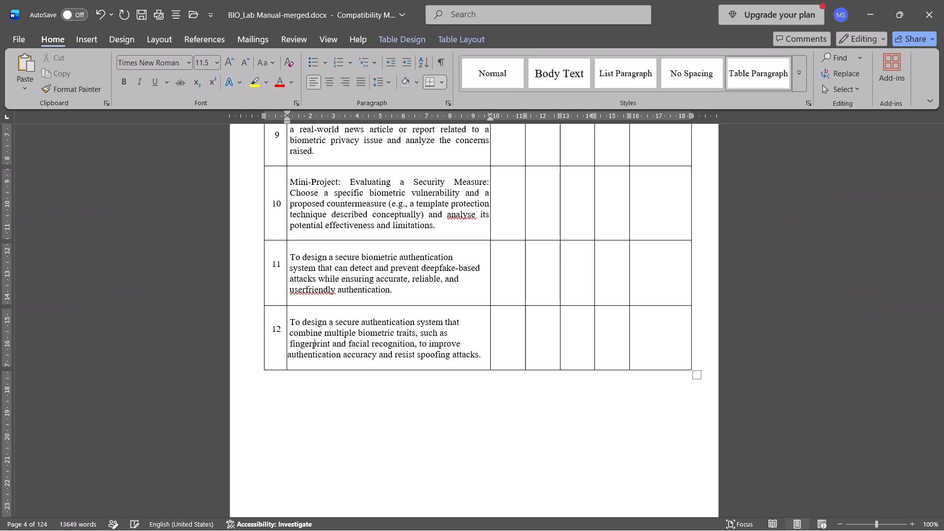
key("ctrl+Right")
key("ctrl+Right")
key("ctrl+Right")
key("ctrl+Right")
key("ctrl+Right")
key("ctrl+Right")
key("ctrl+Left")
key("Right")
key("Right")
key("Right")
key("Right")
key("Right")
key("Right")
key("Right")
key("Return")
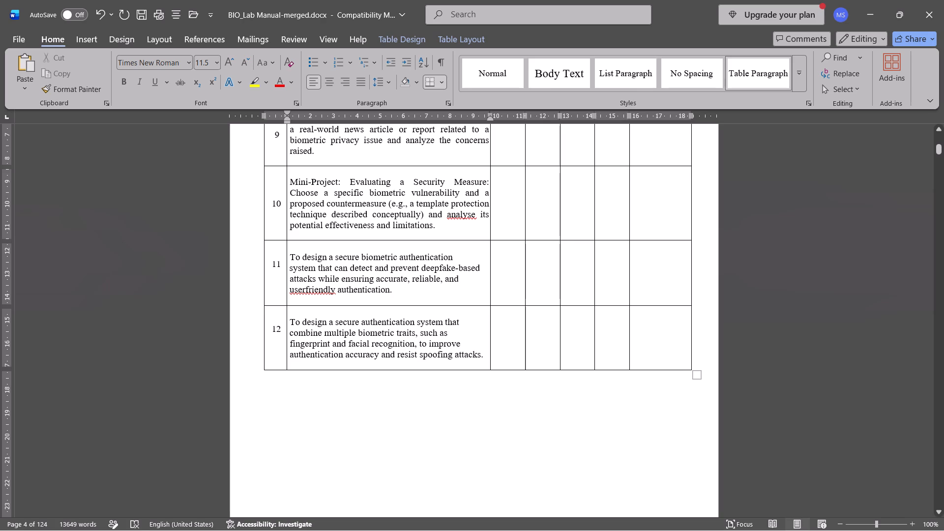
Check the font size of the practical aims in rows 11, 10 and 9 of the index table.
scroll(384, 286, "up", 1)
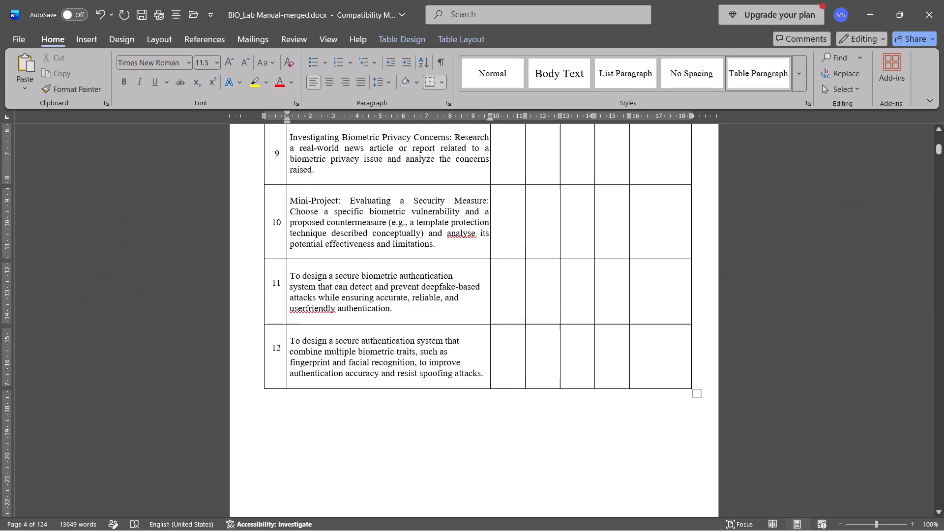
left_click_drag(398, 309, 294, 278)
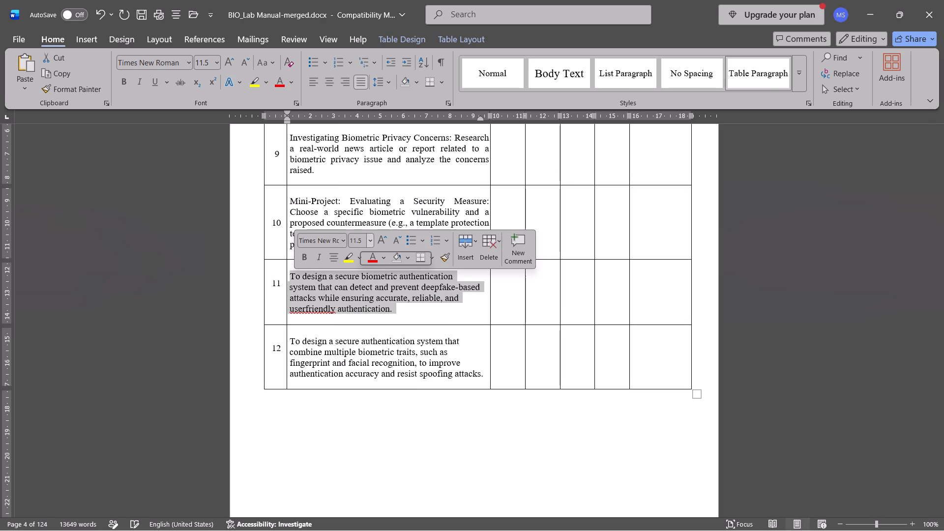
left_click(360, 239)
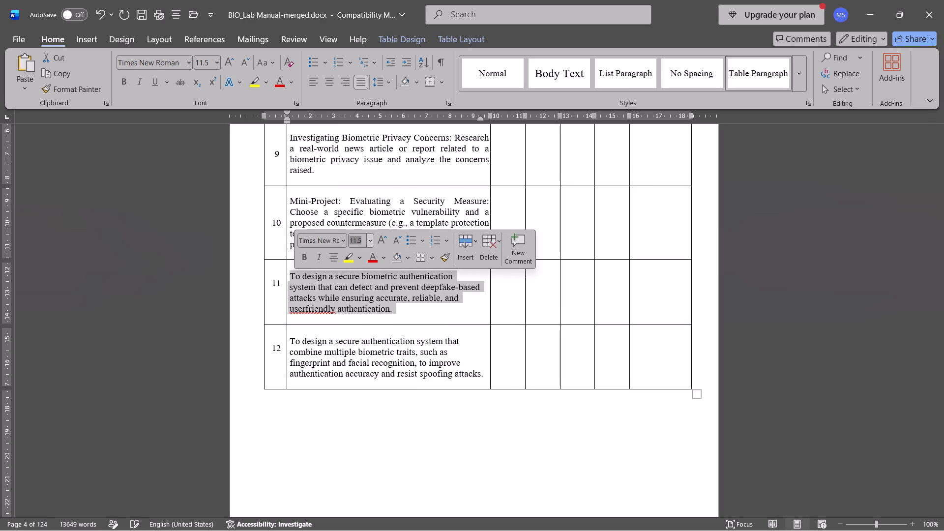
left_click(364, 240)
key("Return")
left_click(396, 306)
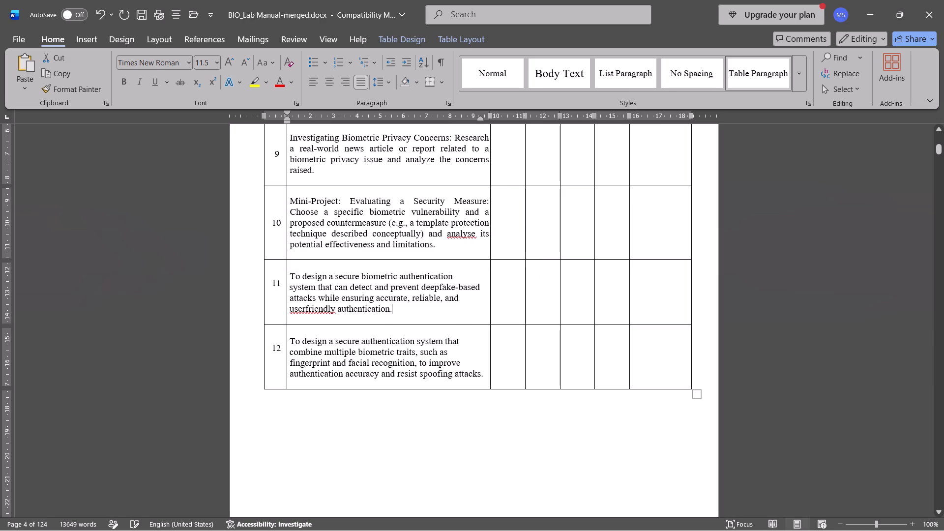
double_click(422, 247)
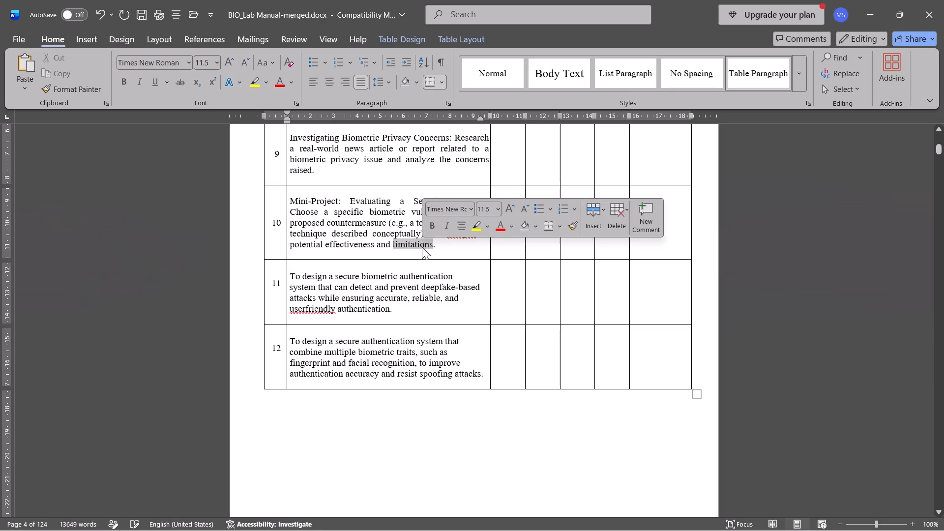
left_click(422, 247)
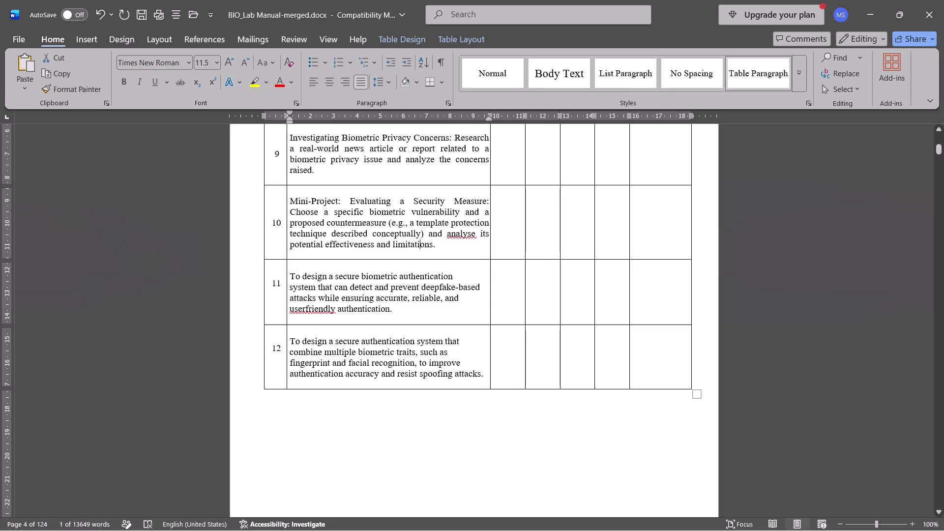
double_click(429, 158)
left_click(429, 158)
Review the index table rows 8 to 12 and the start of the Practical 1 page.
scroll(416, 240, "up", 6)
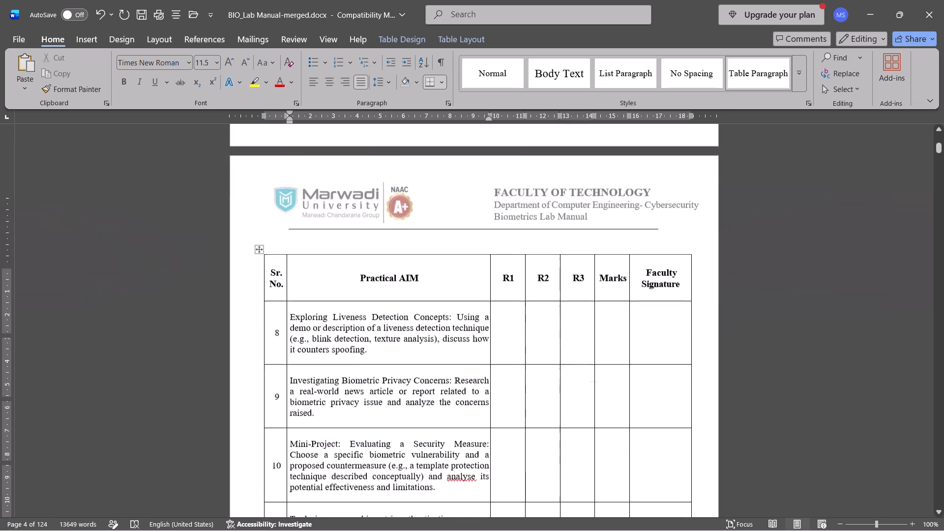
scroll(416, 240, "up", 2)
scroll(416, 240, "down", 5)
scroll(416, 240, "up", 1)
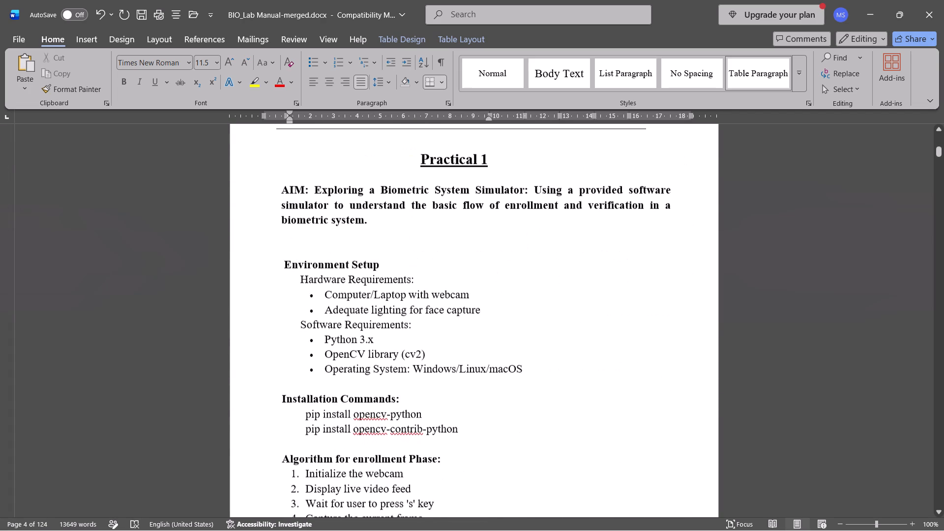
scroll(416, 240, "up", 1)
scroll(416, 240, "down", 1)
scroll(416, 240, "up", 1)
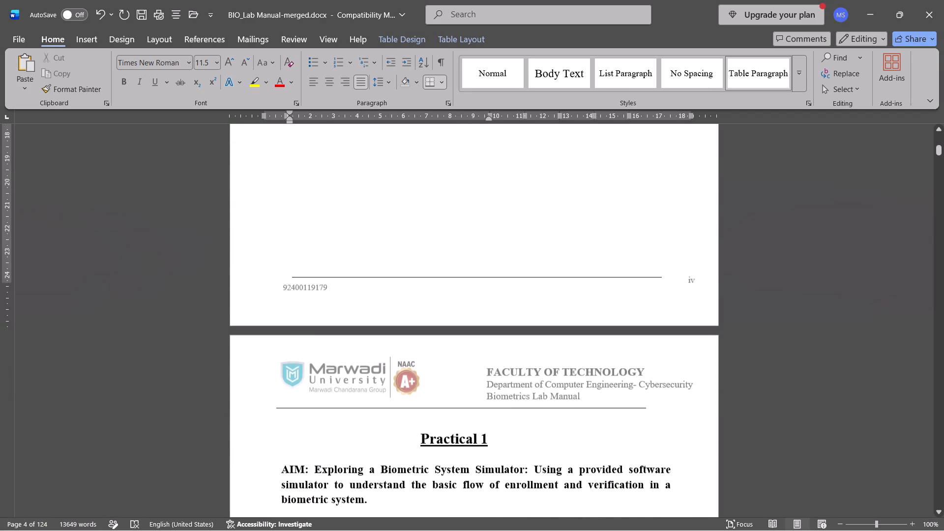
scroll(416, 240, "up", 3)
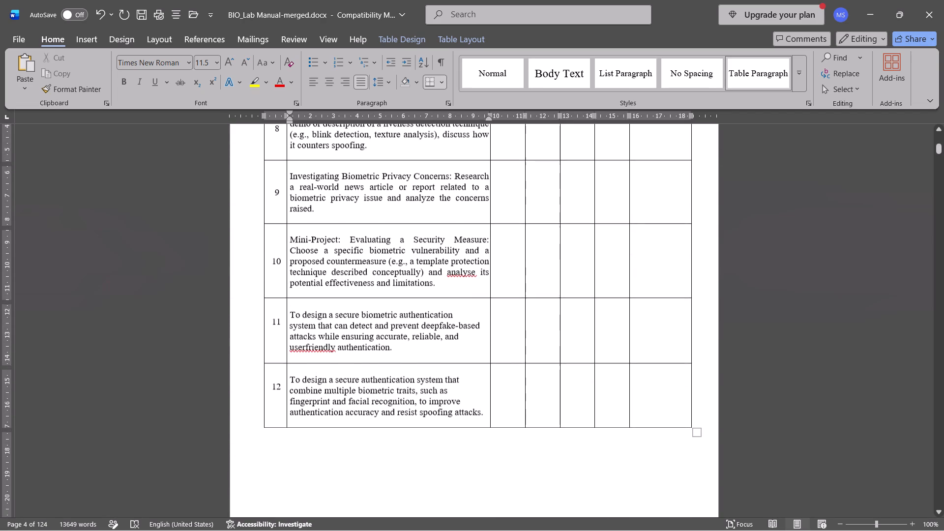
scroll(416, 240, "up", 2)
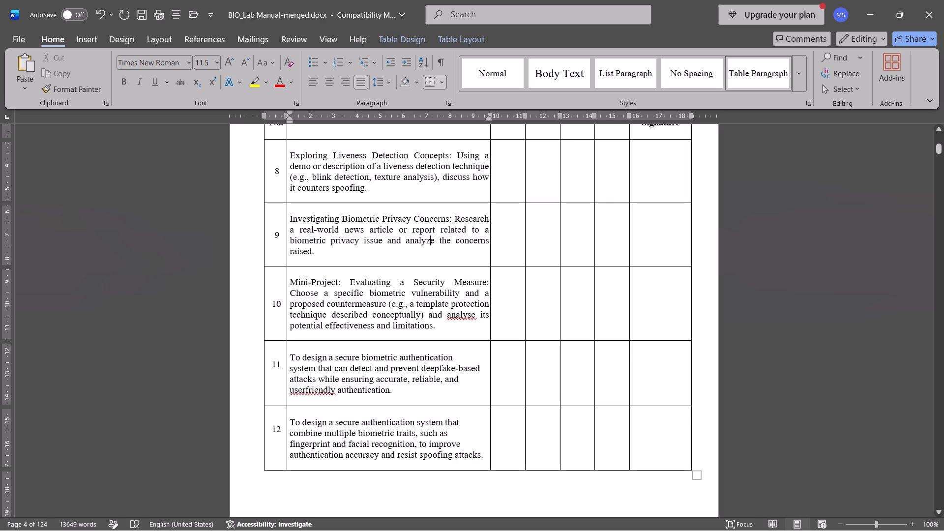
Save the lab manual document.
key("ctrl+s")
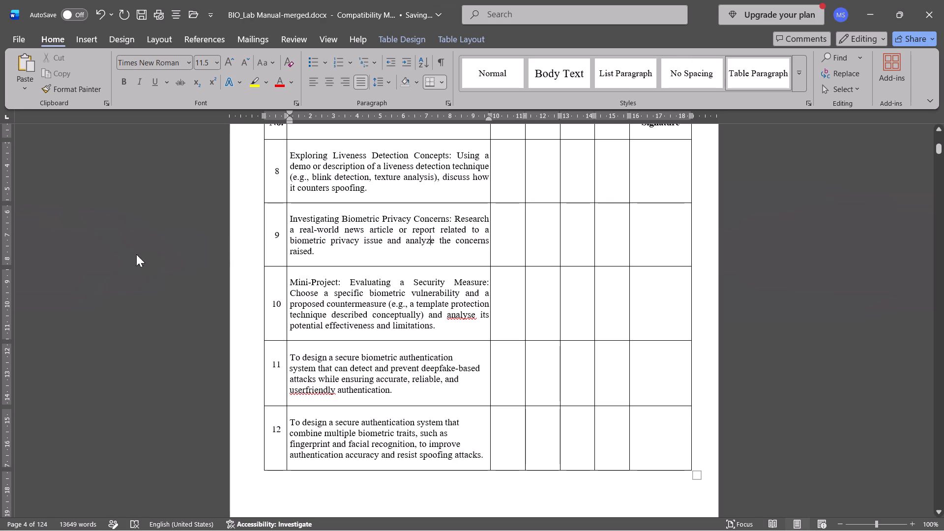
Save a PDF copy of the manual as BIO_Lab Manual-merged.pdf in the Documents > SEM-5 > BIO folder.
left_click(21, 39)
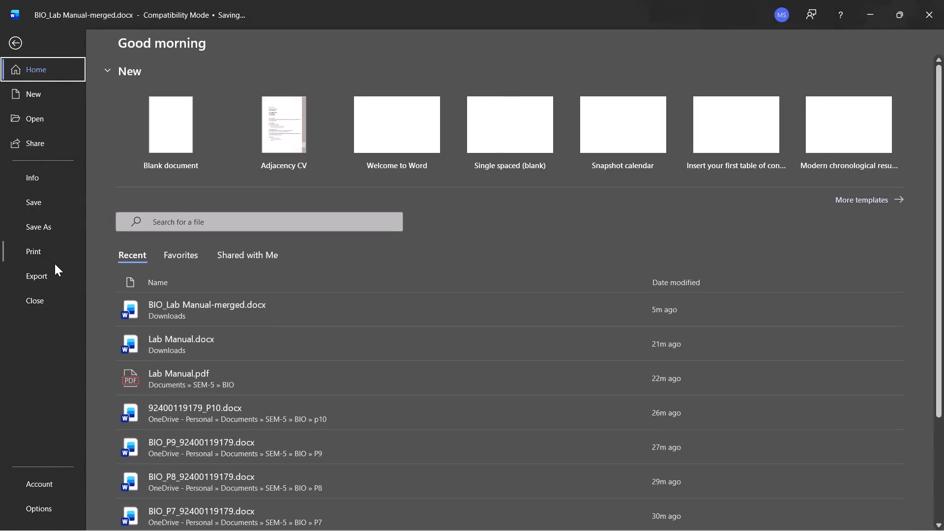
left_click(50, 229)
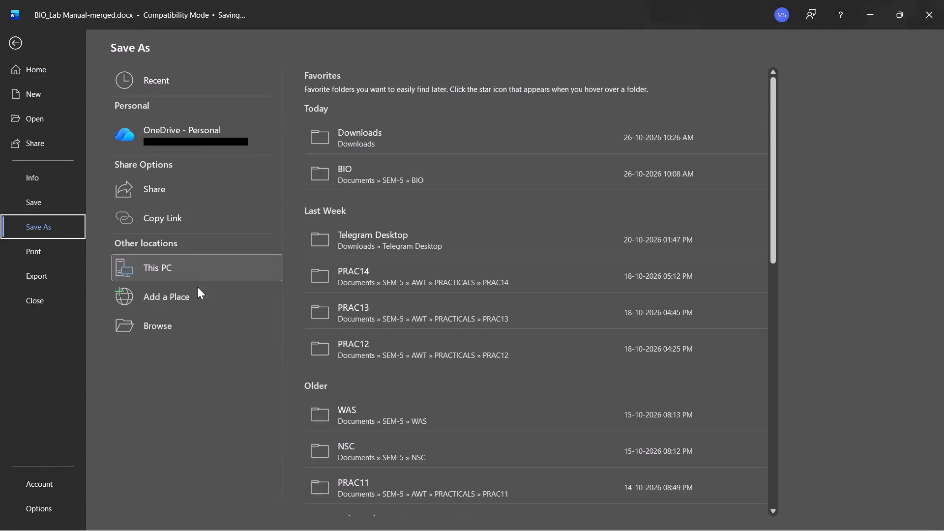
left_click(201, 267)
double_click(381, 179)
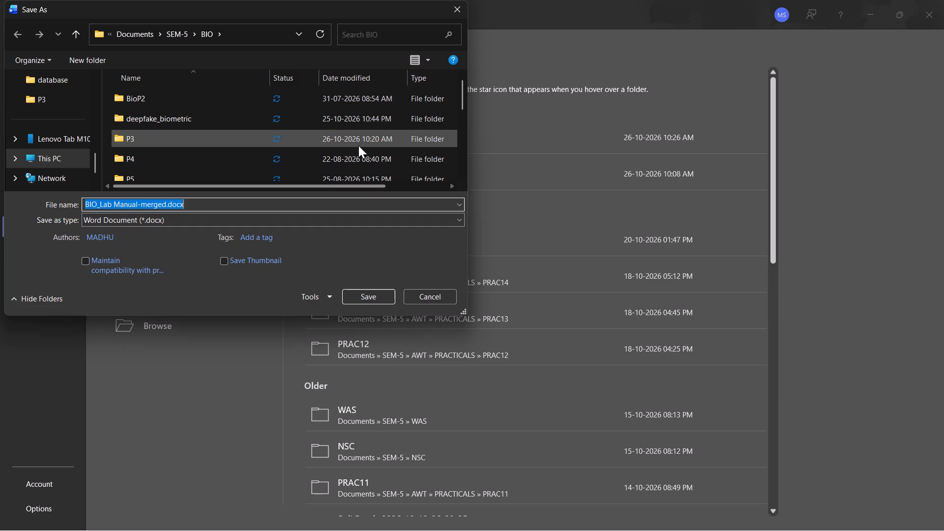
left_click(393, 217)
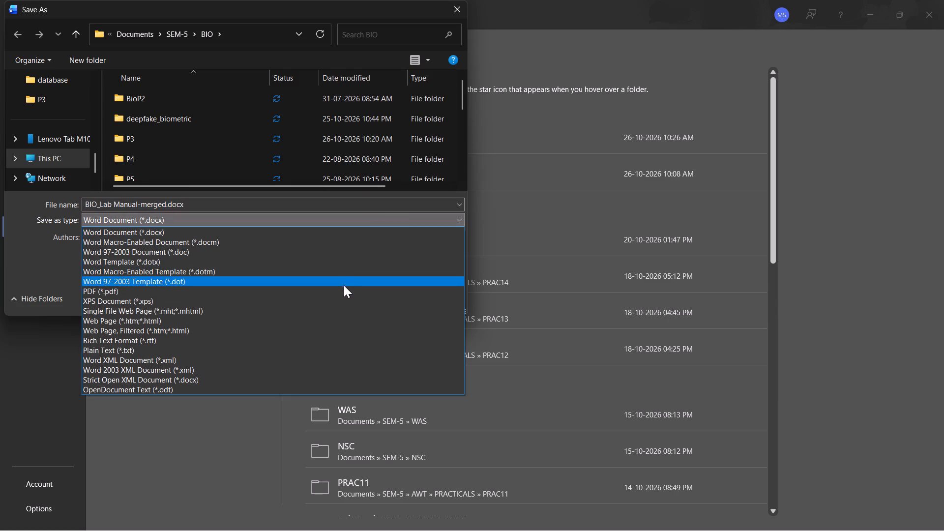
left_click(344, 289)
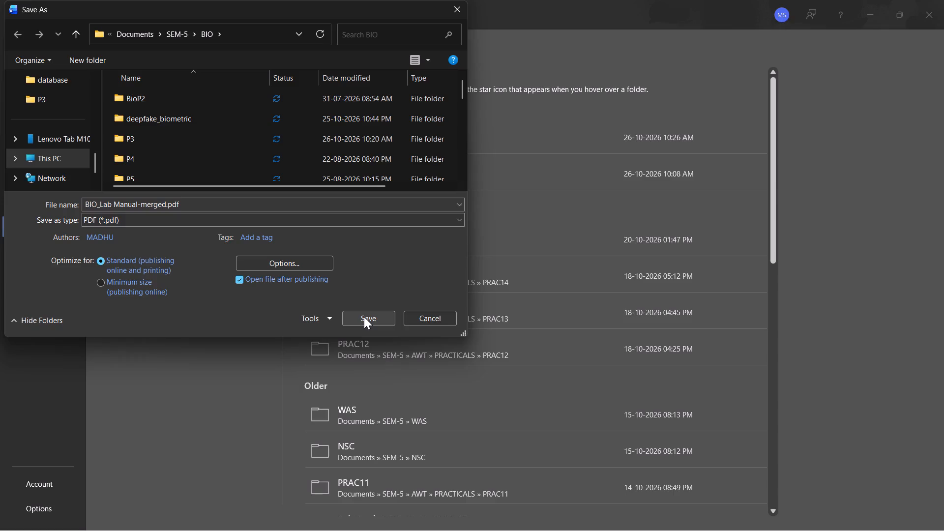
left_click(364, 317)
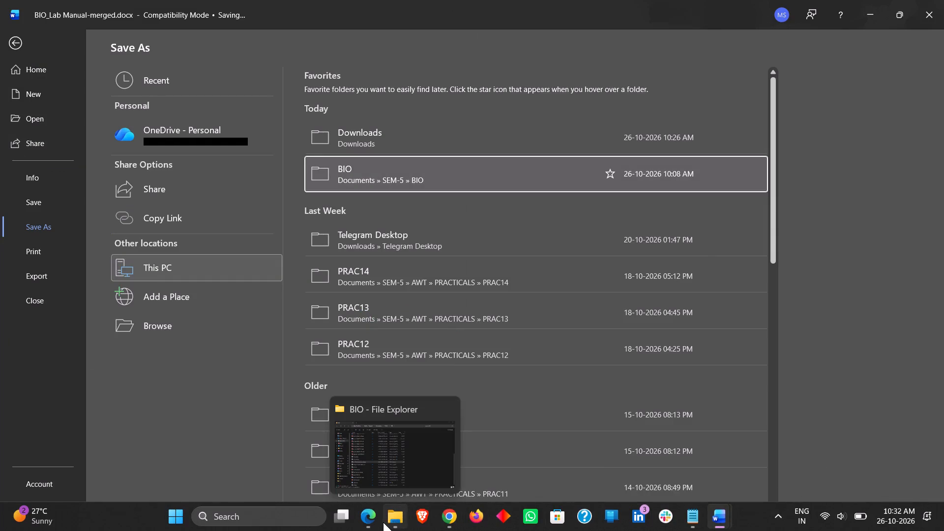
Search the computer for "class" and open the Google Classroom app.
left_click(285, 517)
type("clas")
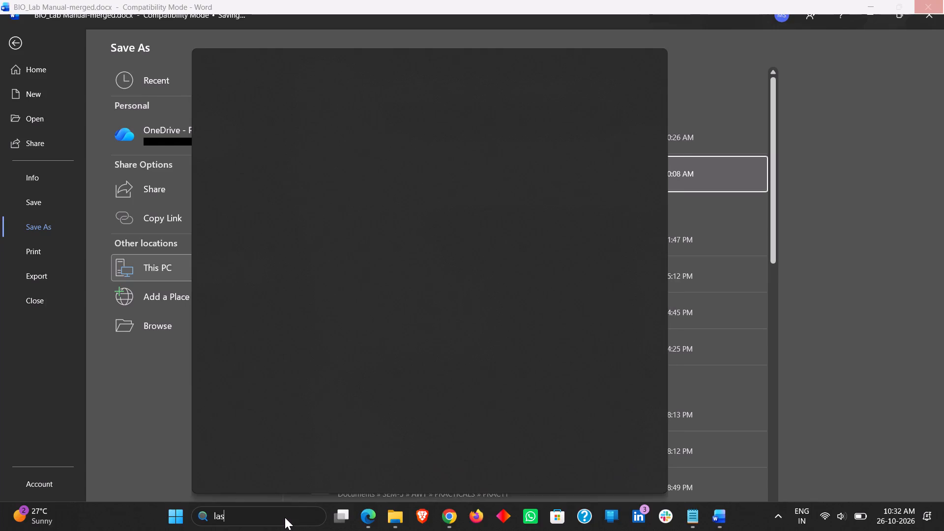
key("BackSpace")
key("BackSpace")
key("BackSpace")
key("BackSpace")
type("class")
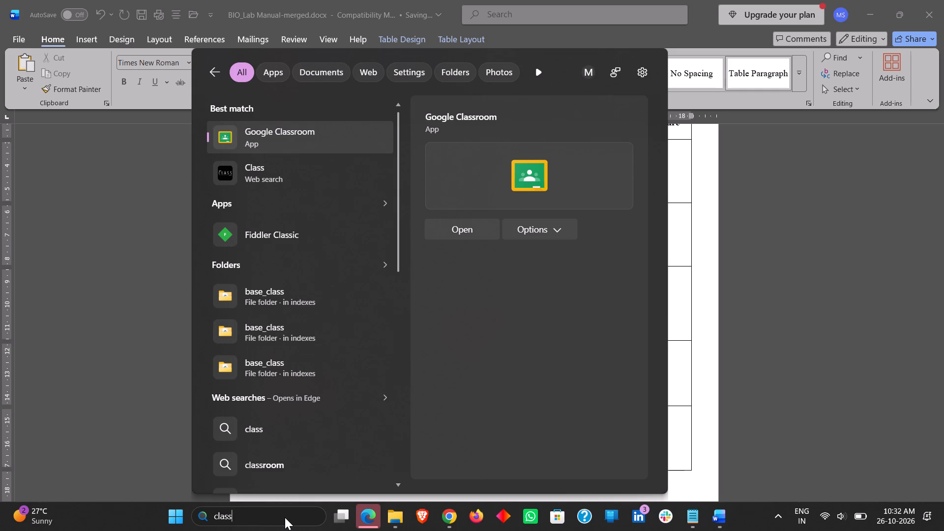
key("Return")
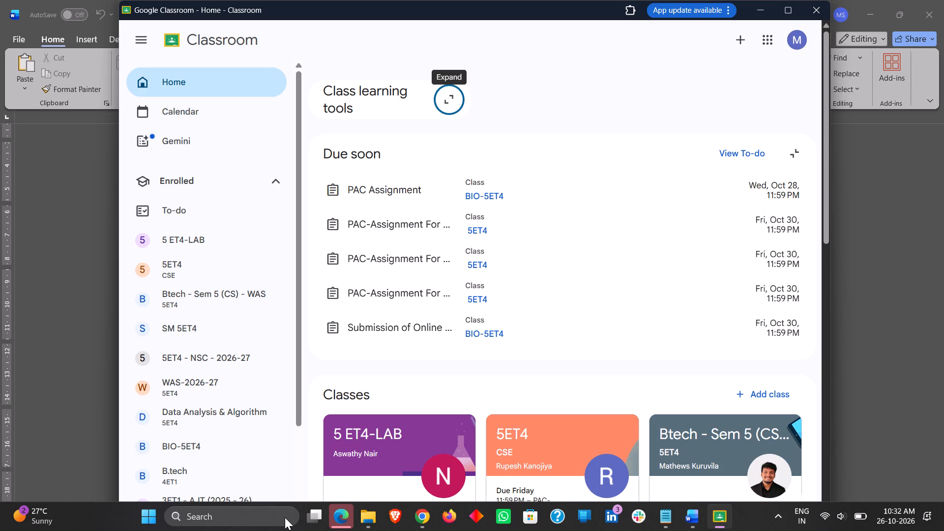
Open the Submission of Online Course Certification assignment from the due-soon list to read its instructions.
left_click(420, 331)
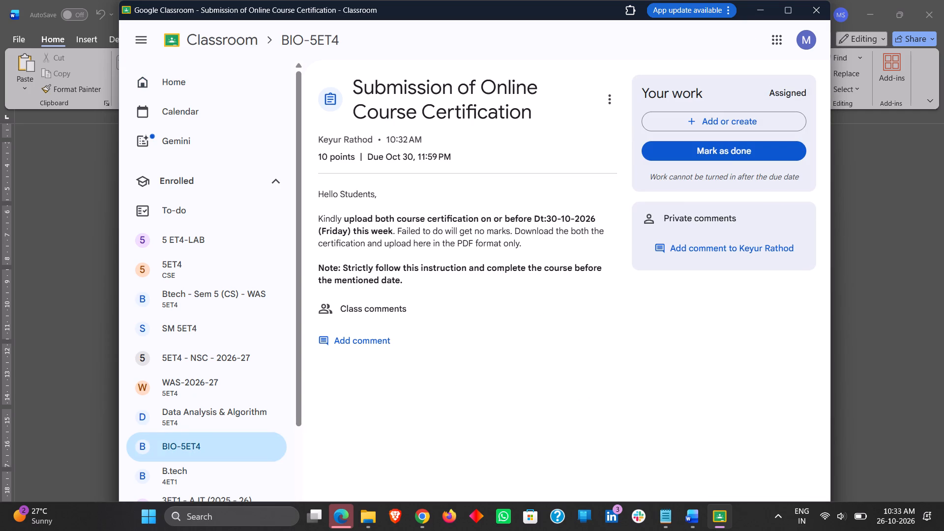
Switch to Microsoft Edge and close its window with the lab manual PDF tabs.
left_click(336, 516)
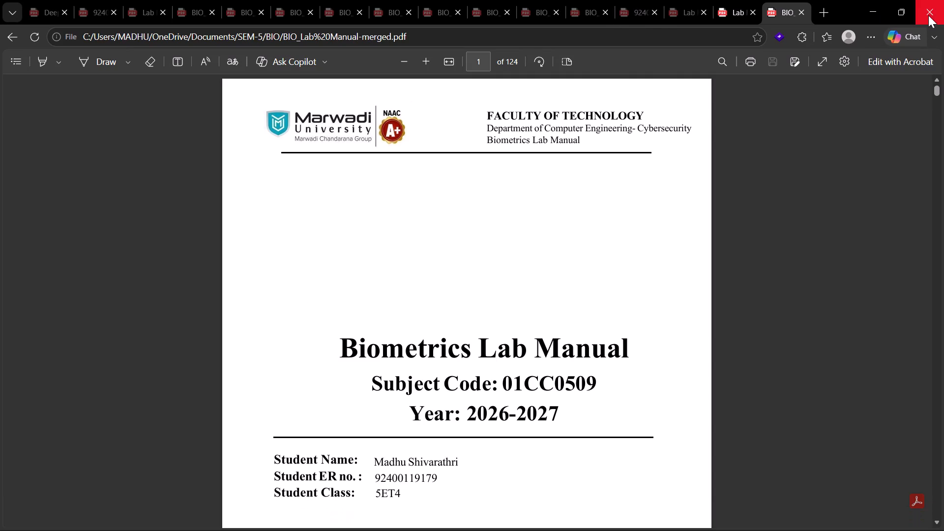
left_click(928, 15)
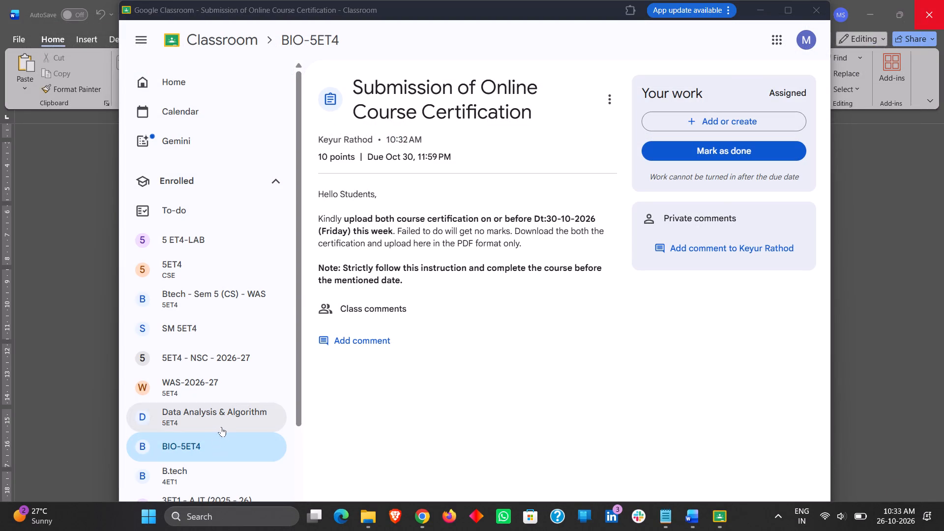
In the BIO-5ET4 class stream, maximized to full screen, find and open the Online Course material posted on Aug 5.
left_click(215, 442)
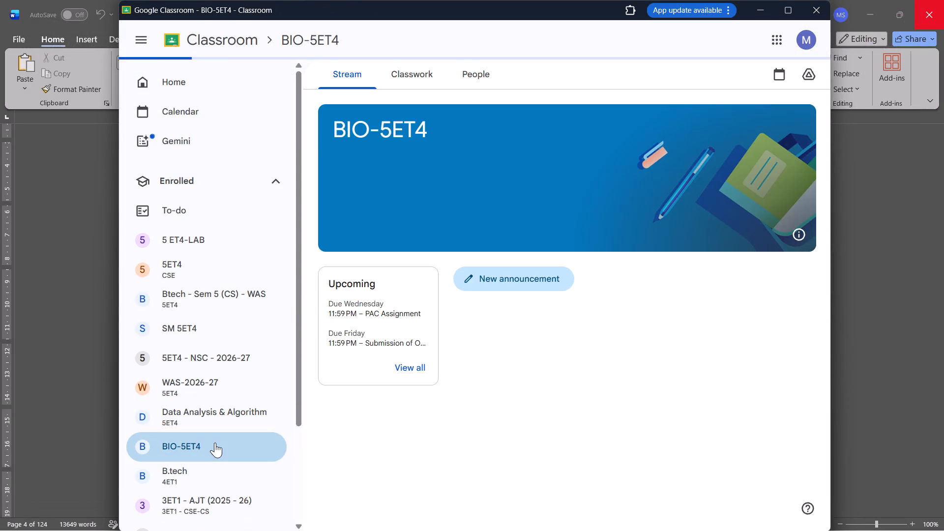
scroll(566, 339, "down", 3)
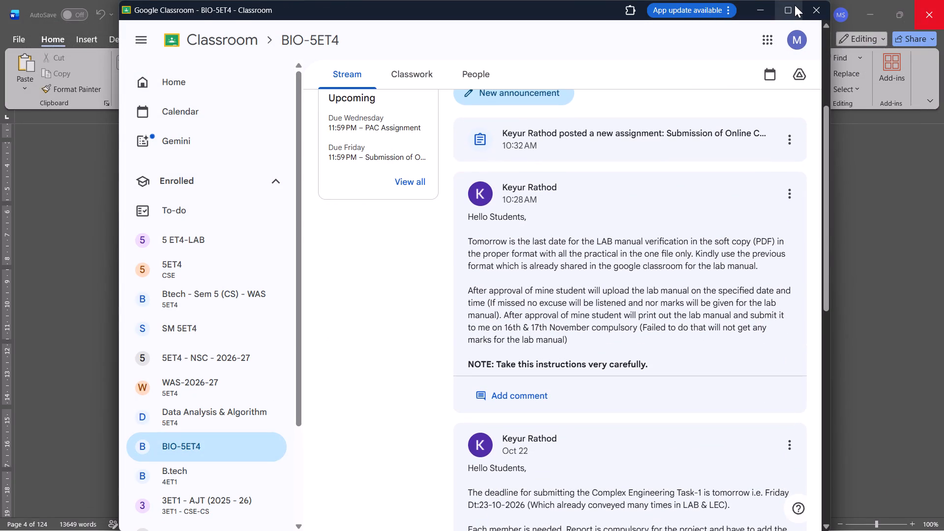
left_click(795, 5)
scroll(682, 295, "down", 8)
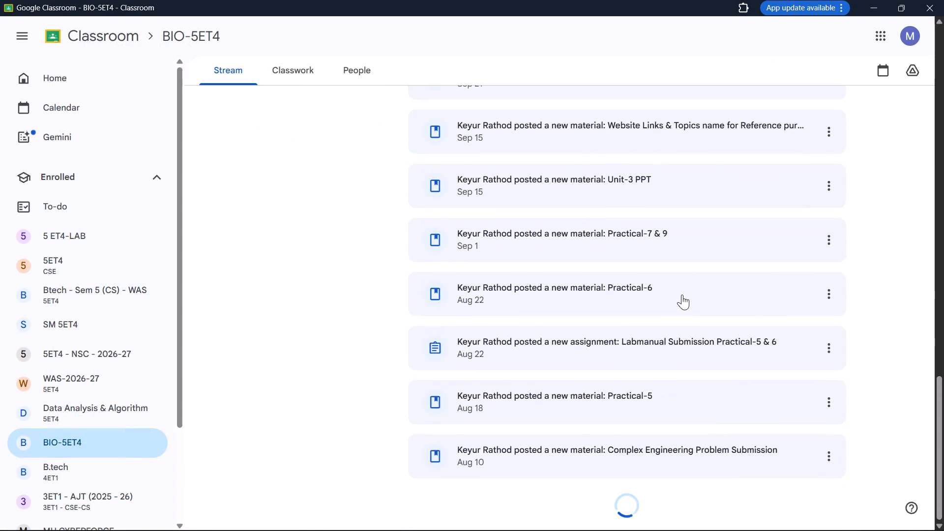
scroll(682, 295, "down", 3)
scroll(681, 364, "down", 2)
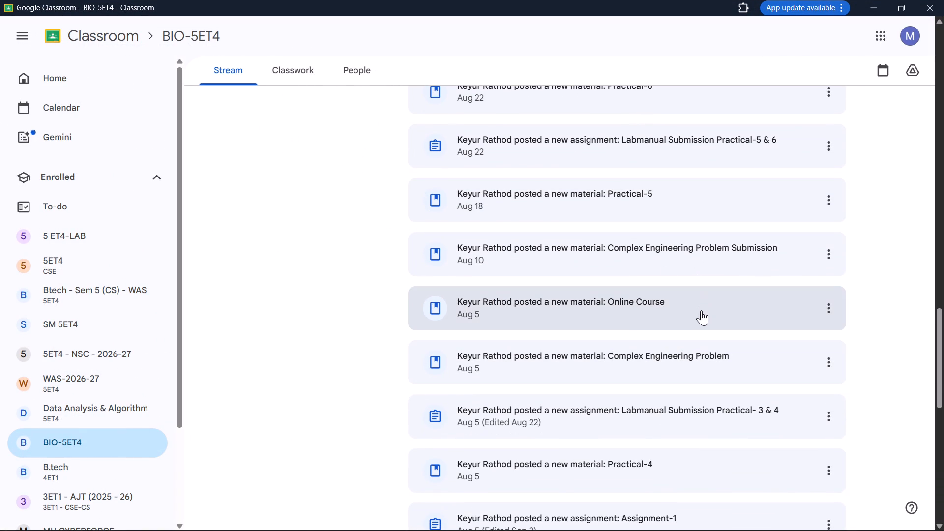
left_click(701, 311)
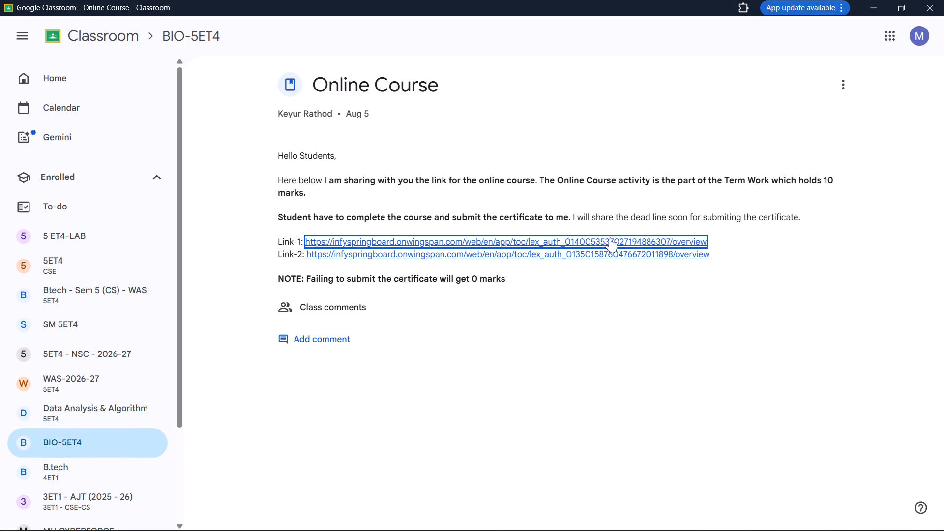
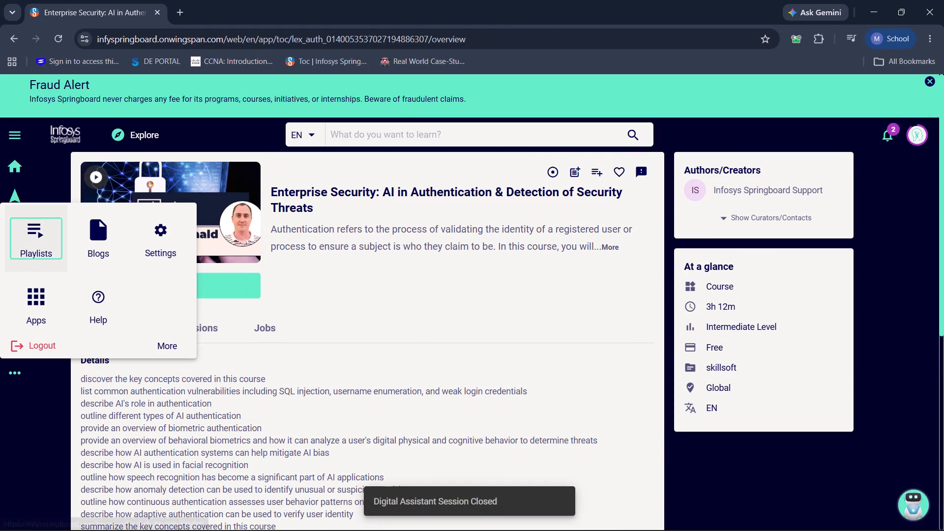
Open the list of earned certificates under the achievements of the Infosys Springboard profile.
left_click(331, 310)
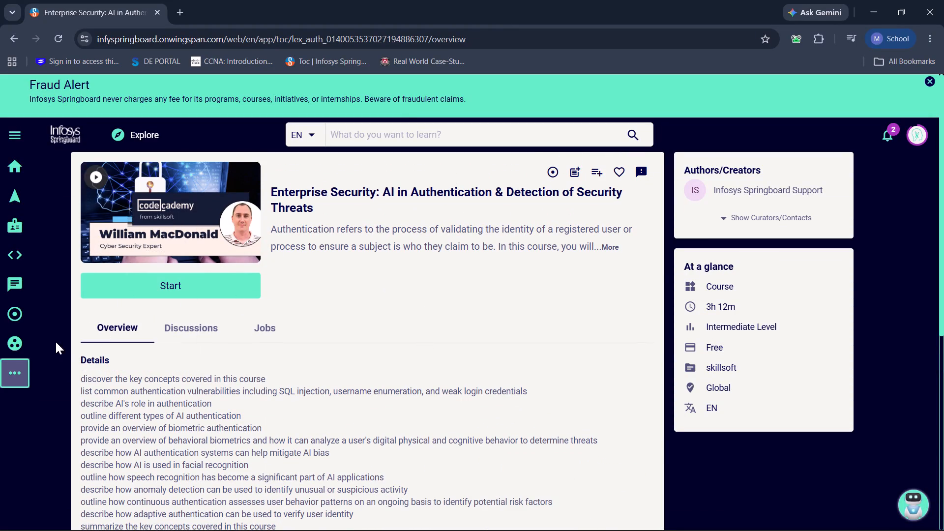
left_click(920, 137)
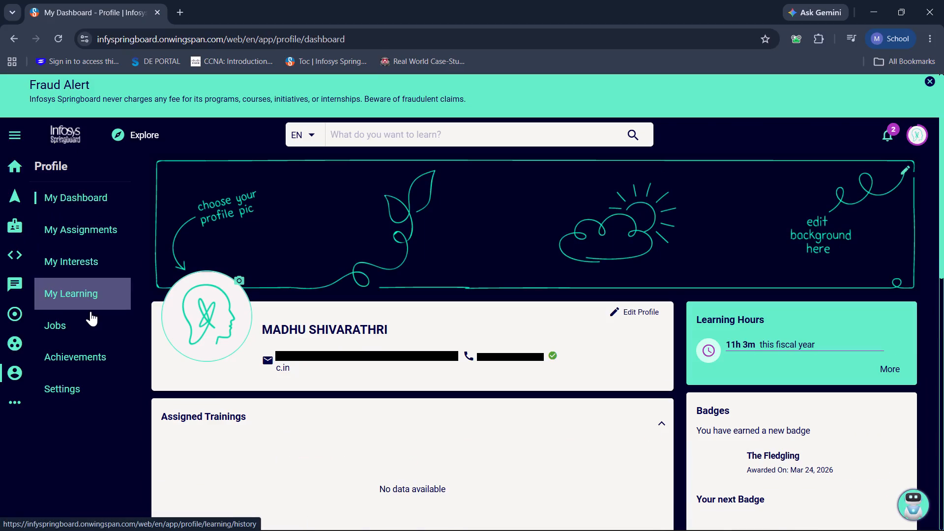
left_click(92, 352)
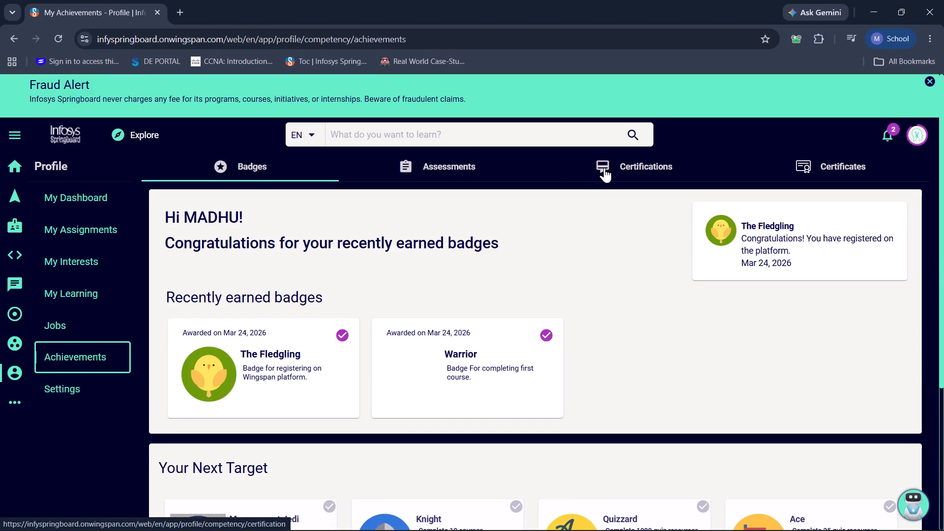
left_click(619, 168)
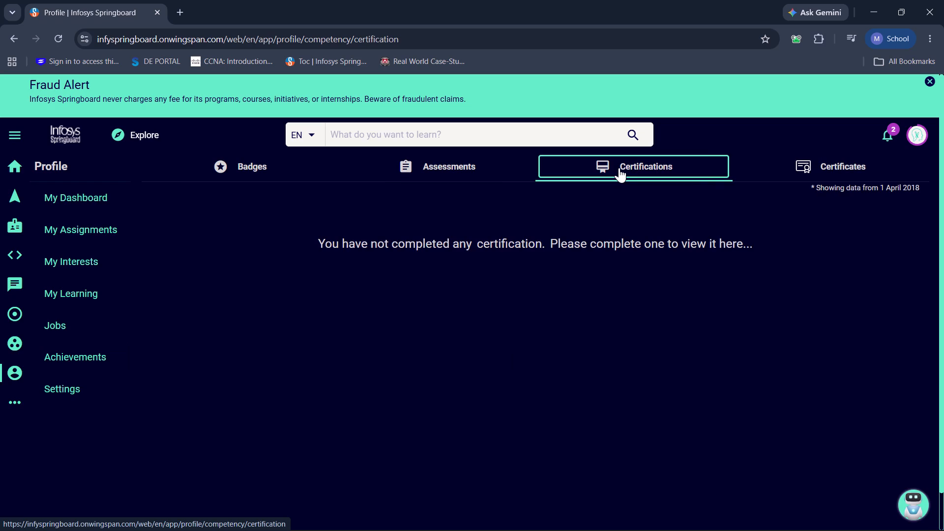
left_click(852, 166)
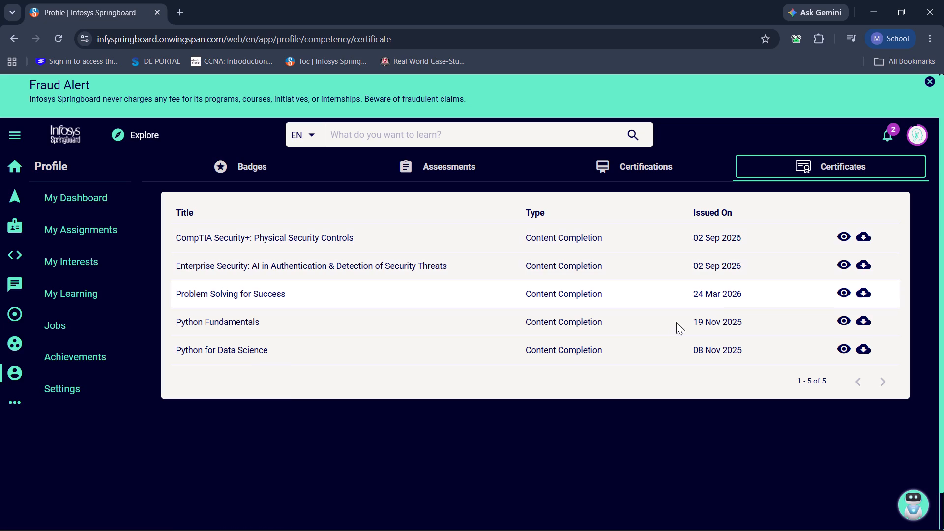
Download the CompTIA Security+: Physical Security Controls and Enterprise Security: AI in Authentication & Detection of Security Threats certificates.
left_click(865, 234)
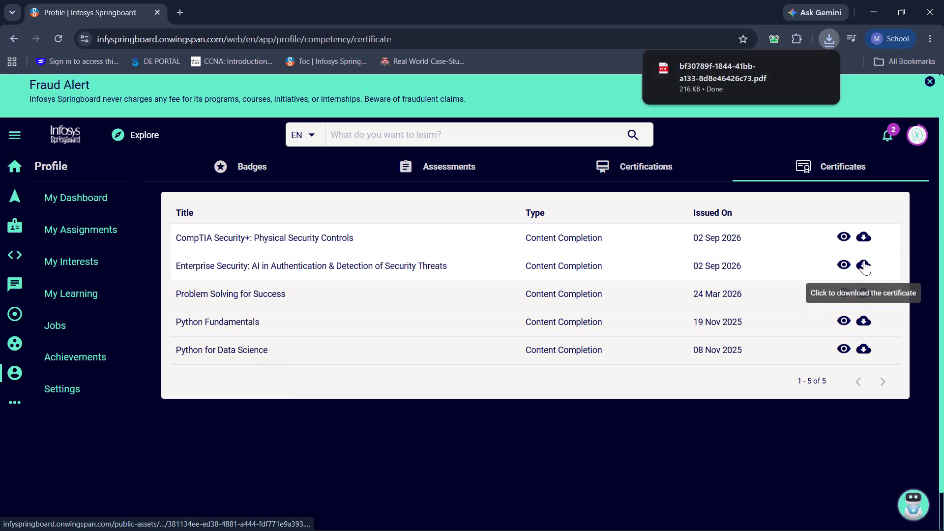
left_click(864, 260)
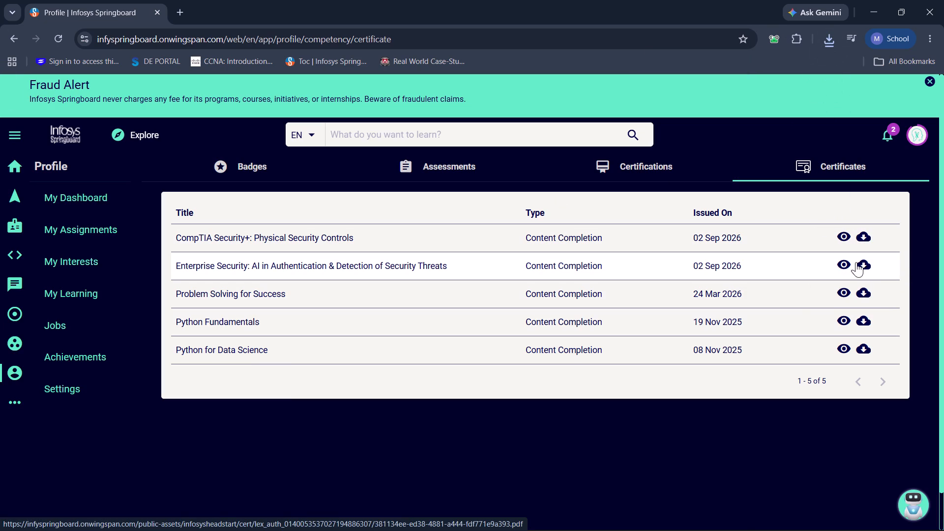
Open the downloaded Enterprise Security: AI in Authentication & Detection of Security Threats certificate and look through it.
left_click(829, 37)
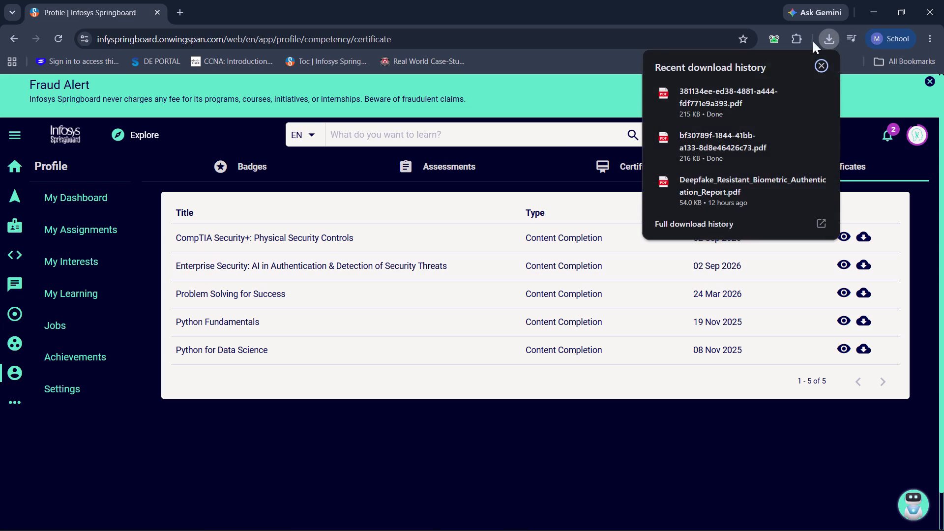
left_click(690, 12)
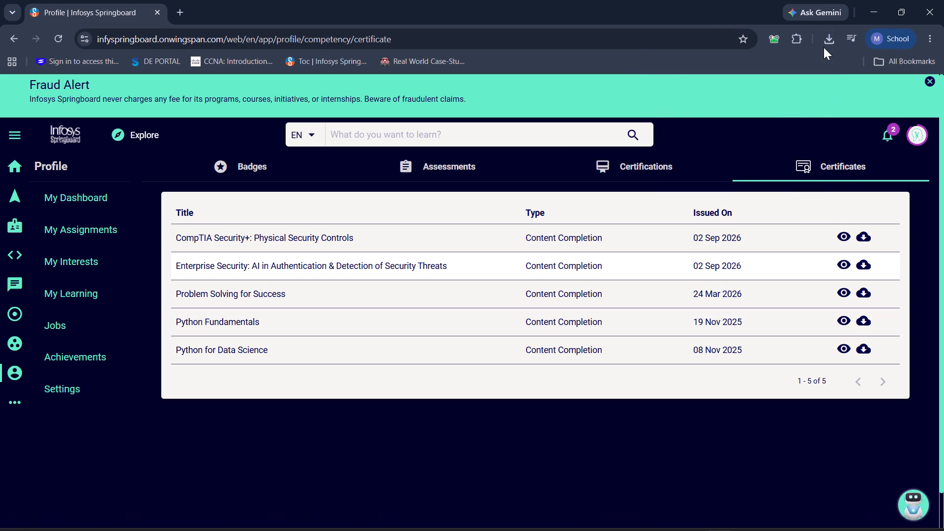
left_click(836, 37)
left_click(760, 96)
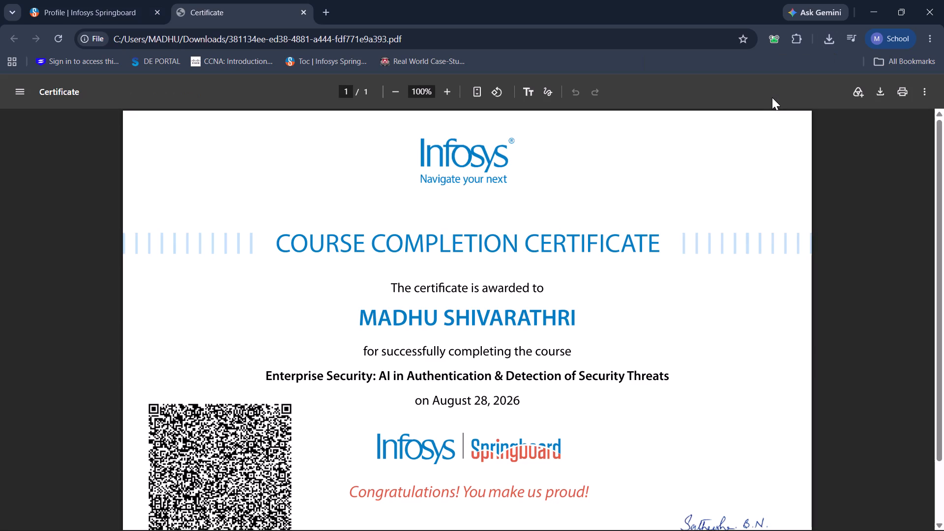
scroll(766, 448, "down", 11)
scroll(766, 448, "up", 2)
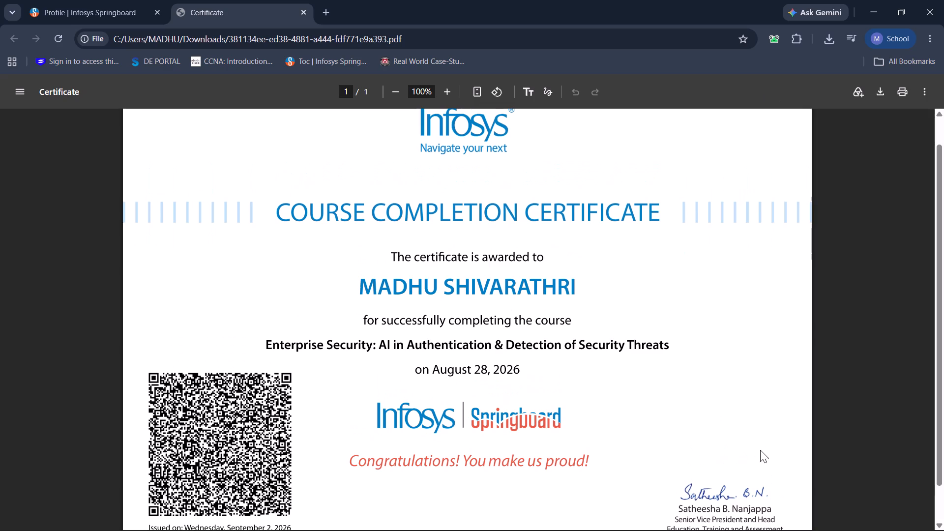
scroll(751, 452, "down", 2)
scroll(747, 455, "up", 1)
scroll(747, 455, "down", 1)
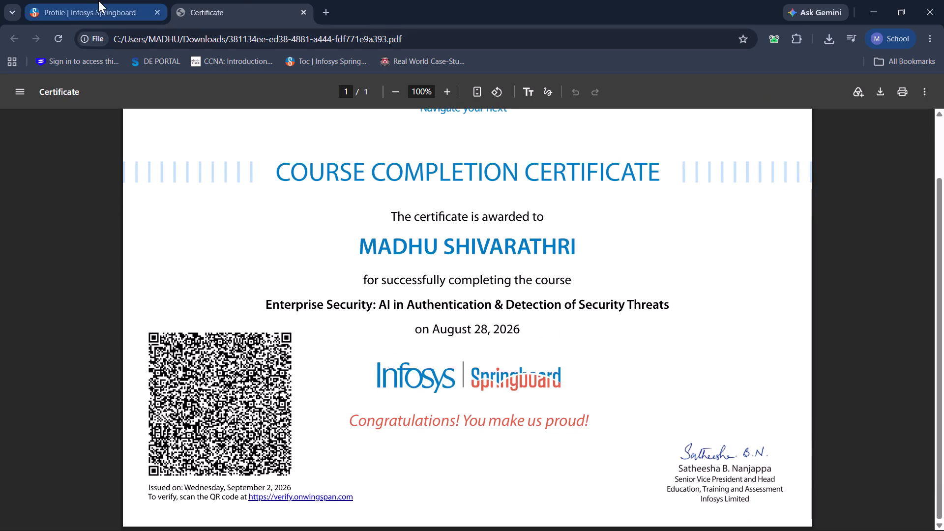
Open the other downloaded certificate, for CompTIA Security+: Physical Security Controls, and look through it.
left_click(97, 1)
left_click(828, 46)
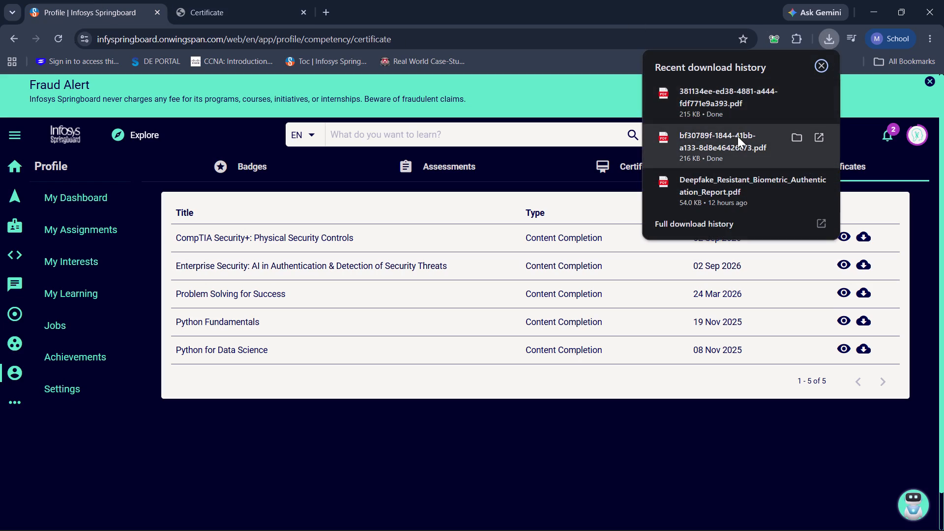
left_click(737, 140)
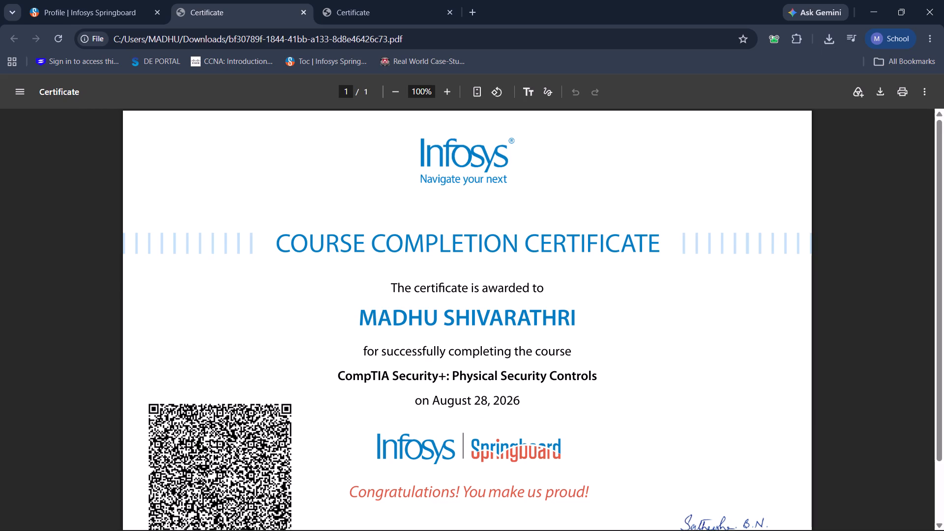
scroll(456, 396, "down", 6)
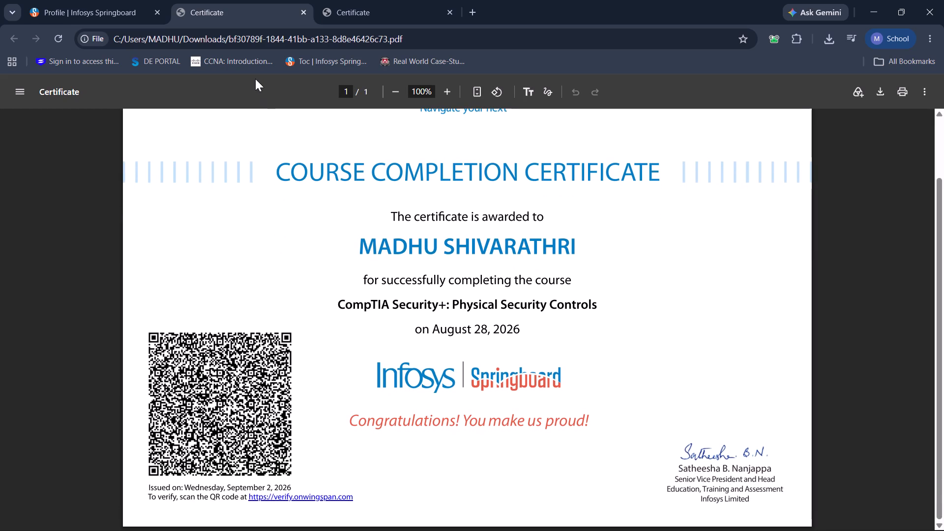
left_click(928, 85)
left_click(869, 247)
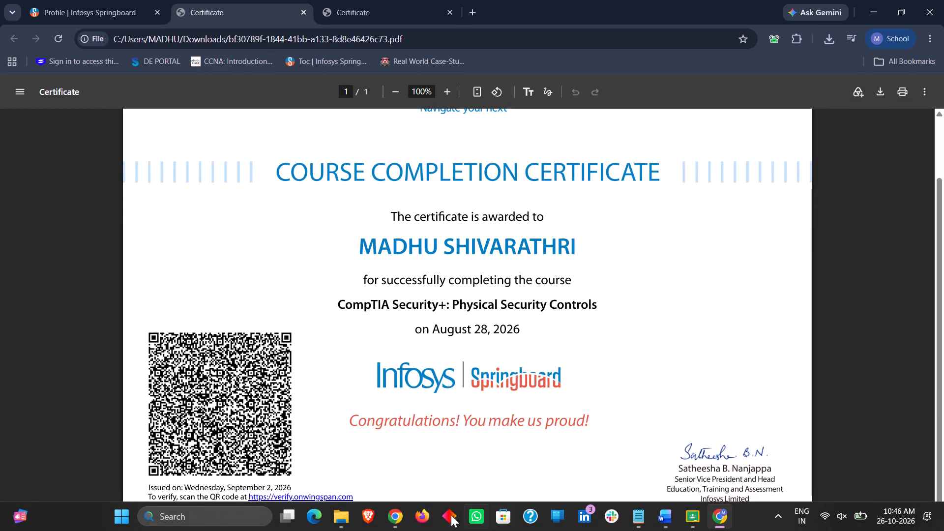
Switch to File Explorer and open the Downloads folder.
left_click(344, 514)
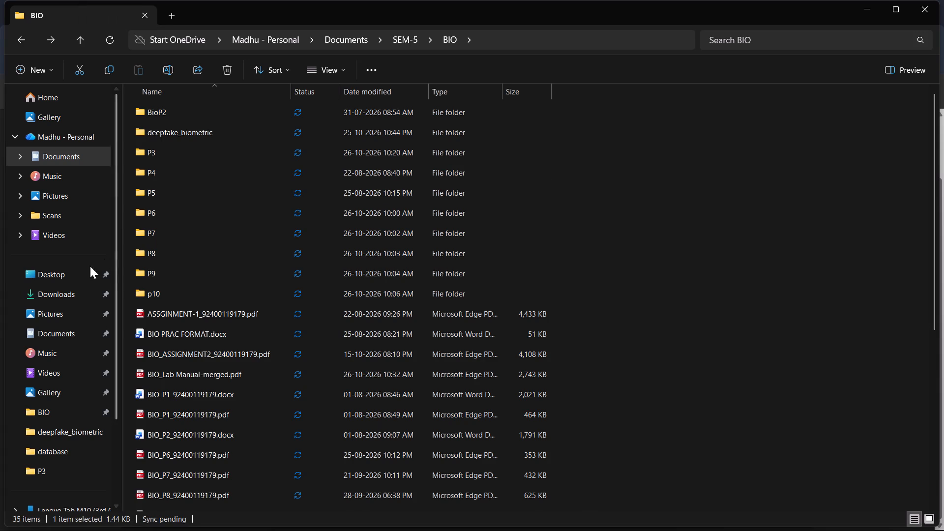
left_click(61, 292)
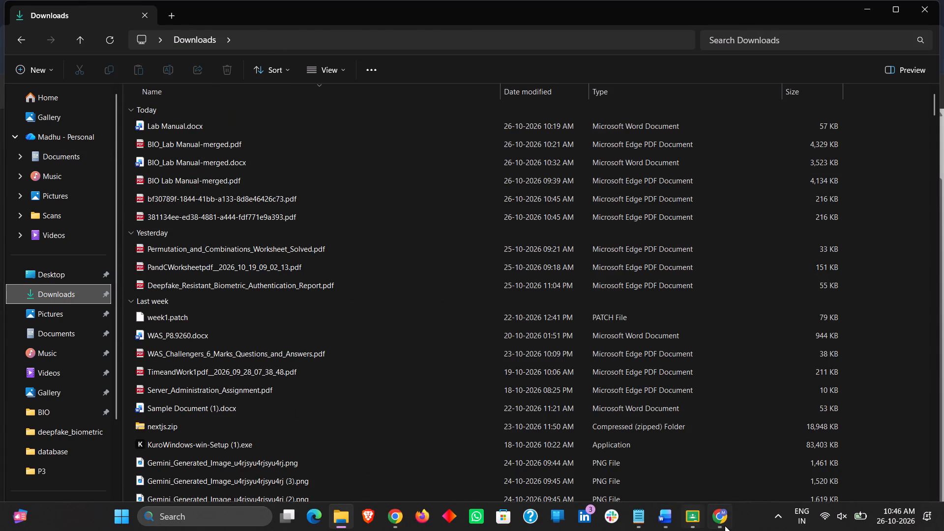
left_click(723, 525)
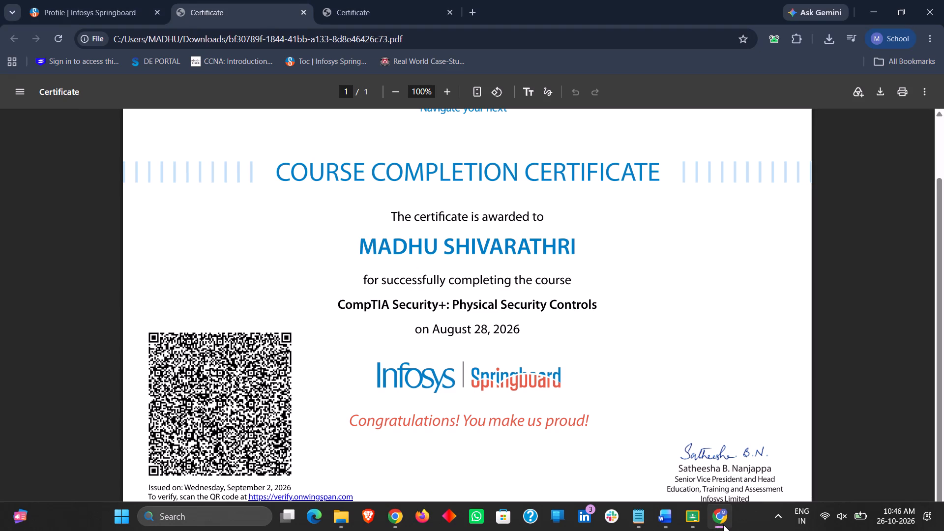
left_click(723, 525)
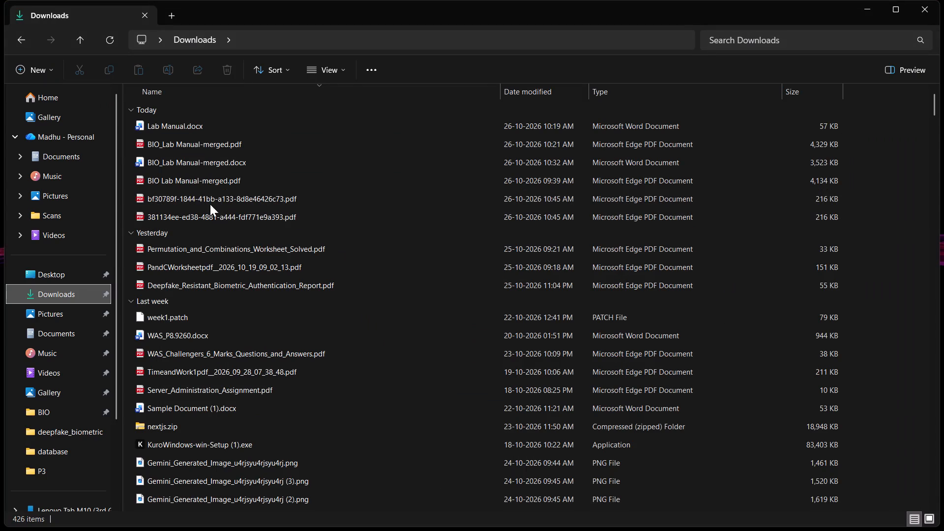
Replace the bf30789f PDF's file name with the course title copied from its certificate, CompTIA Security+ Physical Security Controls.
left_click(208, 202)
right_click(208, 202)
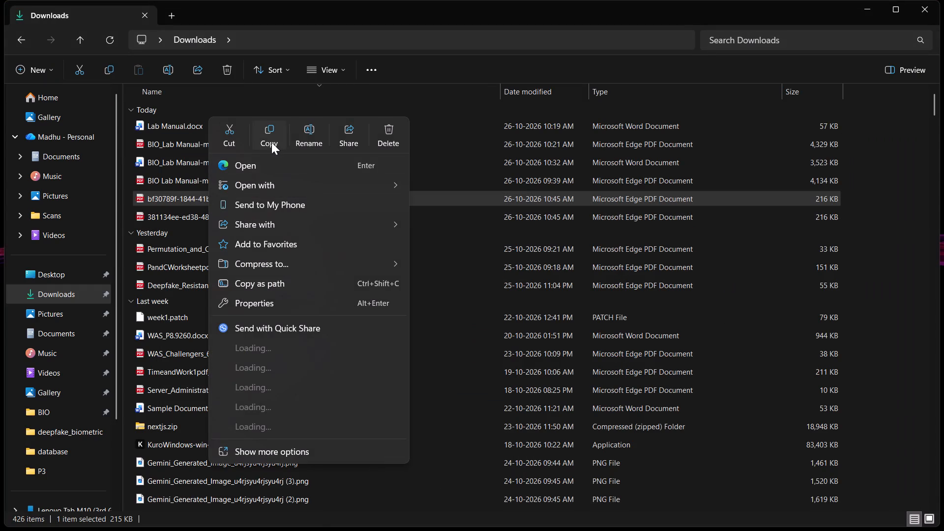
left_click(305, 135)
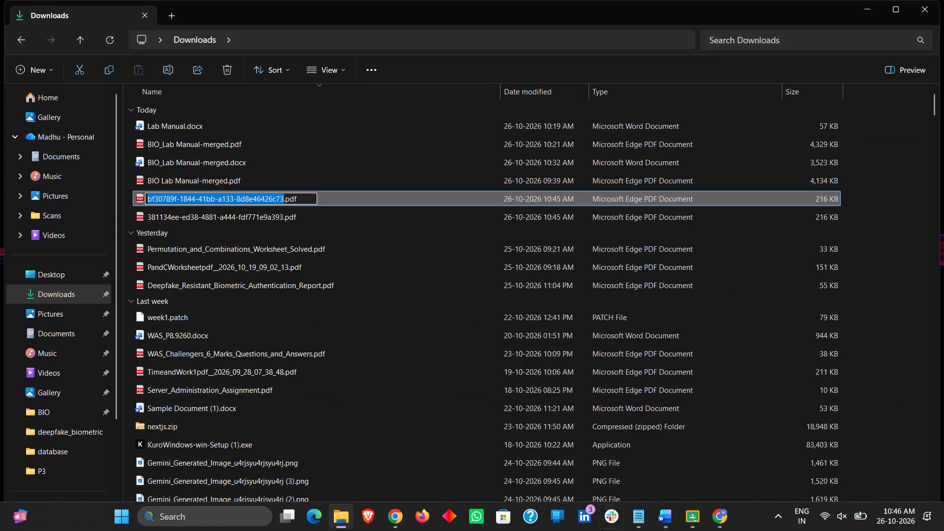
key("alt+Tab")
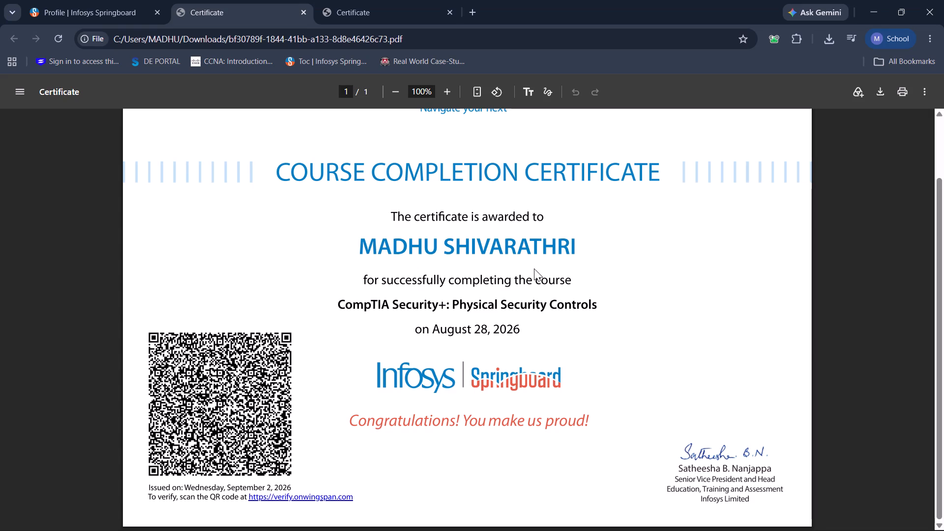
left_click_drag(337, 305, 598, 309)
key("ctrl+c")
key("alt+Tab")
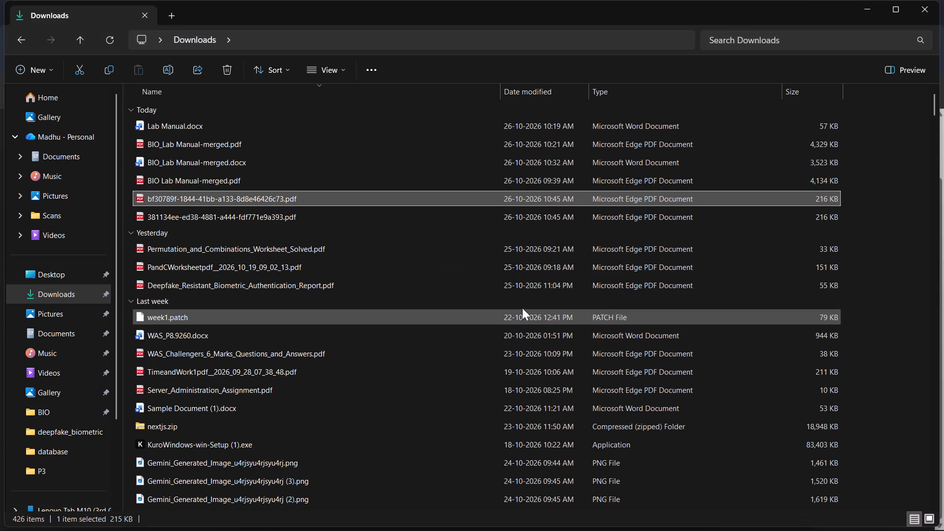
key("alt+Tab")
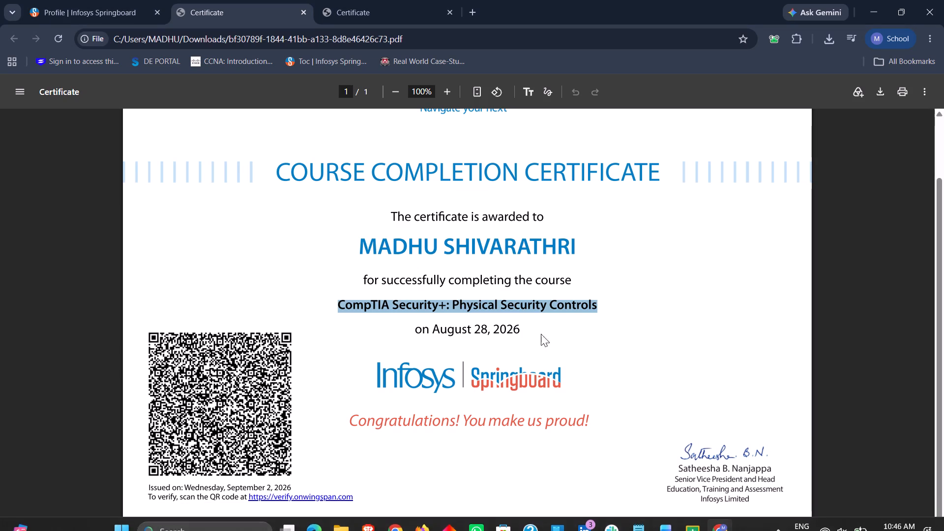
key("alt+Tab")
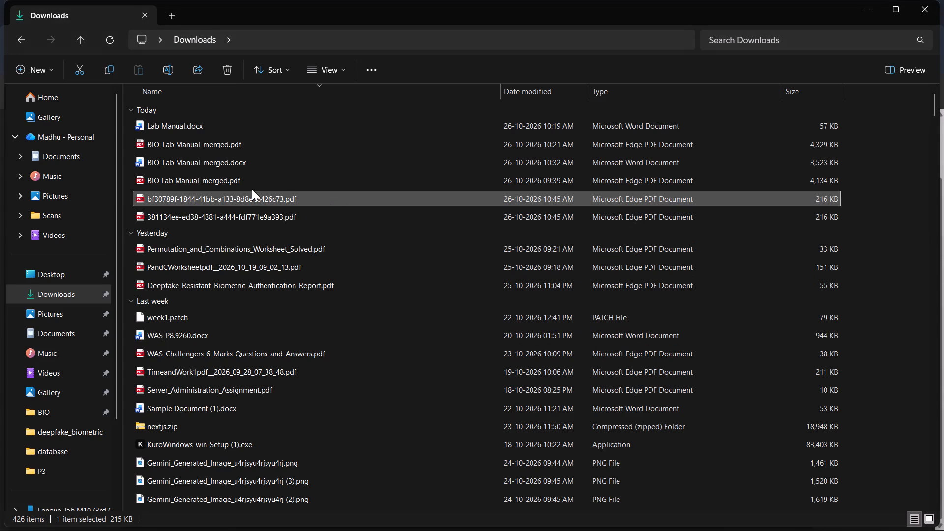
left_click(229, 202)
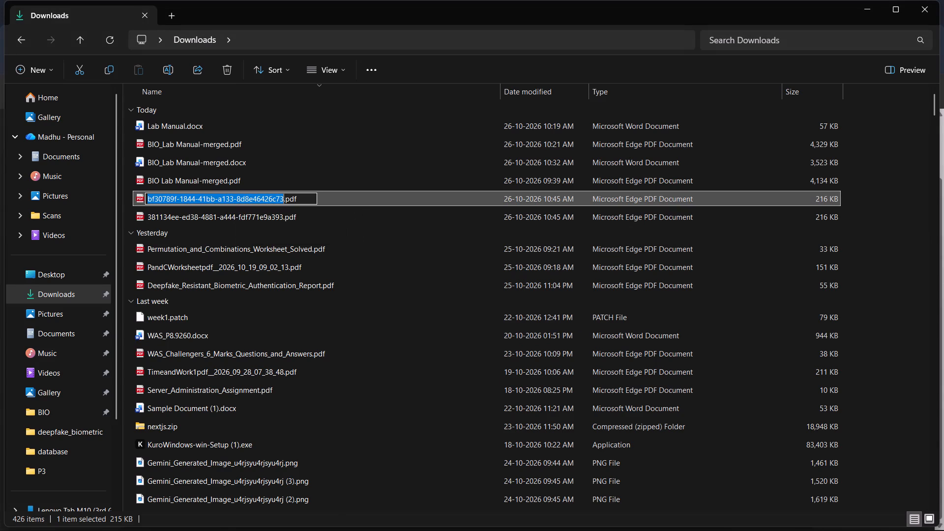
key("ctrl+v")
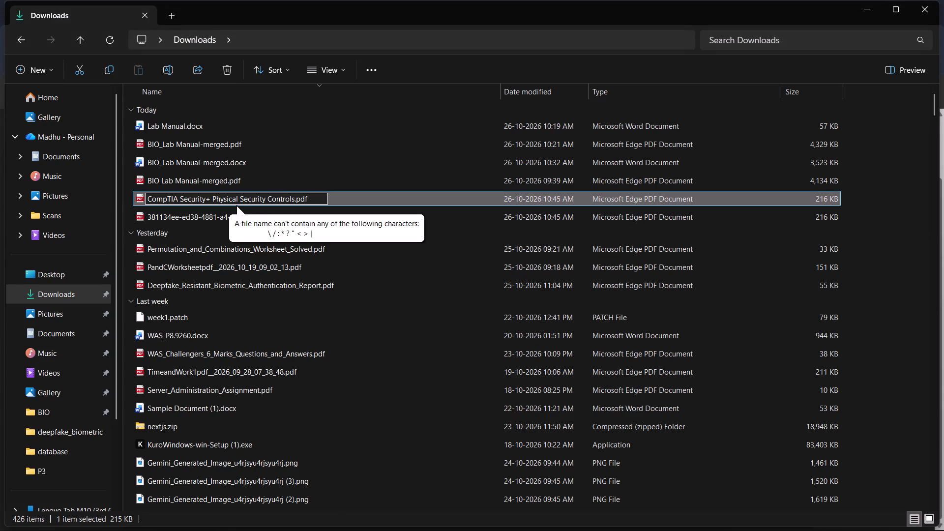
Append _Certificate_ and the student ID number to the CompTIA Security+ Physical Security Controls PDF's file name.
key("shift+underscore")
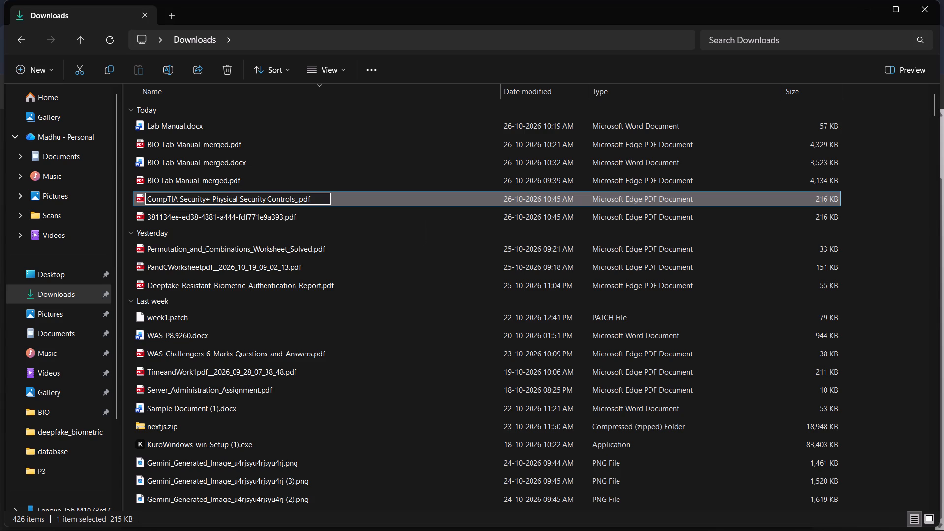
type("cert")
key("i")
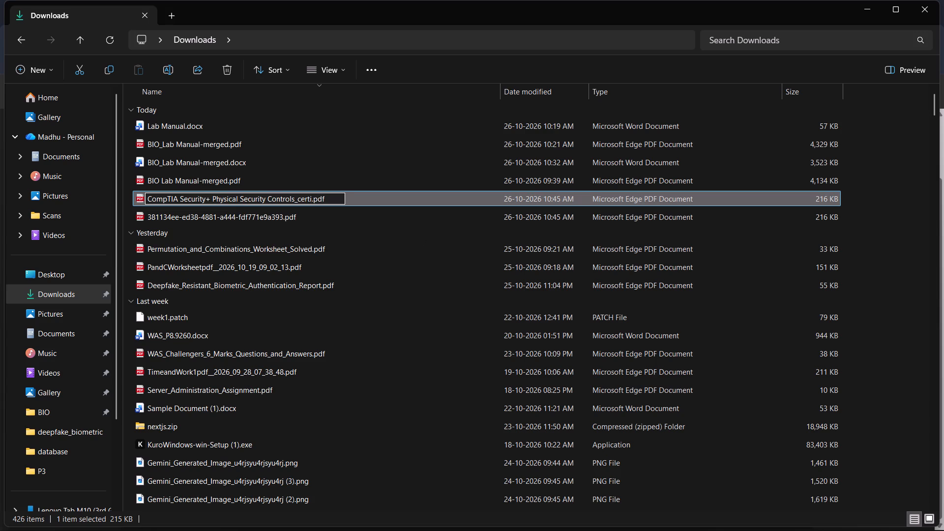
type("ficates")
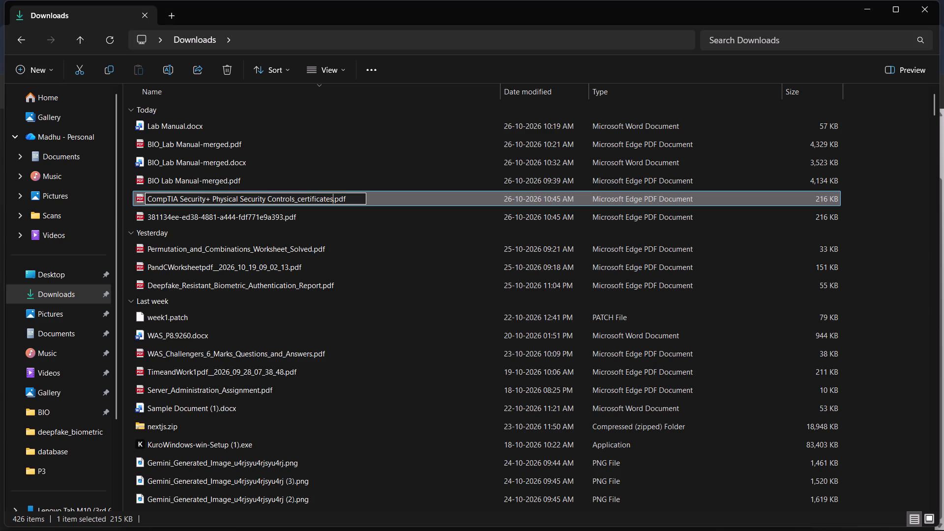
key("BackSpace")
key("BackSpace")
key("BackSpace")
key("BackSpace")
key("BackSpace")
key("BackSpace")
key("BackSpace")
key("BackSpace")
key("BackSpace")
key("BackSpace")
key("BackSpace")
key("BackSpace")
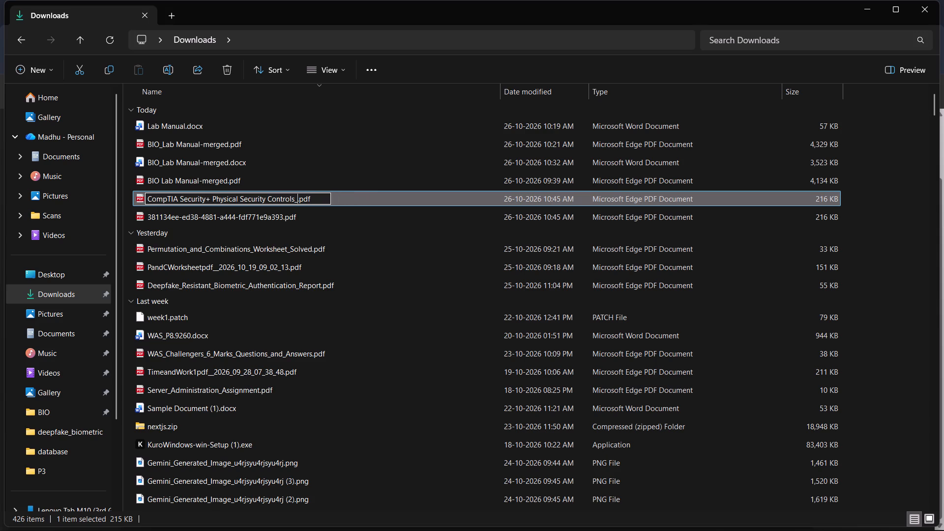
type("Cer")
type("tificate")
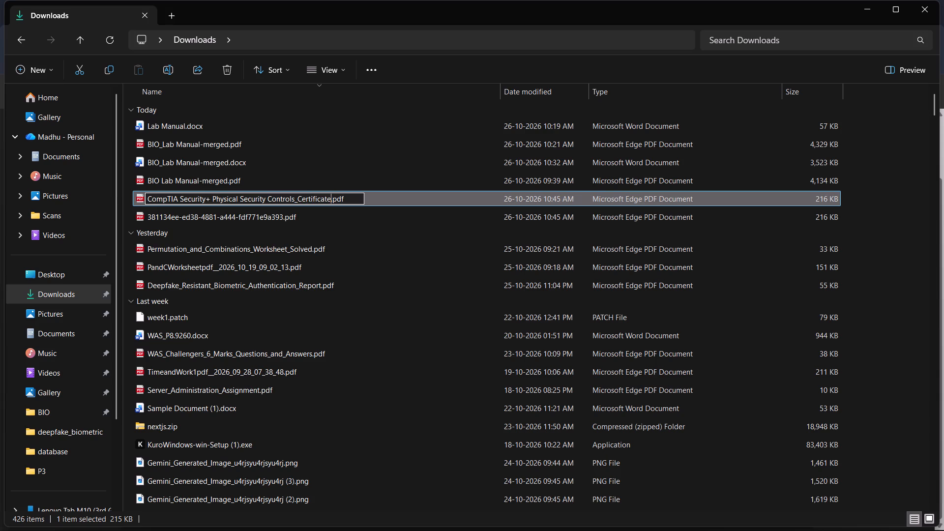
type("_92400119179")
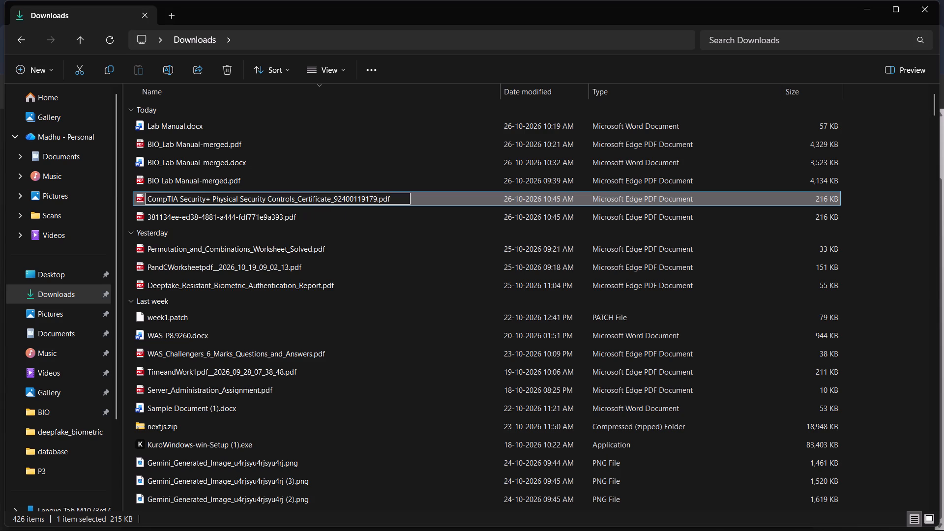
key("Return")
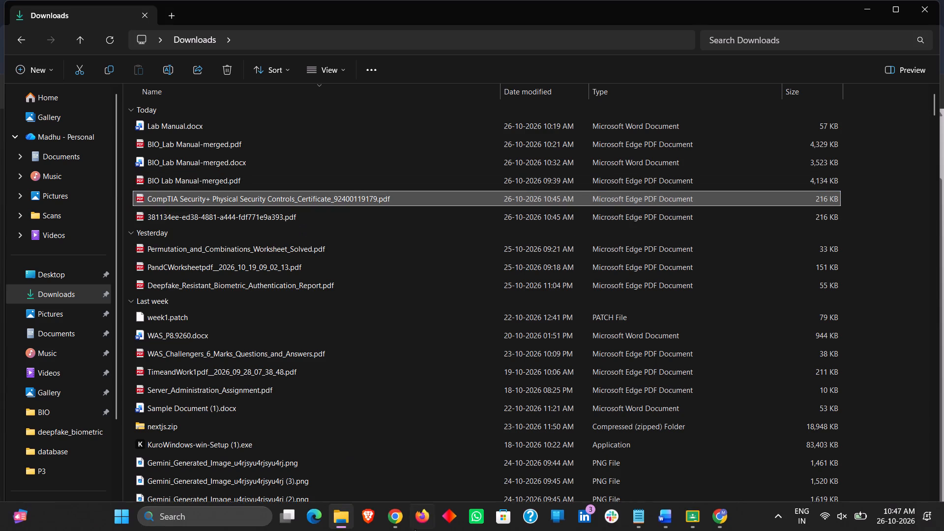
Replace the 381134ee PDF's file name with the course title copied from its certificate, Enterprise Security AI in Authentication & Detection of Security Threats.
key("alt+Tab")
left_click(384, 17)
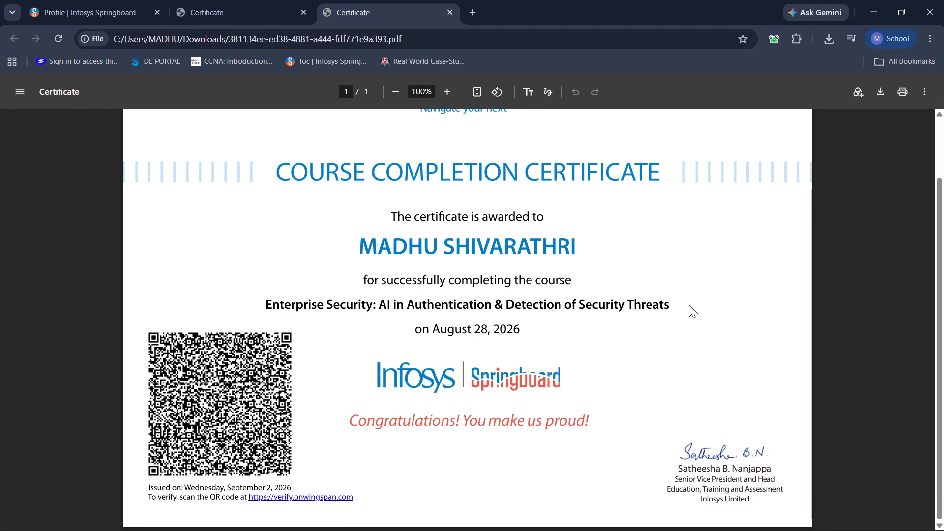
left_click_drag(687, 303, 231, 313)
left_click_drag(264, 305, 267, 305)
left_click_drag(267, 305, 729, 302)
key("ctrl+c")
key("alt+Tab")
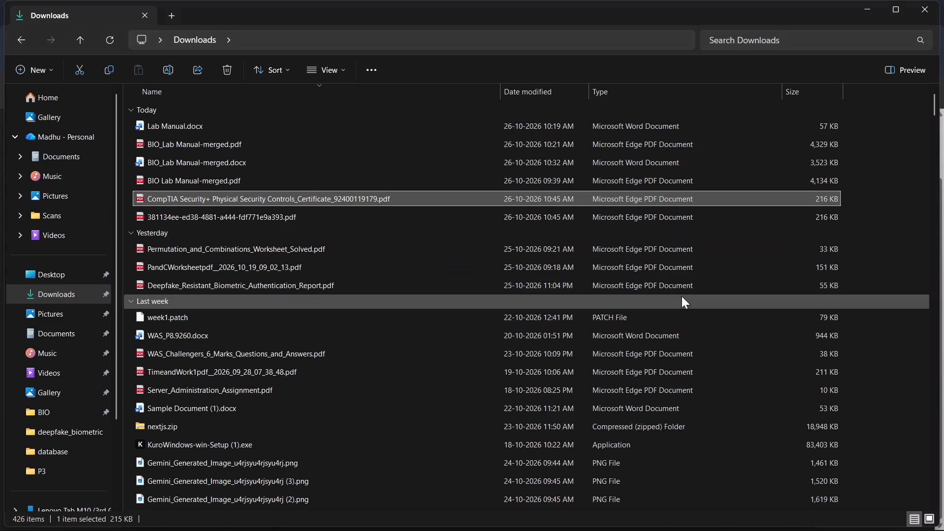
left_click(174, 218)
left_click(167, 219)
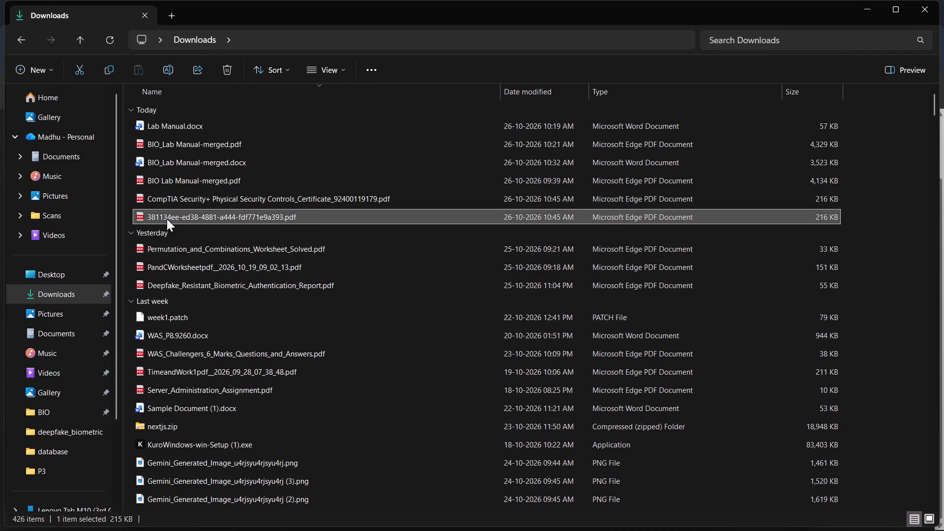
key("ctrl+v")
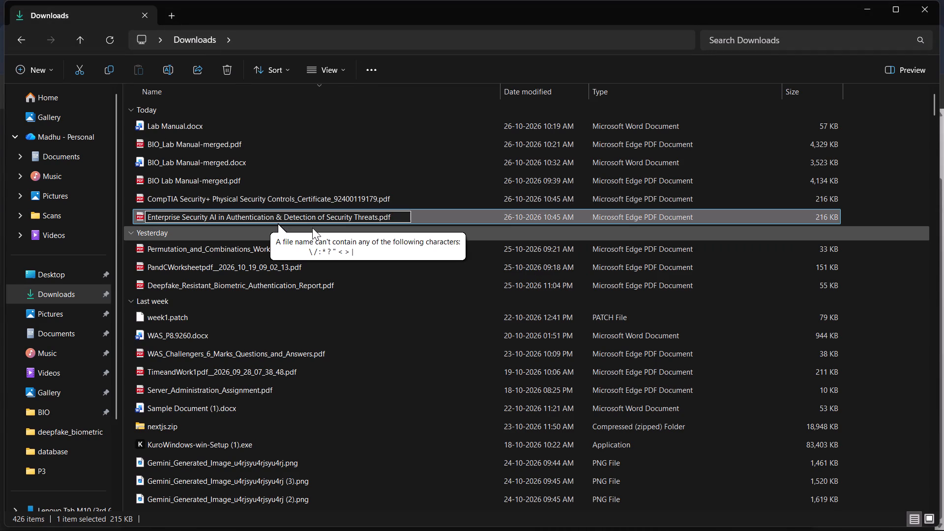
Append _Certificate_ and the student ID number to the Enterprise Security PDF's file name.
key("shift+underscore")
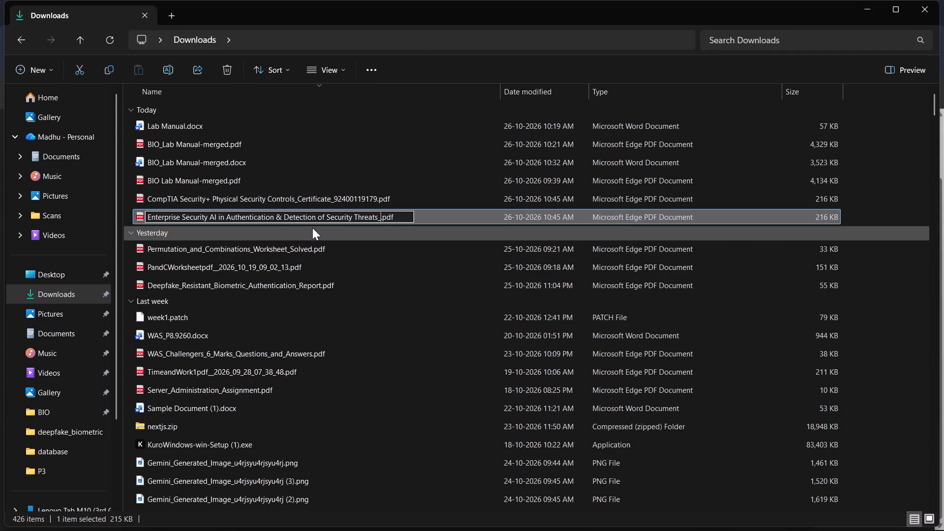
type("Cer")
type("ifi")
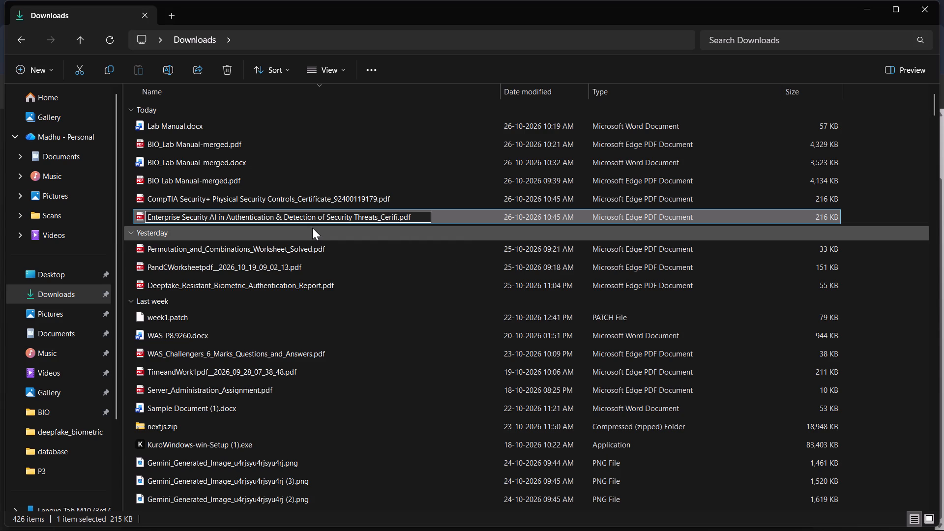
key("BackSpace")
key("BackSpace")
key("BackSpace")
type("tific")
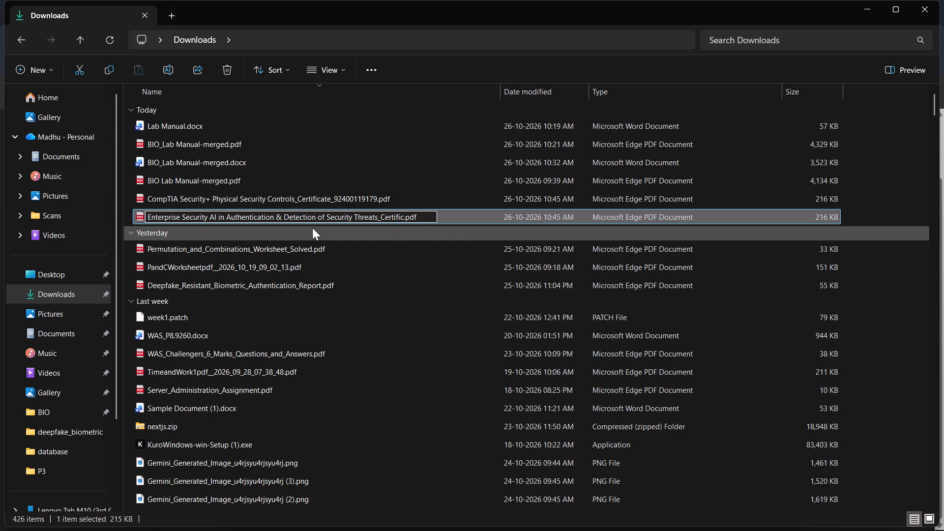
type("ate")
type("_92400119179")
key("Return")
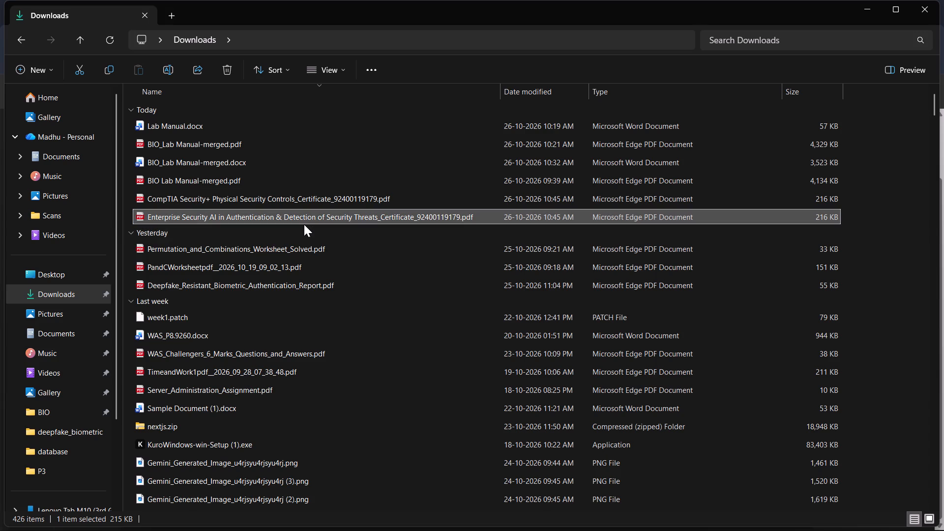
Switch to Google Classroom and open the Submission of Online Course Certification assignment from the BIO-5ET4 stream.
left_click(700, 528)
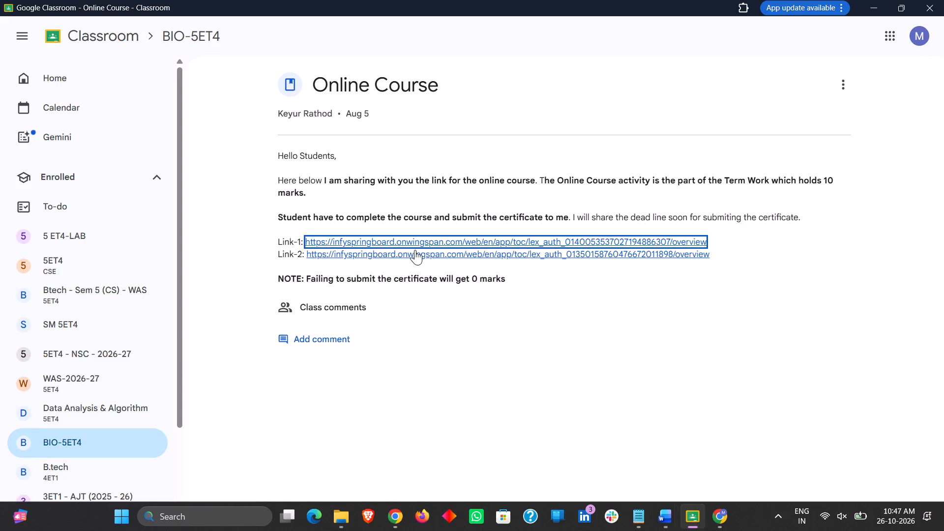
key("BackSpace")
scroll(448, 334, "right", 11)
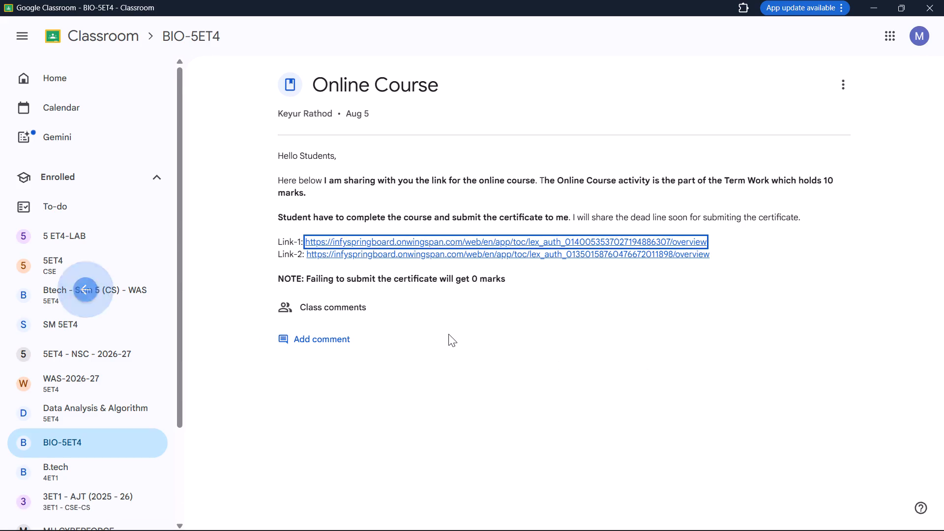
left_click_drag(943, 356, 909, 41)
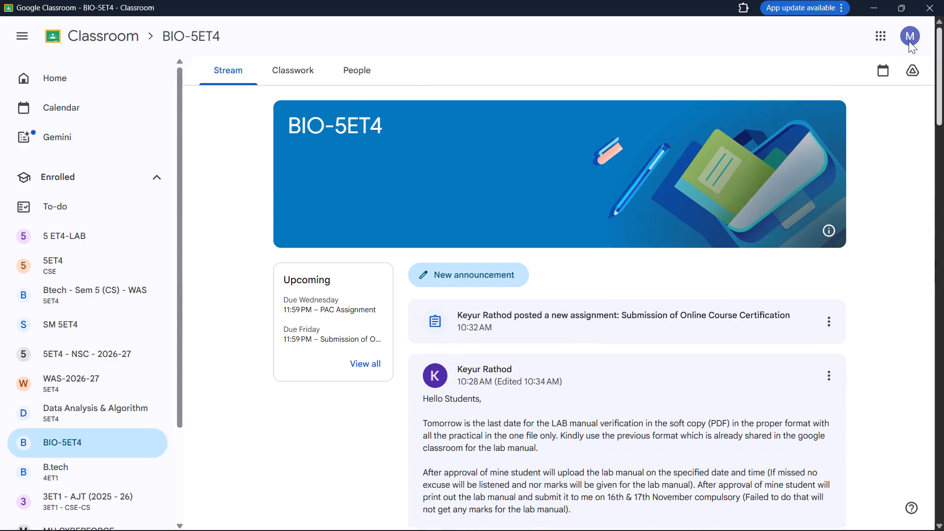
left_click_drag(909, 41, 909, 34)
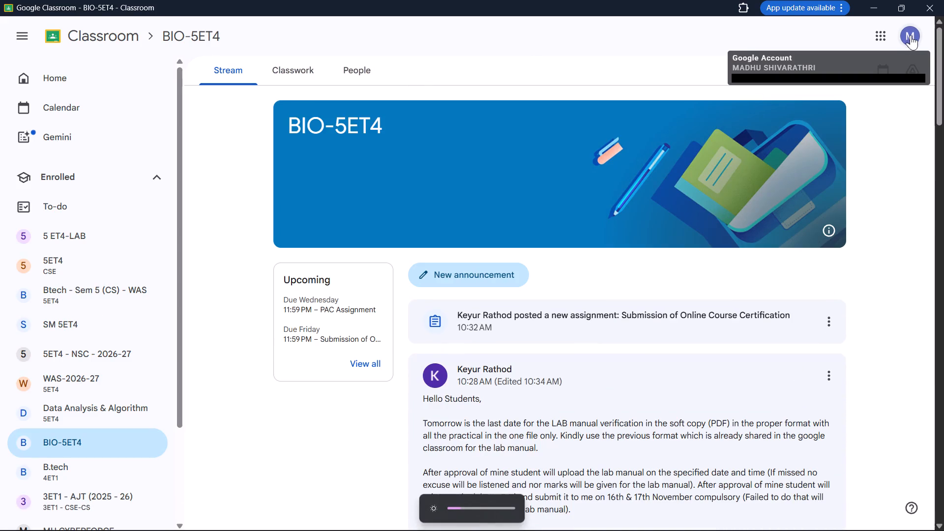
scroll(639, 430, "down", 12)
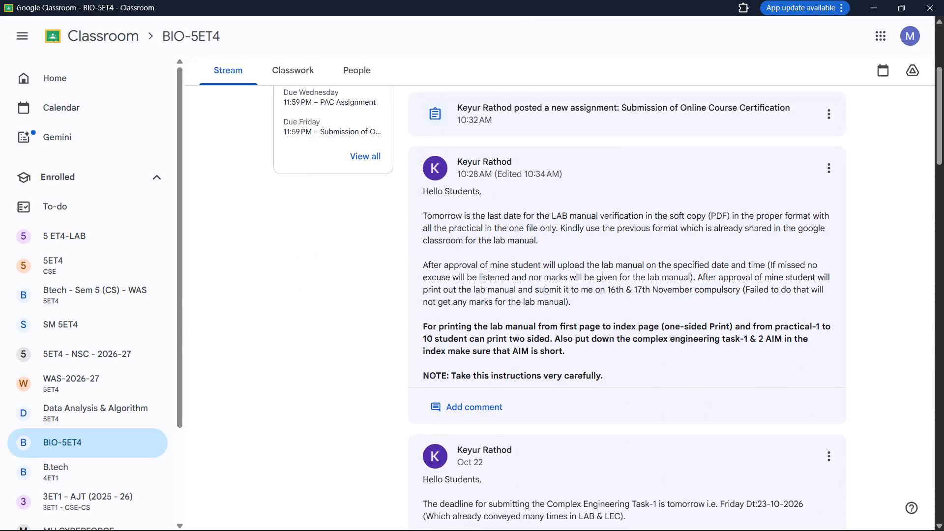
scroll(639, 430, "down", 1)
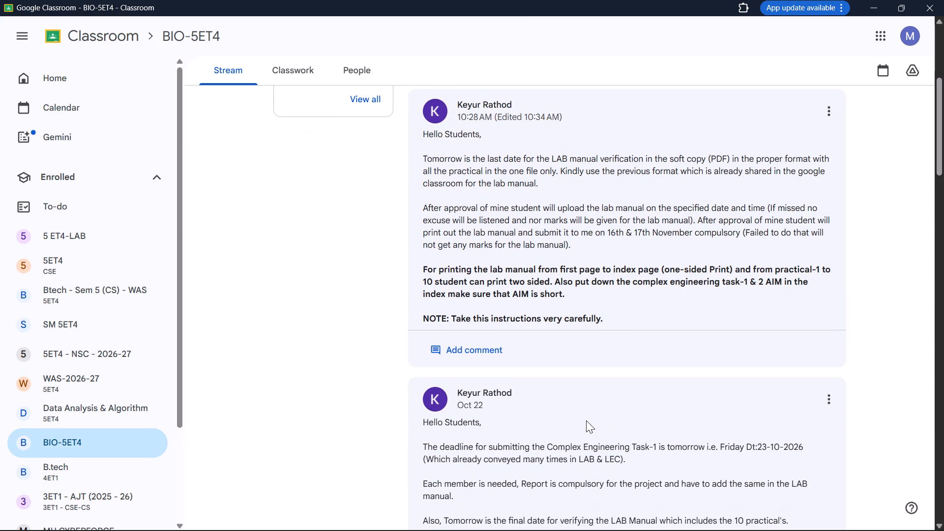
scroll(581, 408, "up", 8)
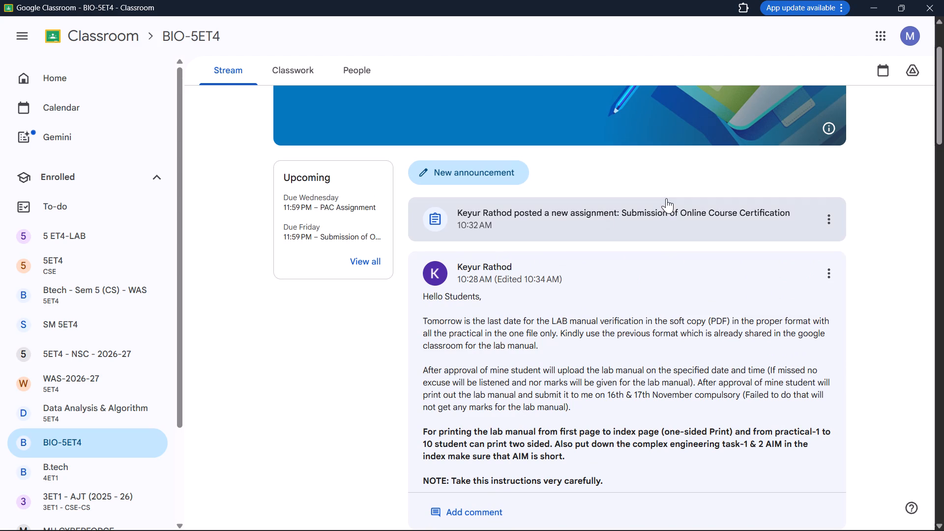
left_click(661, 212)
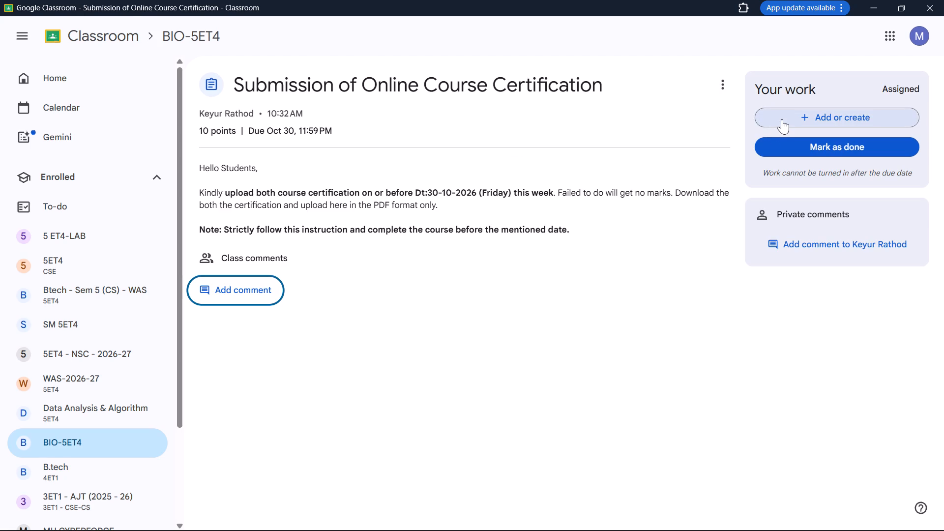
Attach the renamed Enterprise Security and CompTIA Security+ certificate PDFs from Downloads to the Submission of Online Course Certification assignment.
left_click(782, 119)
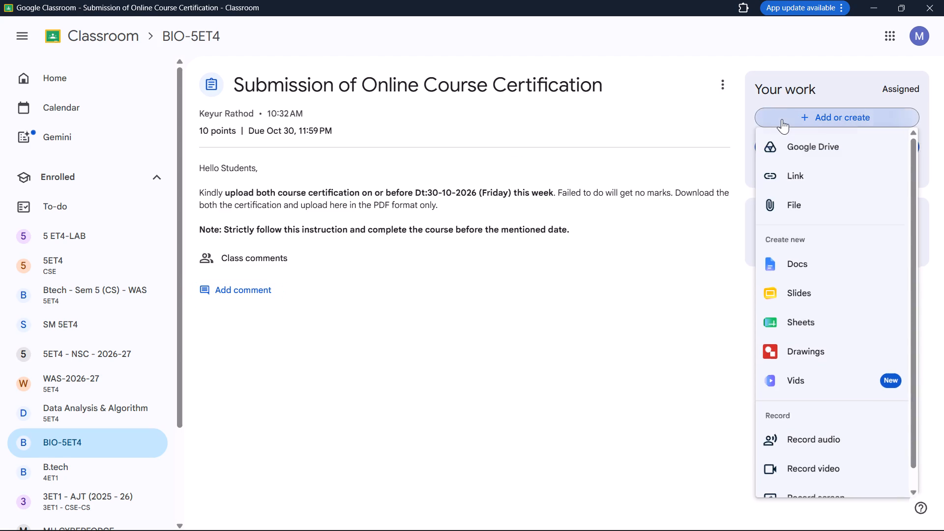
left_click(805, 202)
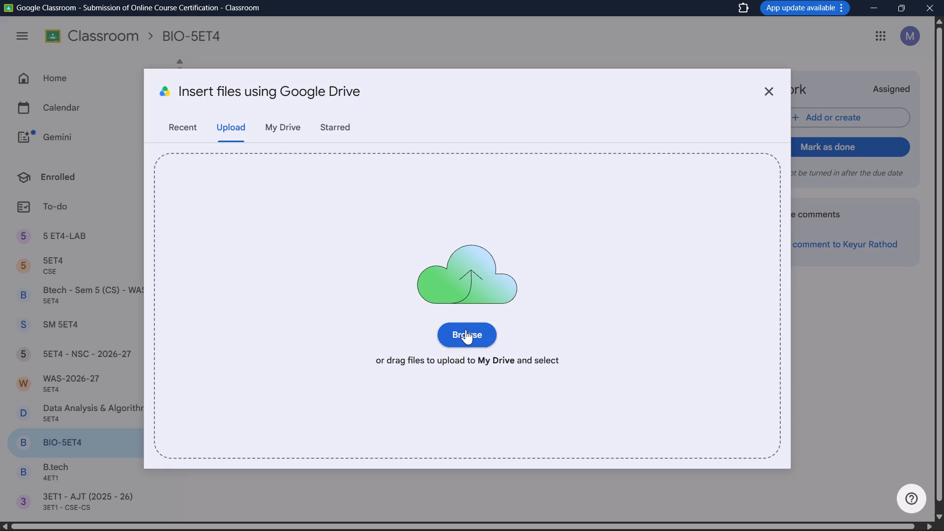
left_click(466, 329)
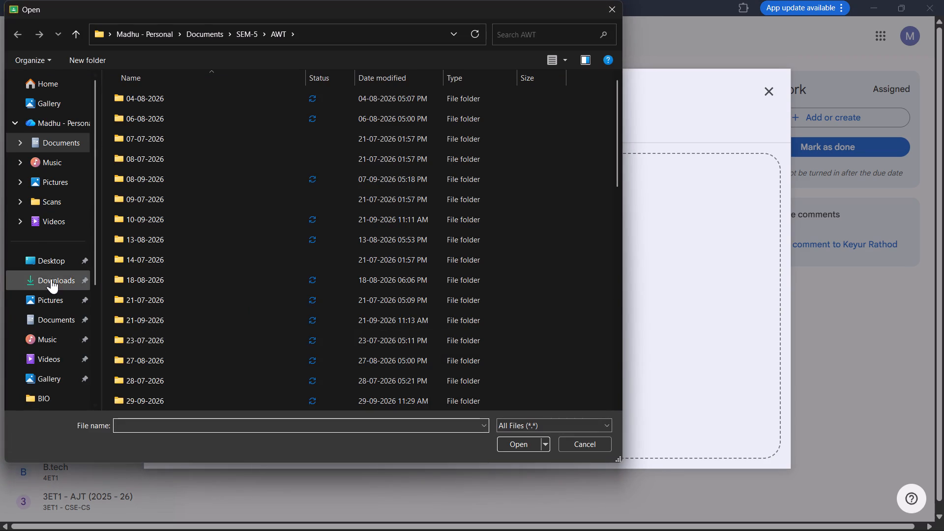
left_click(55, 269)
left_click(55, 284)
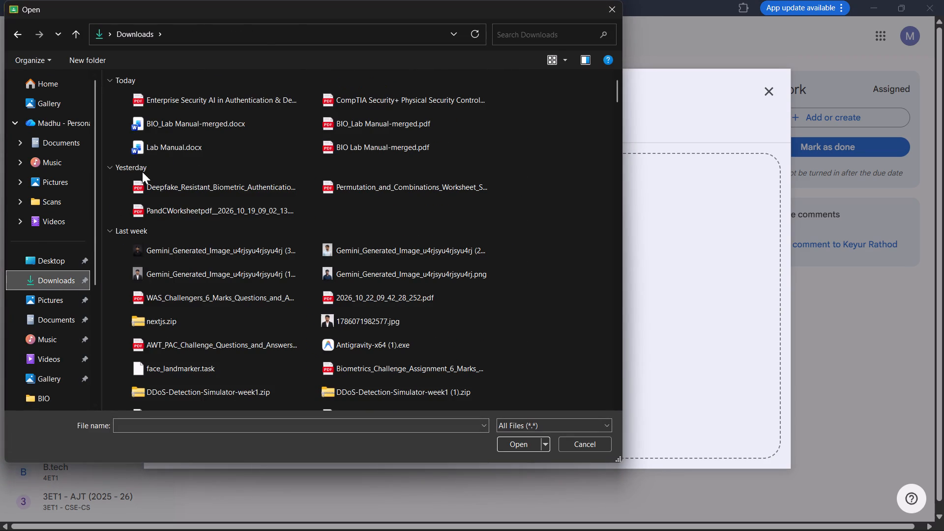
left_click(430, 105, "ctrl")
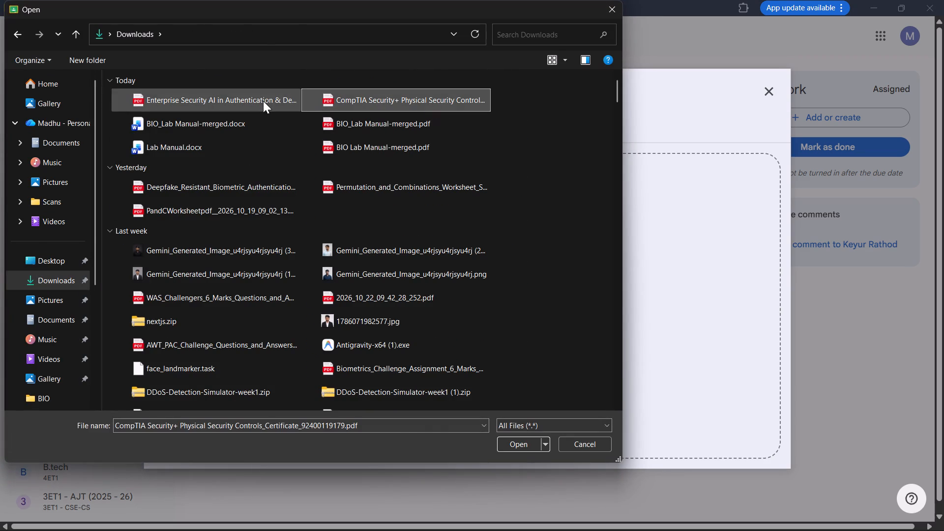
left_click(263, 101, "ctrl")
key("Return")
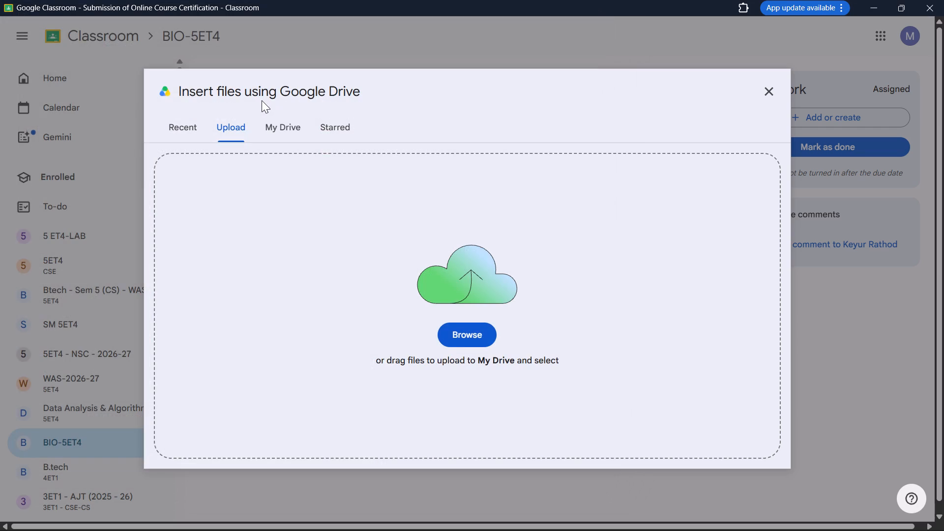
left_click(463, 346)
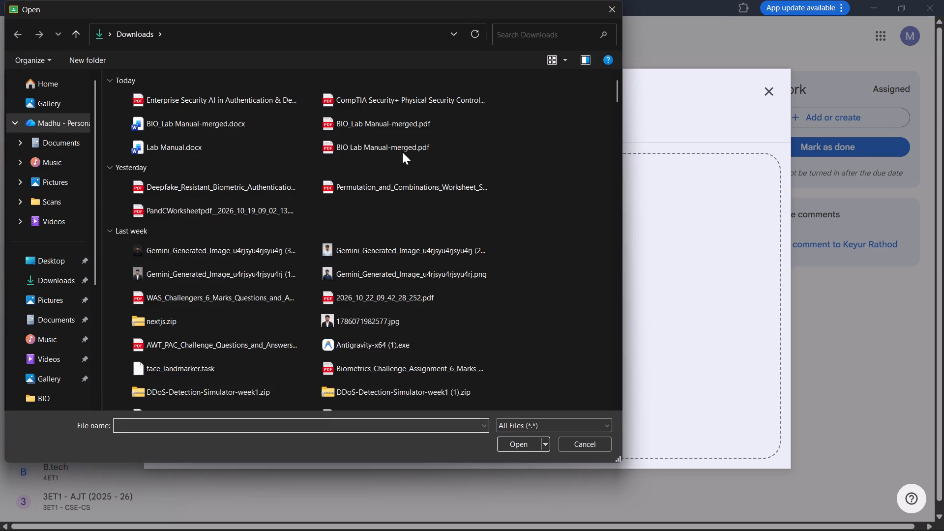
left_click(424, 98, "ctrl")
left_click(274, 94, "ctrl")
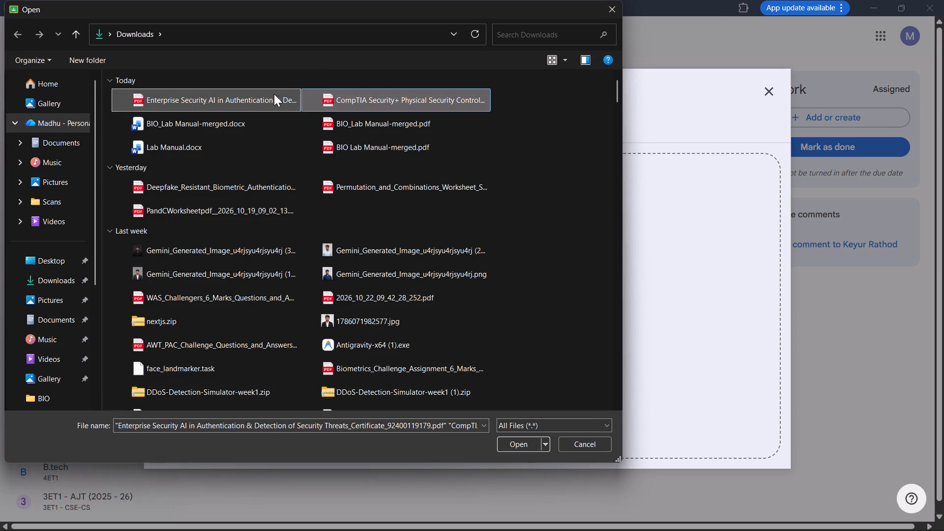
key("Return")
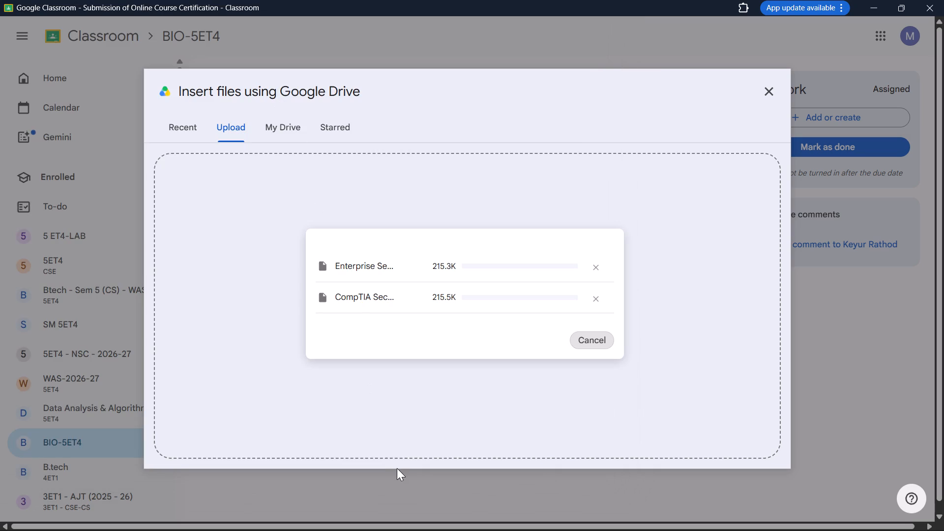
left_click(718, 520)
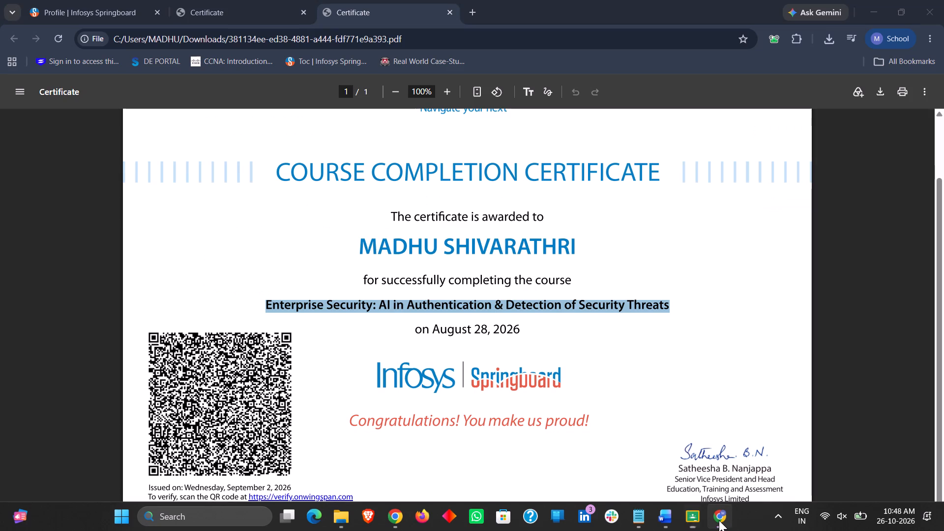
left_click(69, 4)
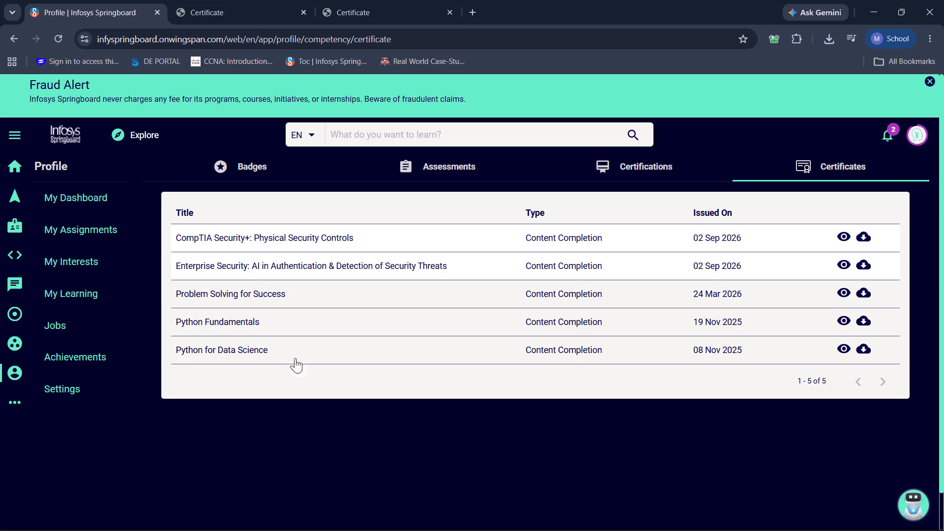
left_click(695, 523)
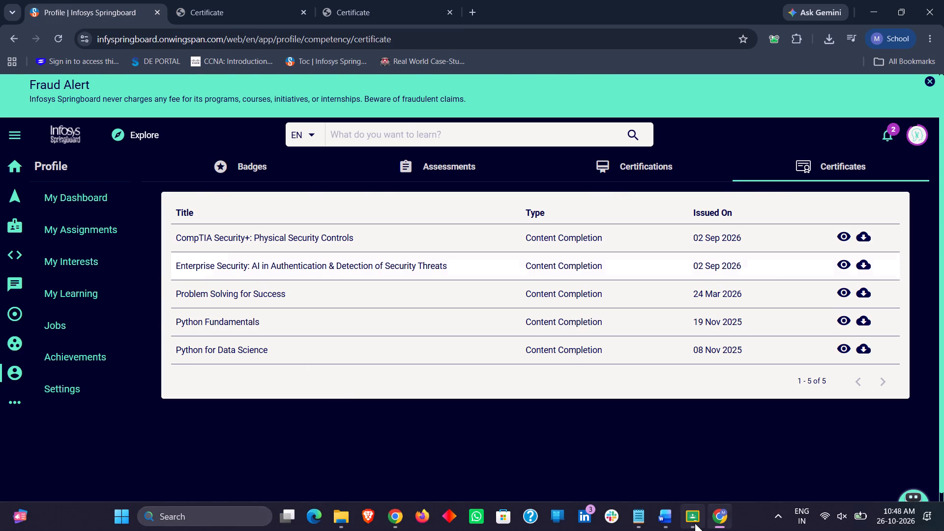
Turn in the online course certification assignment with both attached certificates and confirm the submission.
left_click(807, 261)
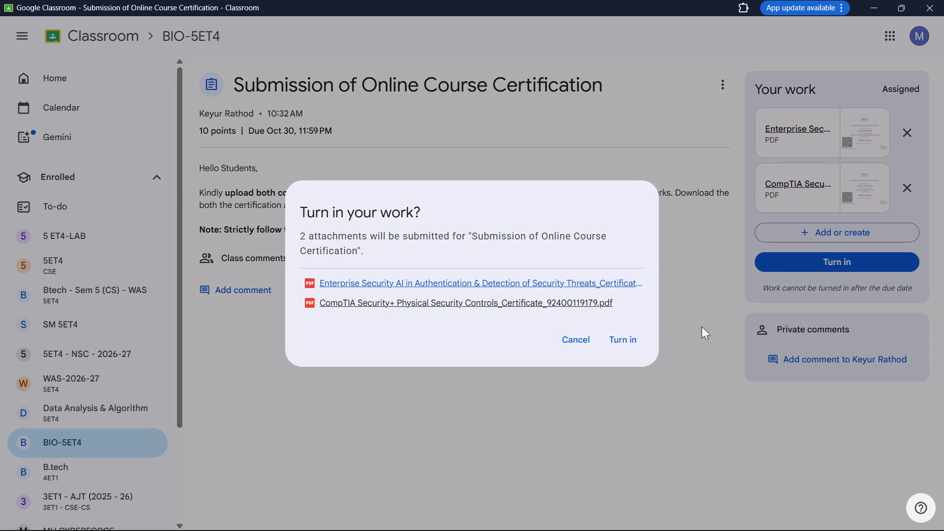
left_click(635, 340)
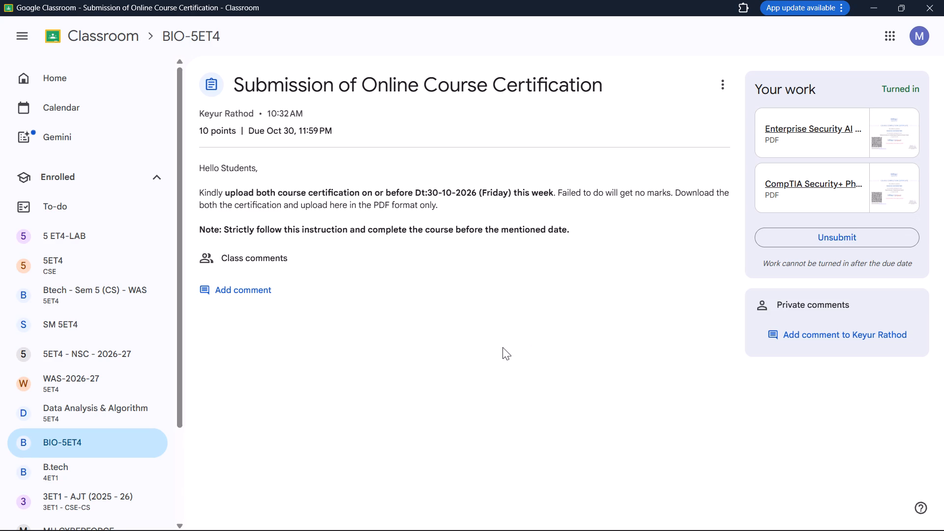
Return to the BIO-5ET4 stream and look through the recent announcements and posts.
scroll(502, 347, "right", 13)
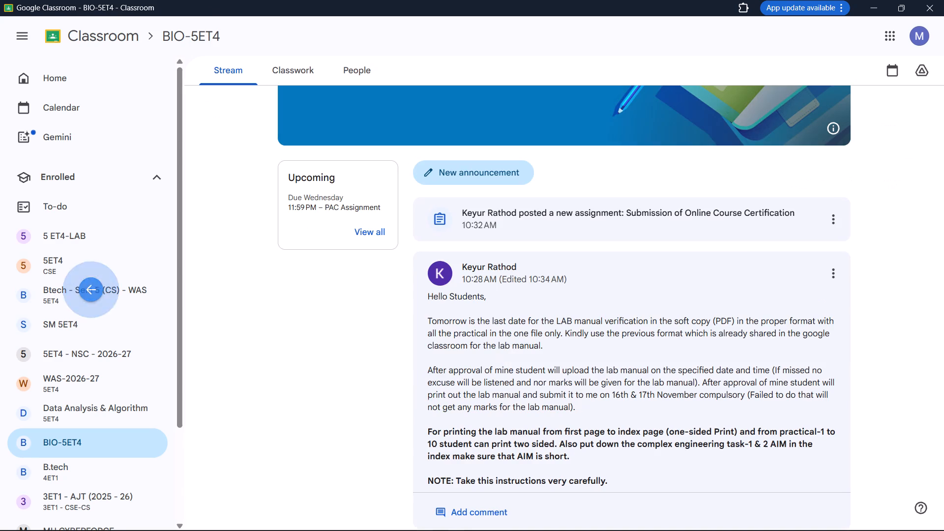
scroll(646, 395, "down", 11)
scroll(644, 396, "up", 1)
scroll(644, 396, "down", 3)
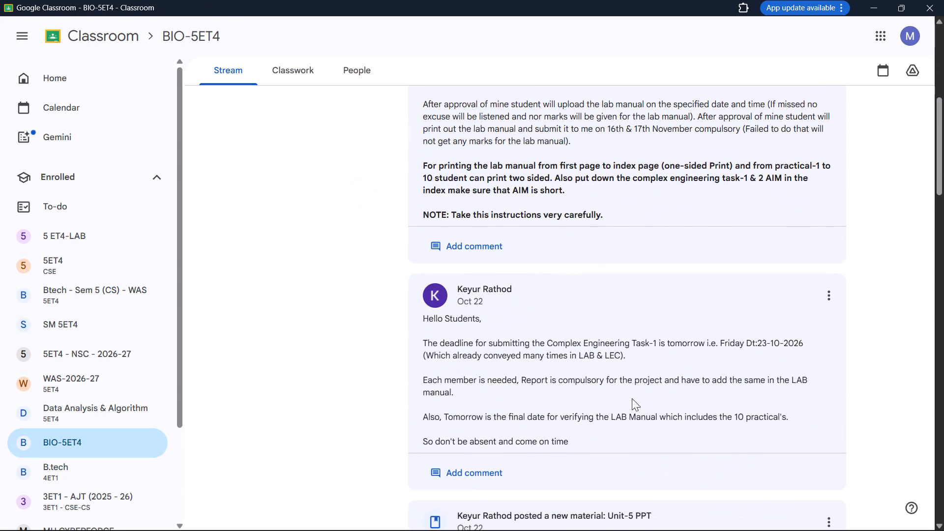
scroll(632, 398, "down", 8)
scroll(537, 371, "up", 5)
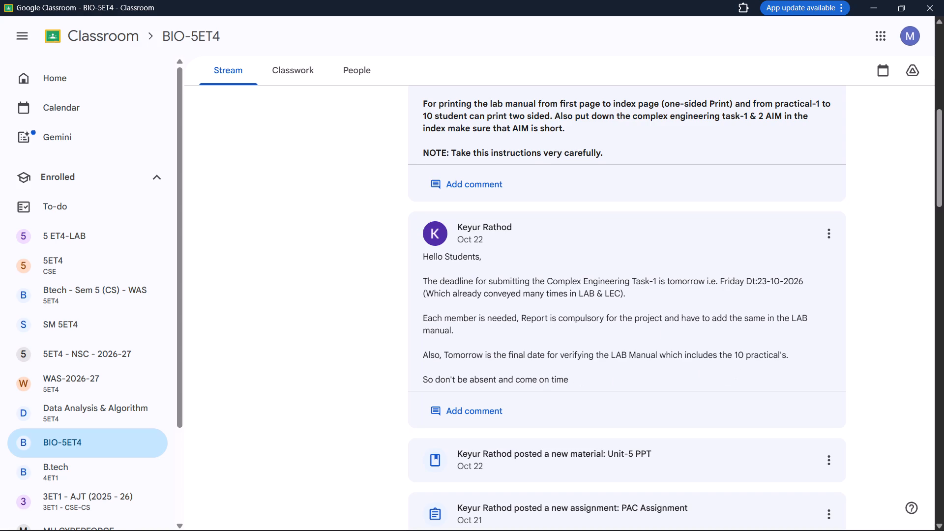
scroll(662, 327, "up", 3)
scroll(662, 327, "down", 1)
scroll(662, 327, "up", 5)
scroll(662, 327, "down", 1)
scroll(662, 327, "up", 2)
scroll(662, 327, "down", 1)
scroll(662, 327, "up", 1)
scroll(662, 327, "down", 1)
scroll(662, 327, "up", 11)
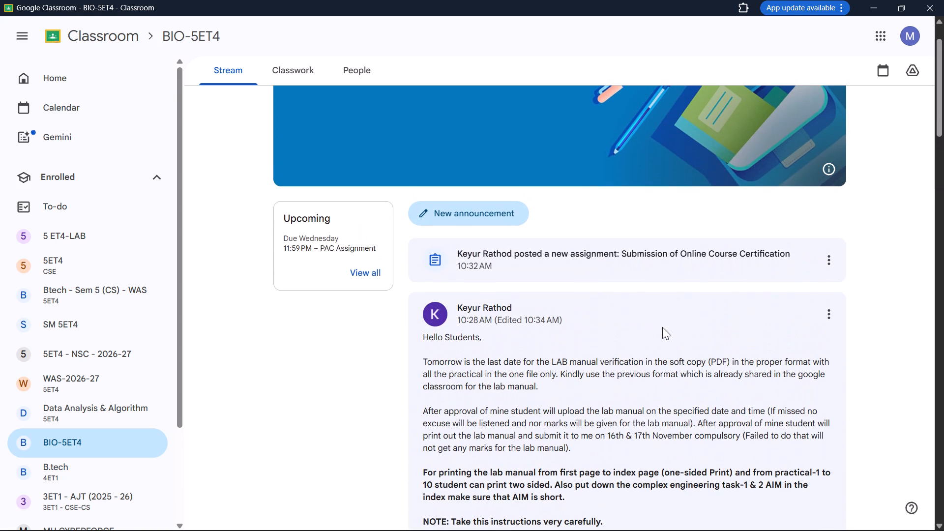
Reopen the Submission of Online Course Certification assignment to check its submission status, and return to the stream.
left_click(624, 260)
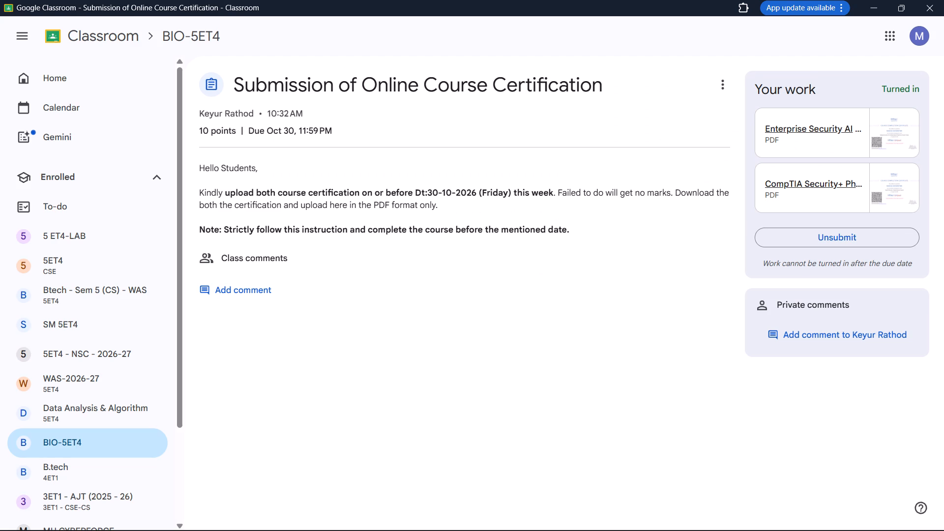
scroll(520, 235, "right", 9)
Read the lab manual verification and printing announcement and the Oct 22 deadline post in the BIO-5ET4 stream.
scroll(580, 353, "up", 1)
scroll(580, 353, "down", 1)
scroll(580, 353, "up", 1)
scroll(580, 353, "down", 3)
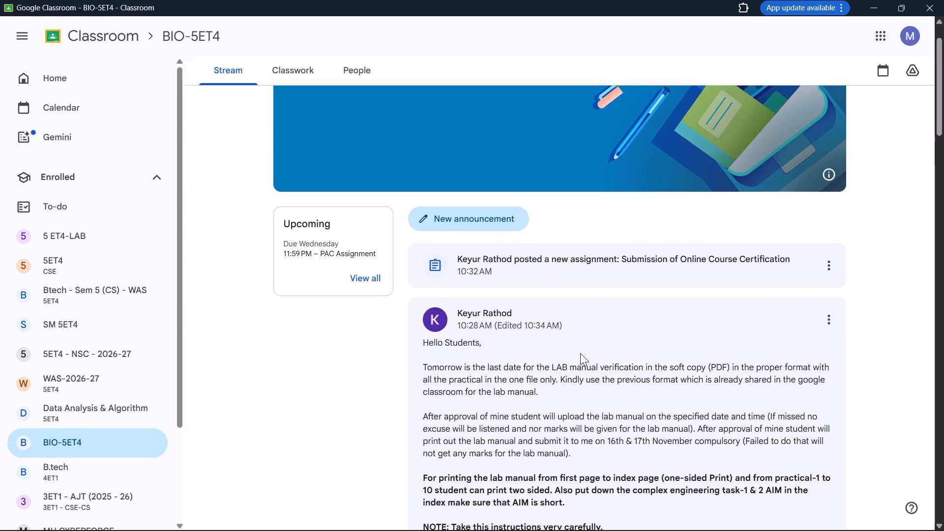
scroll(580, 353, "down", 2)
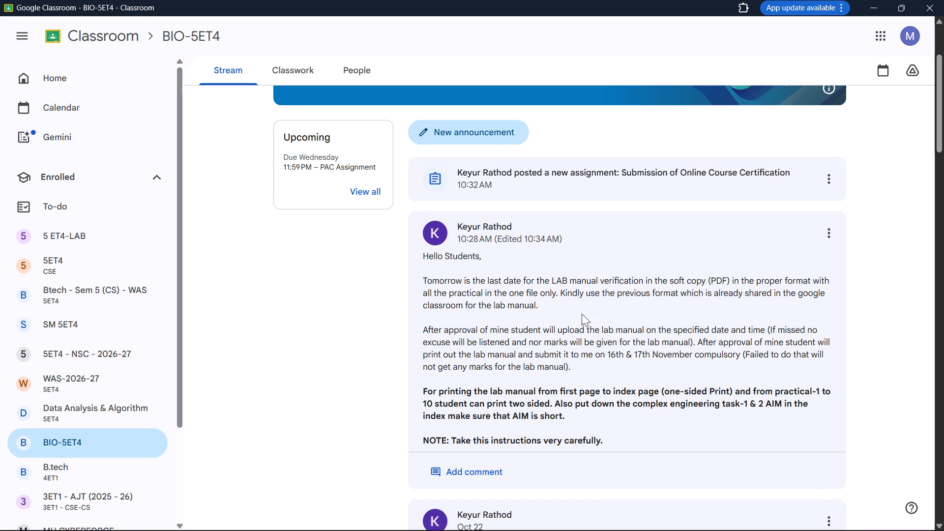
scroll(928, 353, "down", 4)
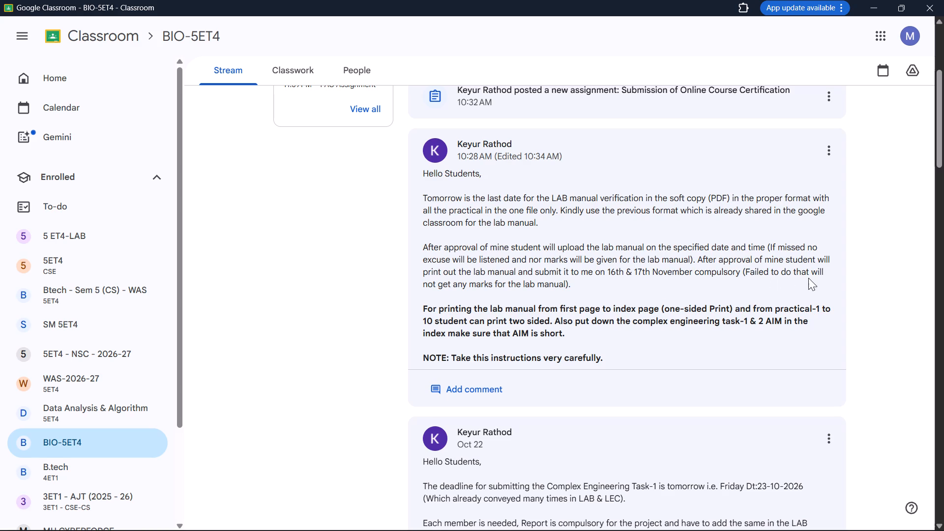
scroll(722, 294, "down", 2)
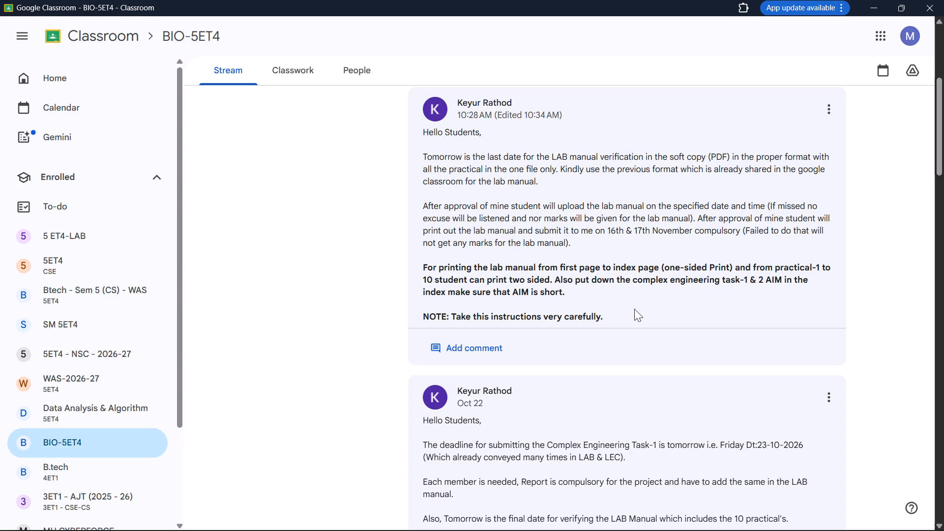
scroll(826, 308, "down", 9)
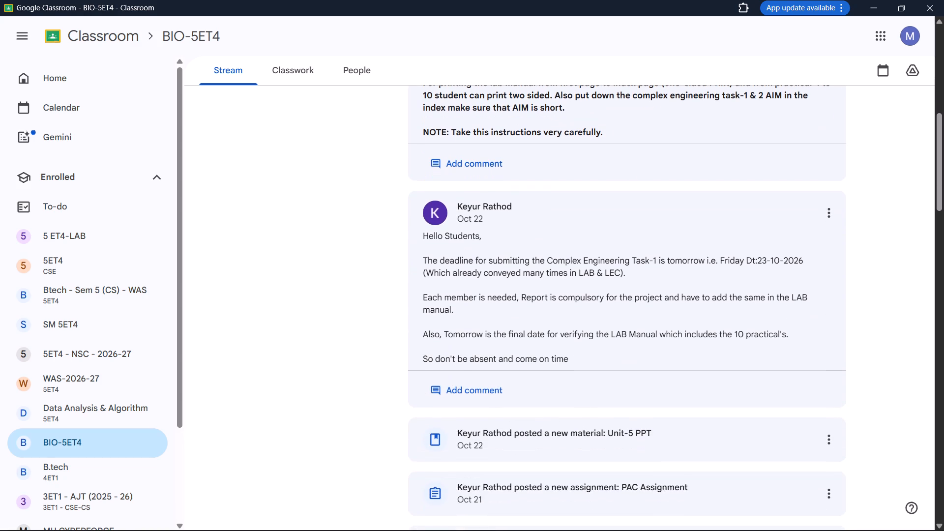
scroll(636, 297, "up", 9)
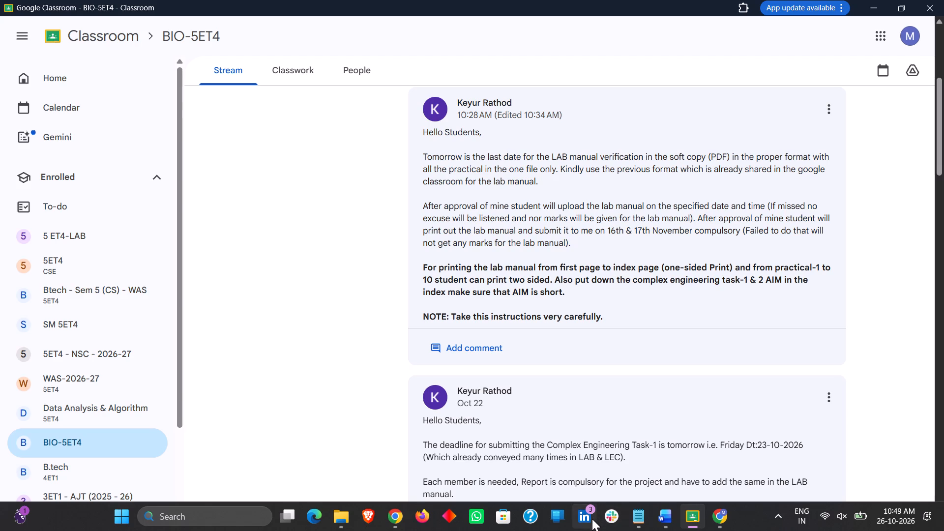
Switch to LinkedIn to view the notifications, and close it.
left_click(592, 519)
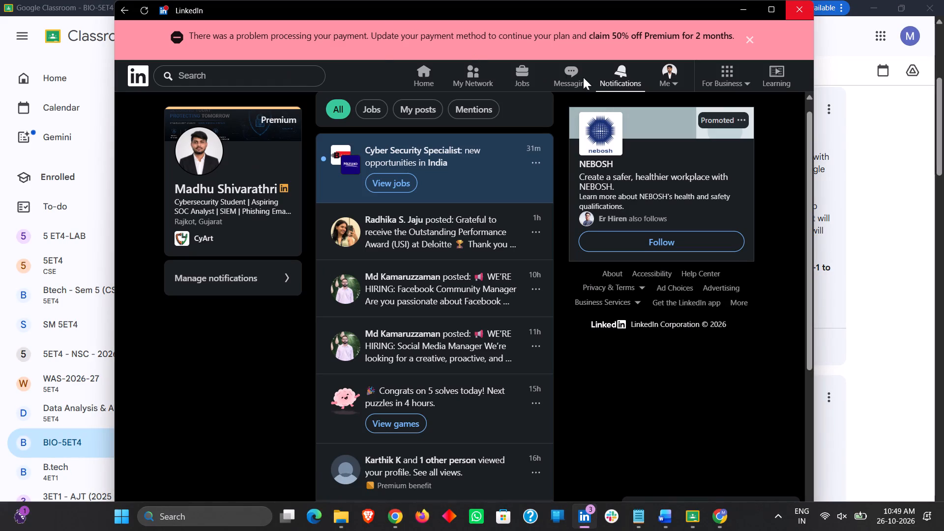
left_click(137, 9)
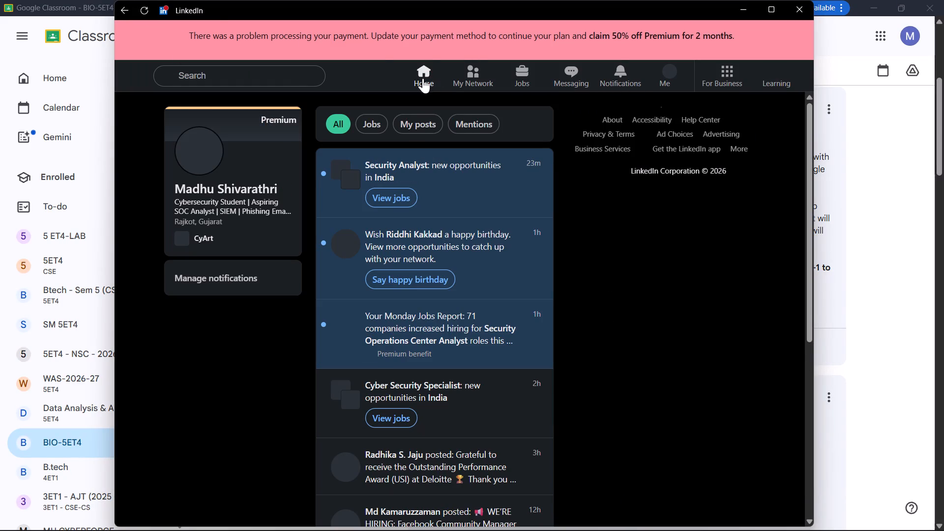
double_click(126, 12)
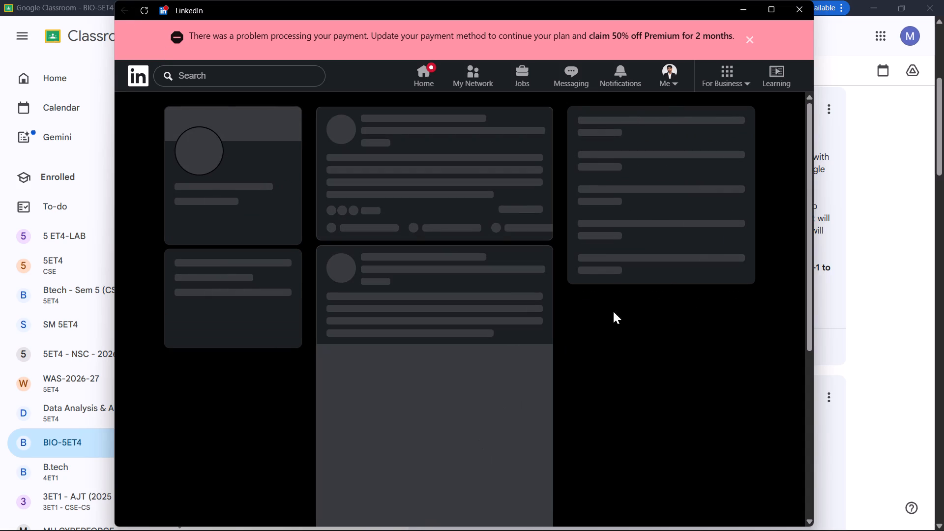
left_click(799, 12)
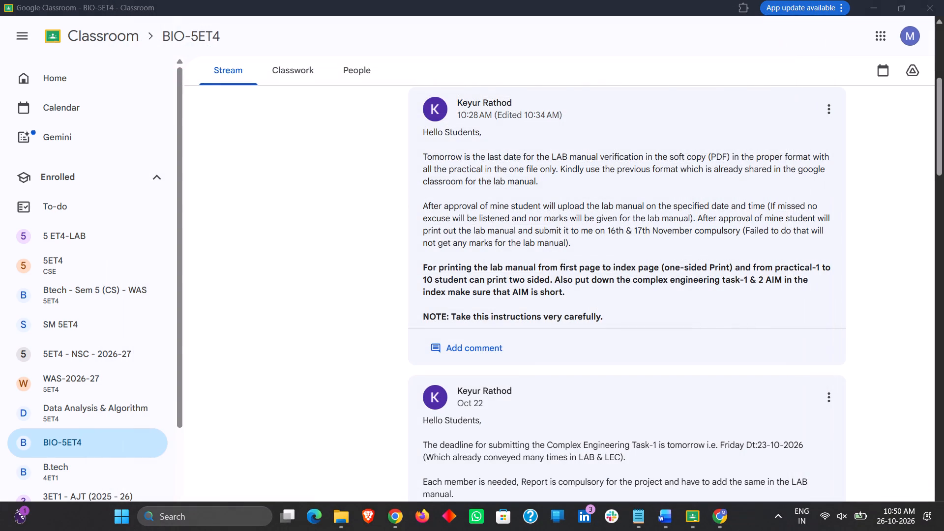
Close the Google Classroom window and the browser window with the Infosys Springboard certificates.
scroll(843, 342, "down", 10)
left_click(943, 2)
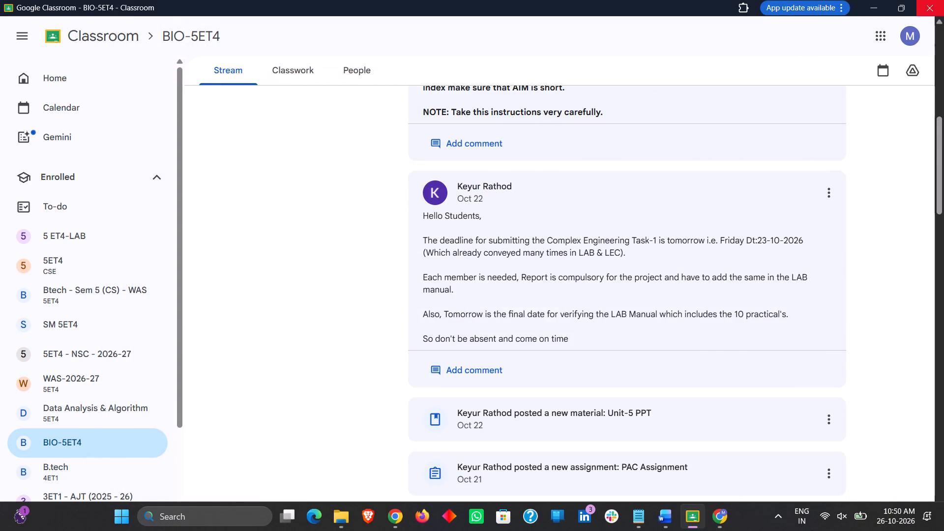
left_click(926, 0)
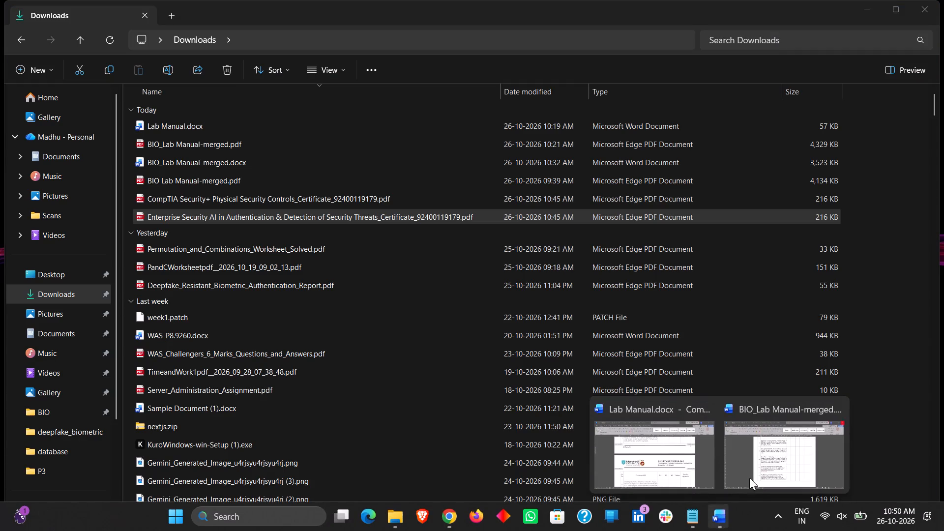
Close the BIO_Lab Manual-merged and Lab Manual documents in Word.
left_click(797, 448)
left_click(931, 0)
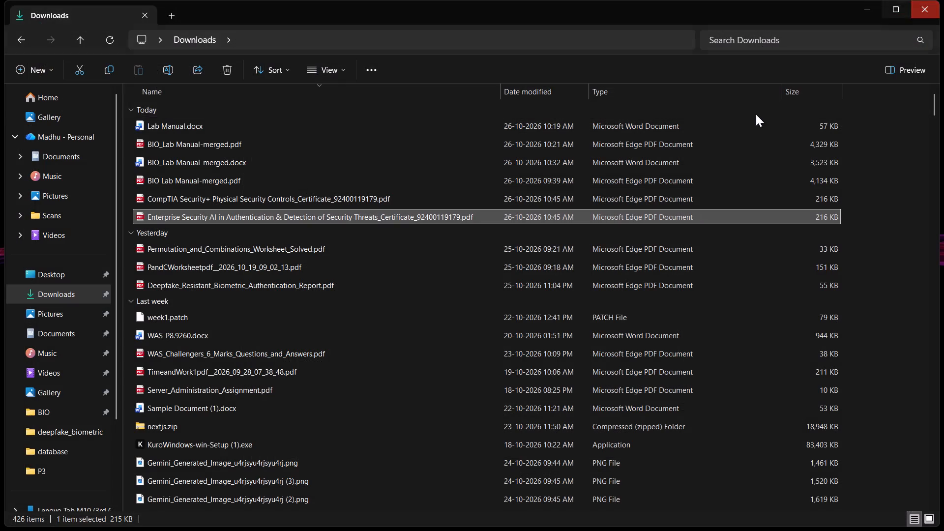
left_click(727, 515)
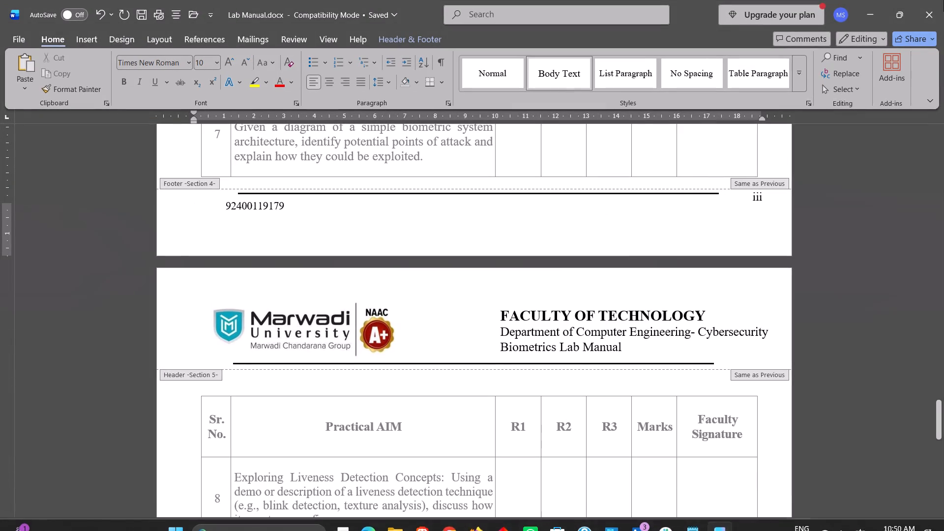
left_click(943, 0)
Close the Complex Engineering Problem notes and the Downloads folder window.
left_click(718, 521)
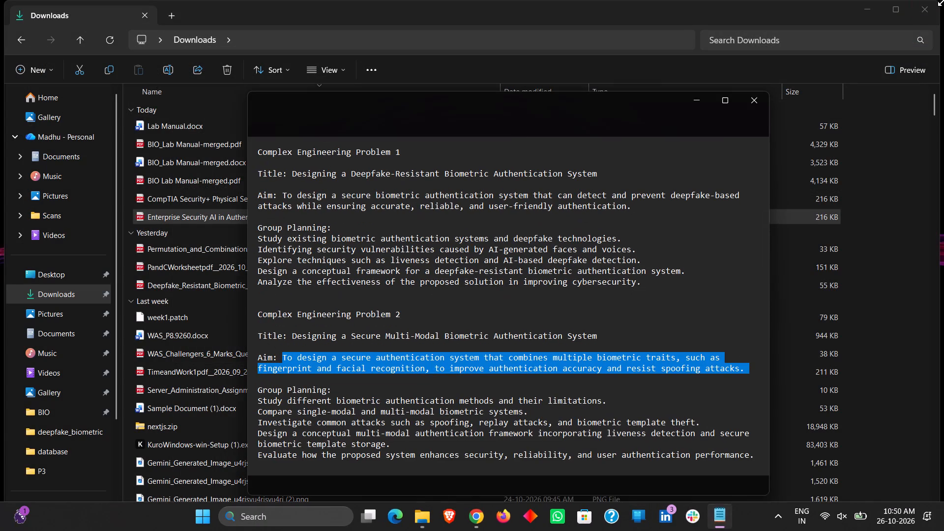
left_click(752, 105)
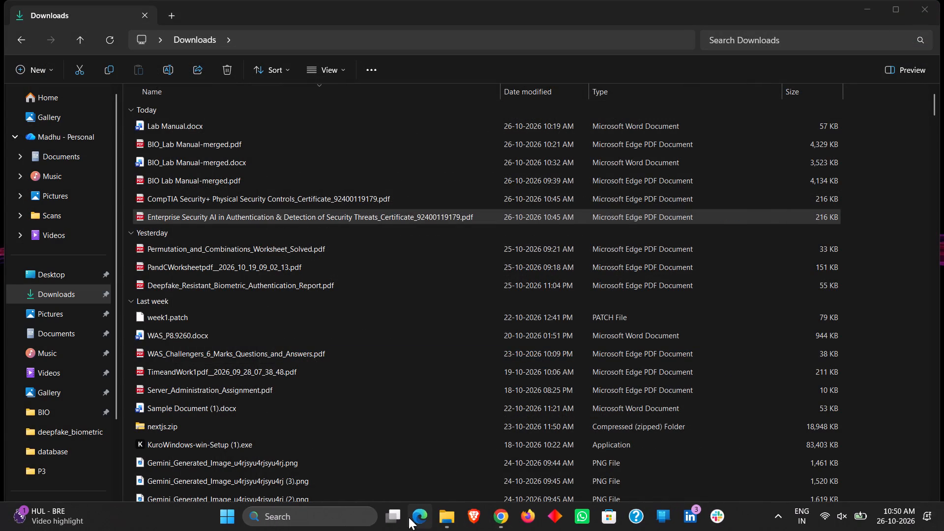
left_click(443, 517)
left_click(943, 0)
left_click(929, 9)
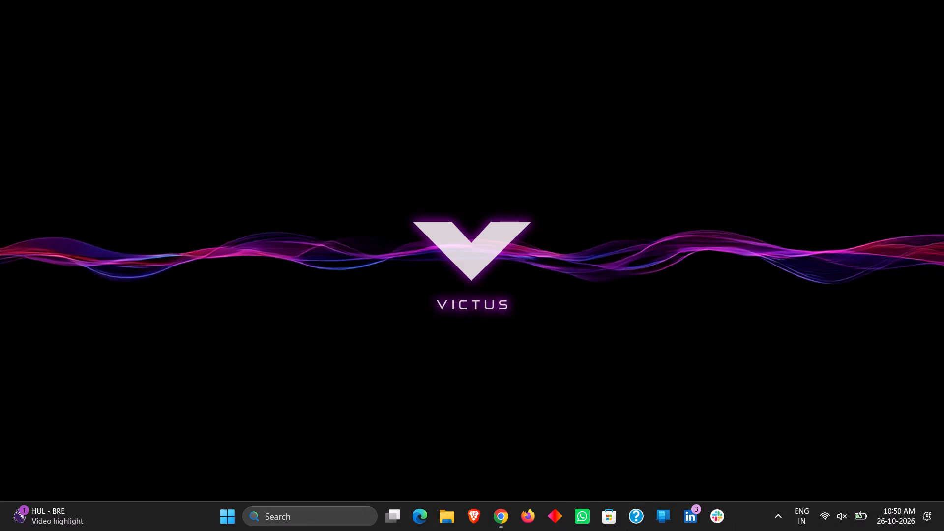
Bring up the remaining Chrome window with the Smallpdf converter pages and close it.
left_click(516, 513)
left_click(500, 514)
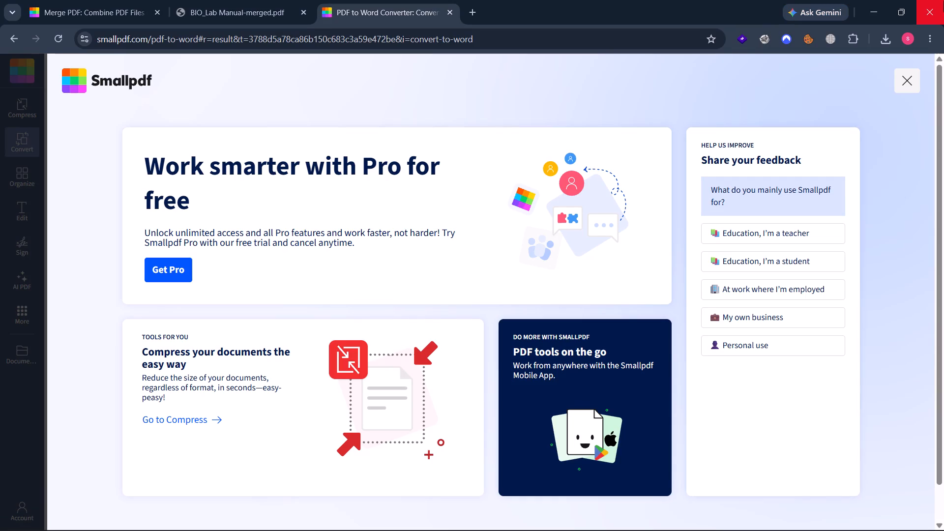
left_click(943, 0)
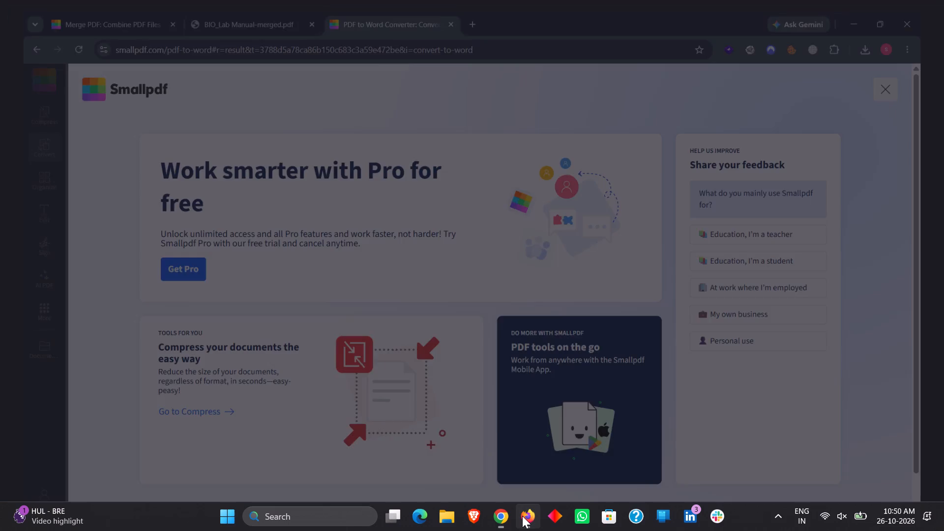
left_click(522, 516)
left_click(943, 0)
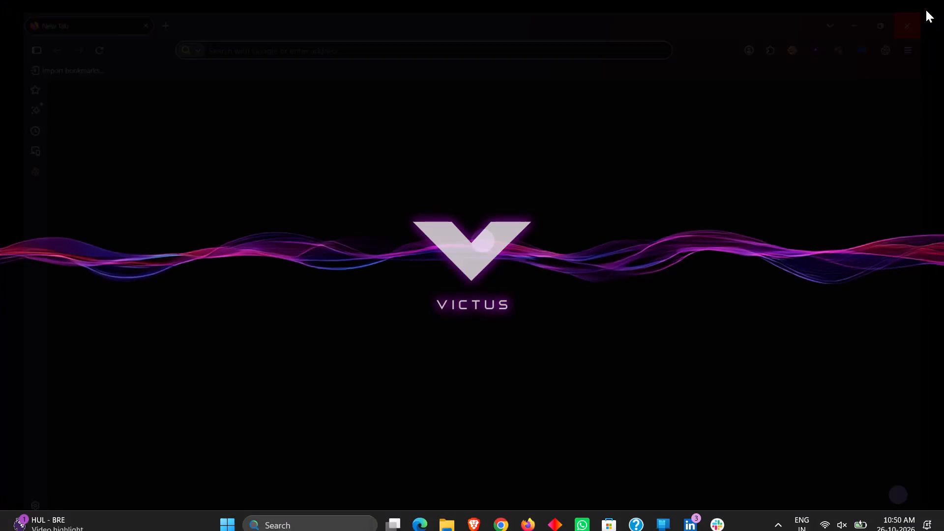